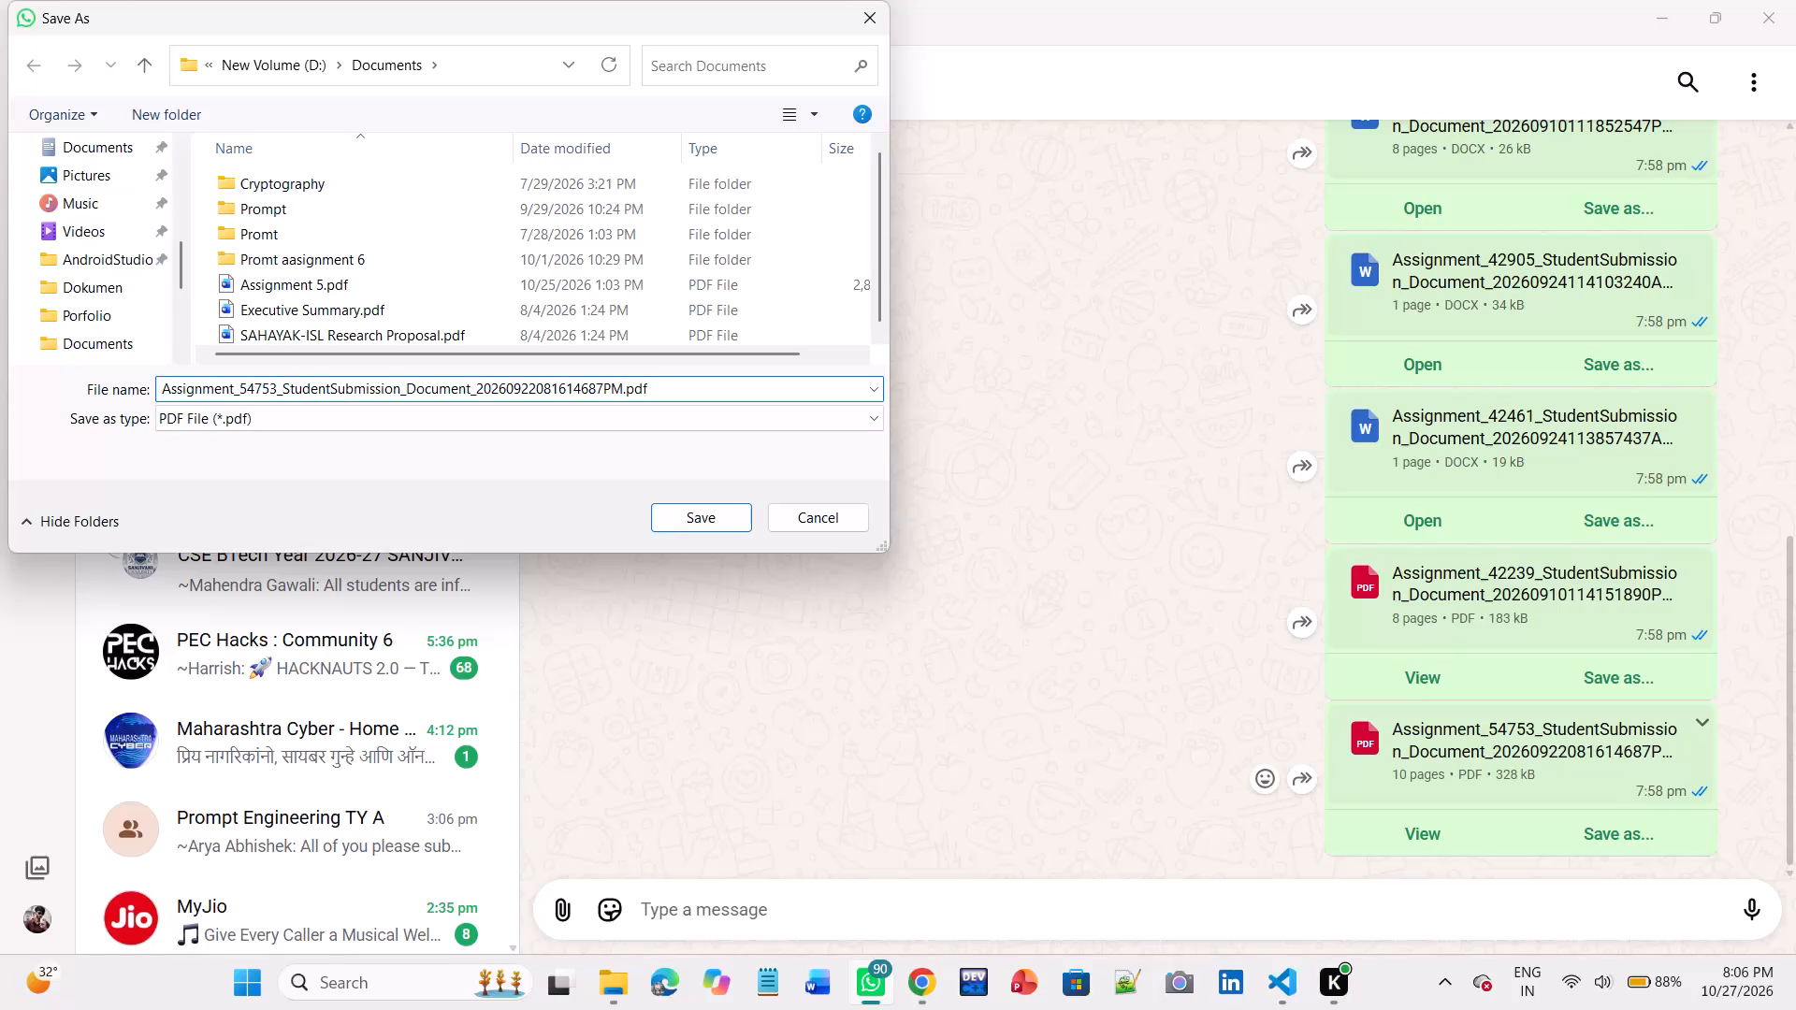
Change the save name of the 10-page PDF to Assignment_8.pdf.
{"action": "key", "text": "BackSpace"}
{"action": "key", "text": "BackSpace"}
{"action": "key", "text": "BackSpace"}
{"action": "key", "text": "BackSpace"}
{"action": "key", "text": "BackSpace"}
{"action": "key", "text": "BackSpace"}
{"action": "key", "text": "BackSpace"}
{"action": "key", "text": "BackSpace"}
{"action": "key", "text": "BackSpace"}
{"action": "key", "text": "BackSpace"}
{"action": "key", "text": "BackSpace"}
{"action": "key", "text": "BackSpace"}
{"action": "key", "text": "BackSpace"}
{"action": "key", "text": "BackSpace"}
{"action": "key", "text": "BackSpace"}
{"action": "key", "text": "BackSpace"}
{"action": "key", "text": "BackSpace"}
{"action": "key", "text": "BackSpace"}
{"action": "key", "text": "BackSpace"}
{"action": "key", "text": "BackSpace"}
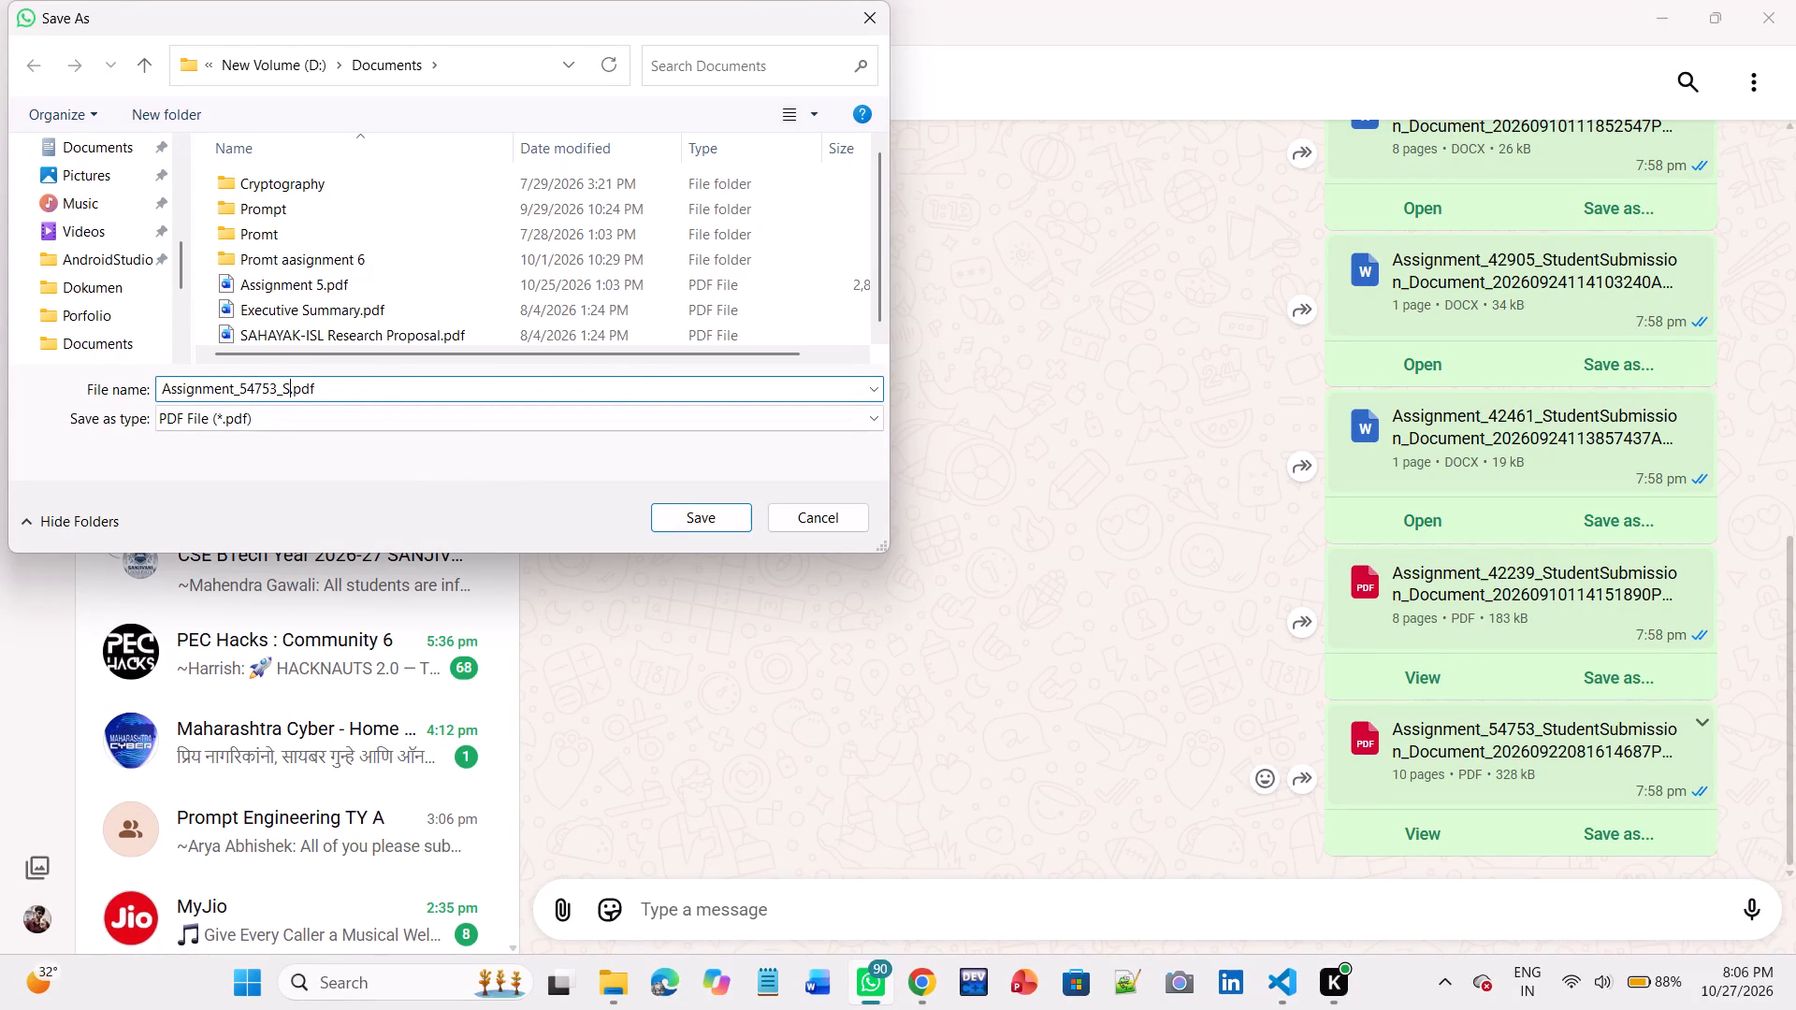
{"action": "key", "text": "BackSpace"}
{"action": "key", "text": "BackSpace"}
{"action": "key", "text": "BackSpace"}
{"action": "key", "text": "BackSpace"}
{"action": "key", "text": "BackSpace"}
{"action": "key", "text": "BackSpace"}
{"action": "key", "text": "BackSpace"}
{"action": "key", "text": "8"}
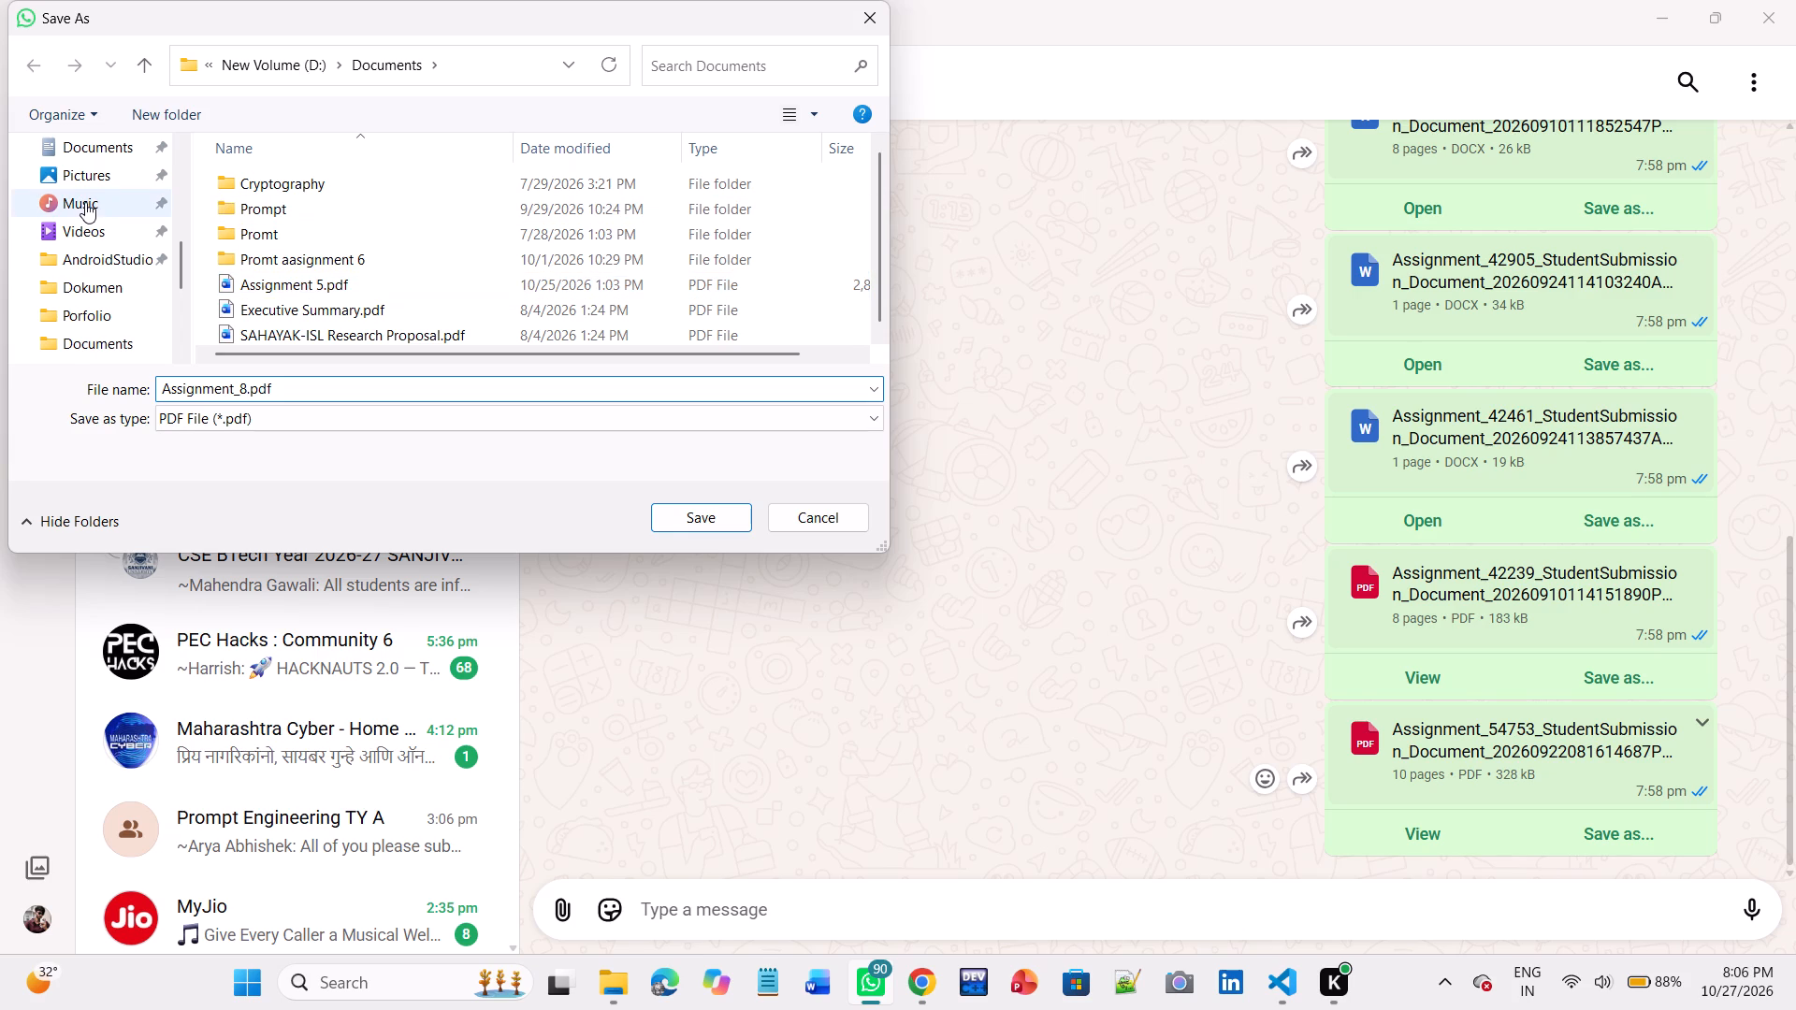
Browse to the Documents folder on New Volume (D:) as the save location for the PDF.
{"action": "scroll", "coordinate": [85, 202], "scroll_direction": "up", "scroll_amount": 1}
{"action": "scroll", "coordinate": [86, 269], "scroll_direction": "down", "scroll_amount": 3}
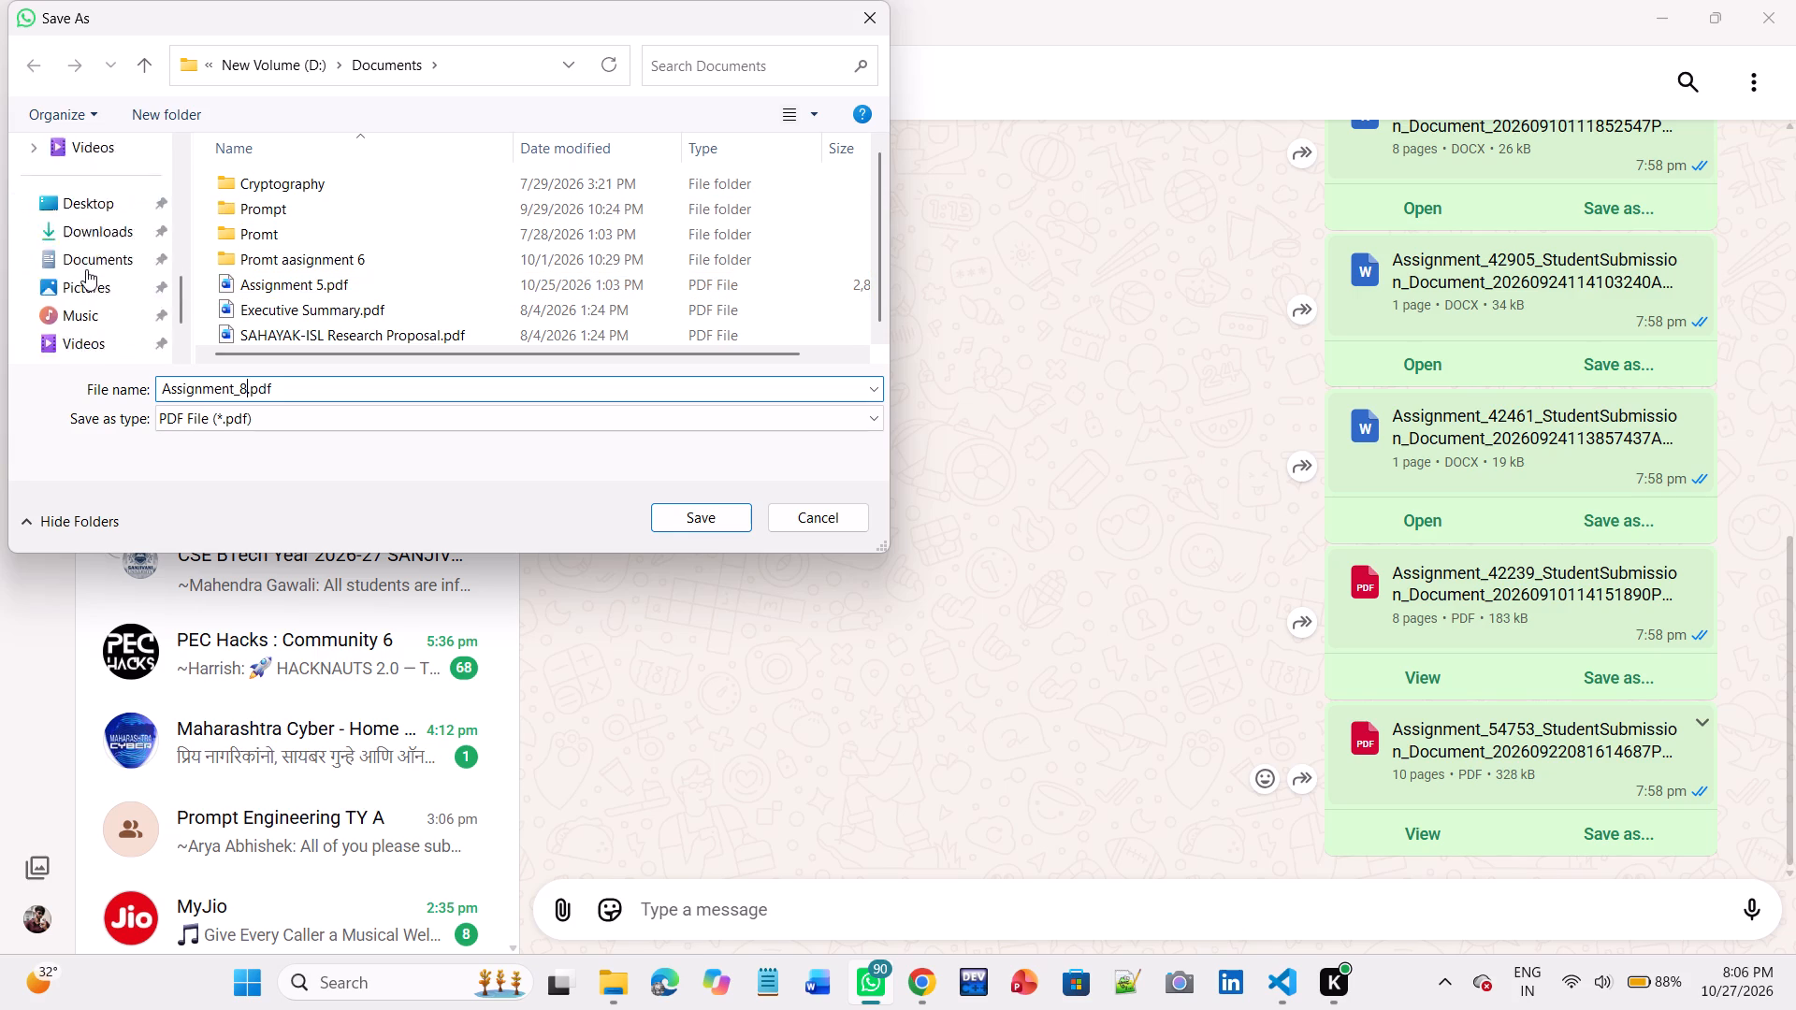
{"action": "left_click", "coordinate": [92, 279]}
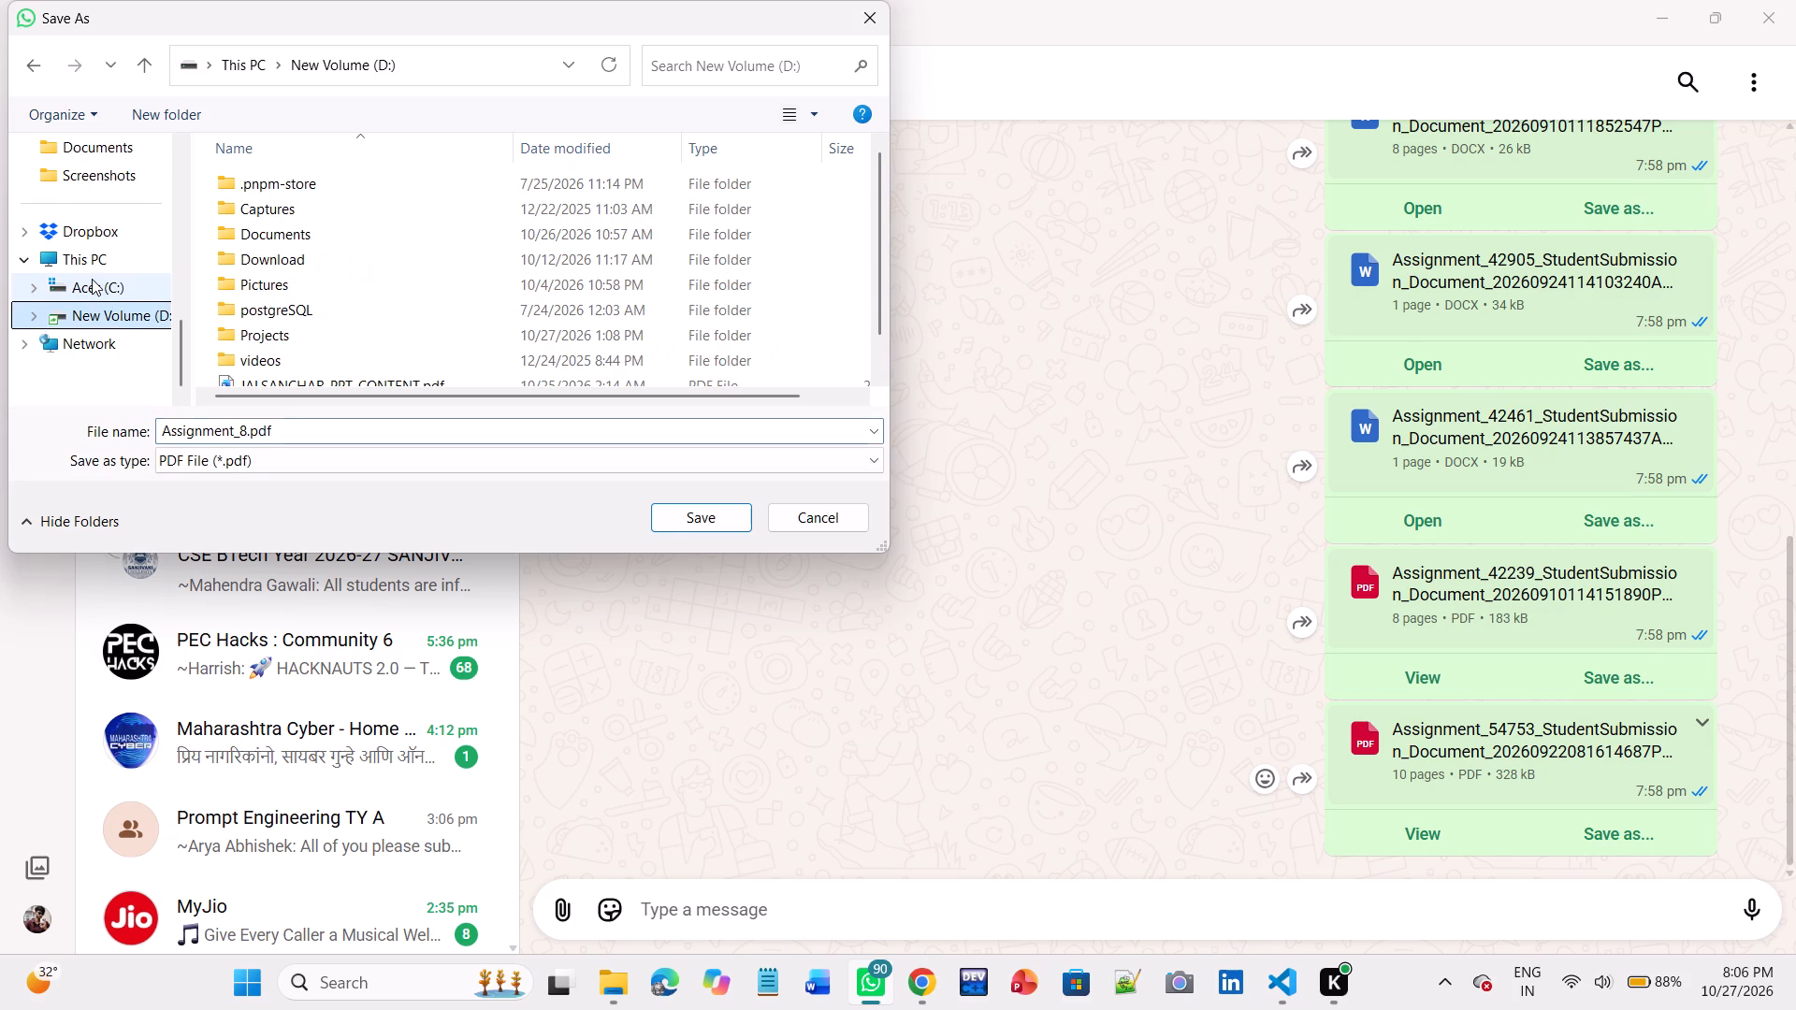
{"action": "left_click", "coordinate": [284, 237]}
{"action": "double_click", "coordinate": [284, 237]}
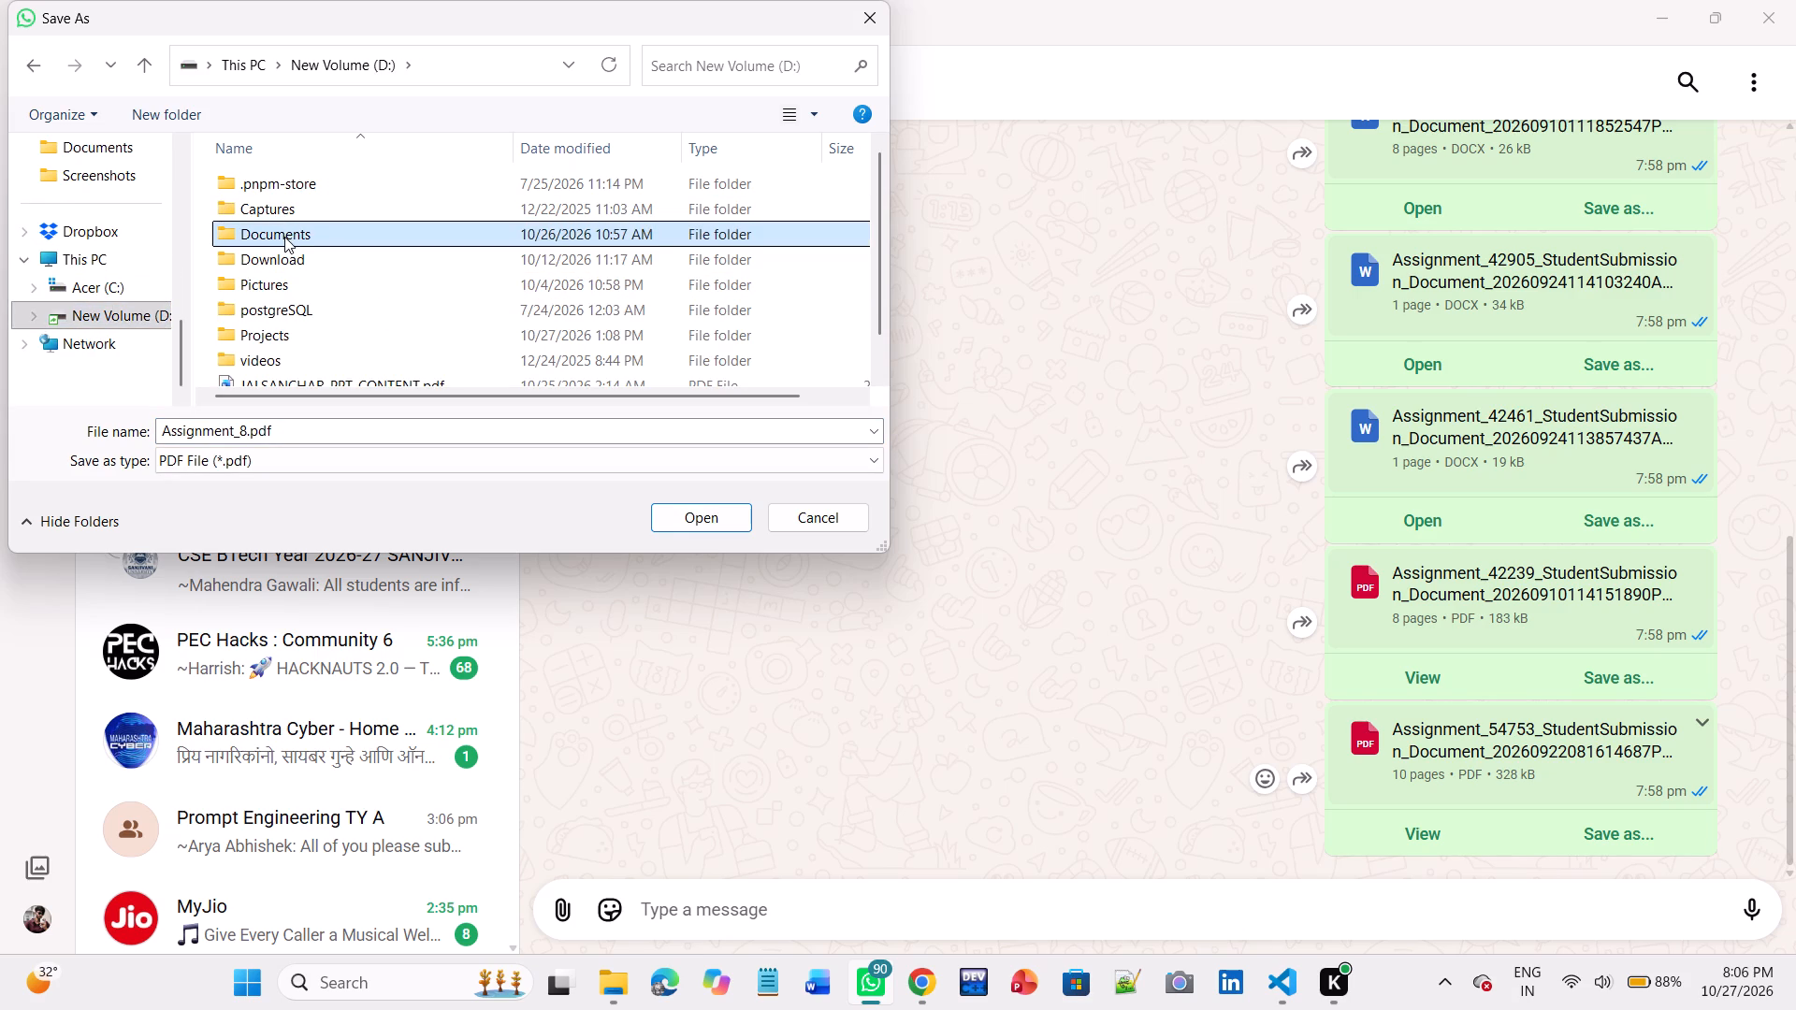
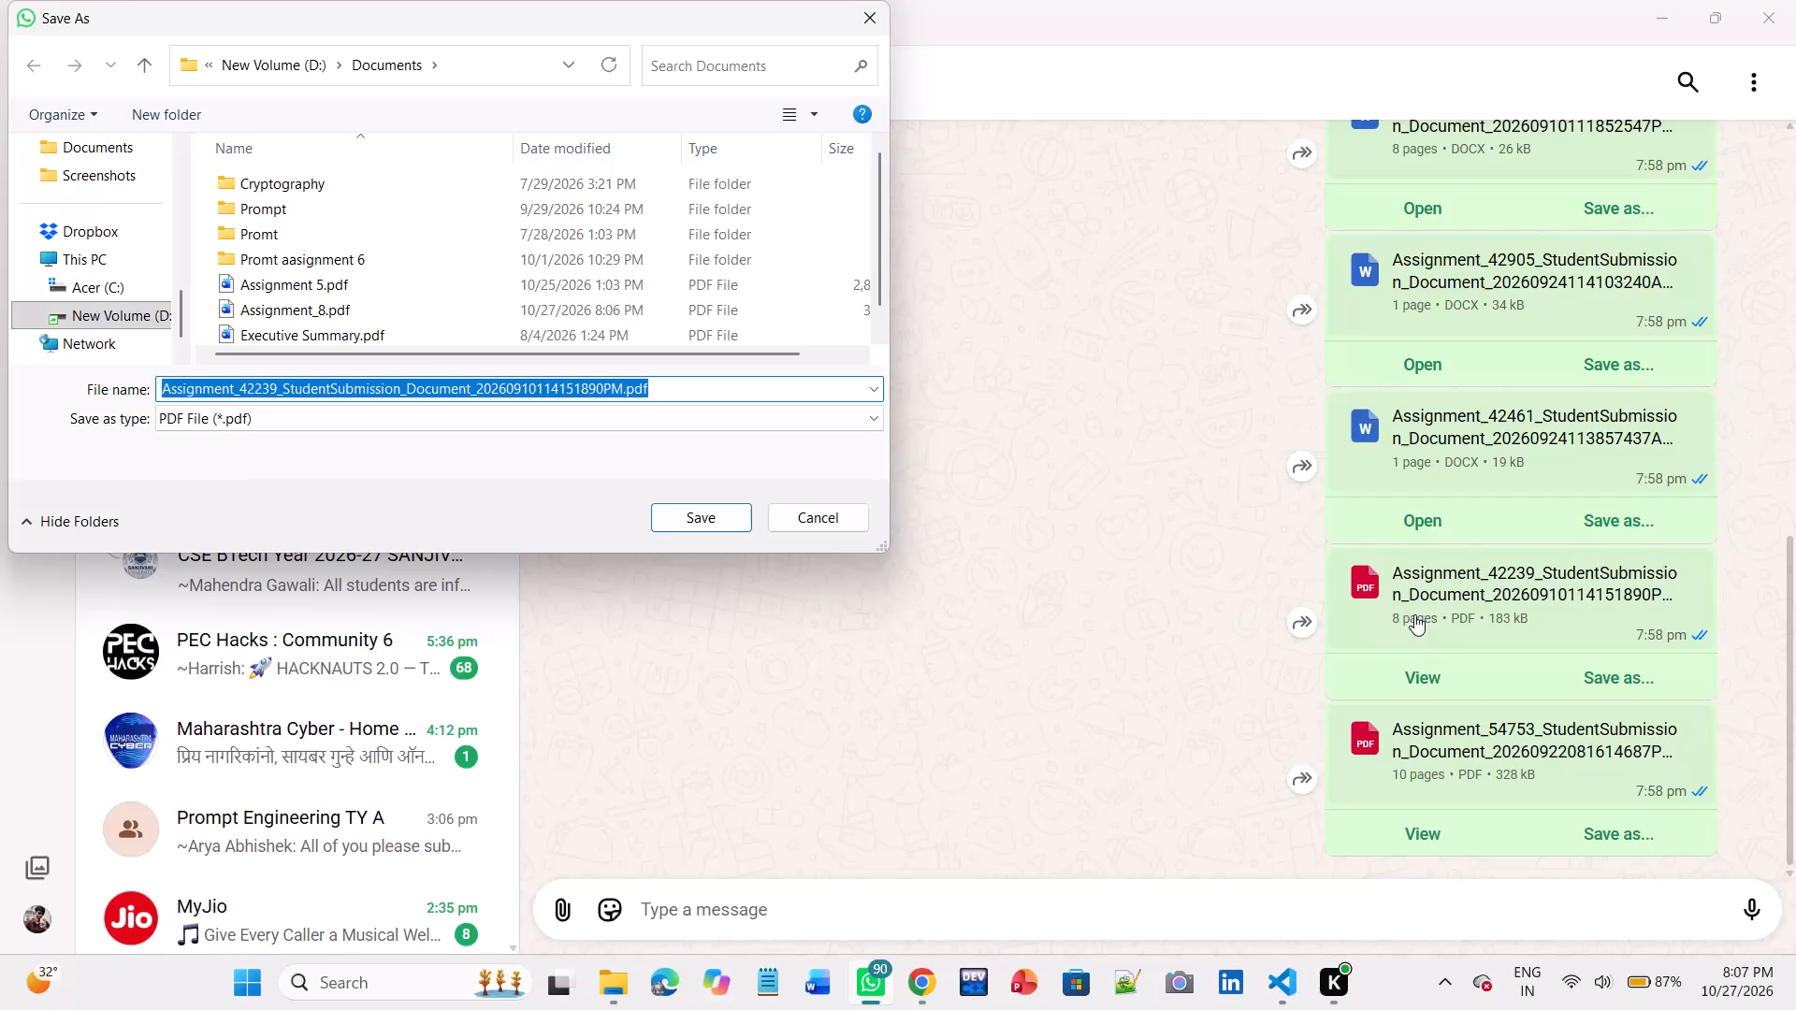
Change the save name of the 8-page PDF to Assignment_4.pdf.
{"action": "left_click", "coordinate": [622, 383]}
{"action": "key", "text": "BackSpace"}
{"action": "key", "text": "BackSpace"}
{"action": "key", "text": "BackSpace"}
{"action": "key", "text": "BackSpace"}
{"action": "key", "text": "BackSpace"}
{"action": "key", "text": "BackSpace"}
{"action": "key", "text": "BackSpace"}
{"action": "key", "text": "BackSpace"}
{"action": "key", "text": "BackSpace"}
{"action": "key", "text": "BackSpace"}
{"action": "key", "text": "BackSpace"}
{"action": "key", "text": "BackSpace"}
{"action": "key", "text": "BackSpace"}
{"action": "key", "text": "BackSpace"}
{"action": "key", "text": "BackSpace"}
{"action": "key", "text": "BackSpace"}
{"action": "key", "text": "BackSpace"}
{"action": "key", "text": "BackSpace"}
{"action": "key", "text": "BackSpace"}
{"action": "key", "text": "BackSpace"}
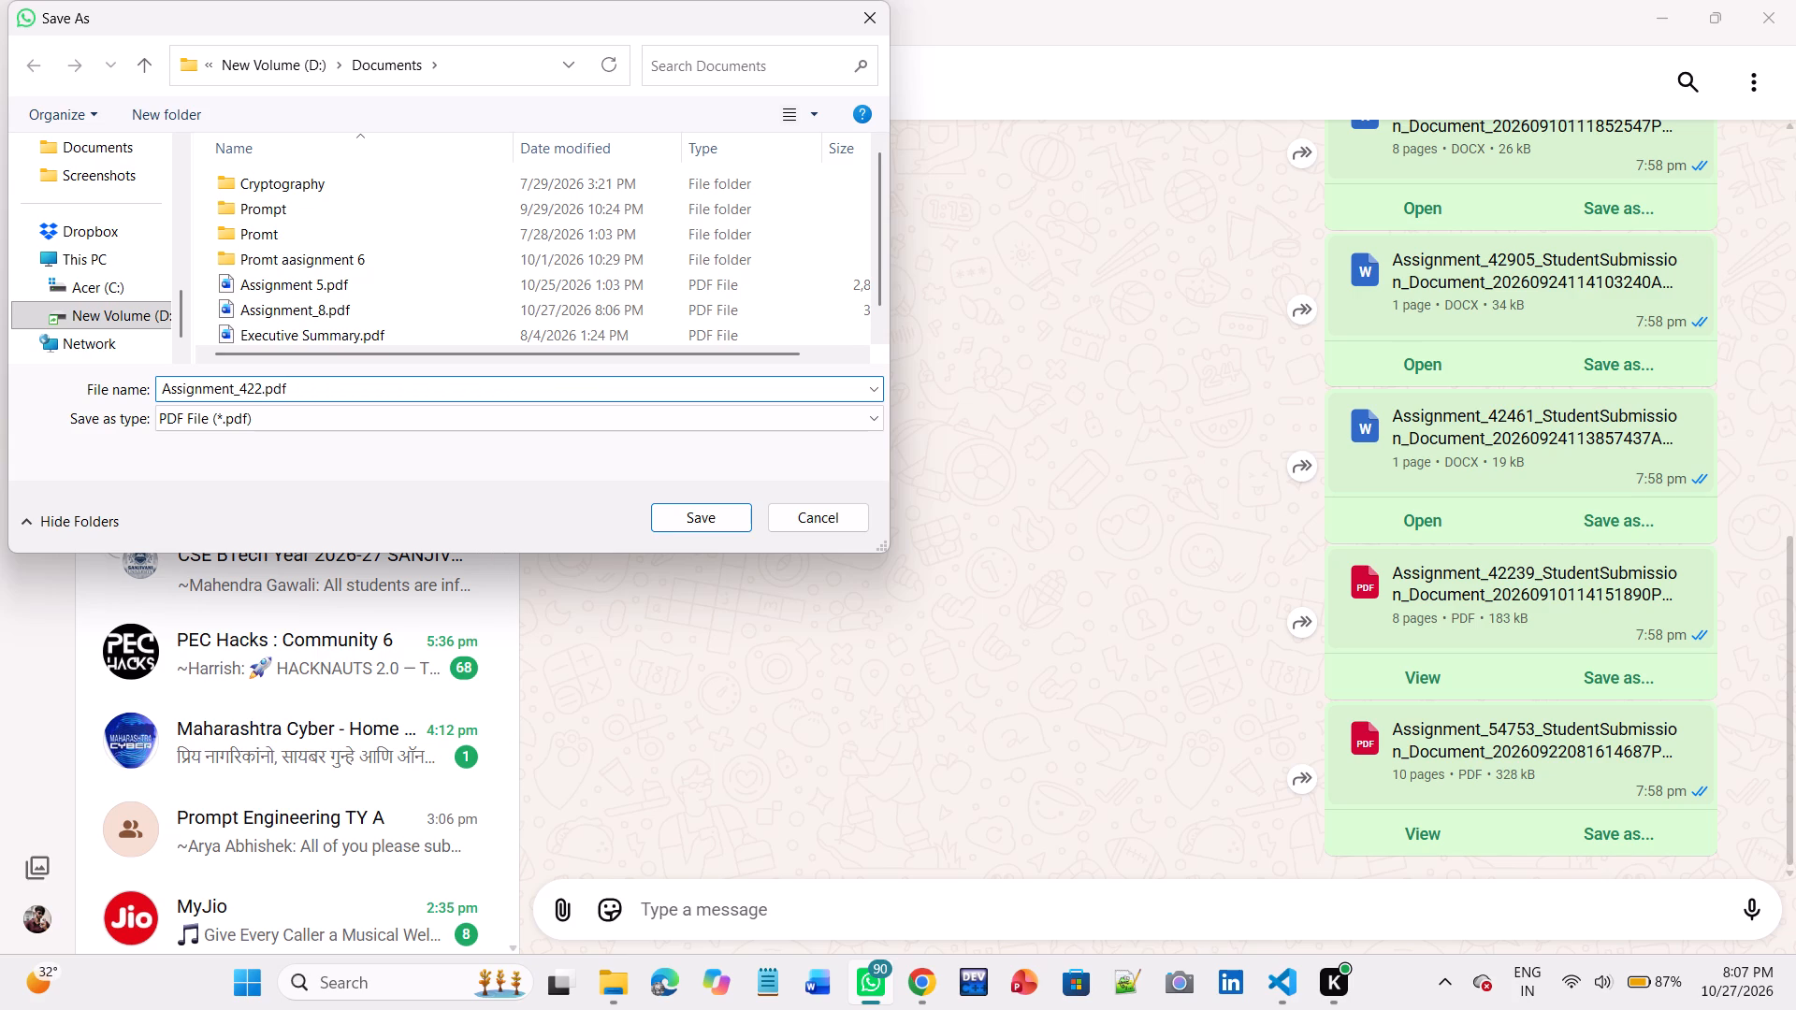
{"action": "key", "text": "BackSpace"}
{"action": "key", "text": "BackSpace"}
{"action": "key", "text": "BackSpace"}
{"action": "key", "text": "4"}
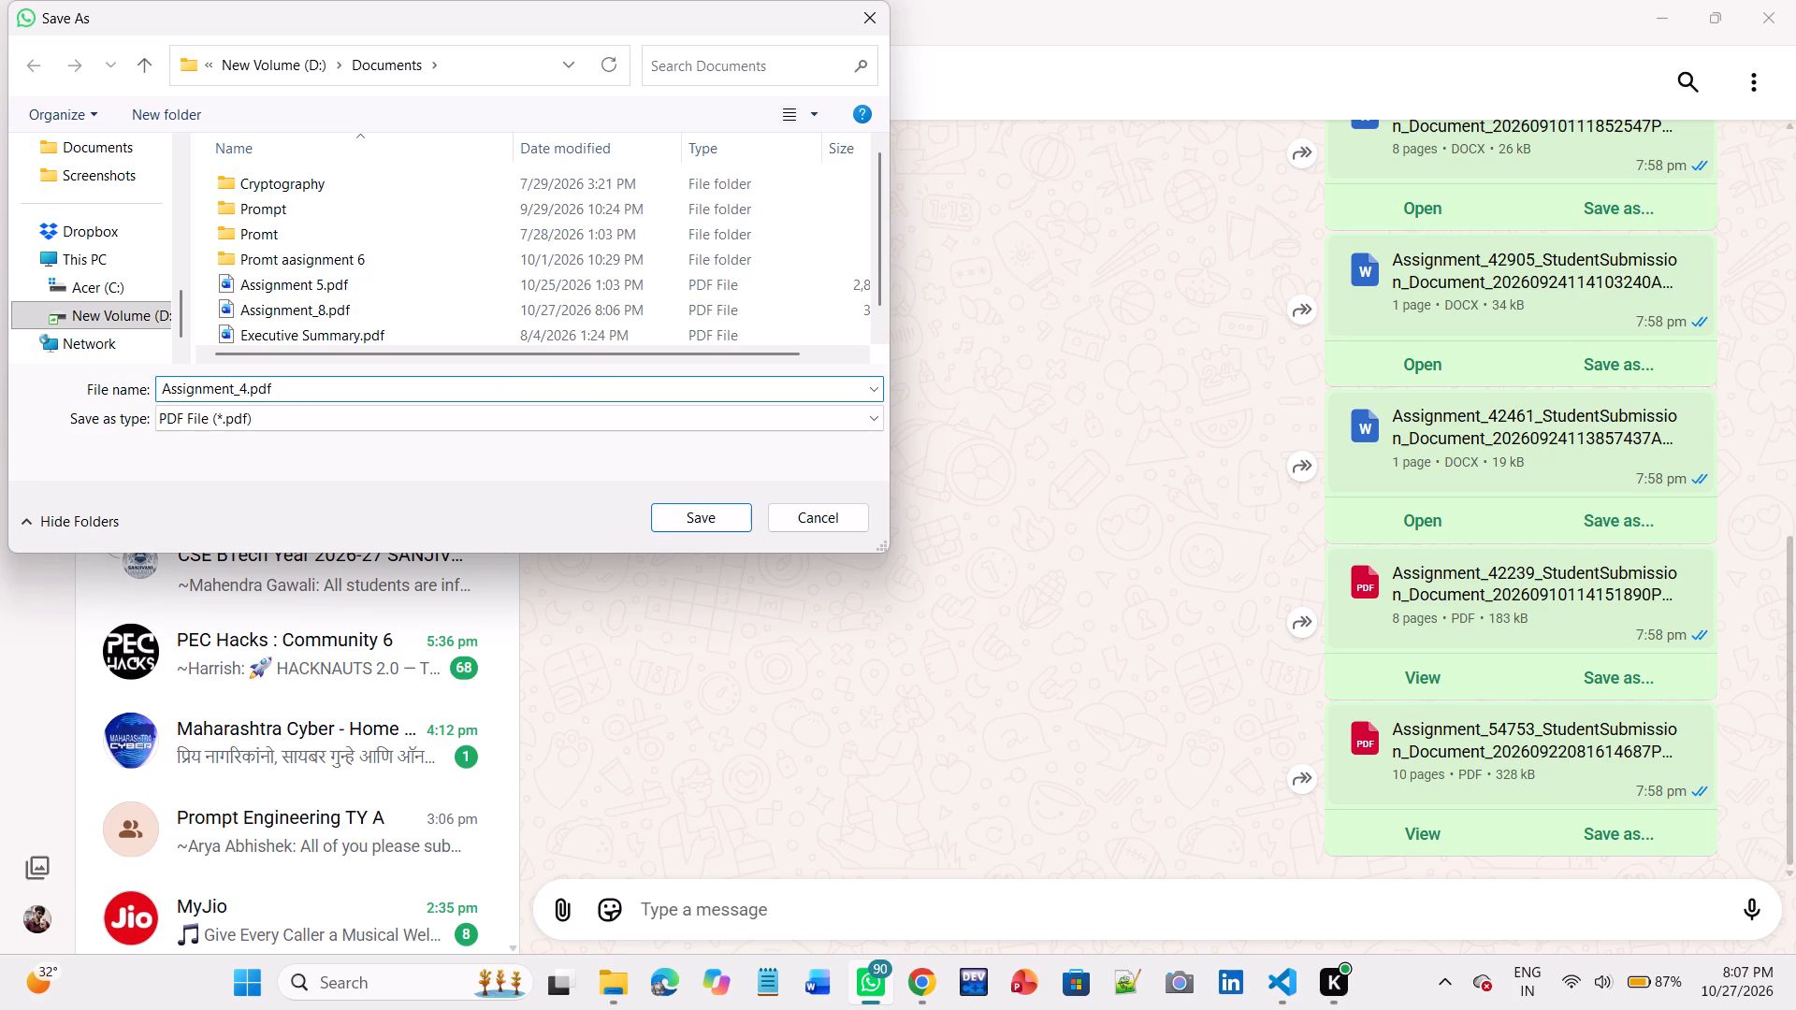
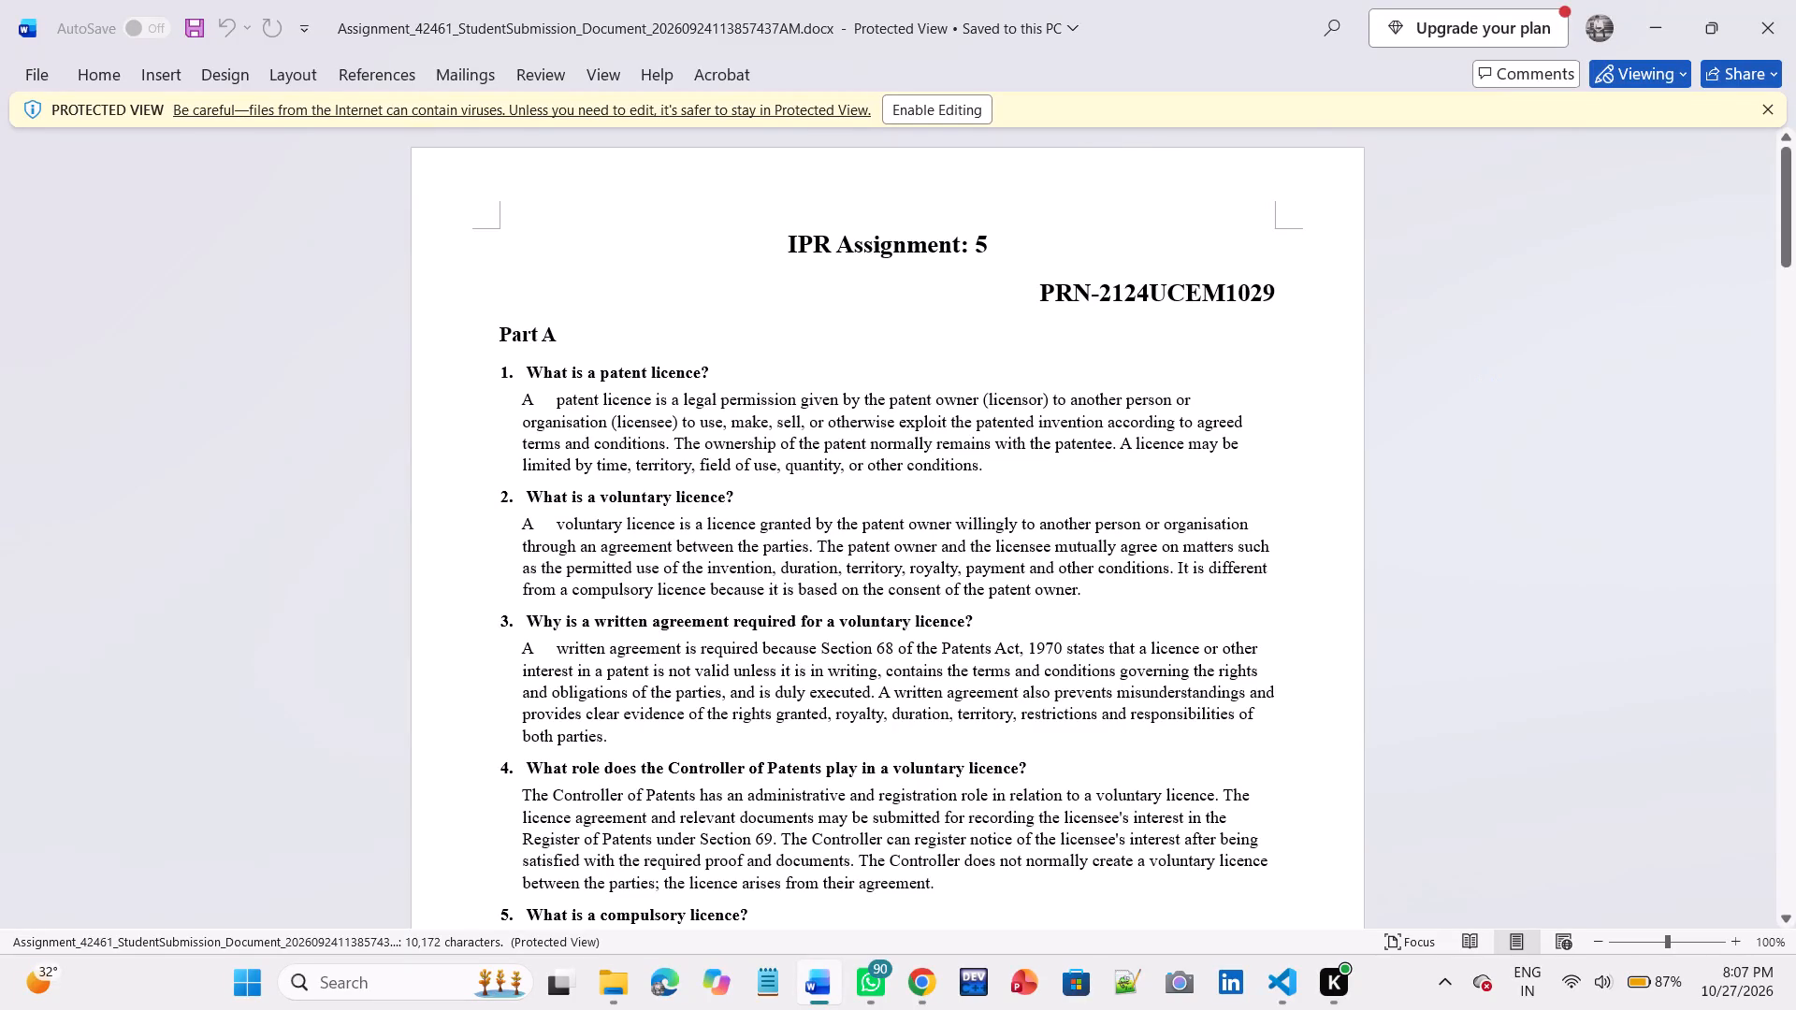
Enable editing of the protected IPR Assignment 5 document.
{"action": "left_click", "coordinate": [957, 120]}
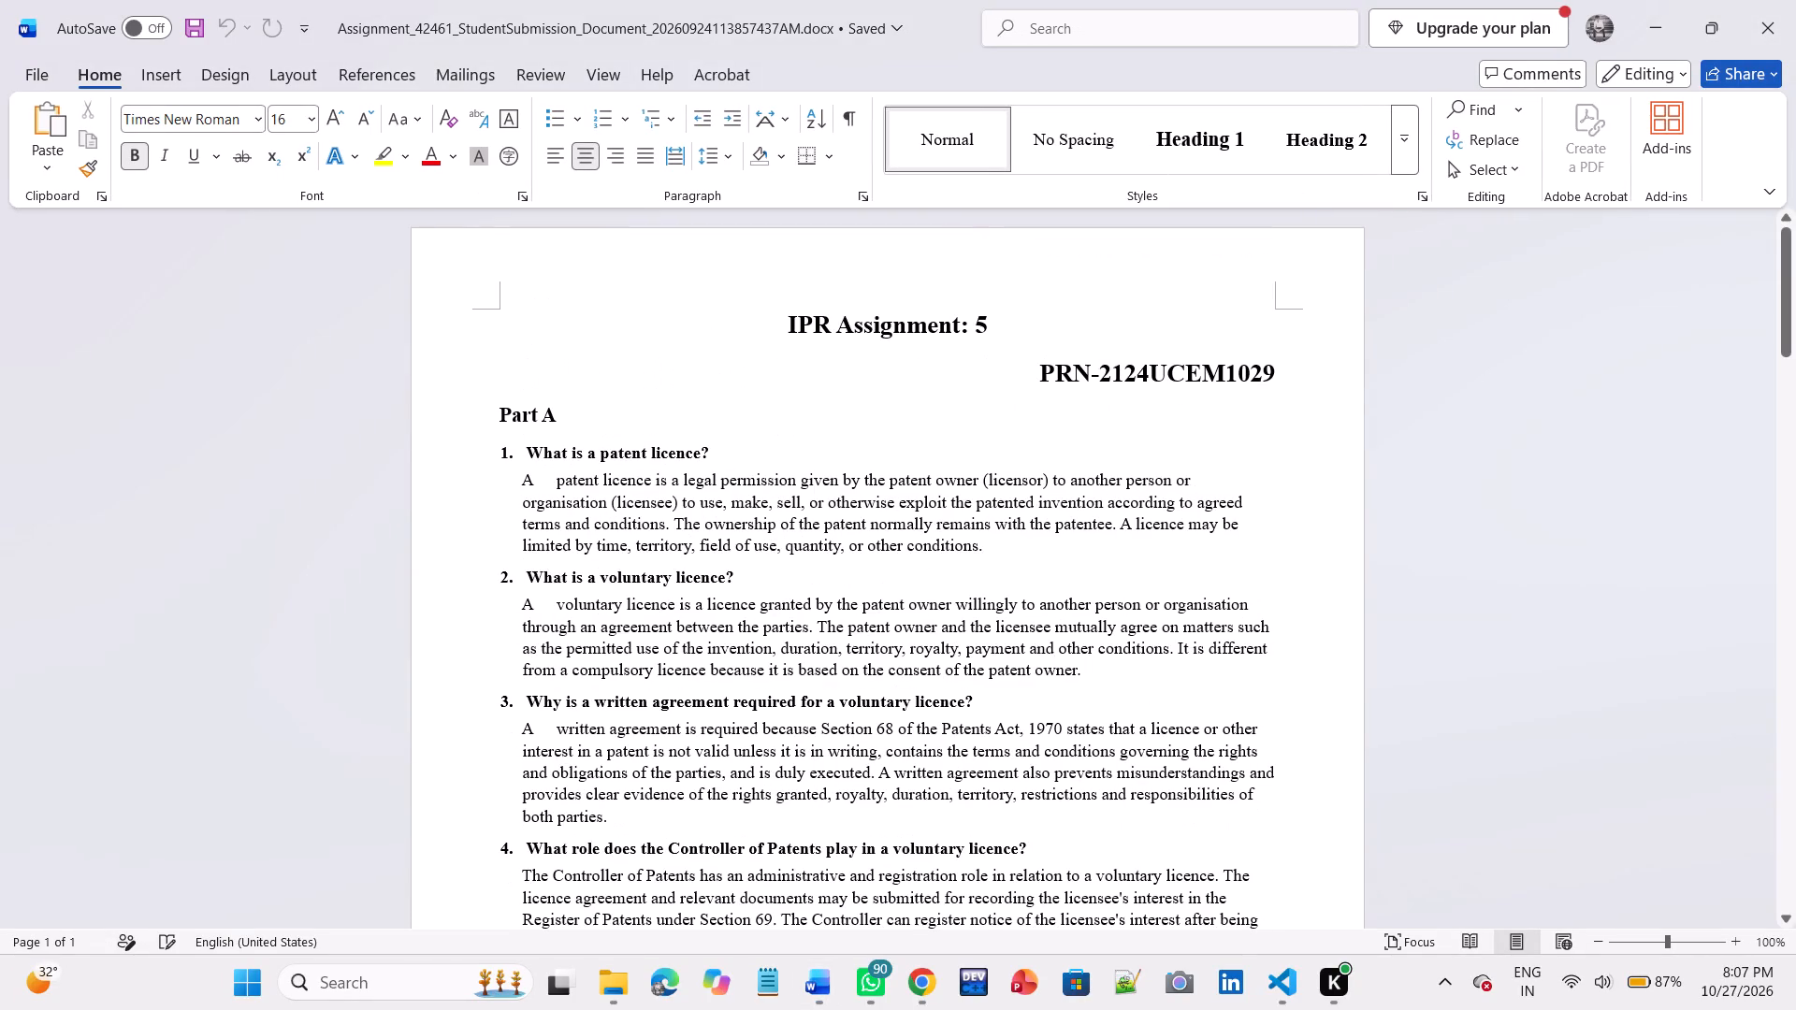
Change the last two digits of the PRN line below the assignment title to 51.
{"action": "left_click", "coordinate": [1291, 378]}
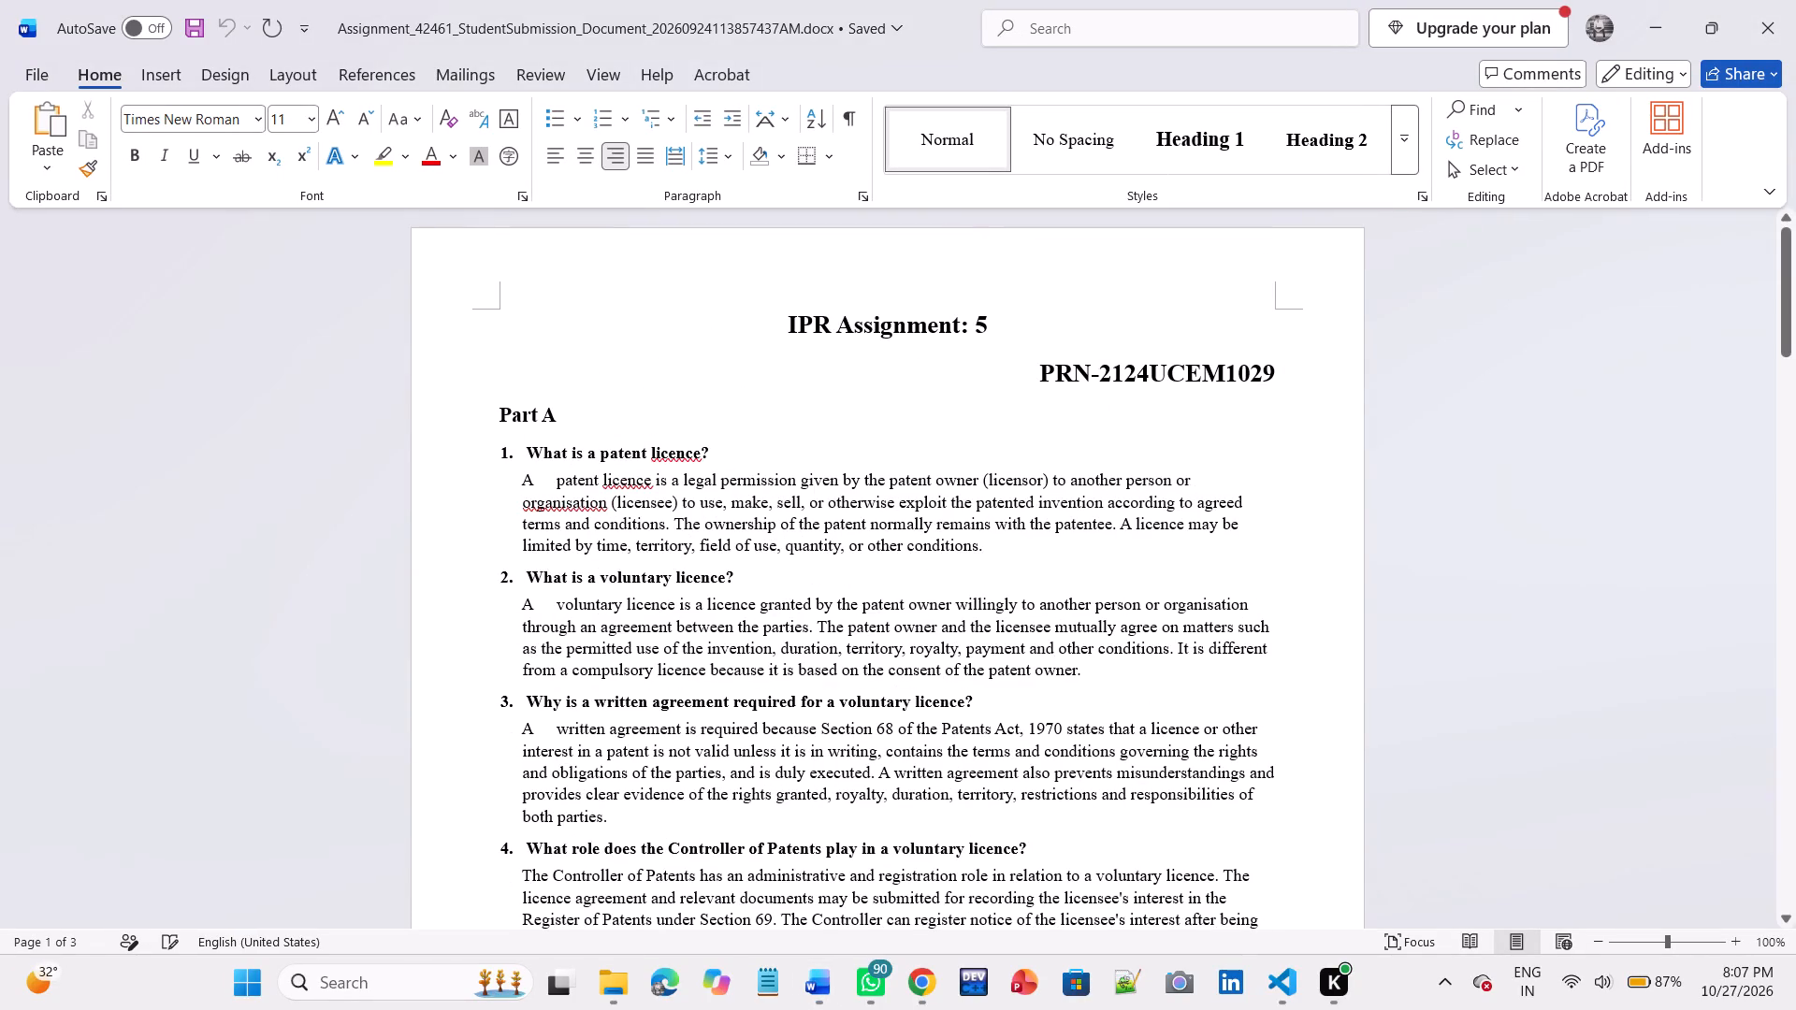
{"action": "key", "text": "BackSpace"}
{"action": "key", "text": "BackSpace"}
{"action": "key", "text": "BackSpace"}
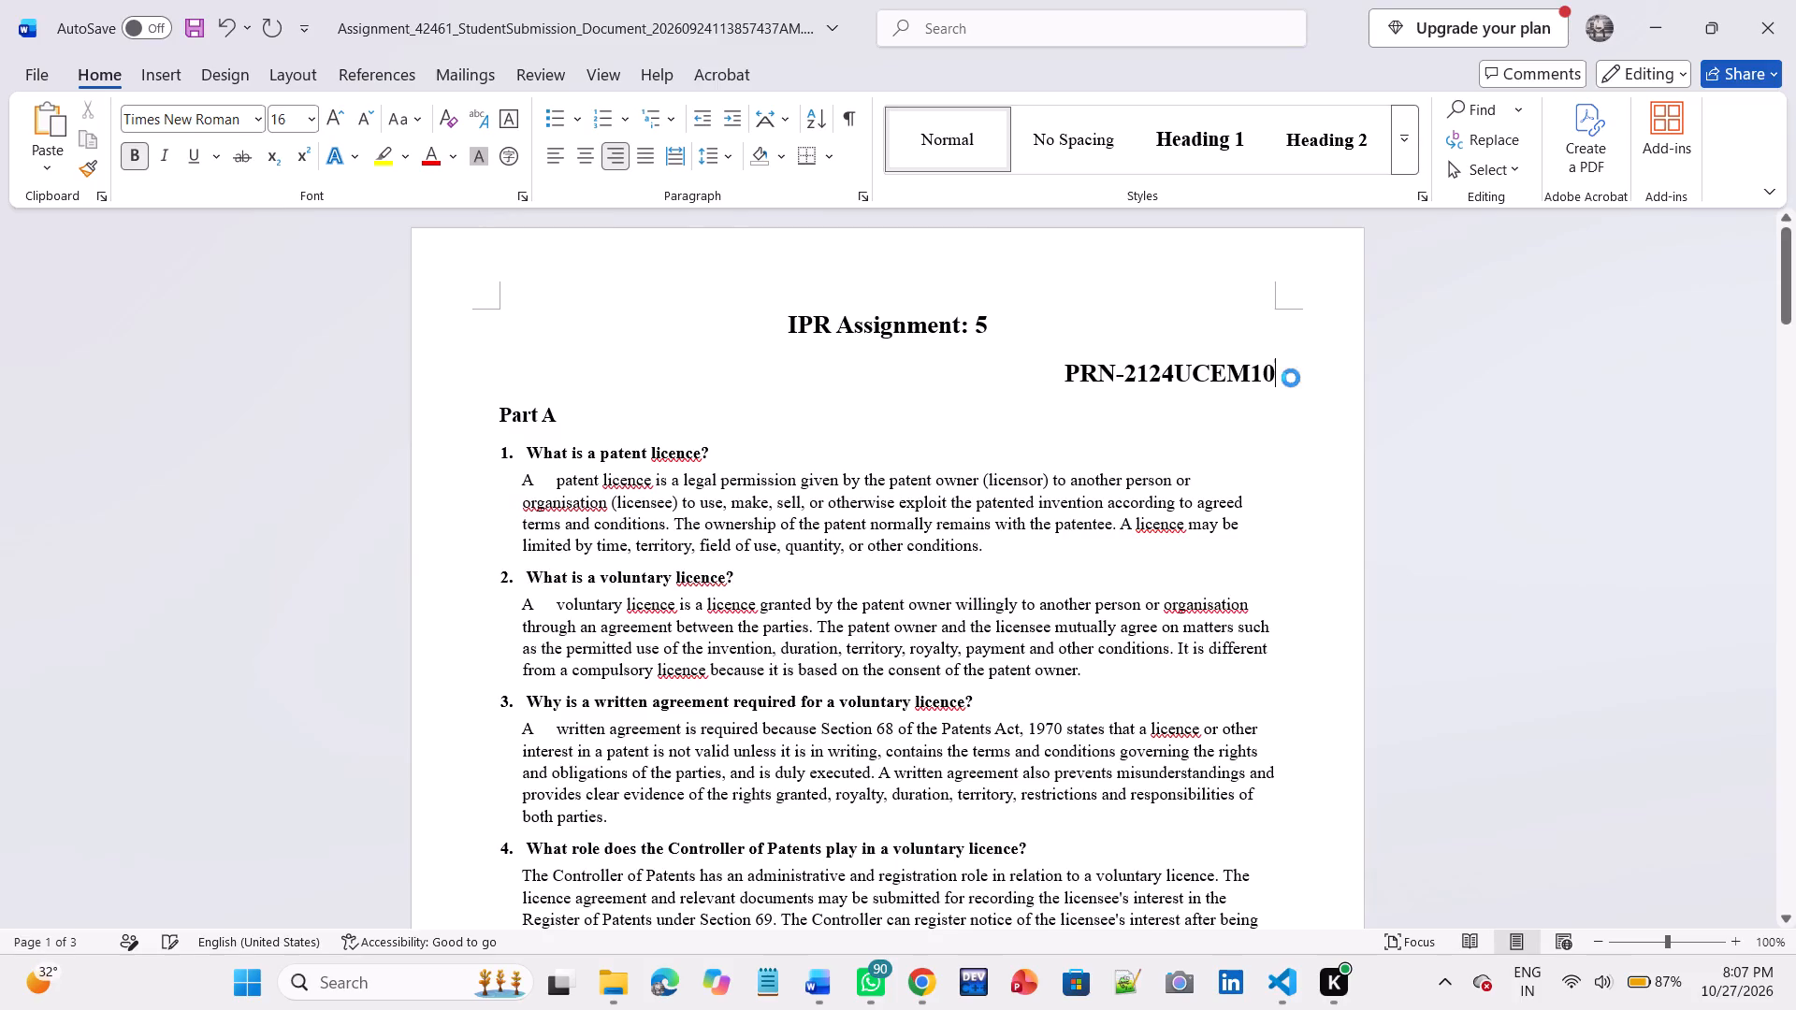
{"action": "type", "text": "51"}
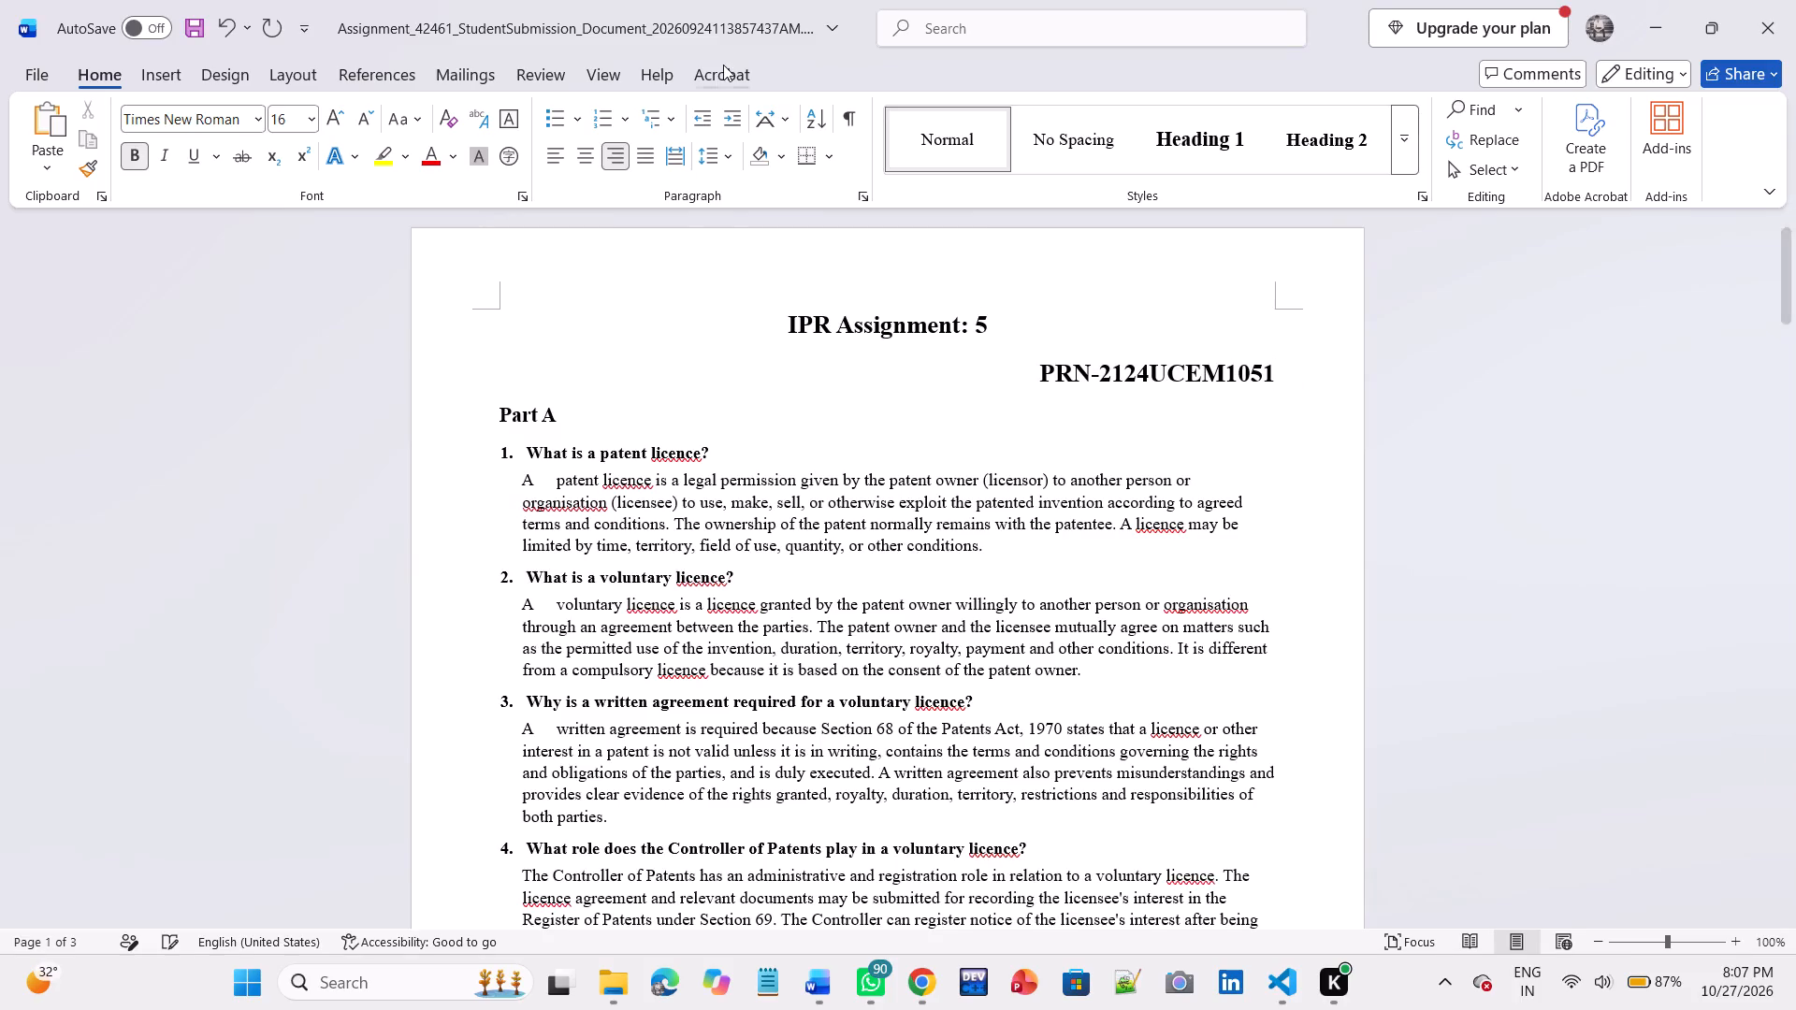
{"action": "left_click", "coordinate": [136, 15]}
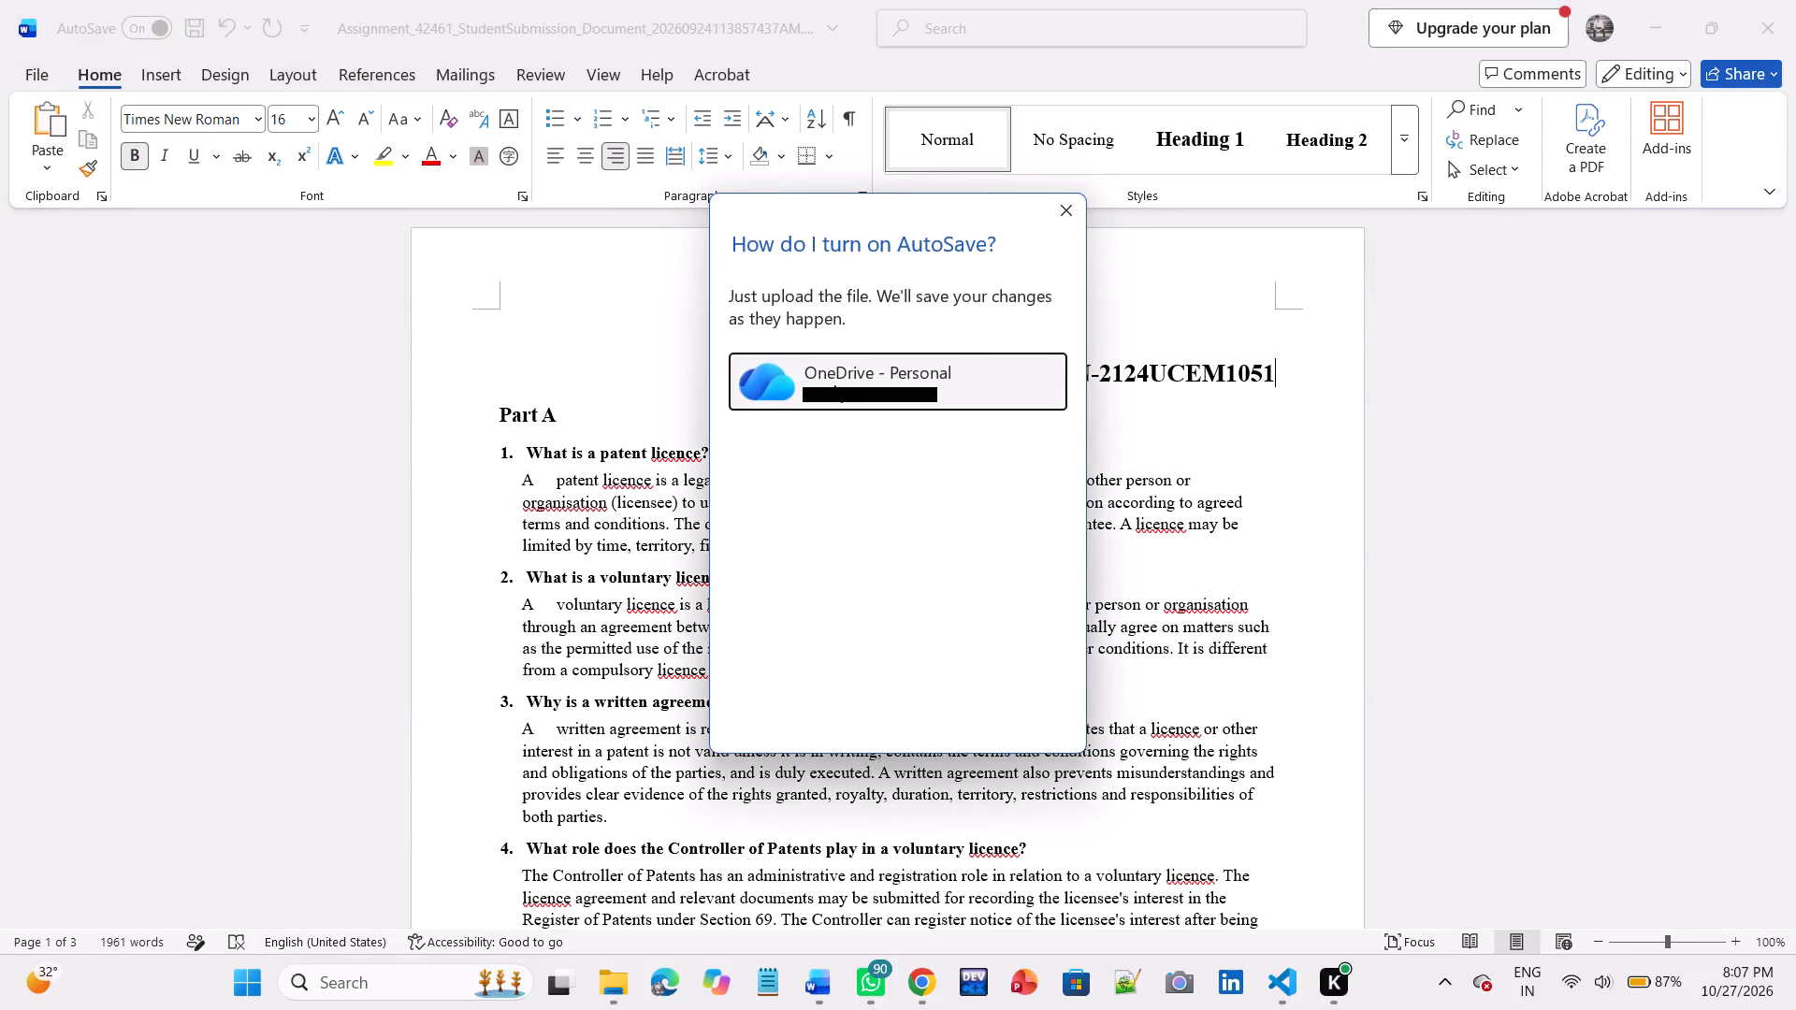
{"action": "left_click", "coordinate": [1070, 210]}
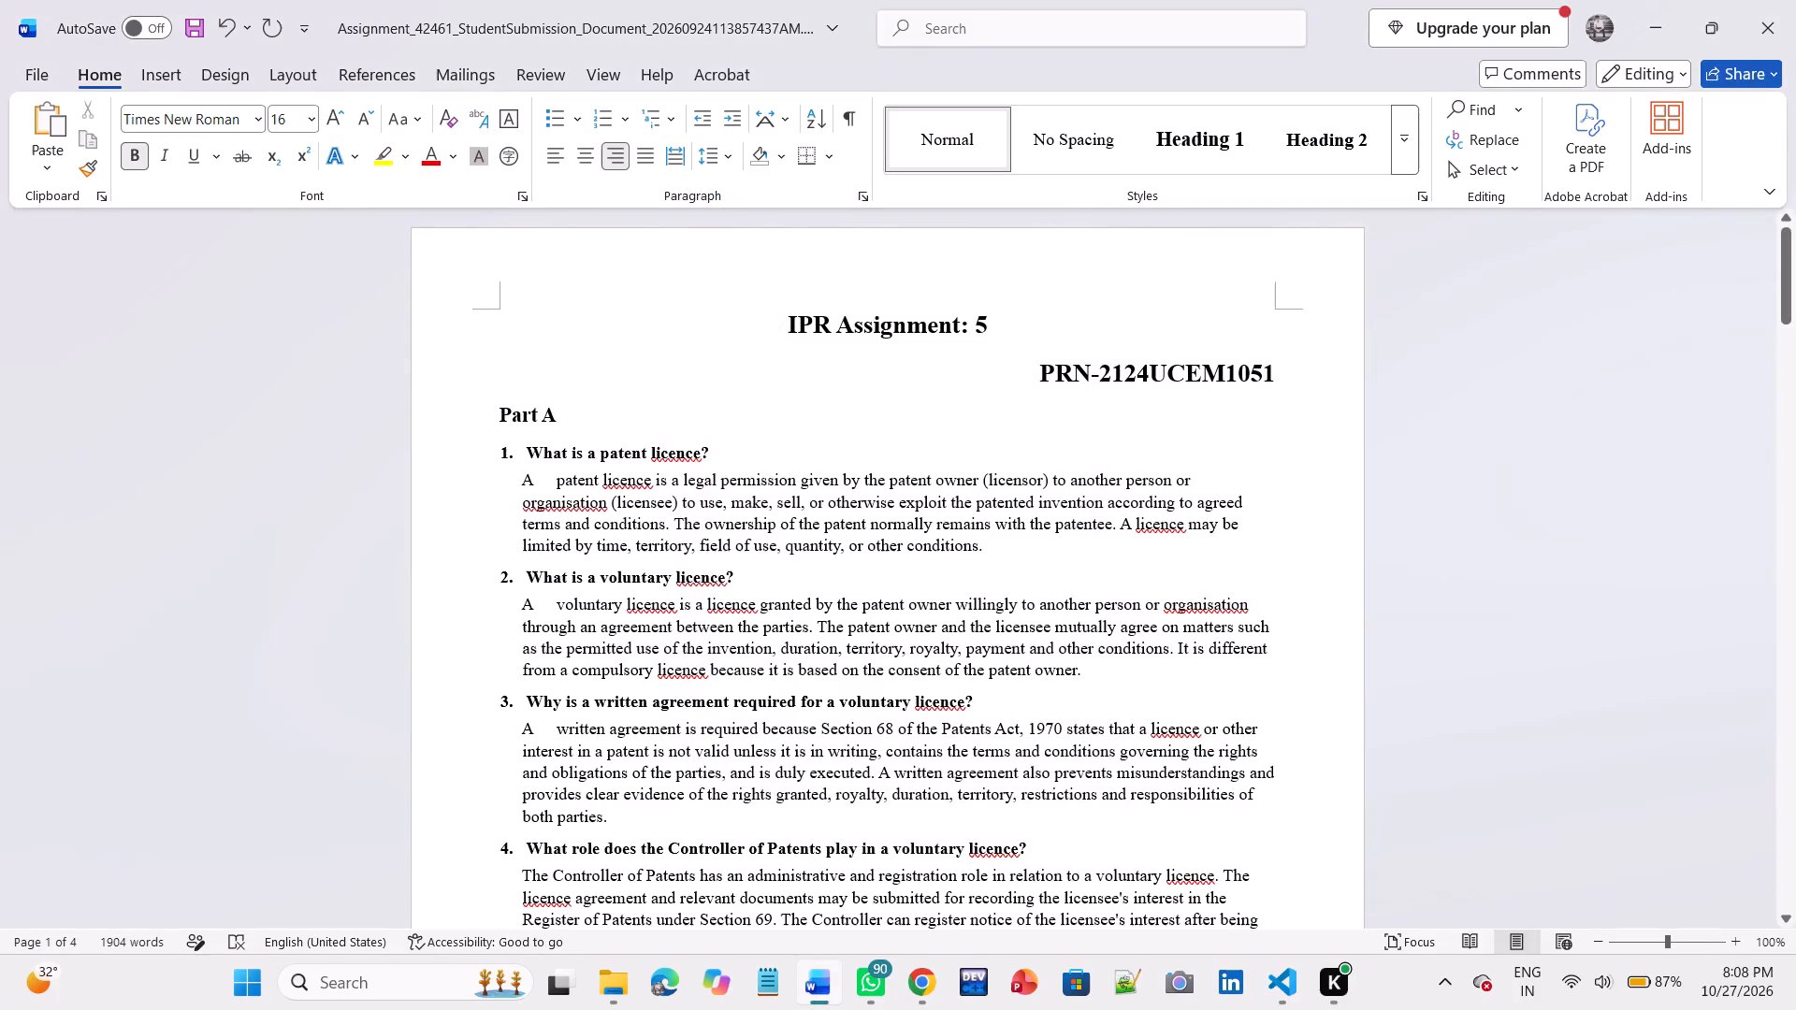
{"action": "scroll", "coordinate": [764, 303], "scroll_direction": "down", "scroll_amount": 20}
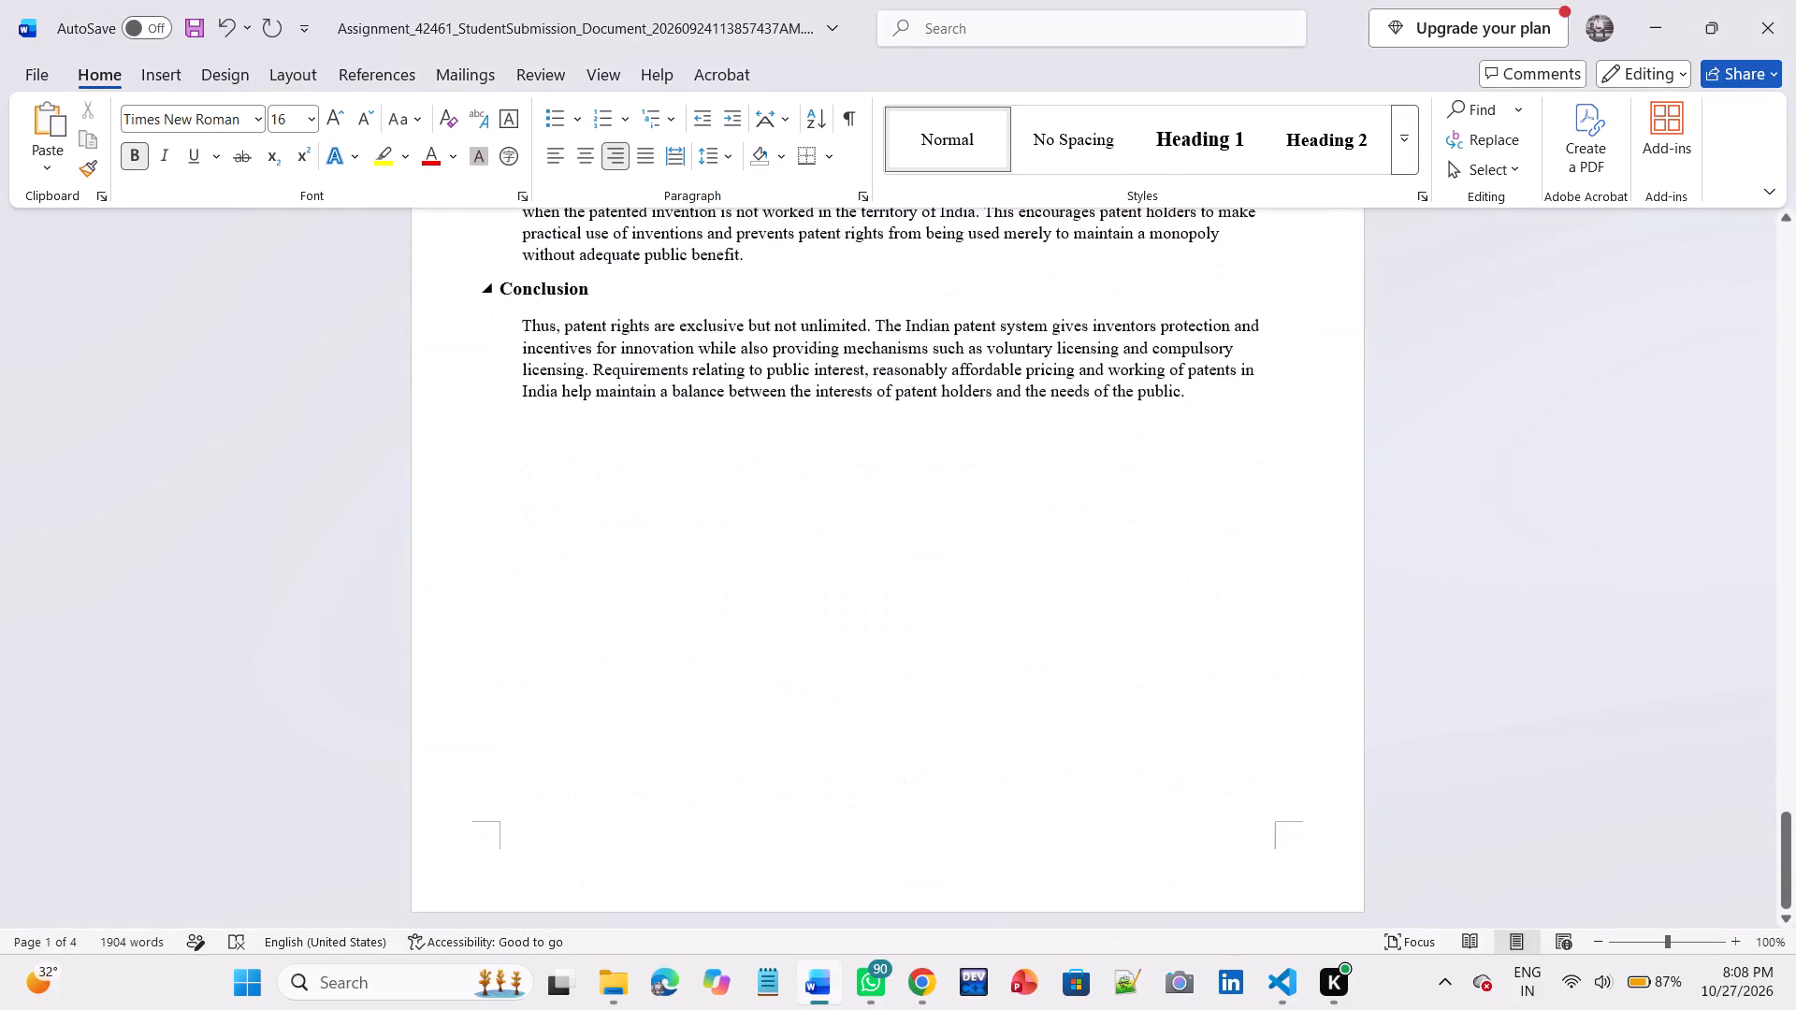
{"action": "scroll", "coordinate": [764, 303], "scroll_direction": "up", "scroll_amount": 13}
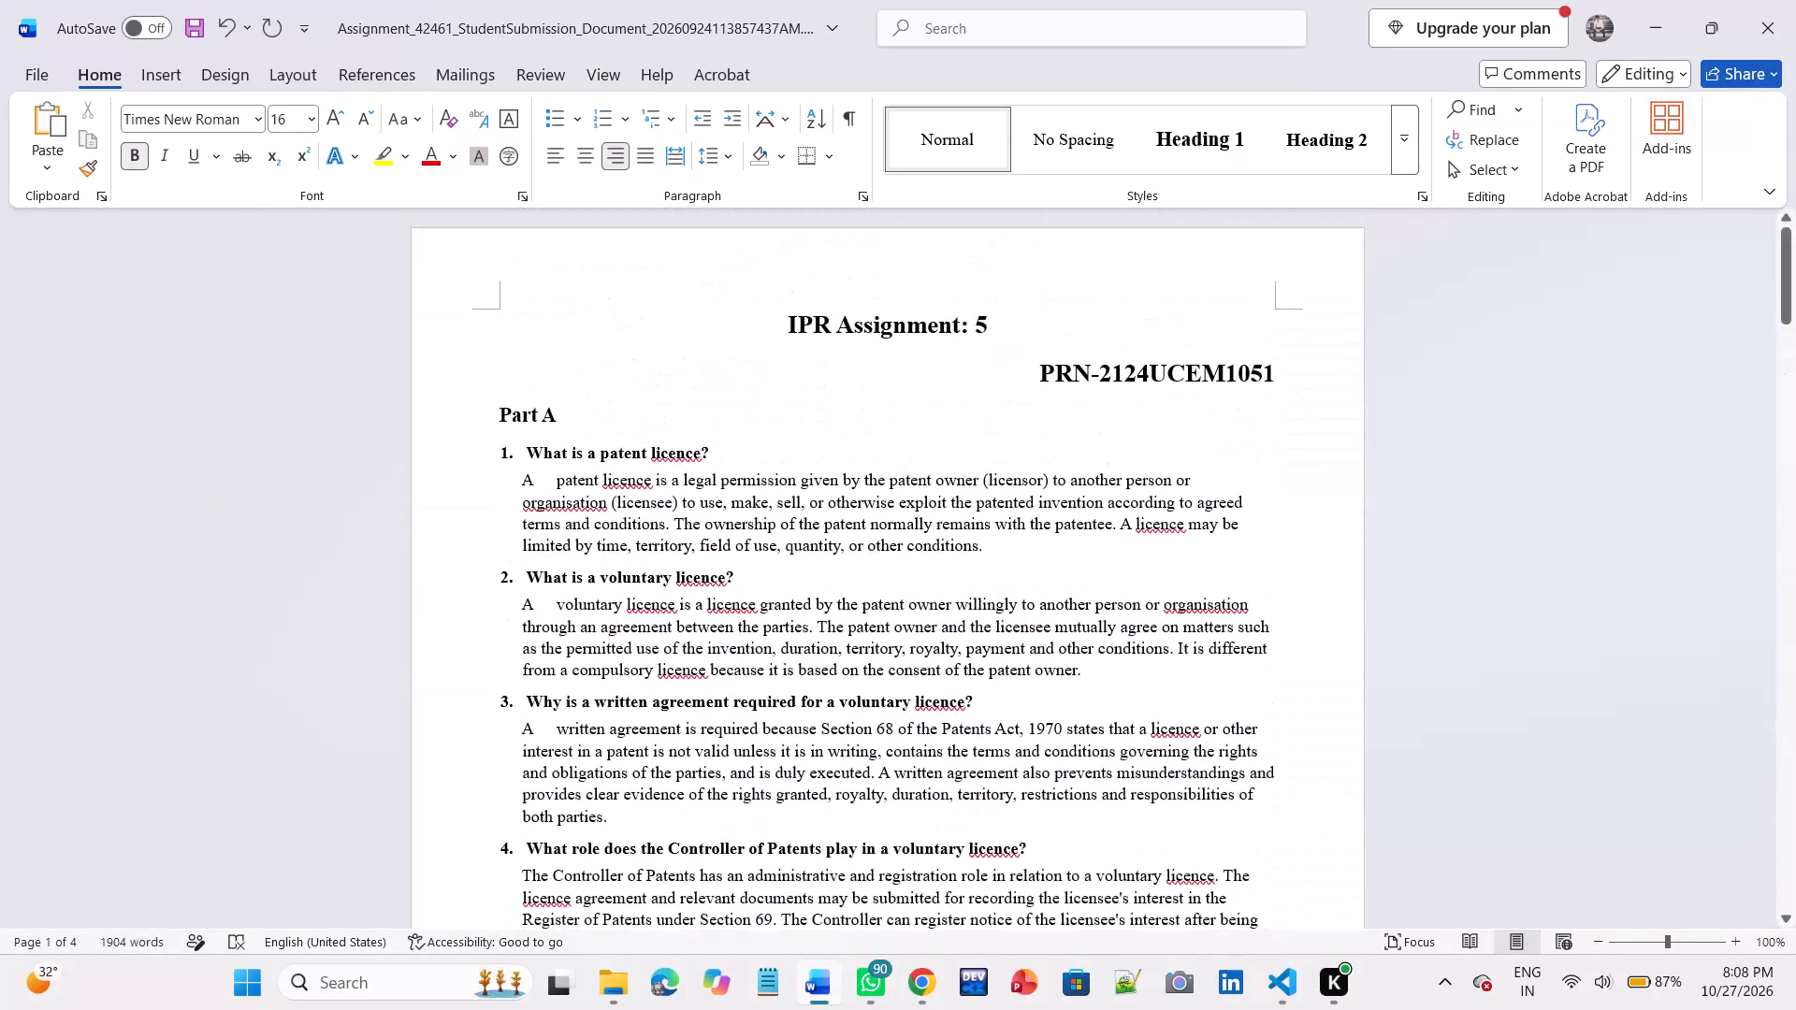
Upload a copy of the assignment document to the personal OneDrive.
{"action": "left_click", "coordinate": [518, 40]}
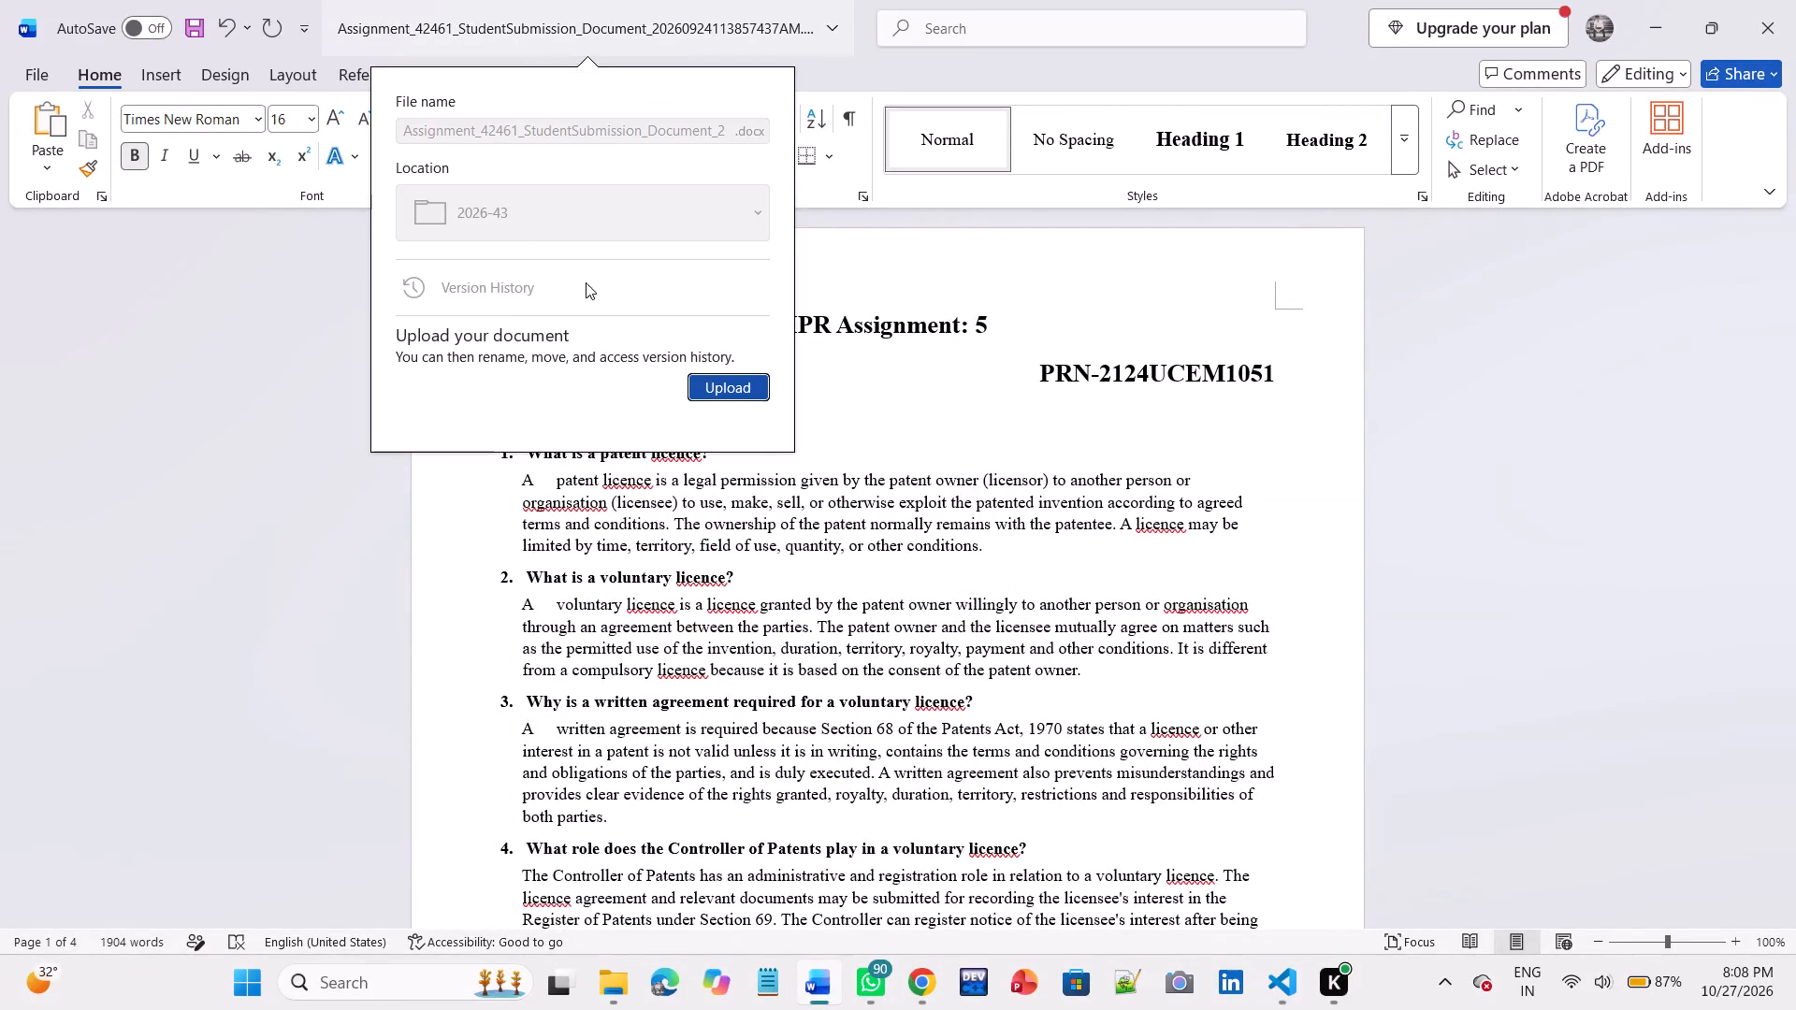
{"action": "left_click", "coordinate": [706, 377]}
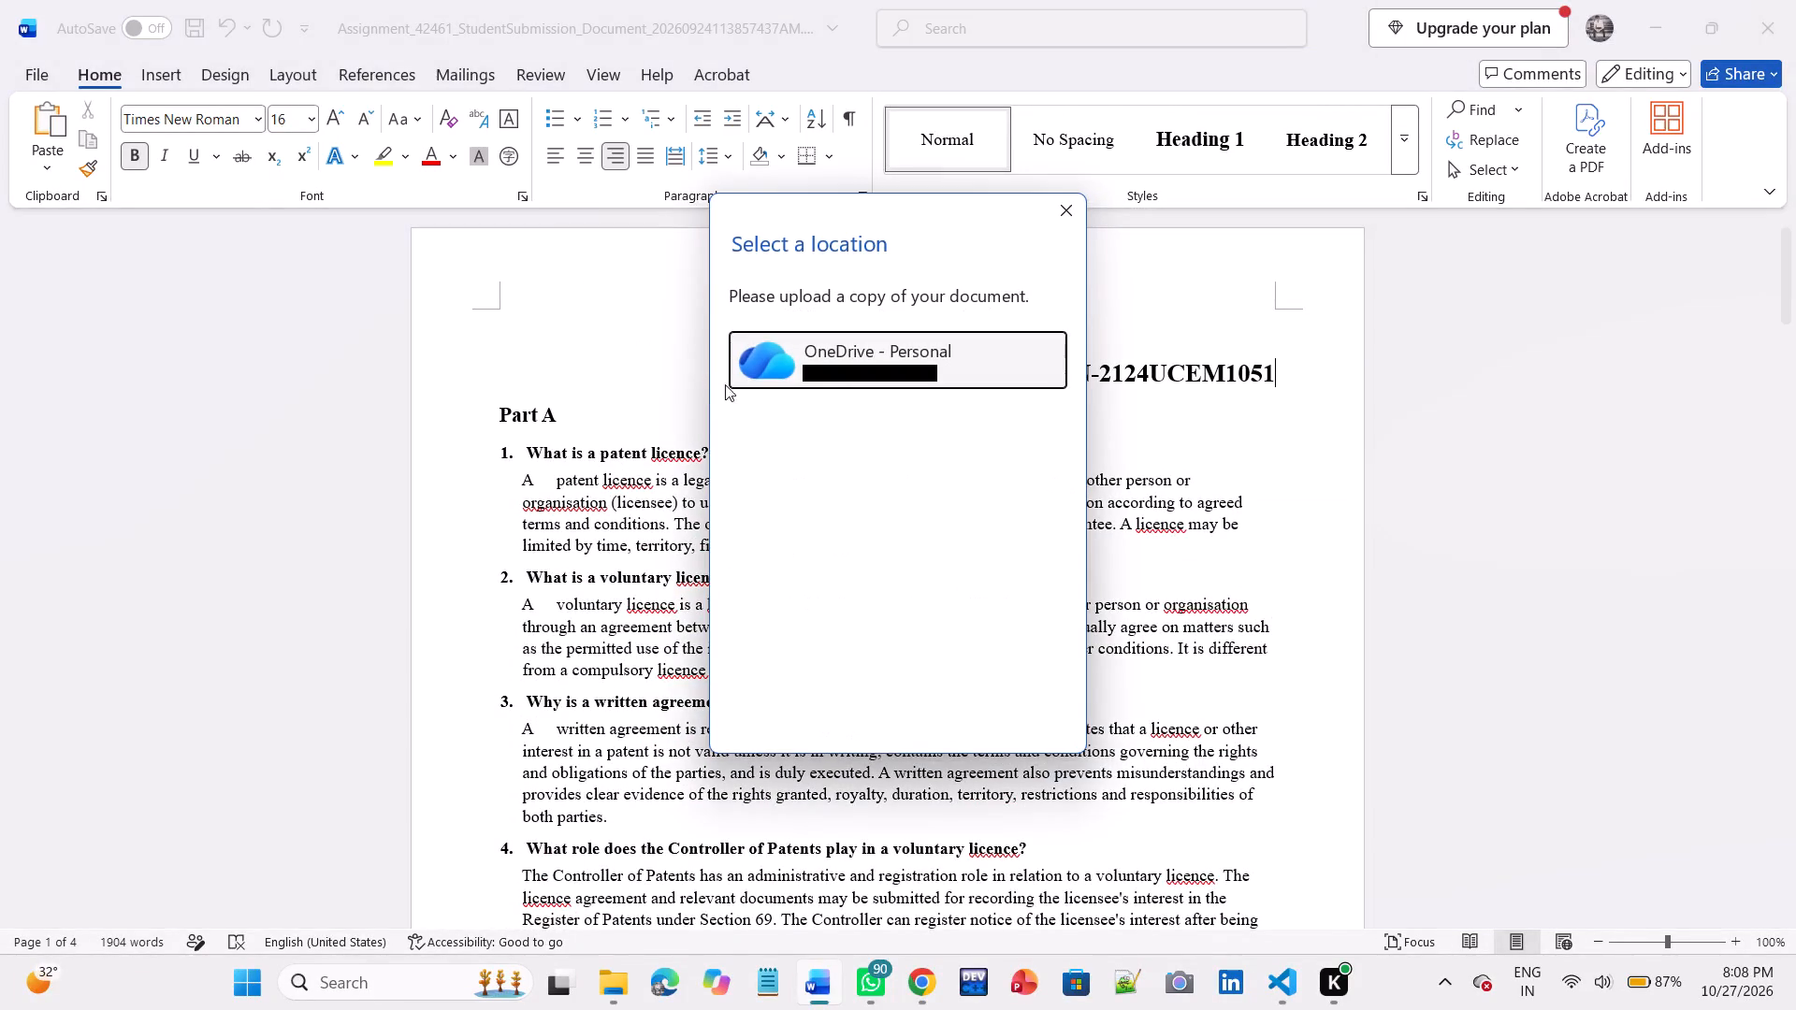
{"action": "left_click", "coordinate": [828, 371]}
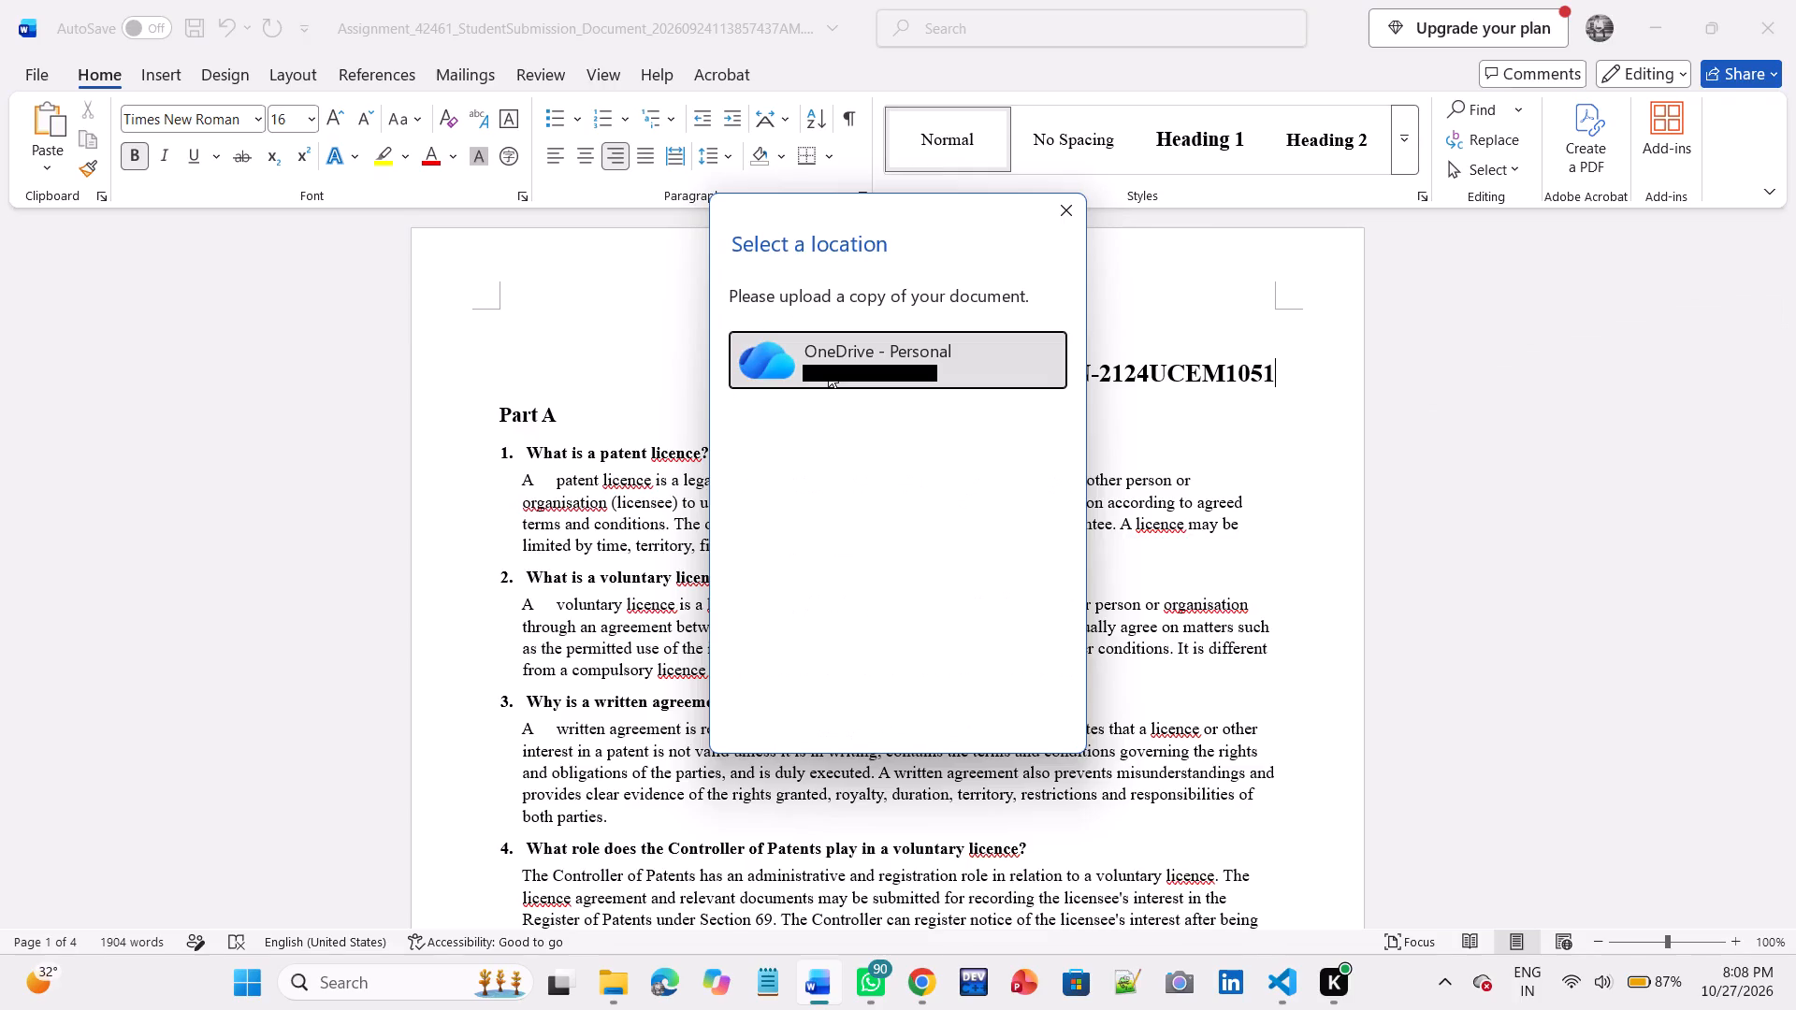
{"action": "left_click", "coordinate": [1062, 211]}
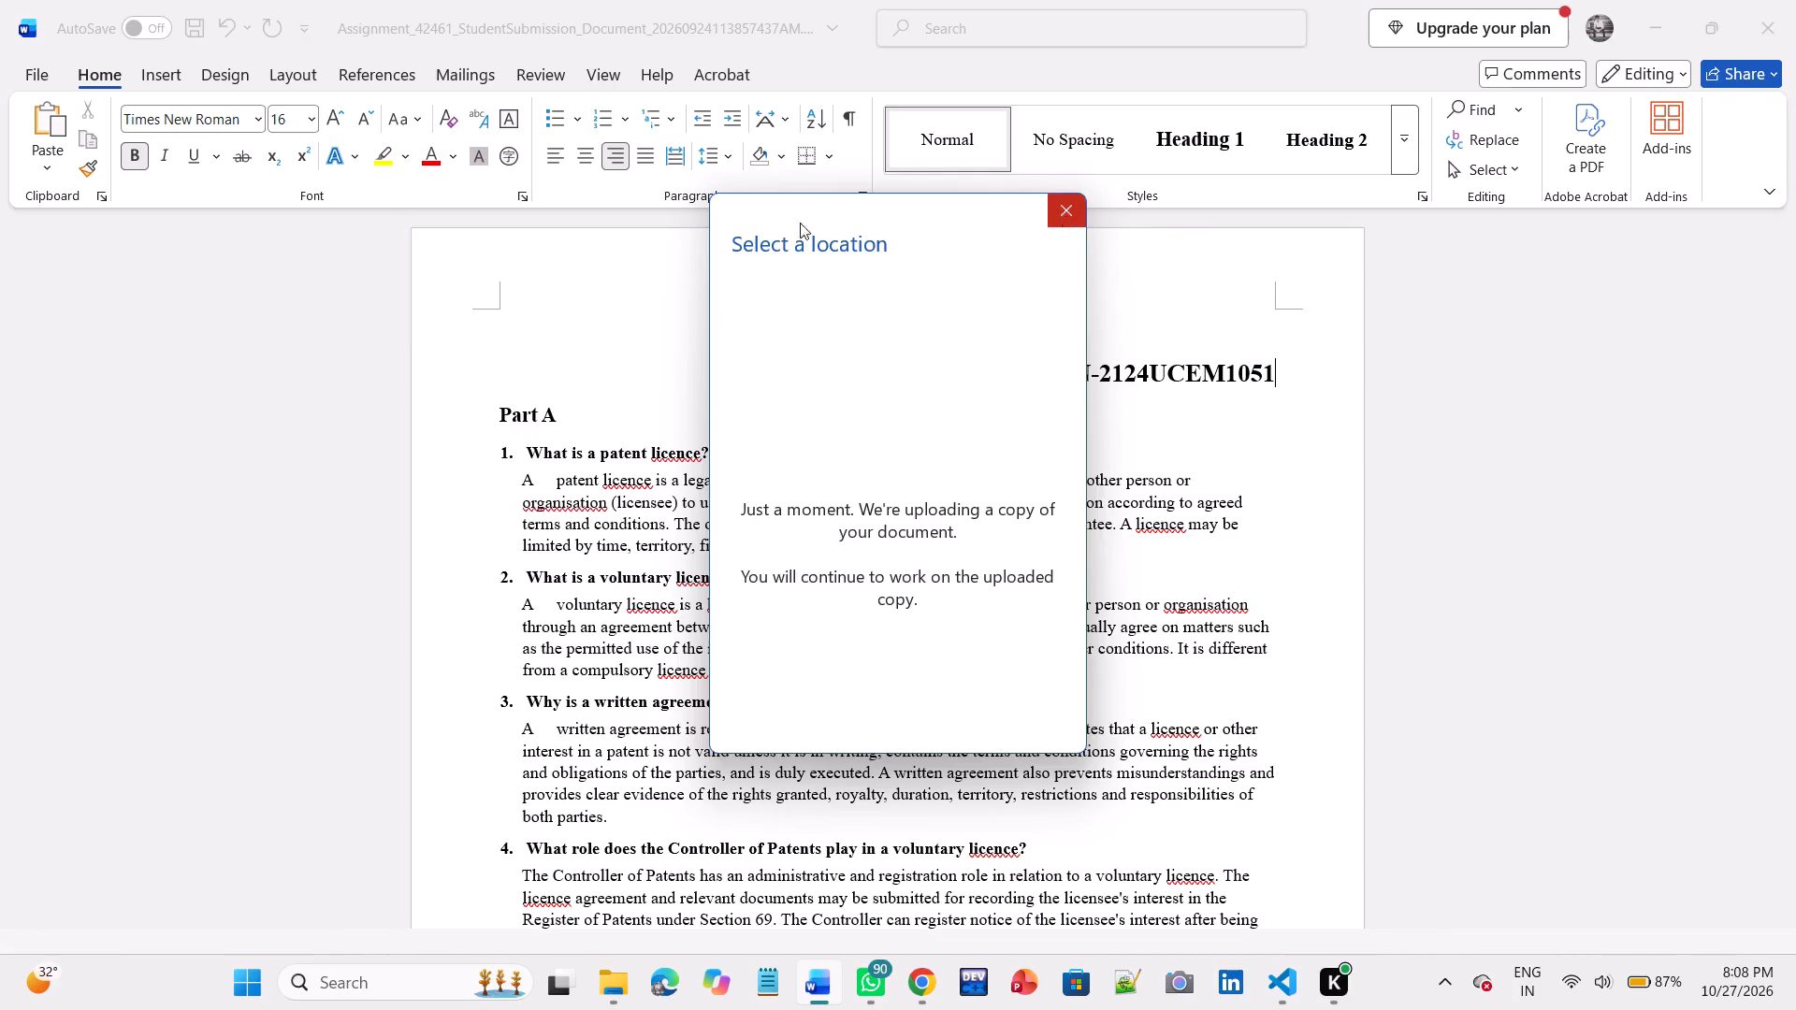
{"action": "left_click", "coordinate": [1068, 224]}
{"action": "left_click", "coordinate": [1068, 224]}
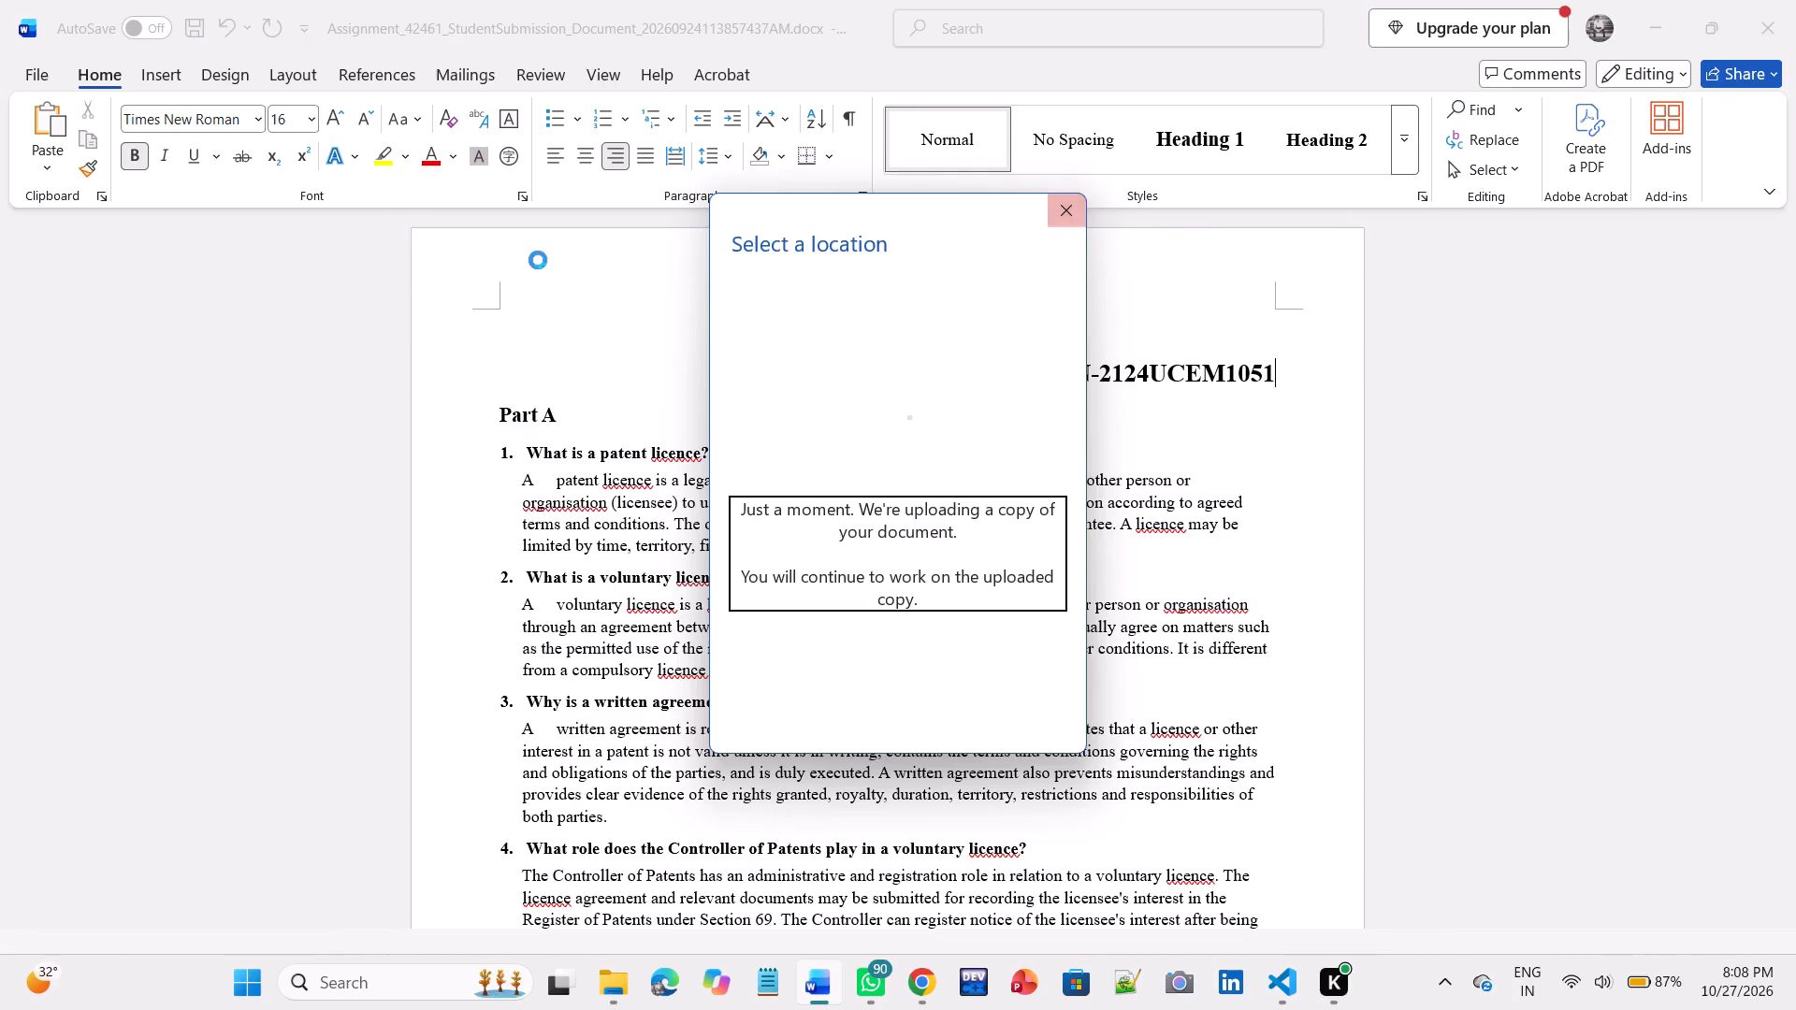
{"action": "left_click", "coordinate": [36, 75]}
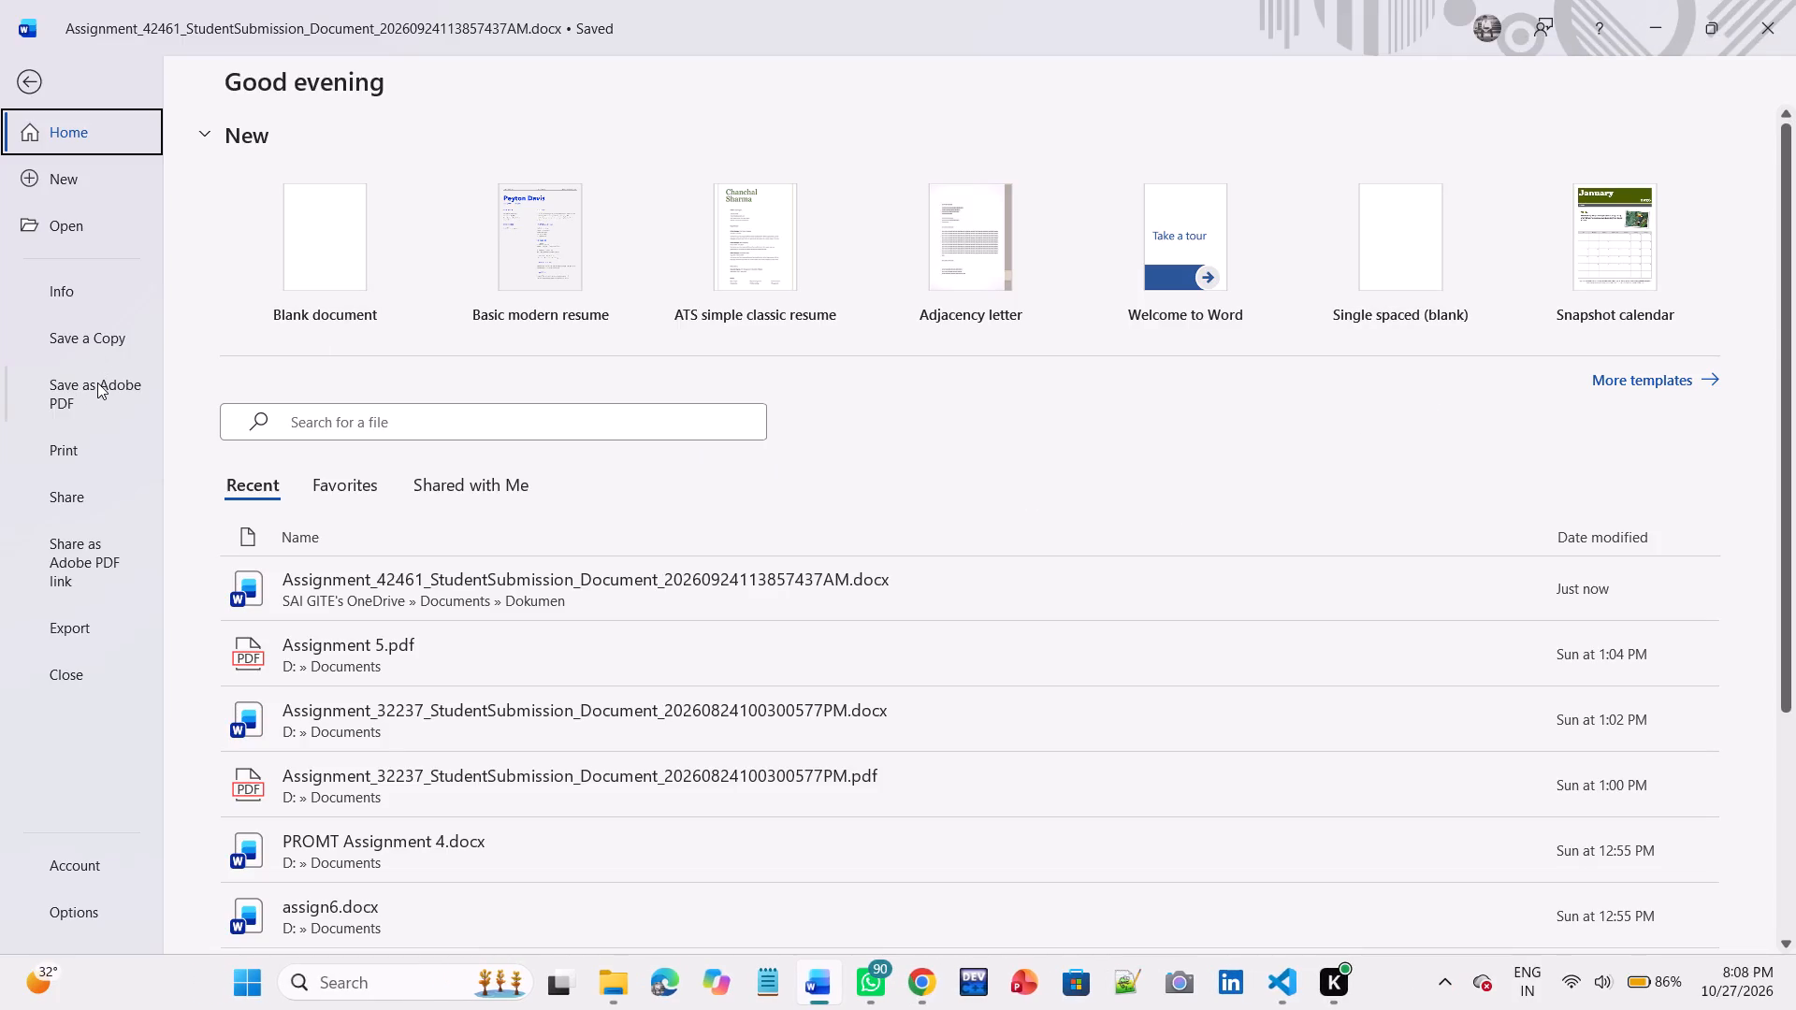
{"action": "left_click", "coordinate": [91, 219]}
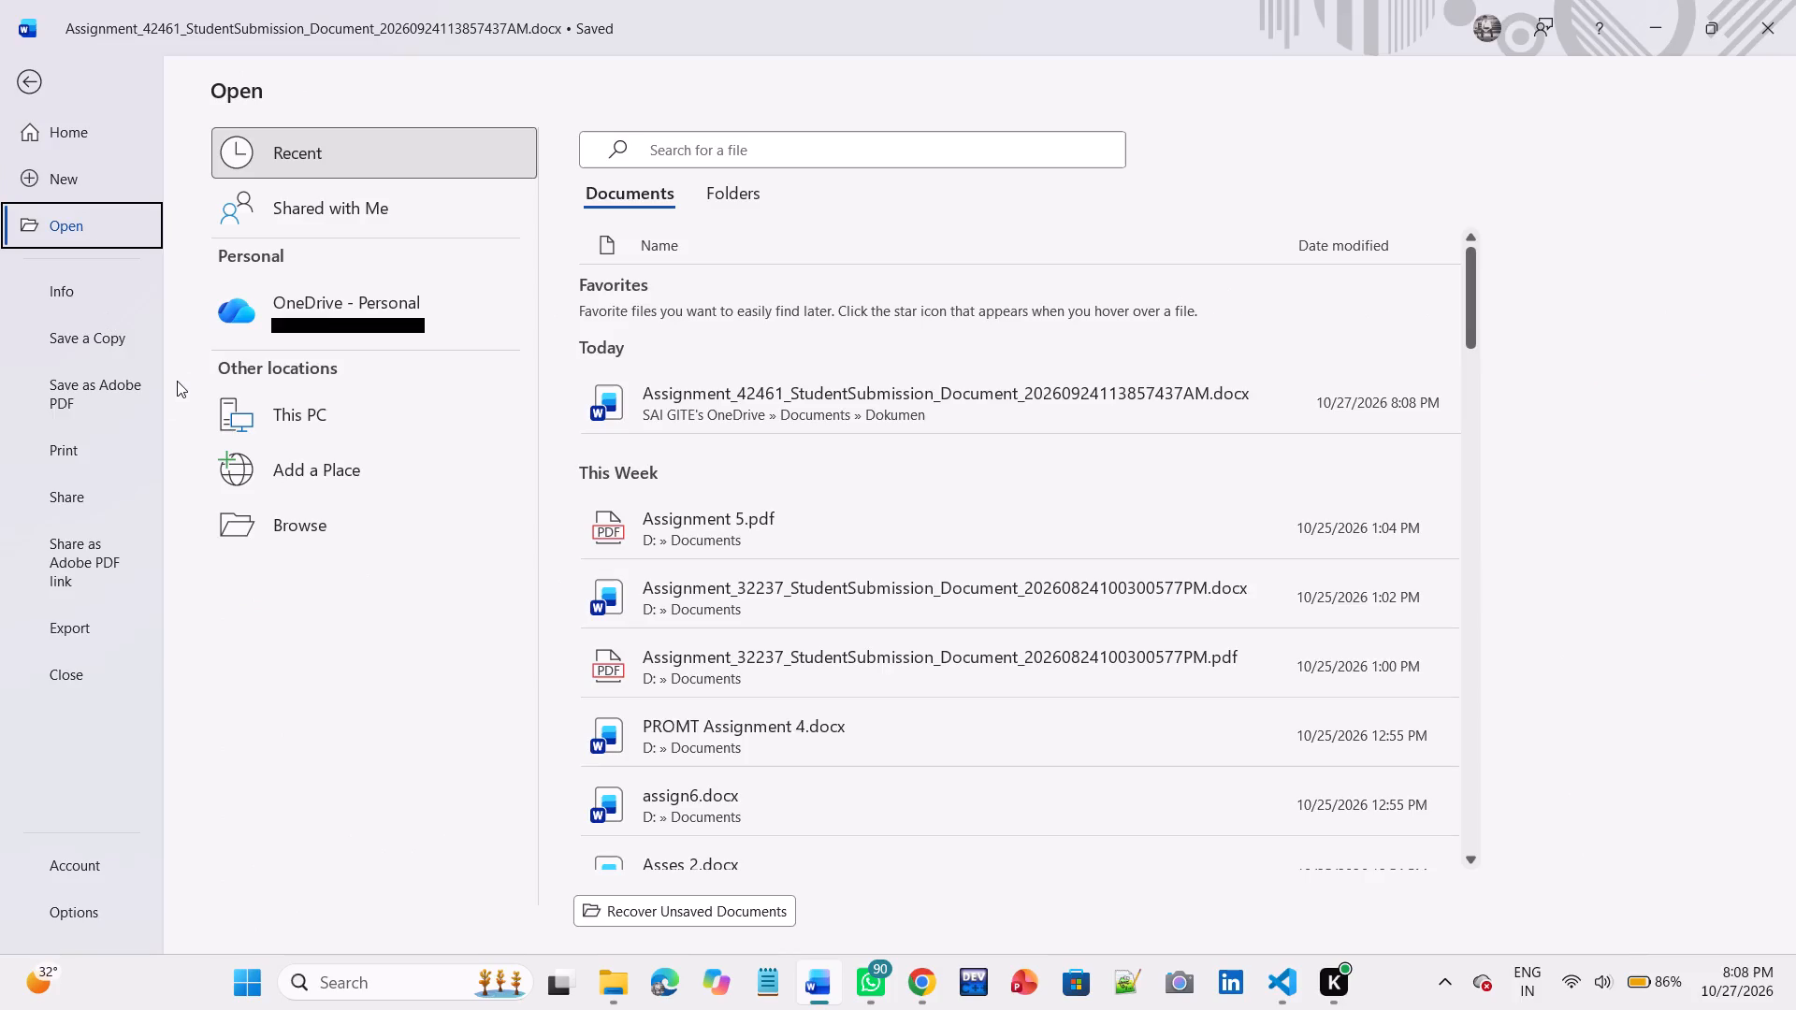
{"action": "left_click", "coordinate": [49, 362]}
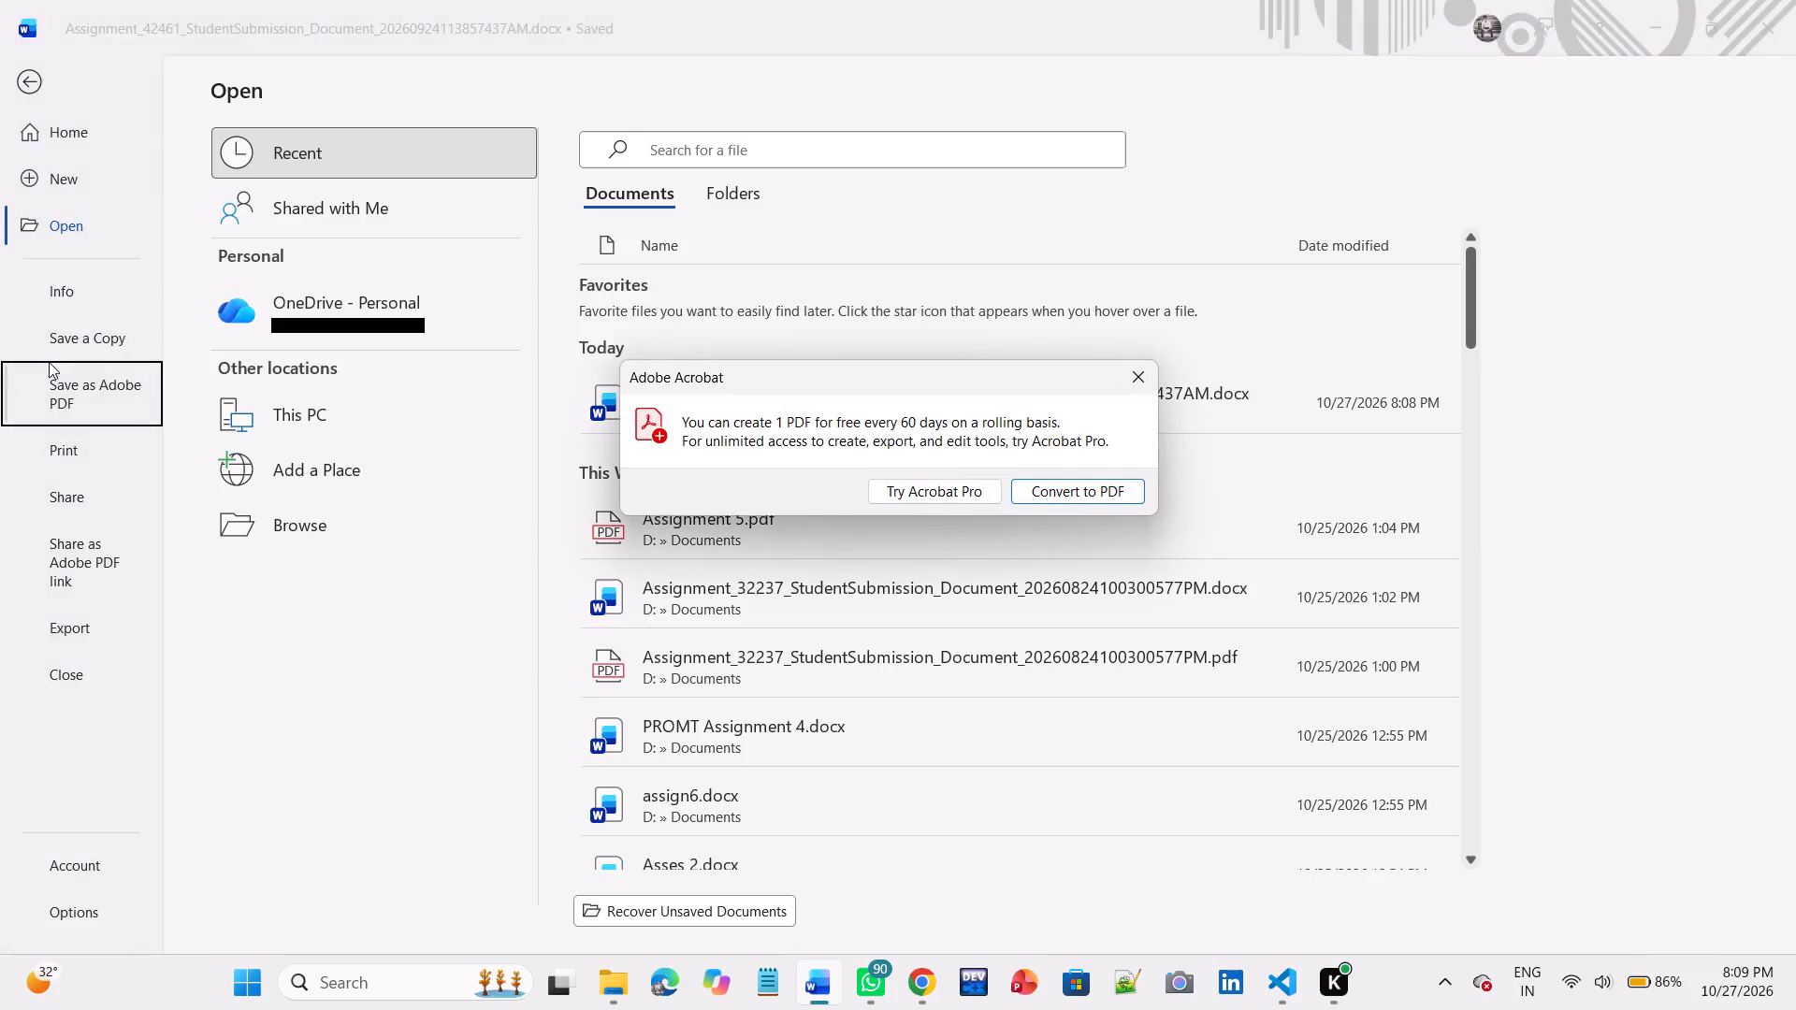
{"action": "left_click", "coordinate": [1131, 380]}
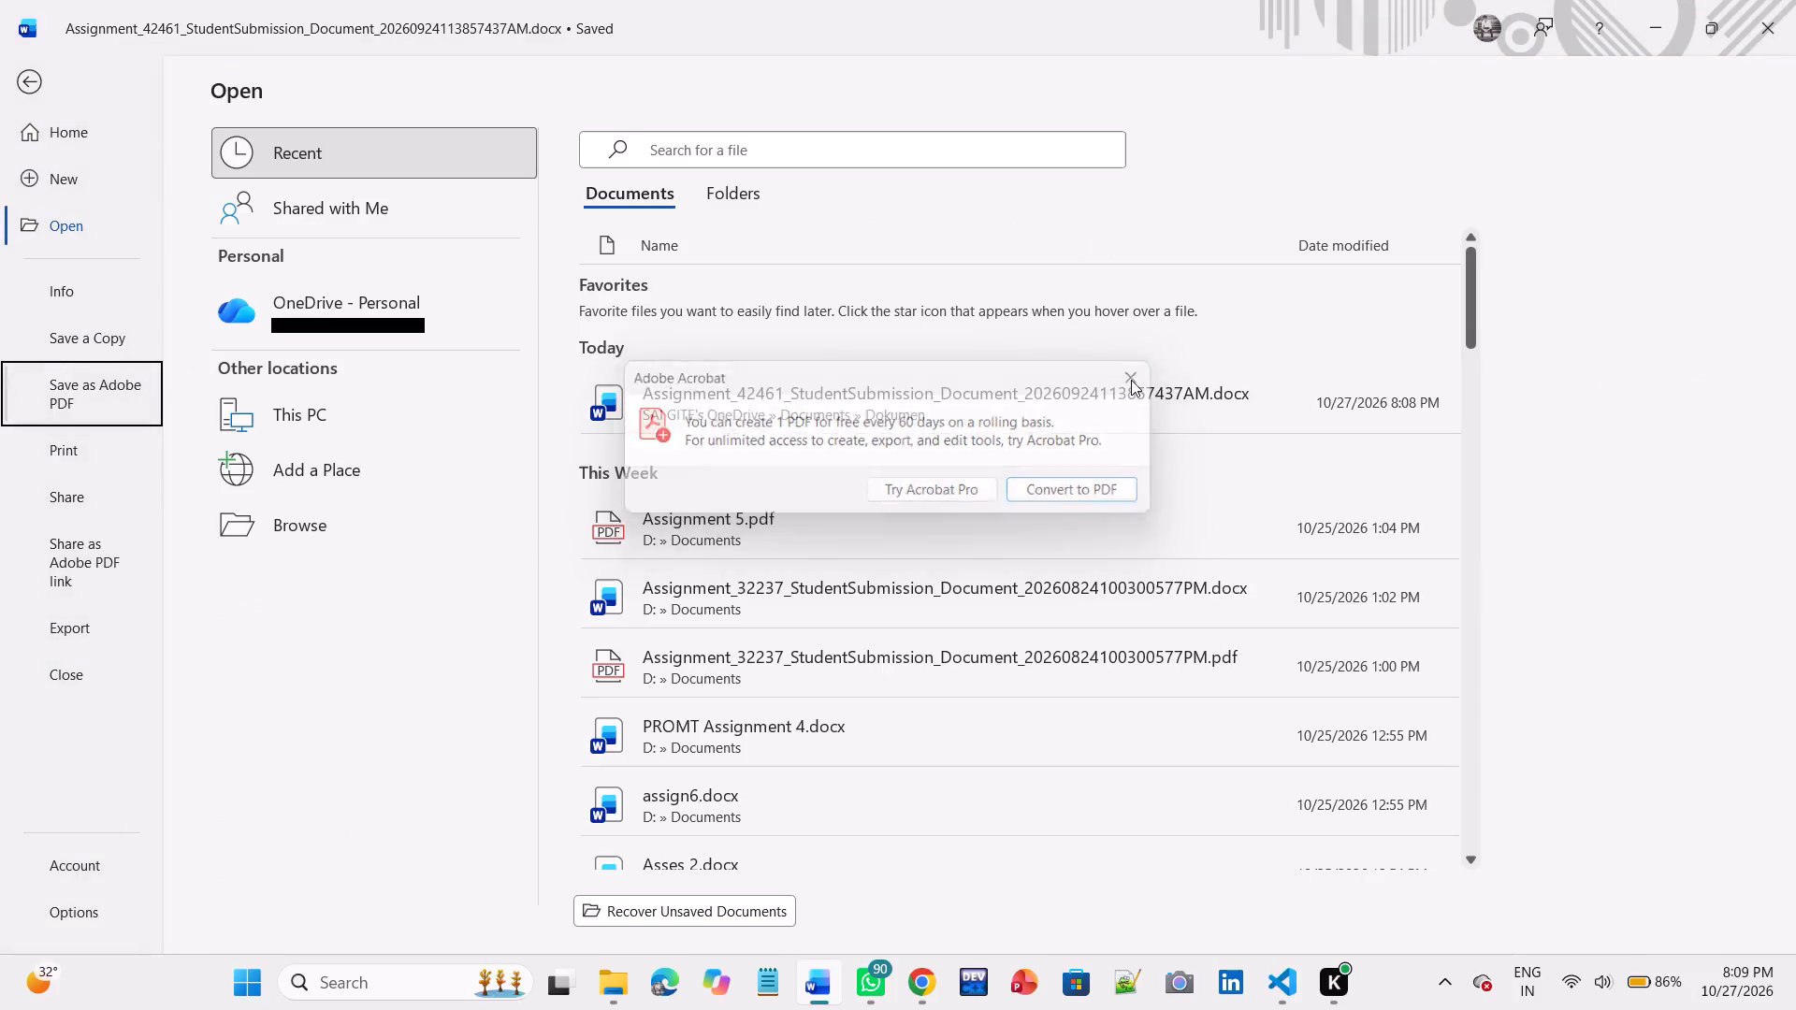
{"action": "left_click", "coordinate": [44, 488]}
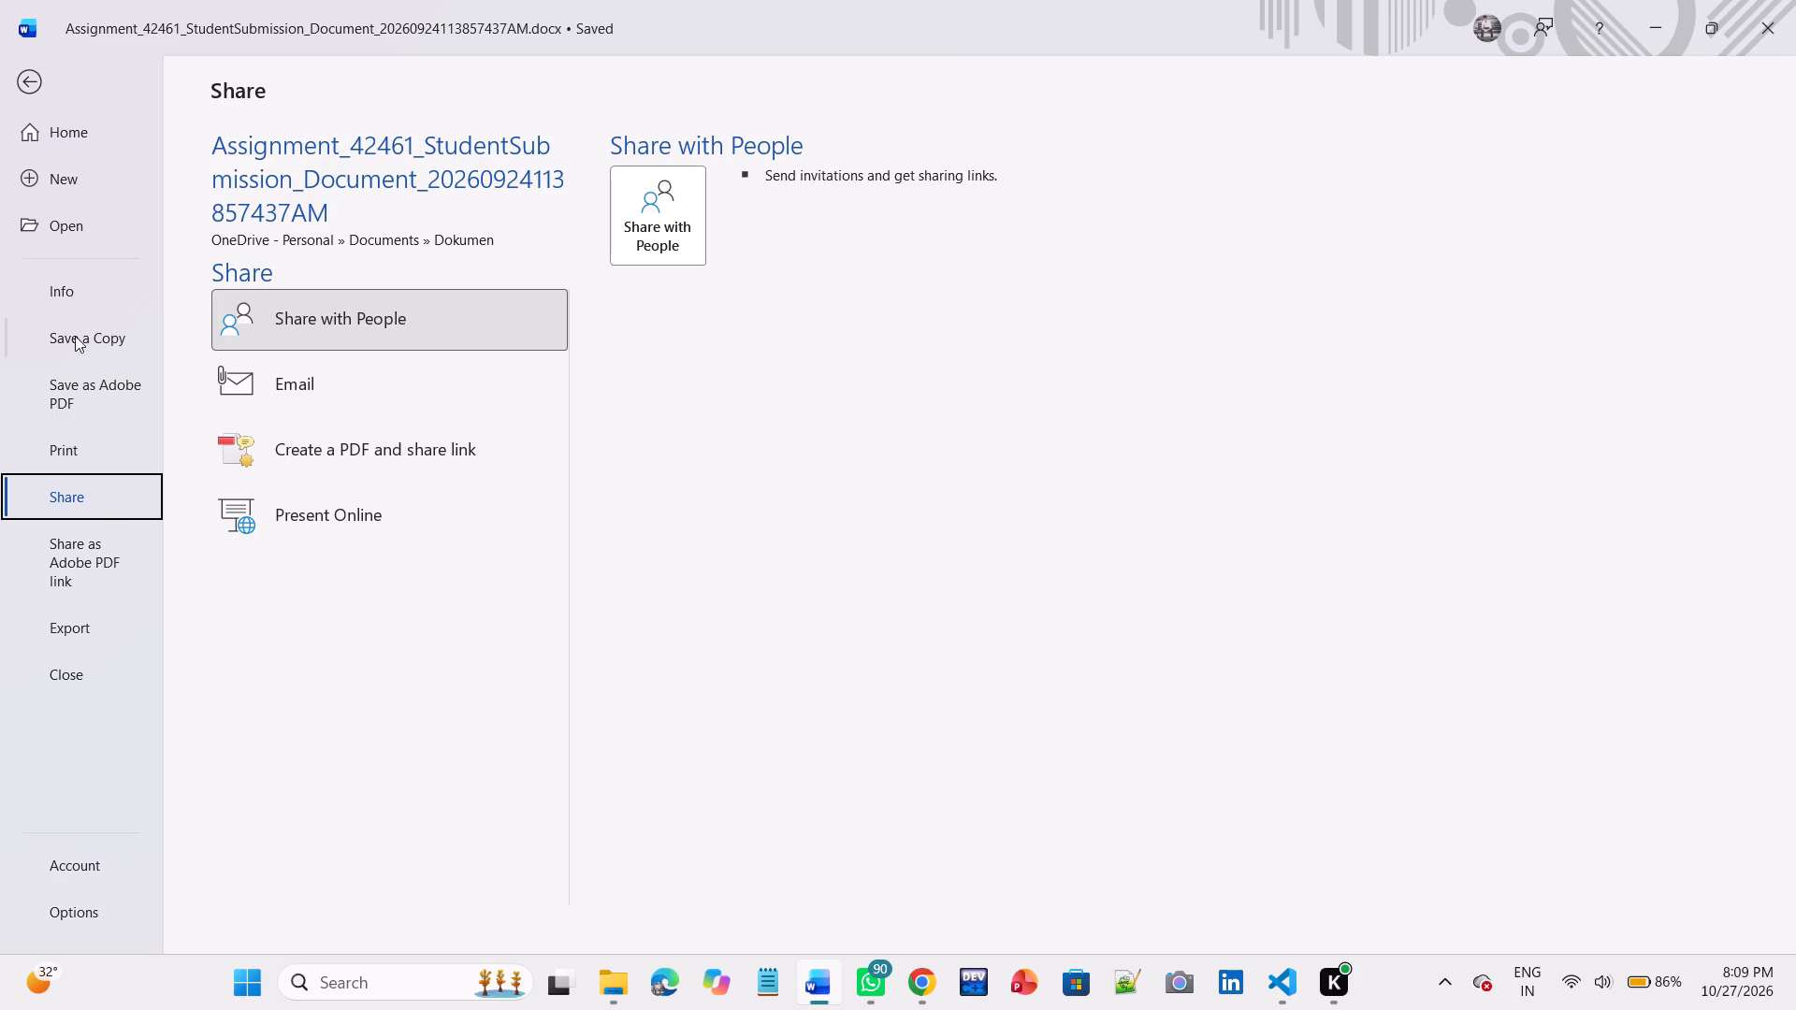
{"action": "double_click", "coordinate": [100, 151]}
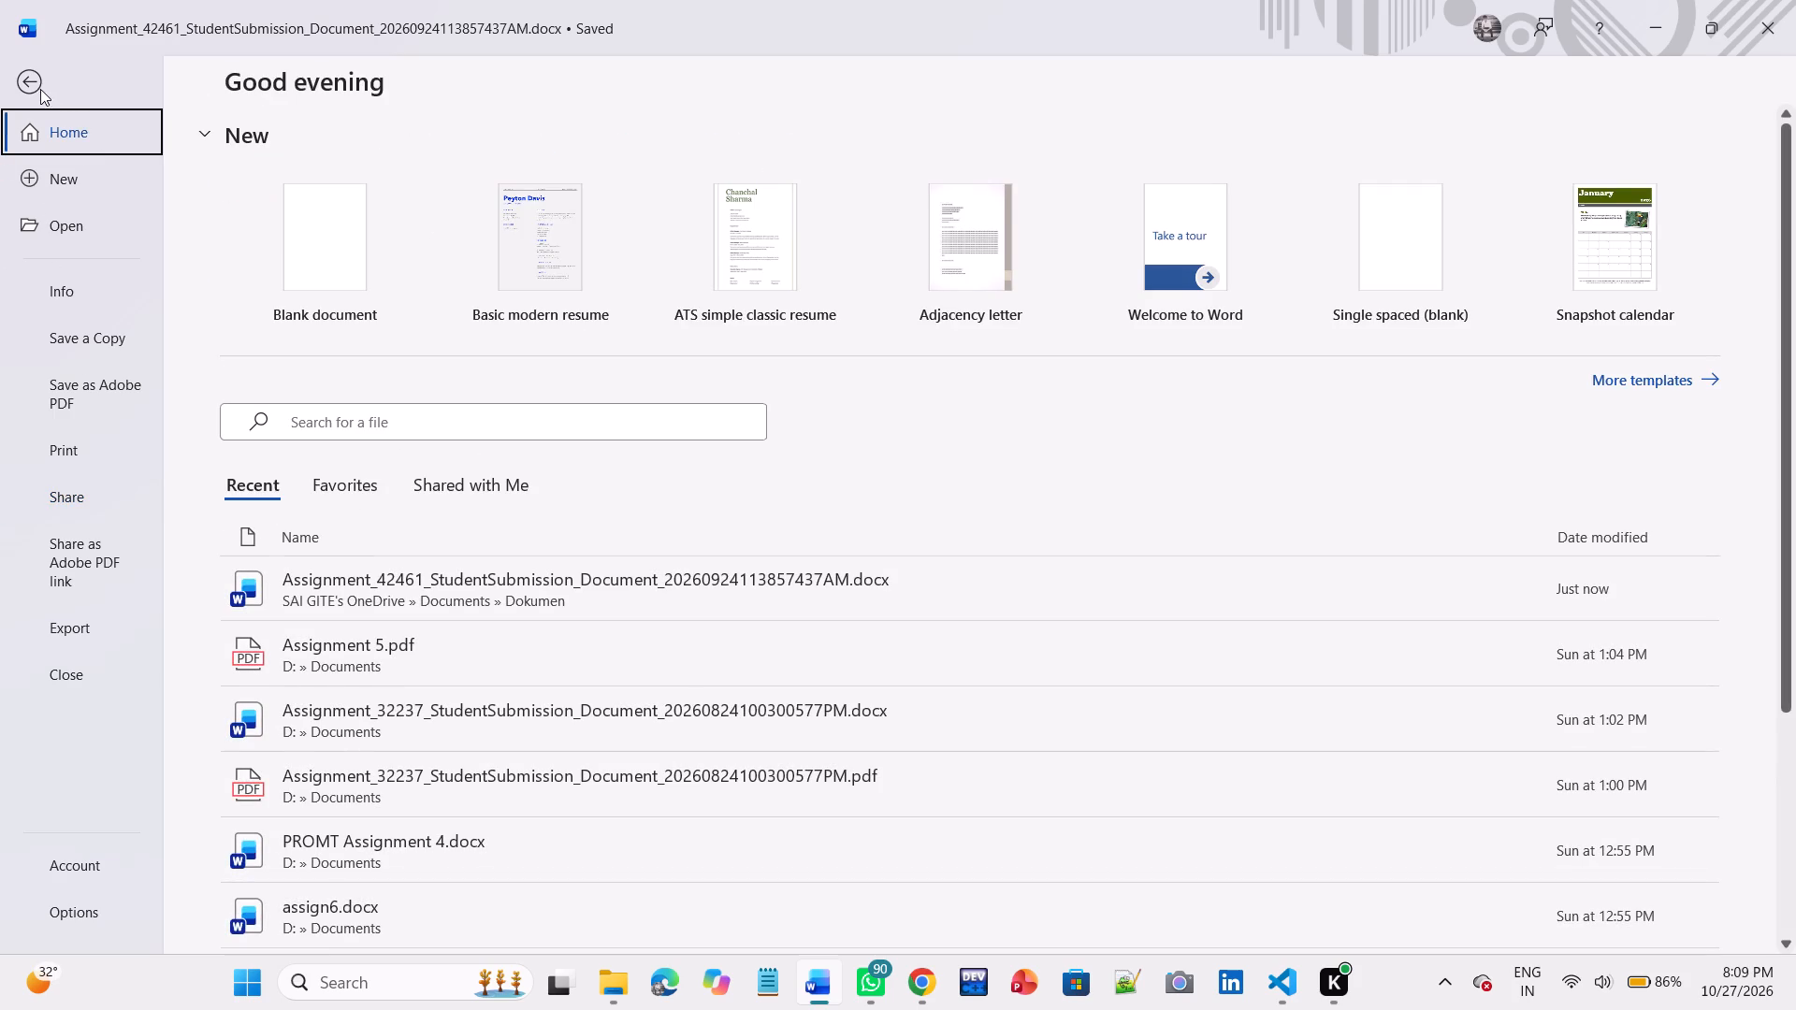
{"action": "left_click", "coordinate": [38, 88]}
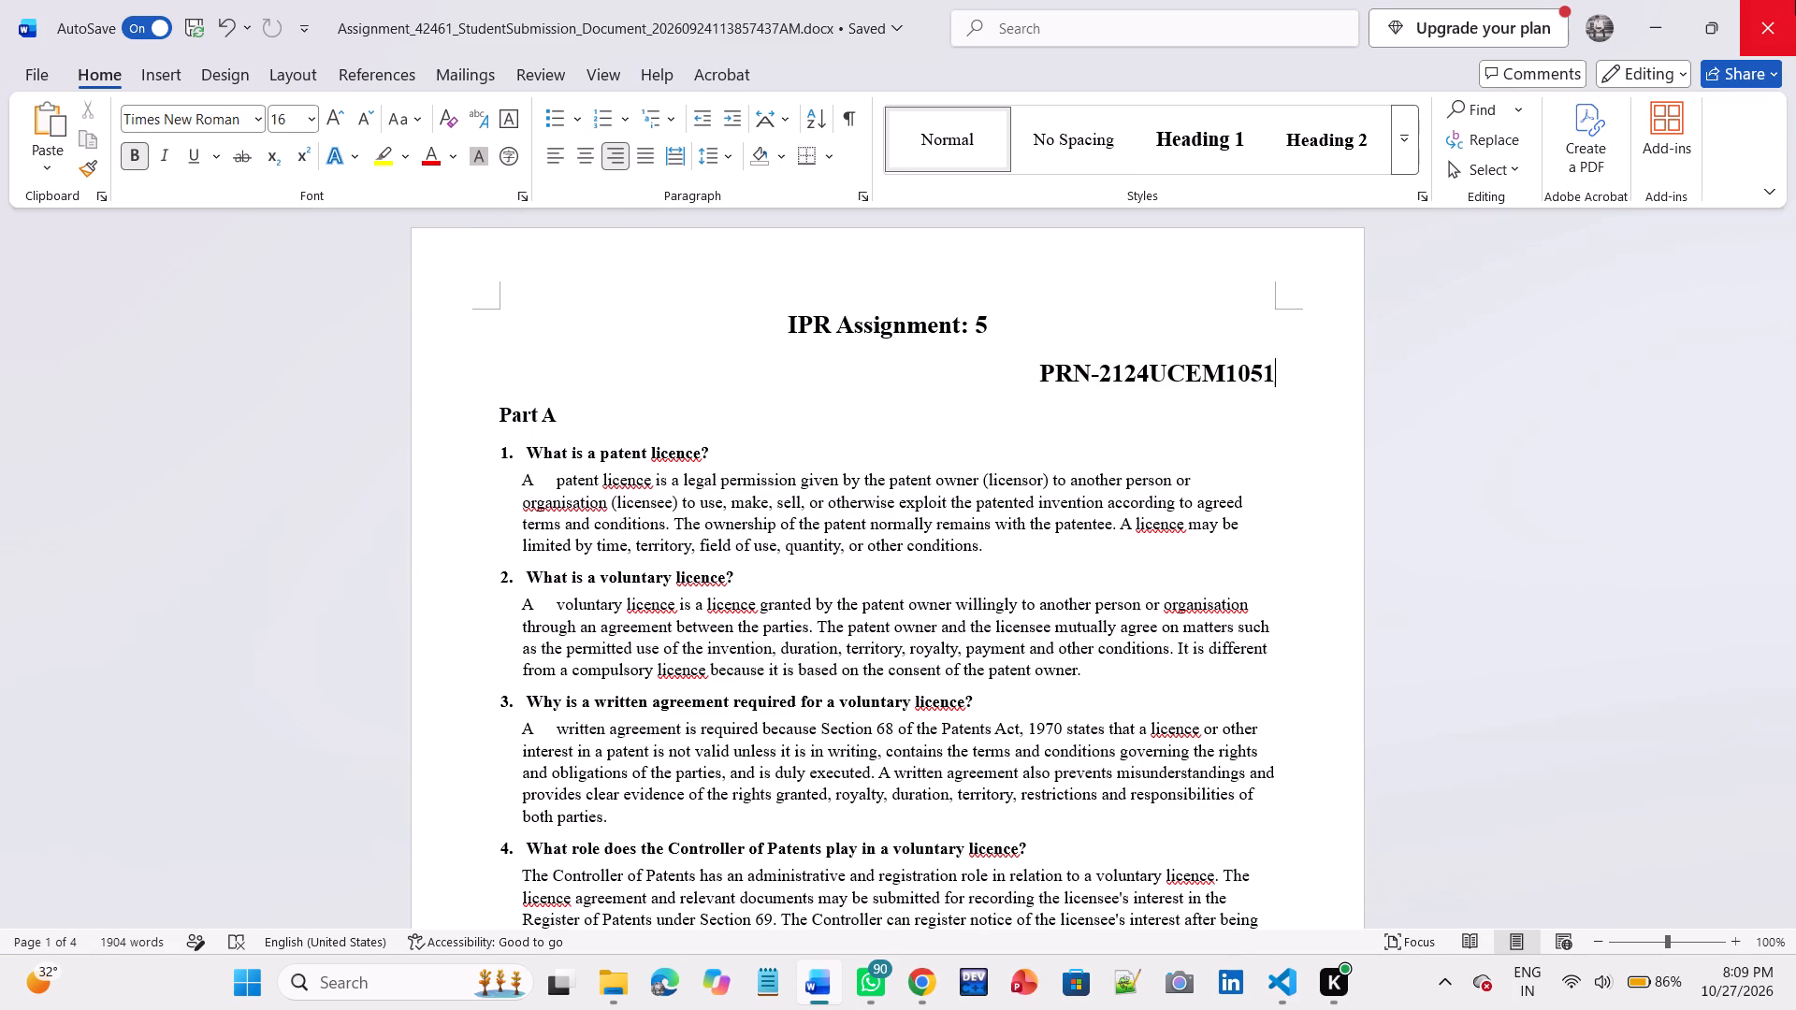
Rename the document file as Assignment_5, keeping it in the OneDrive Dokumen folder.
{"action": "left_click", "coordinate": [821, 36]}
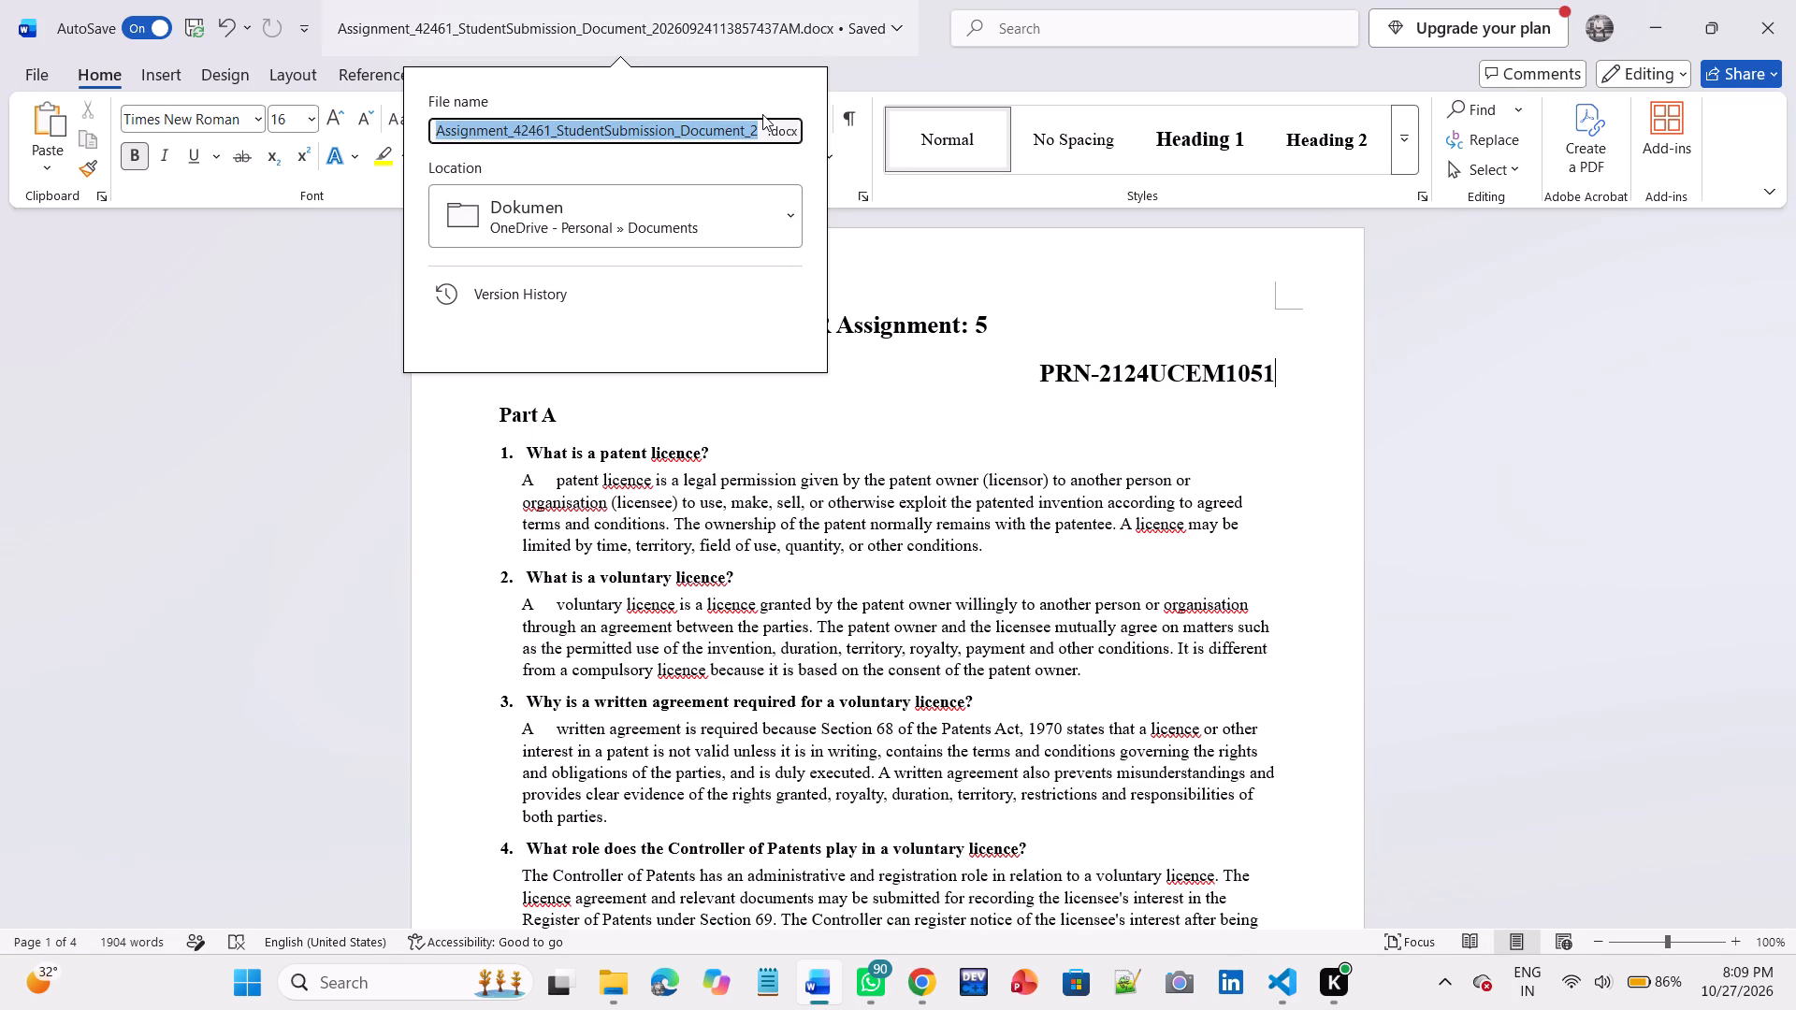
{"action": "left_click", "coordinate": [755, 124]}
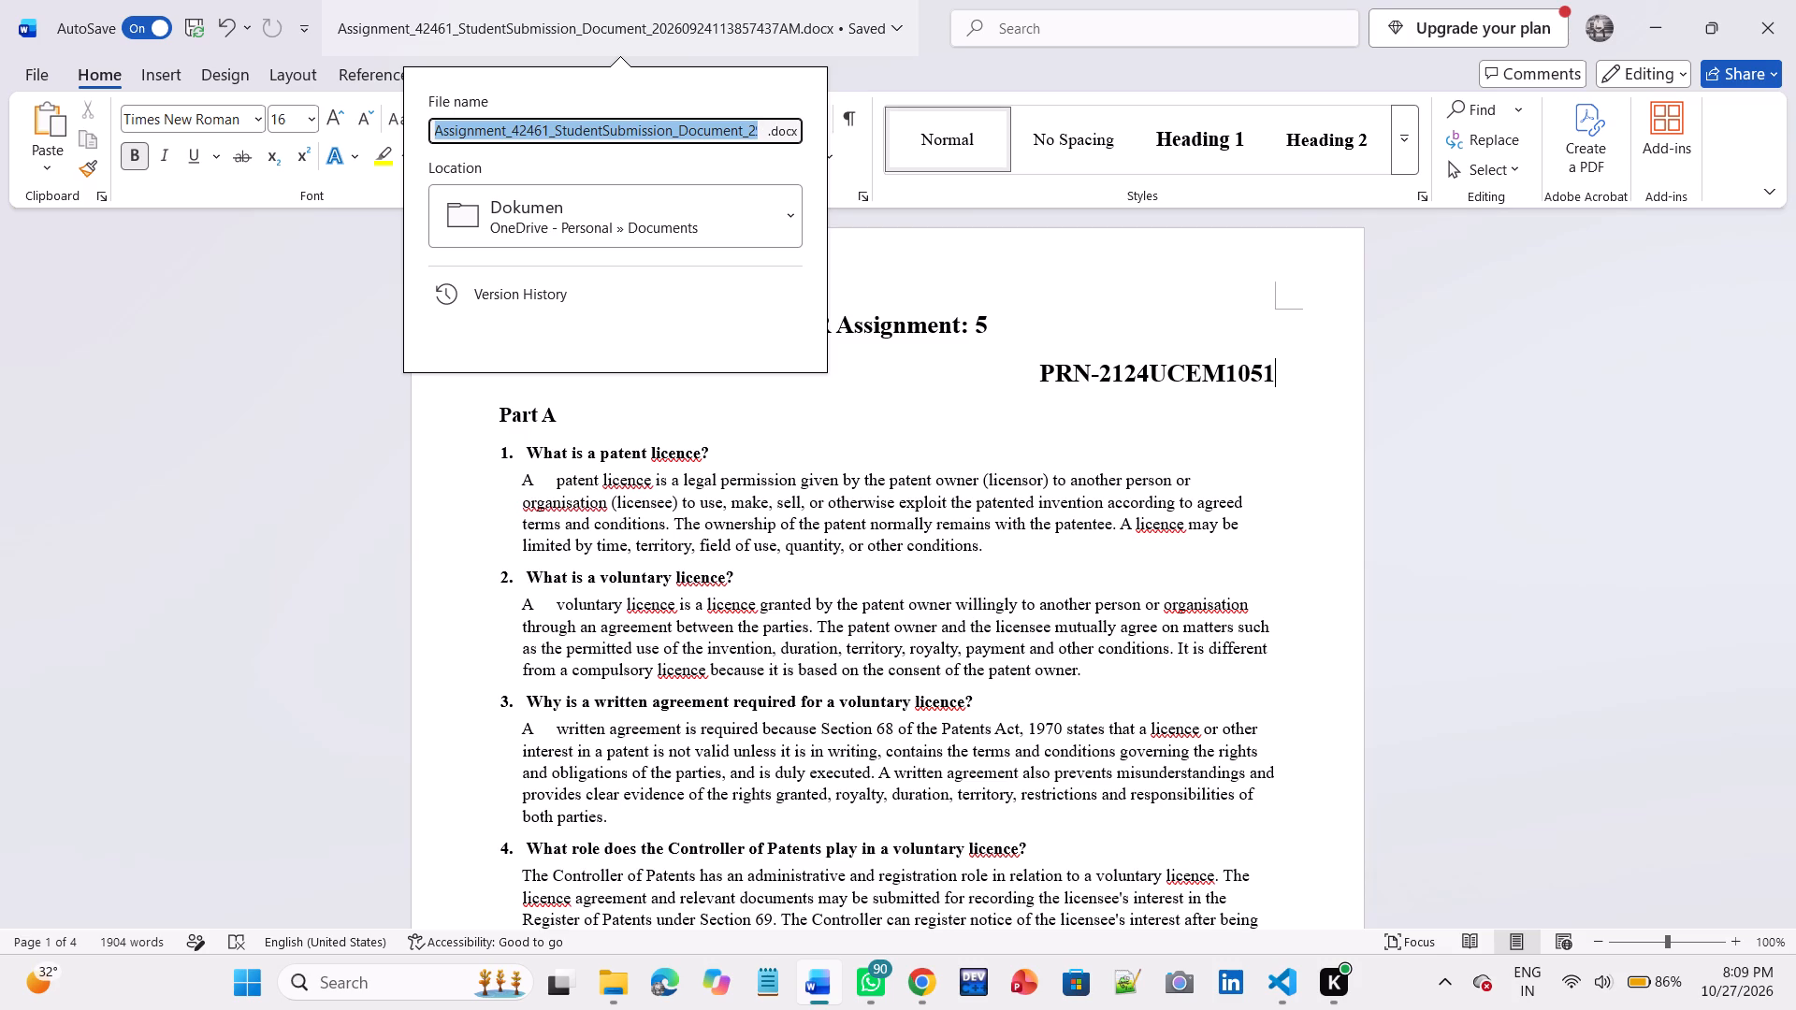
{"action": "key", "text": "BackSpace"}
{"action": "key", "text": "BackSpace"}
{"action": "key", "text": "BackSpace"}
{"action": "key", "text": "BackSpace"}
{"action": "key", "text": "BackSpace"}
{"action": "key", "text": "BackSpace"}
{"action": "key", "text": "BackSpace"}
{"action": "key", "text": "BackSpace"}
{"action": "key", "text": "BackSpace"}
{"action": "key", "text": "BackSpace"}
{"action": "key", "text": "BackSpace"}
{"action": "key", "text": "BackSpace"}
{"action": "key", "text": "BackSpace"}
{"action": "key", "text": "BackSpace"}
{"action": "key", "text": "BackSpace"}
{"action": "key", "text": "BackSpace"}
{"action": "key", "text": "BackSpace"}
{"action": "key", "text": "BackSpace"}
{"action": "key", "text": "BackSpace"}
{"action": "key", "text": "BackSpace"}
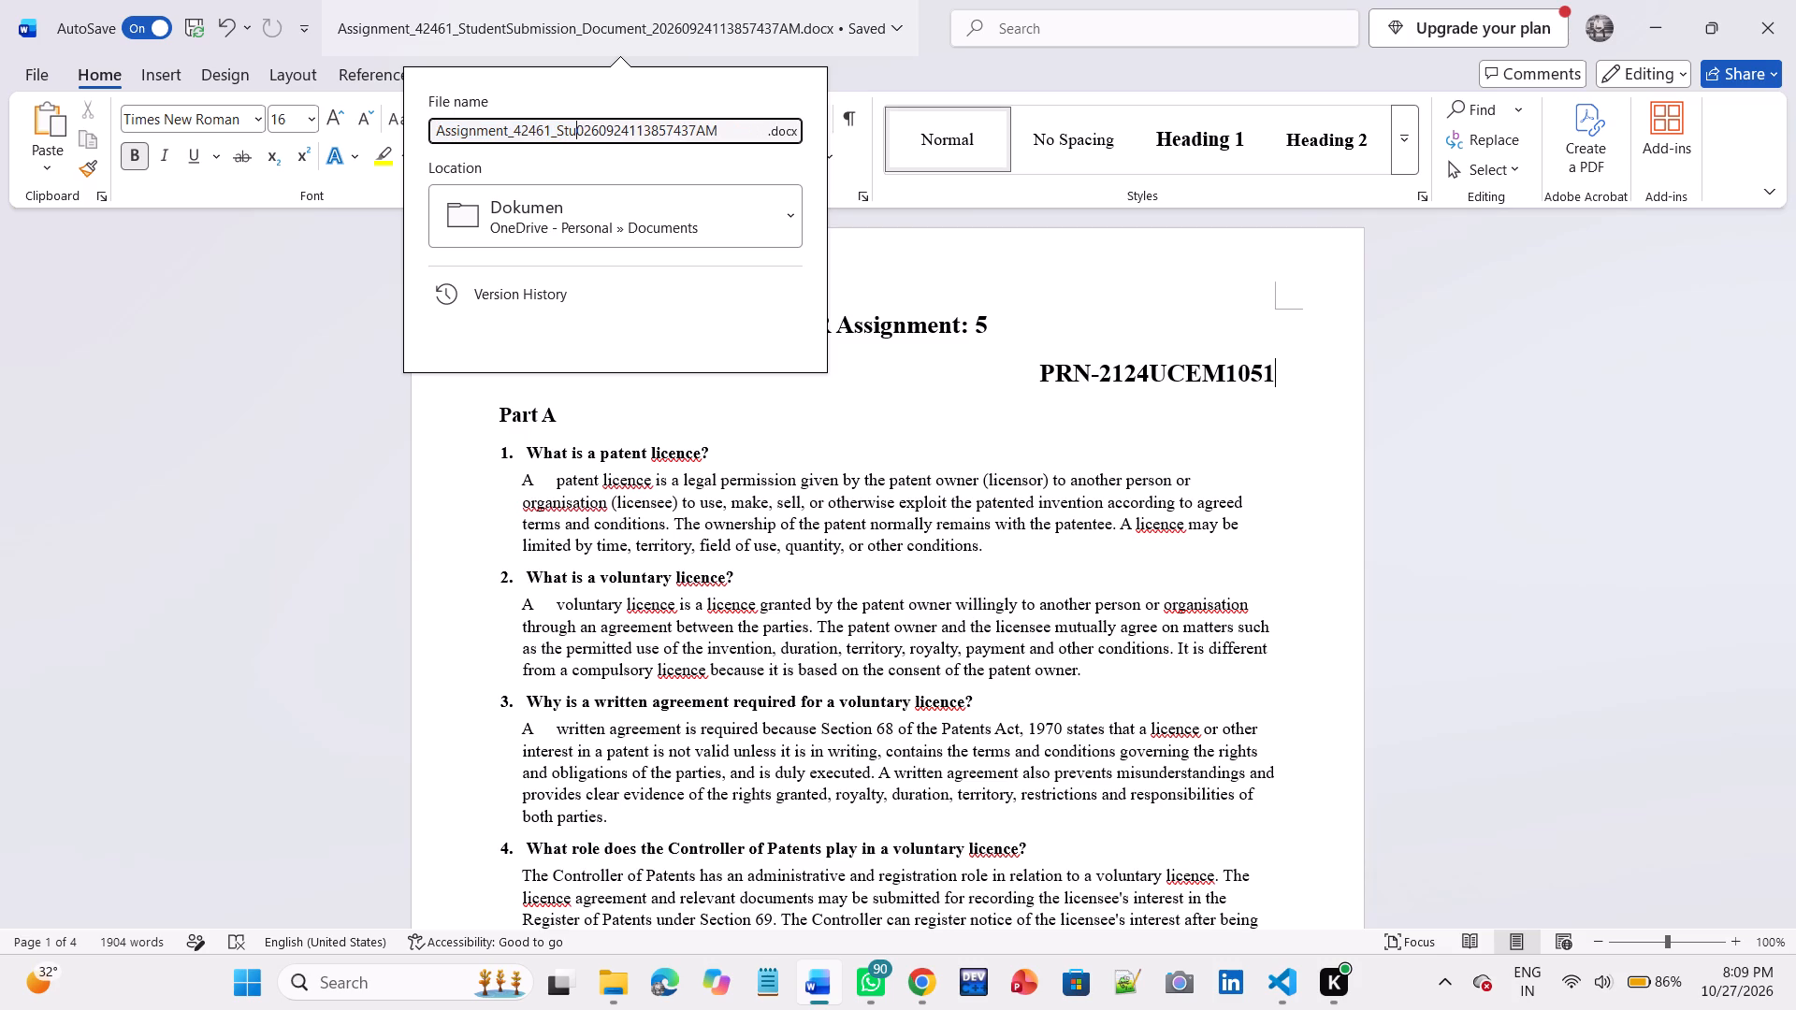
{"action": "key", "text": "BackSpace"}
{"action": "key", "text": "5"}
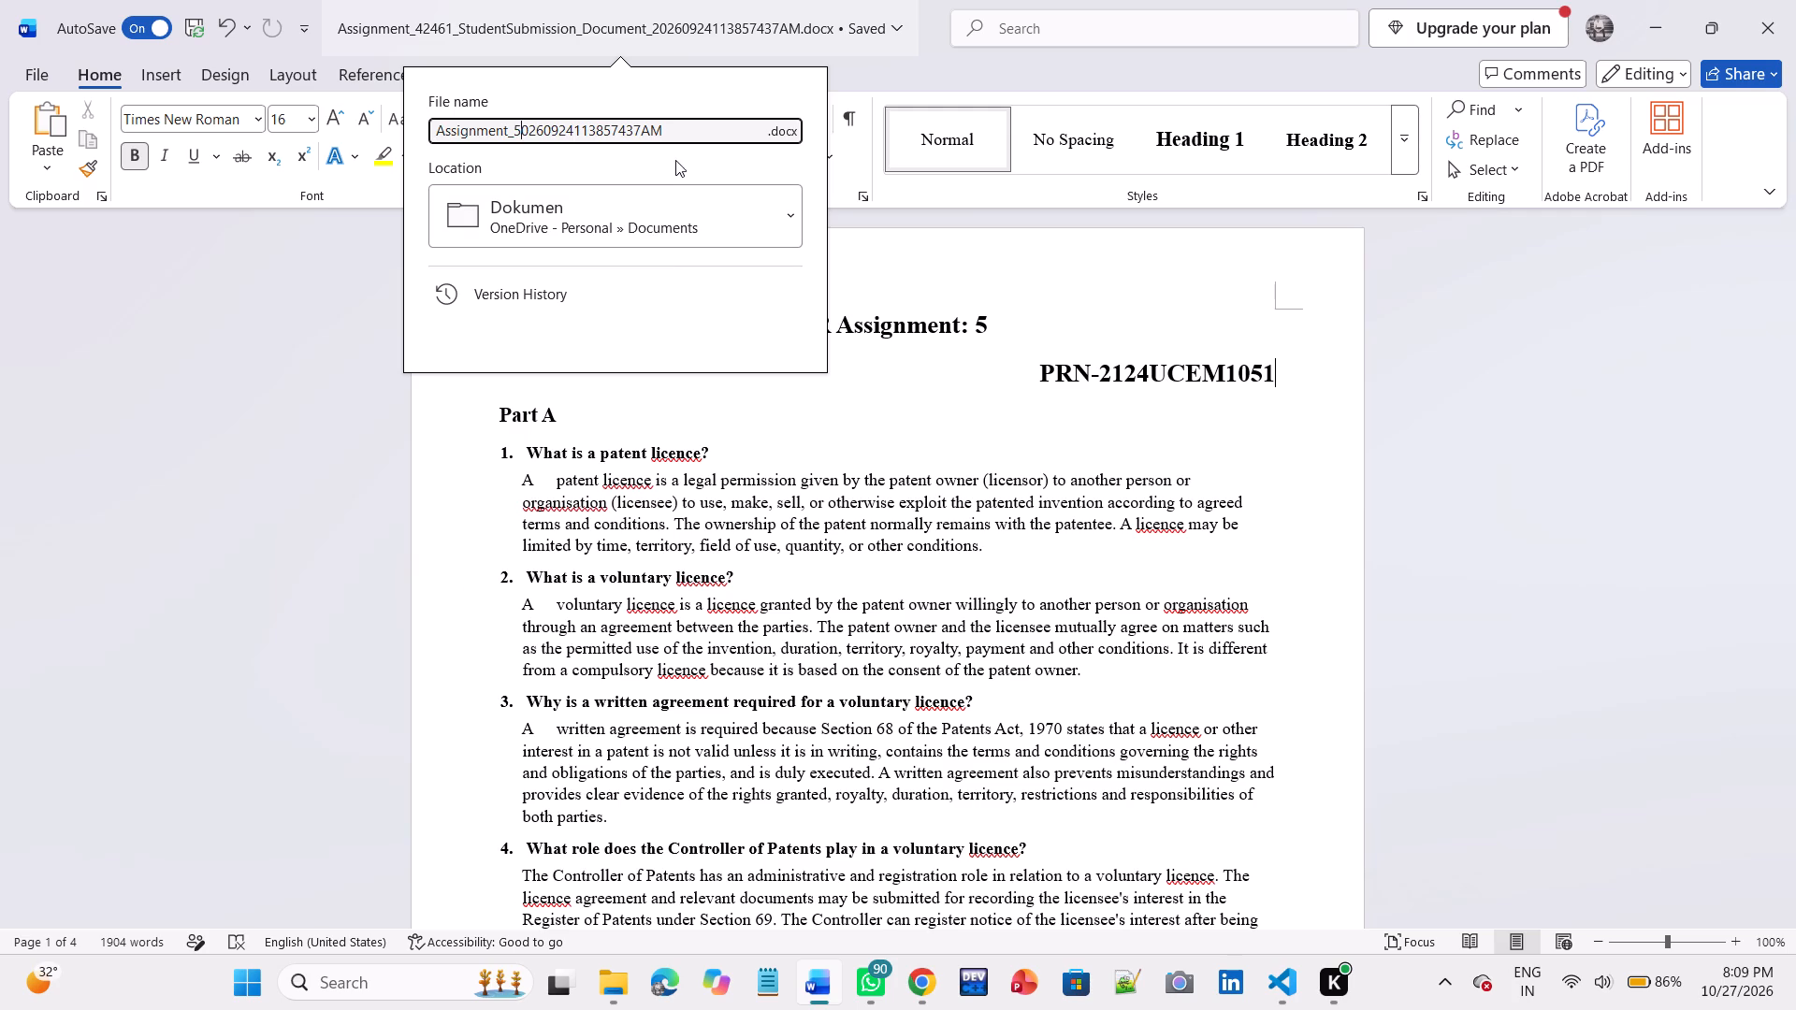
{"action": "left_click", "coordinate": [707, 127]}
{"action": "key", "text": "BackSpace"}
{"action": "key", "text": "BackSpace"}
{"action": "key", "text": "BackSpace"}
{"action": "key", "text": "BackSpace"}
{"action": "key", "text": "BackSpace"}
{"action": "key", "text": "BackSpace"}
{"action": "key", "text": "BackSpace"}
{"action": "key", "text": "BackSpace"}
{"action": "key", "text": "BackSpace"}
{"action": "key", "text": "BackSpace"}
{"action": "key", "text": "BackSpace"}
{"action": "key", "text": "BackSpace"}
{"action": "key", "text": "BackSpace"}
{"action": "key", "text": "BackSpace"}
{"action": "key", "text": "BackSpace"}
{"action": "key", "text": "BackSpace"}
{"action": "key", "text": "BackSpace"}
{"action": "key", "text": "BackSpace"}
{"action": "left_click", "coordinate": [488, 699]}
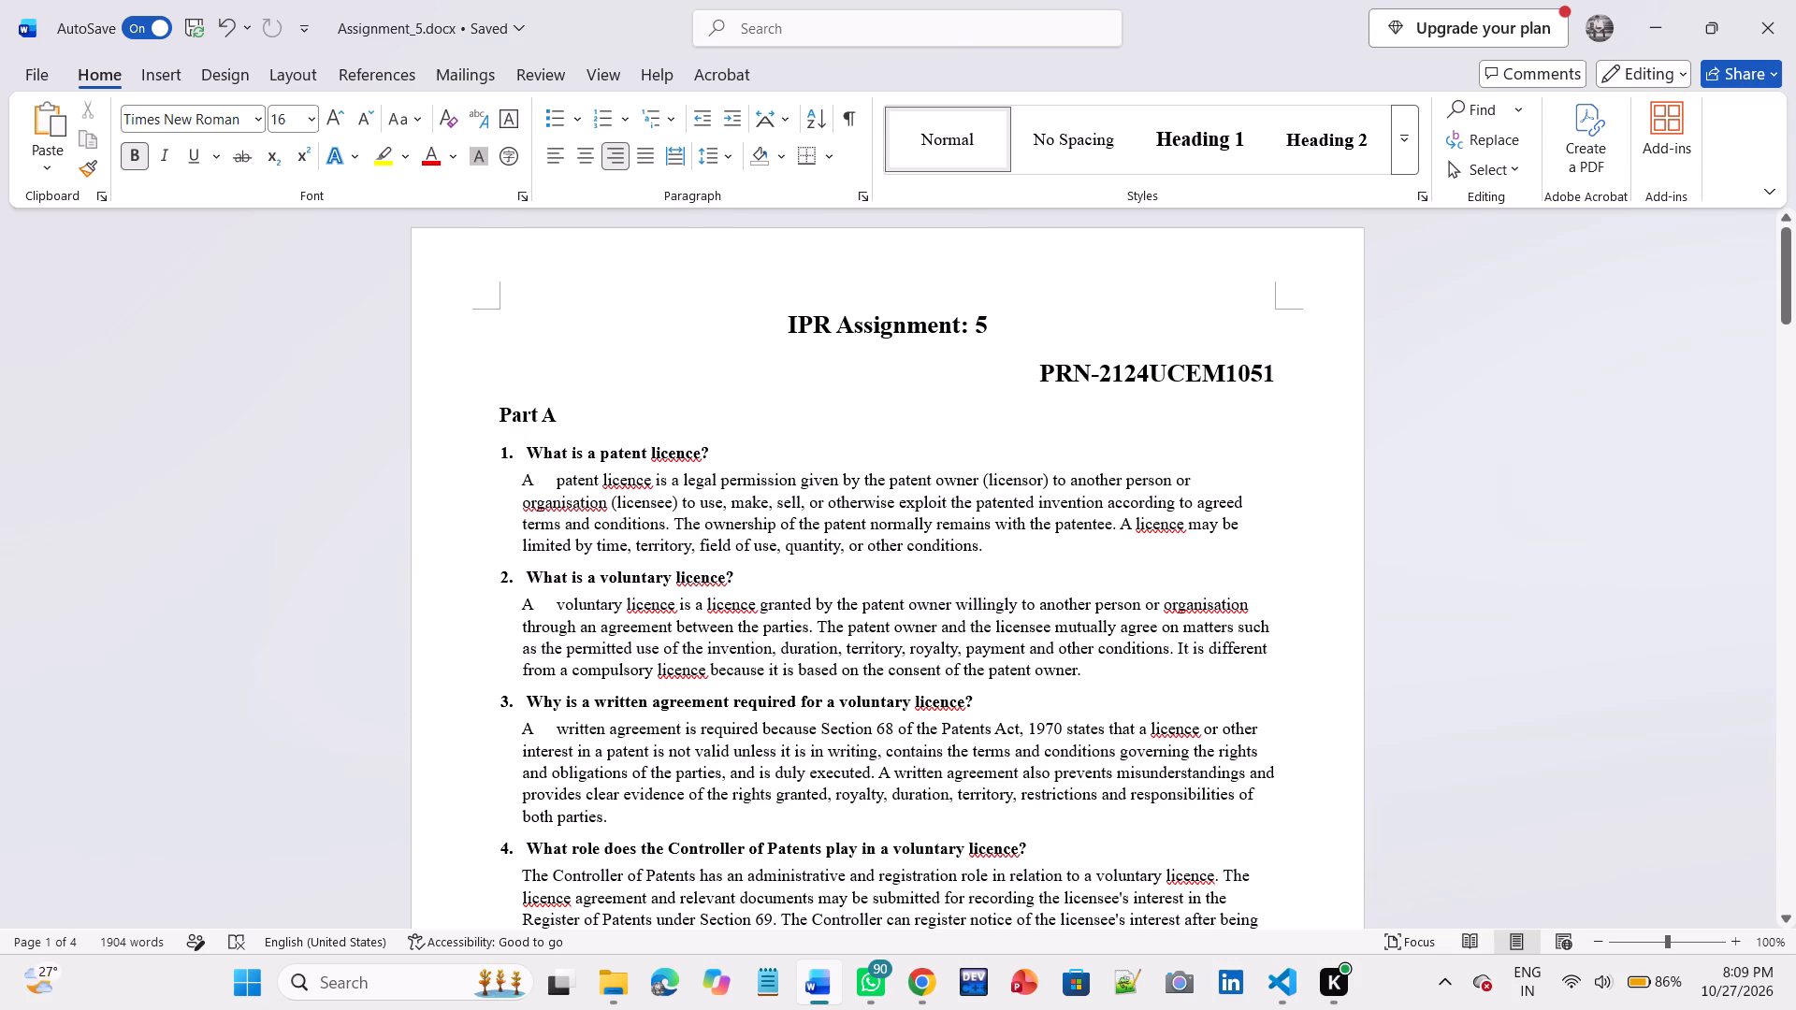
Save the renamed document.
{"action": "key", "text": "ctrl+s"}
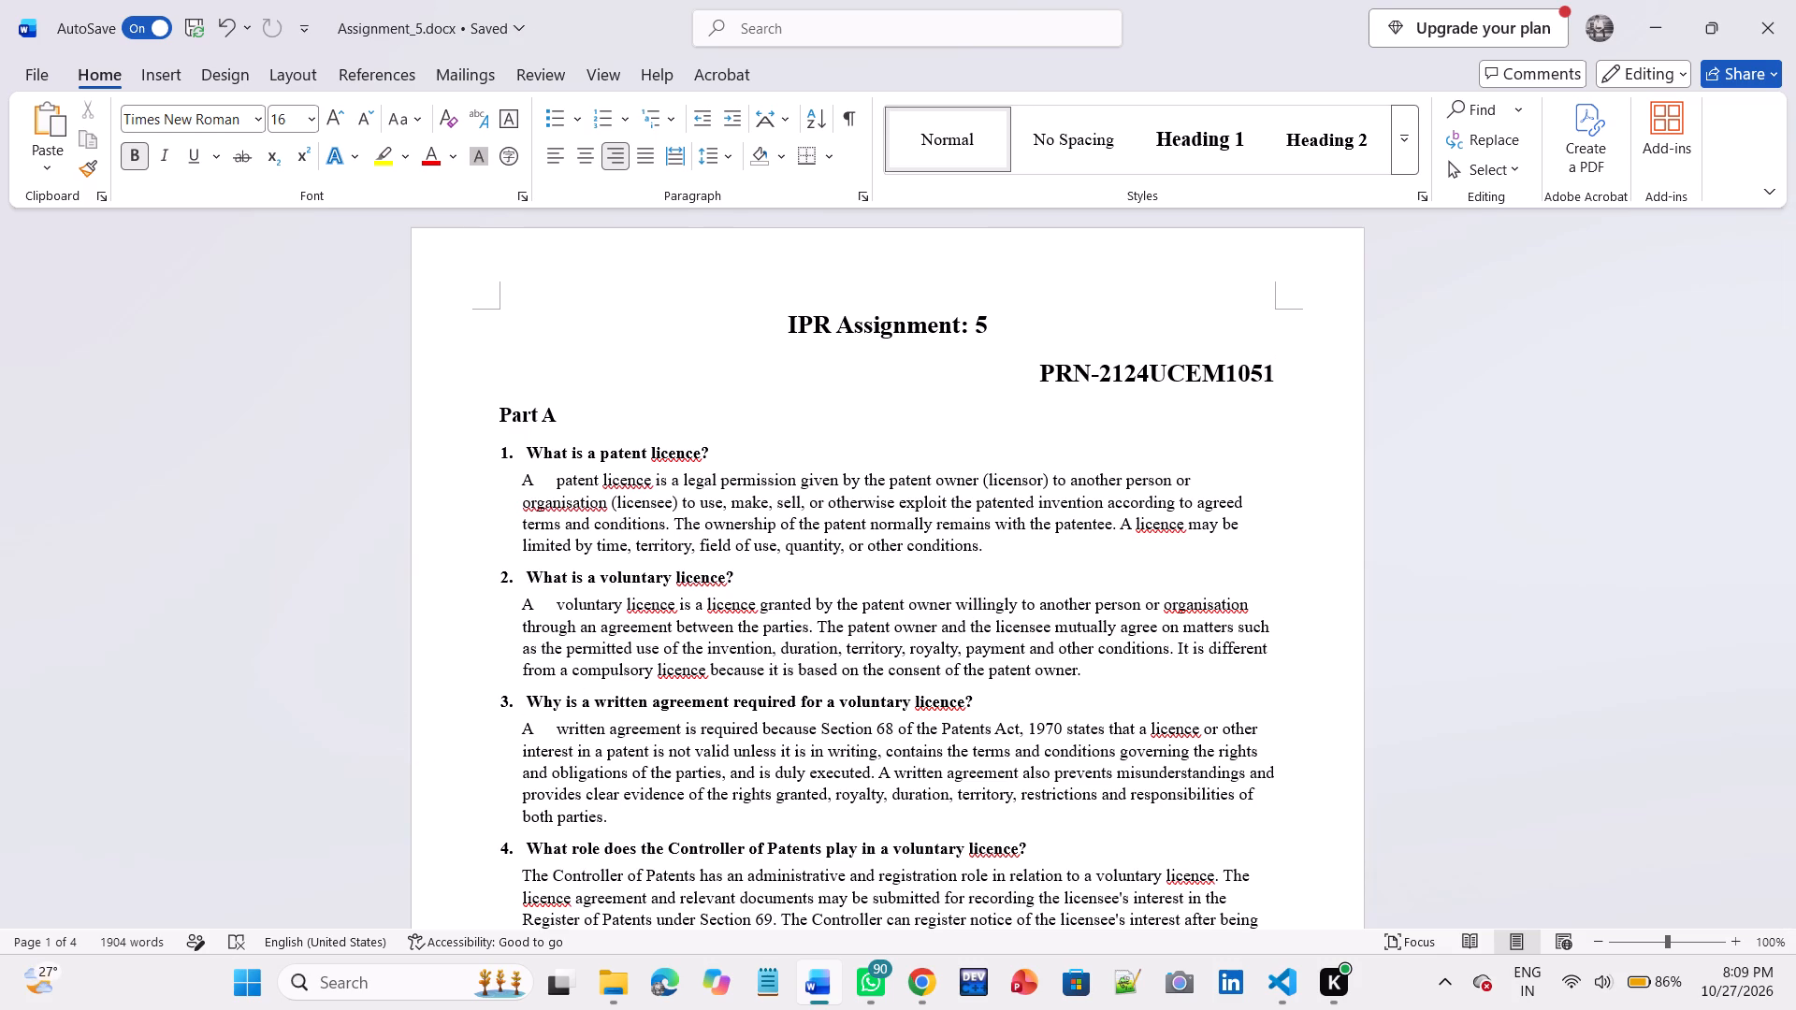
{"action": "key", "text": "ctrl+s"}
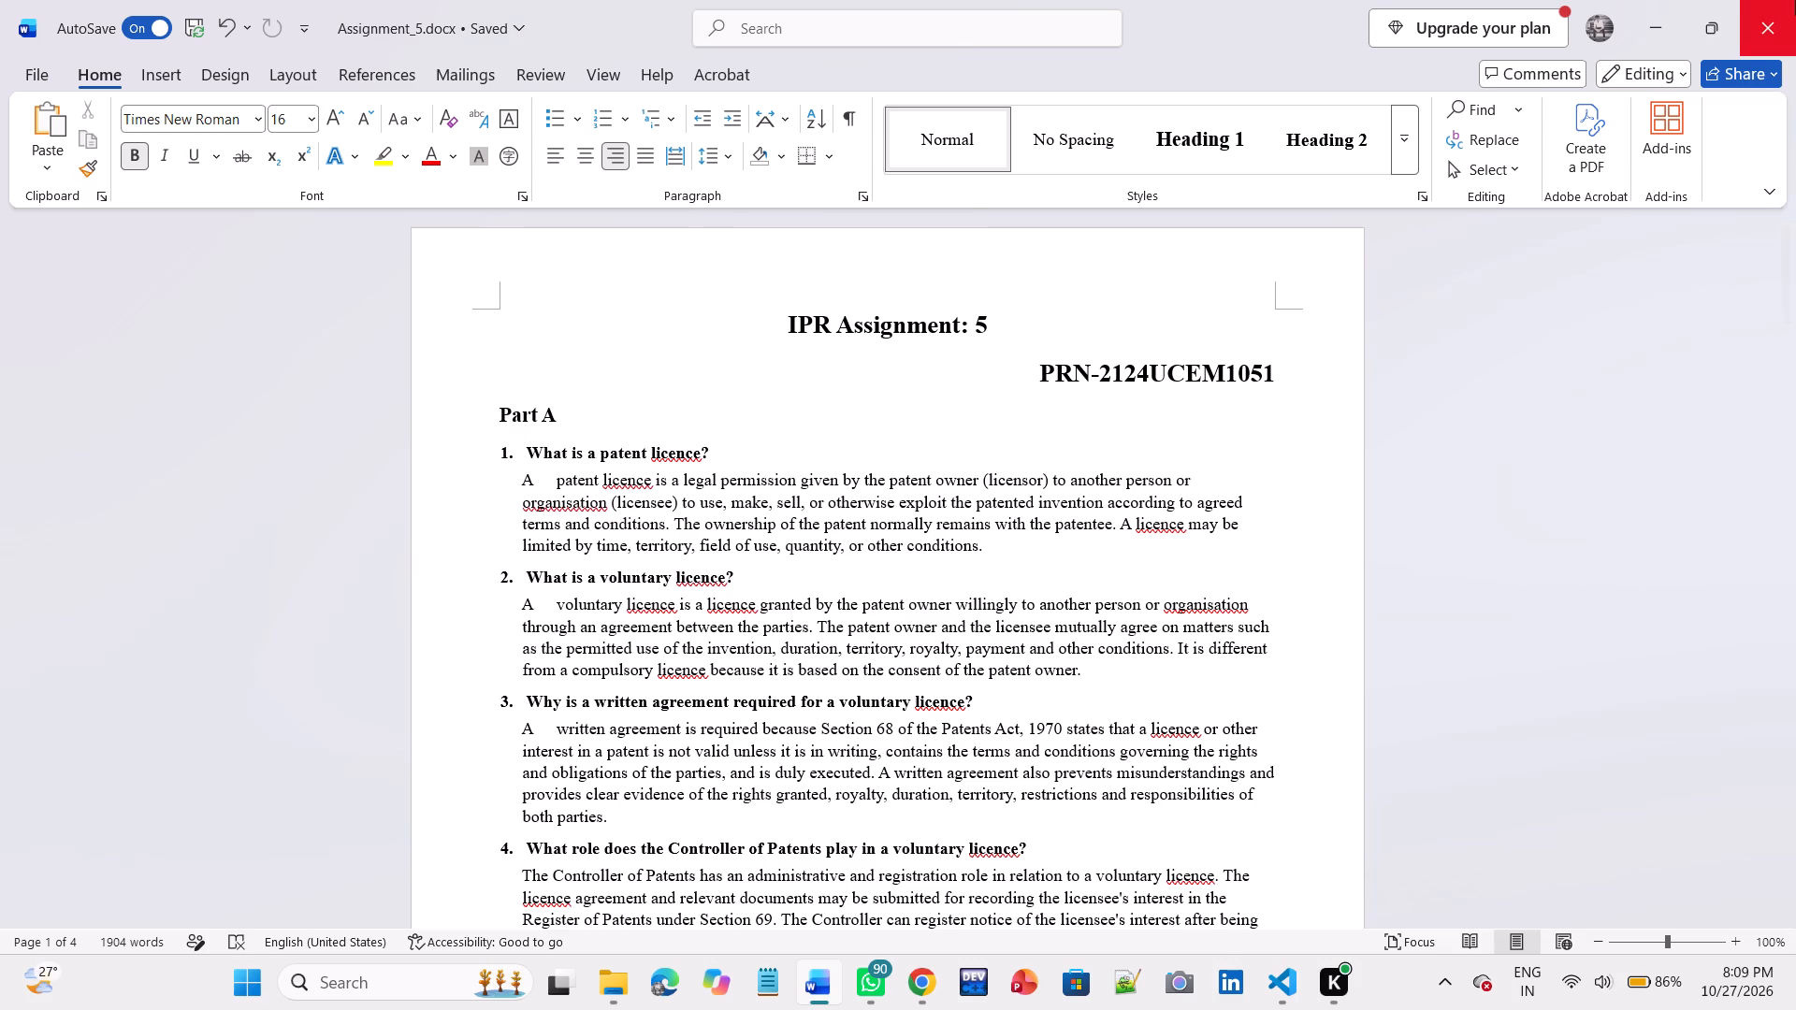
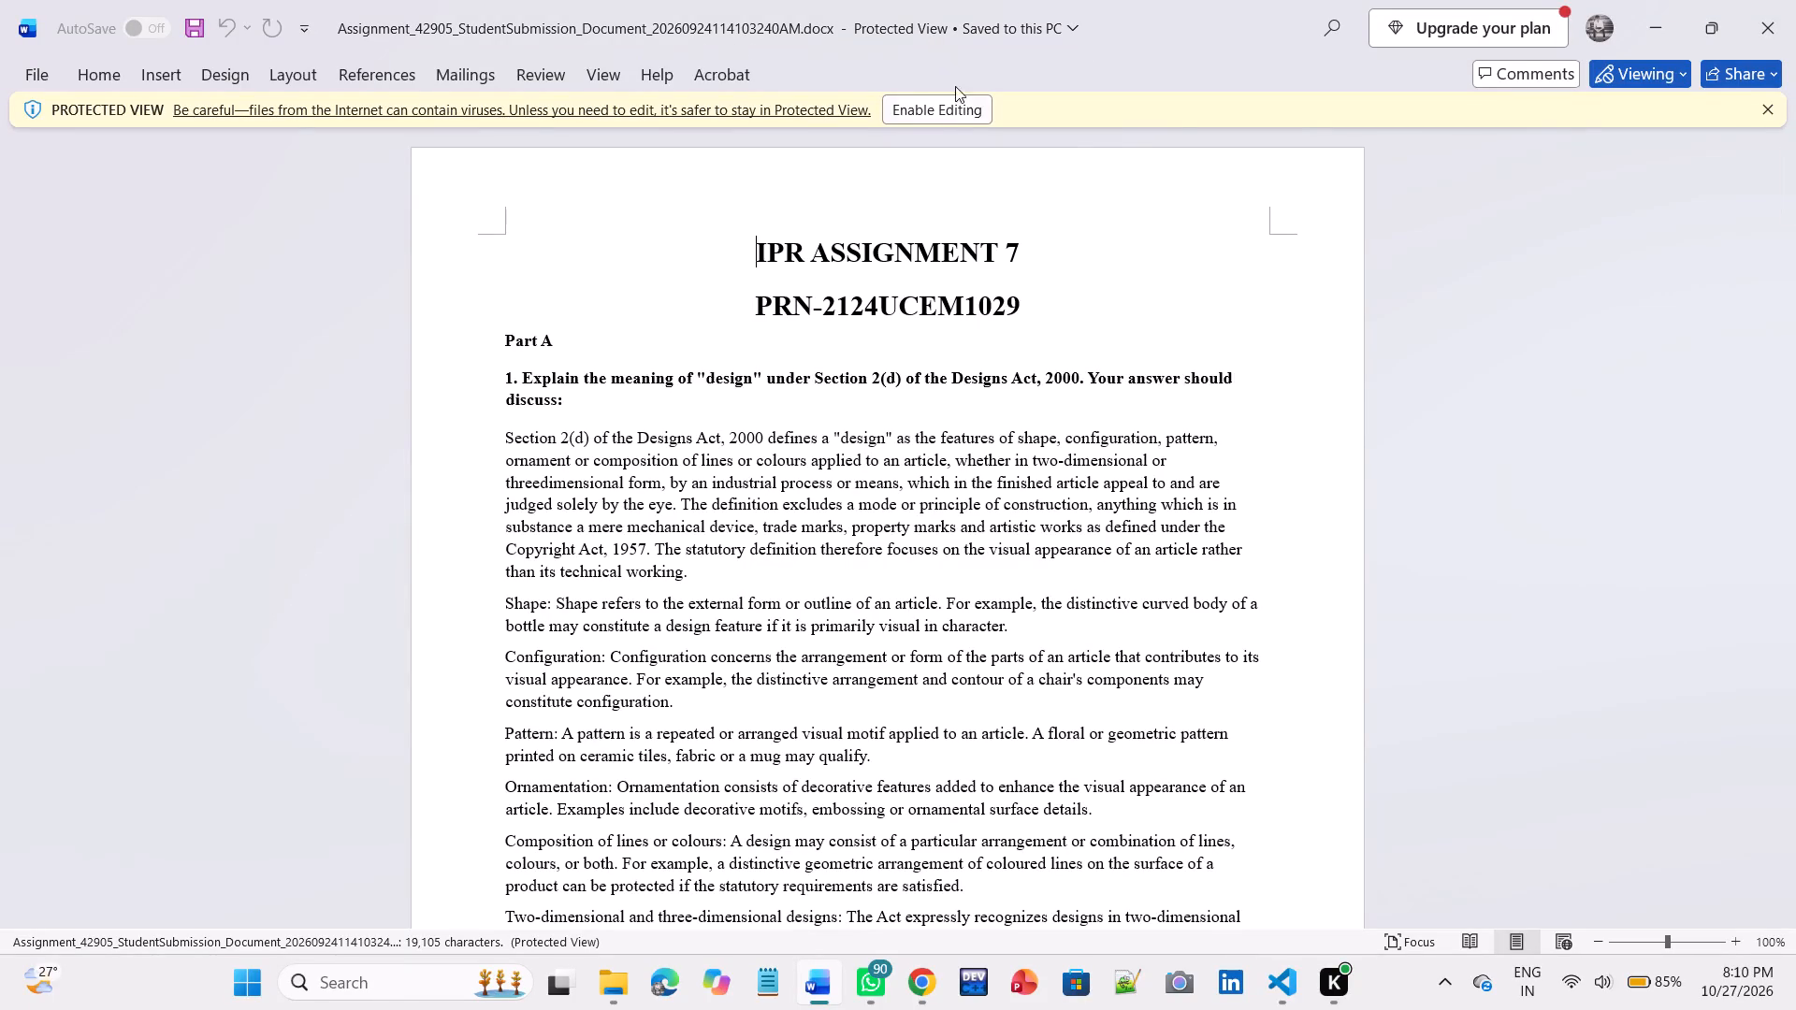
Enable editing of the IPR Assignment 7 document and change the last two digits of its PRN line to 51.
{"action": "left_click", "coordinate": [964, 113]}
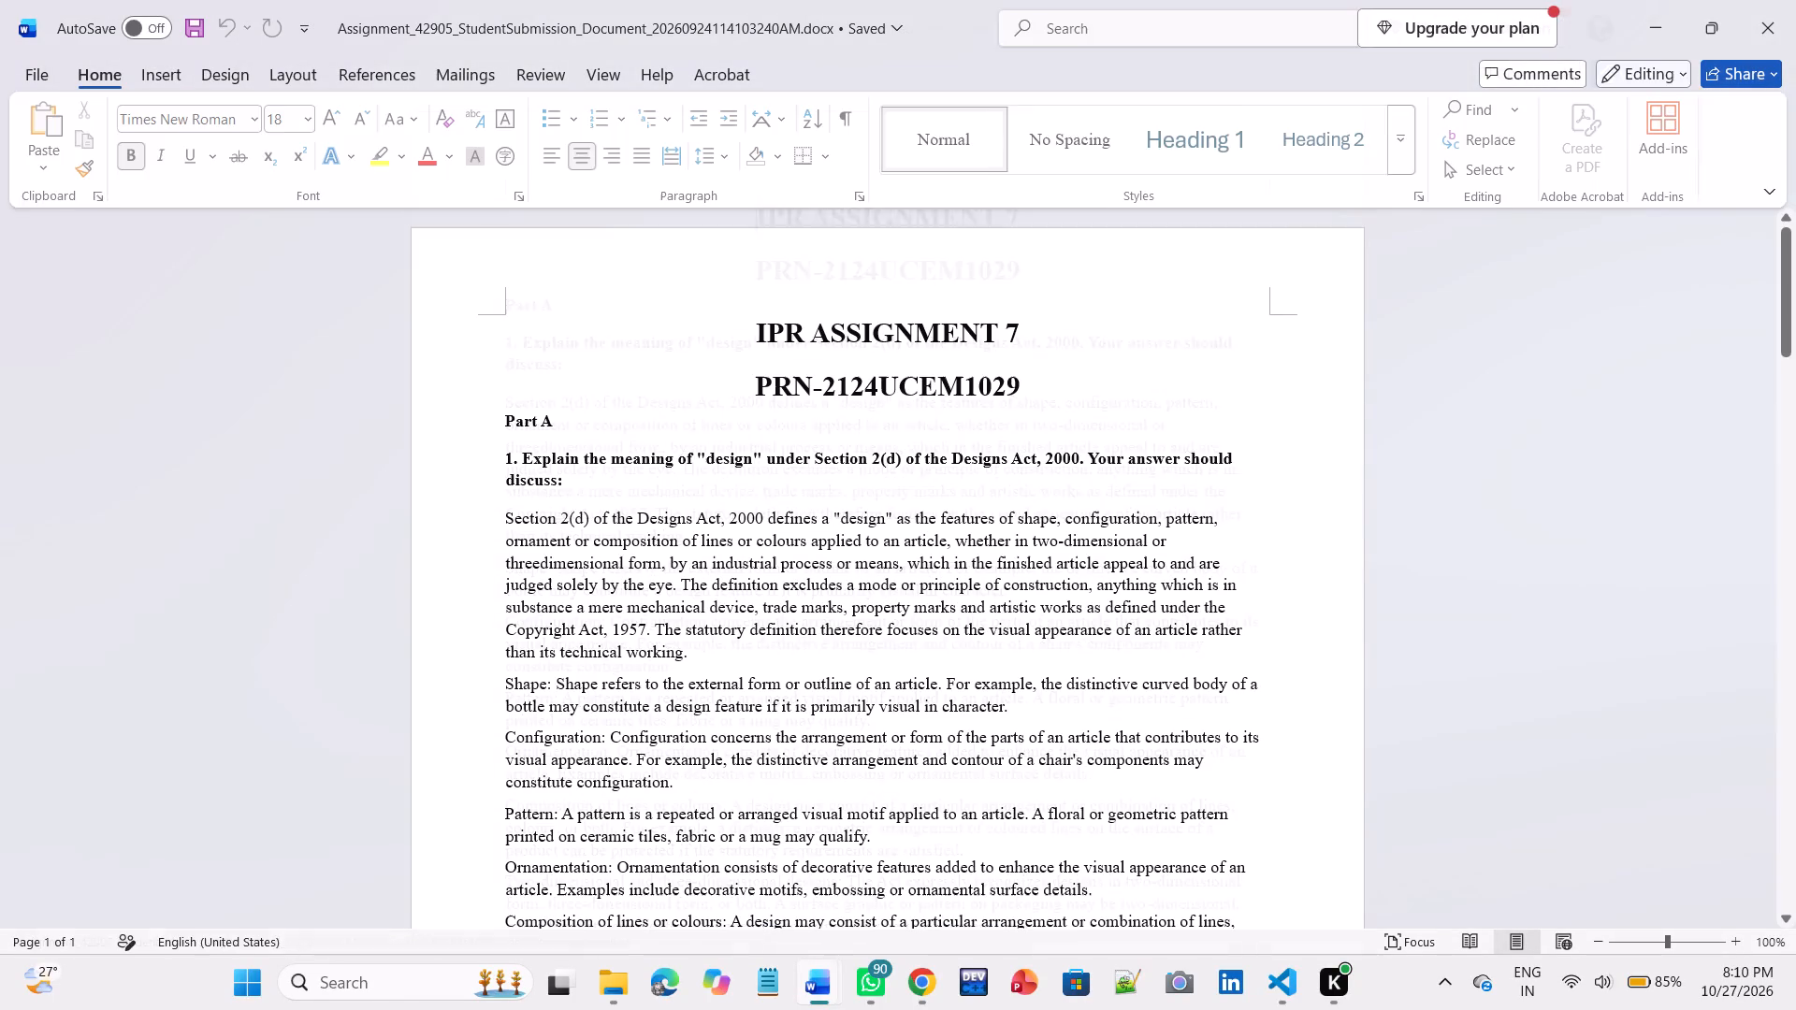
{"action": "left_click", "coordinate": [1029, 368]}
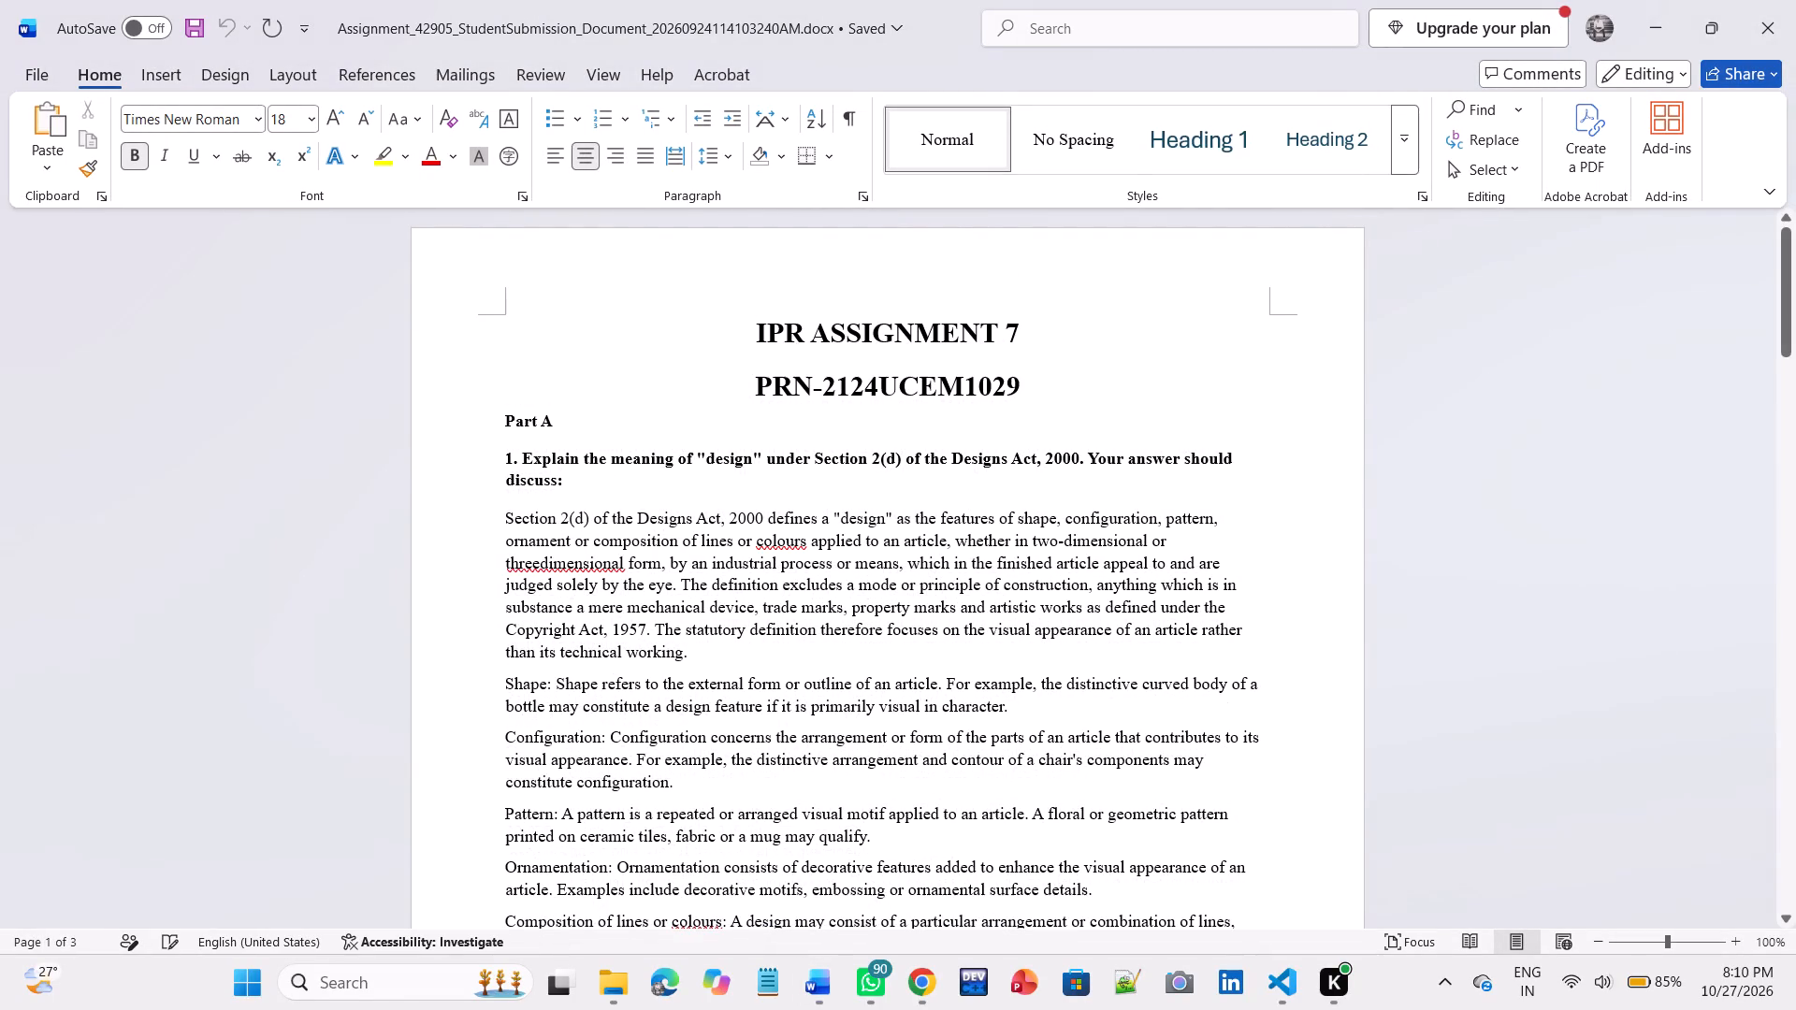
{"action": "key", "text": "BackSpace"}
{"action": "key", "text": "BackSpace"}
{"action": "type", "text": "51"}
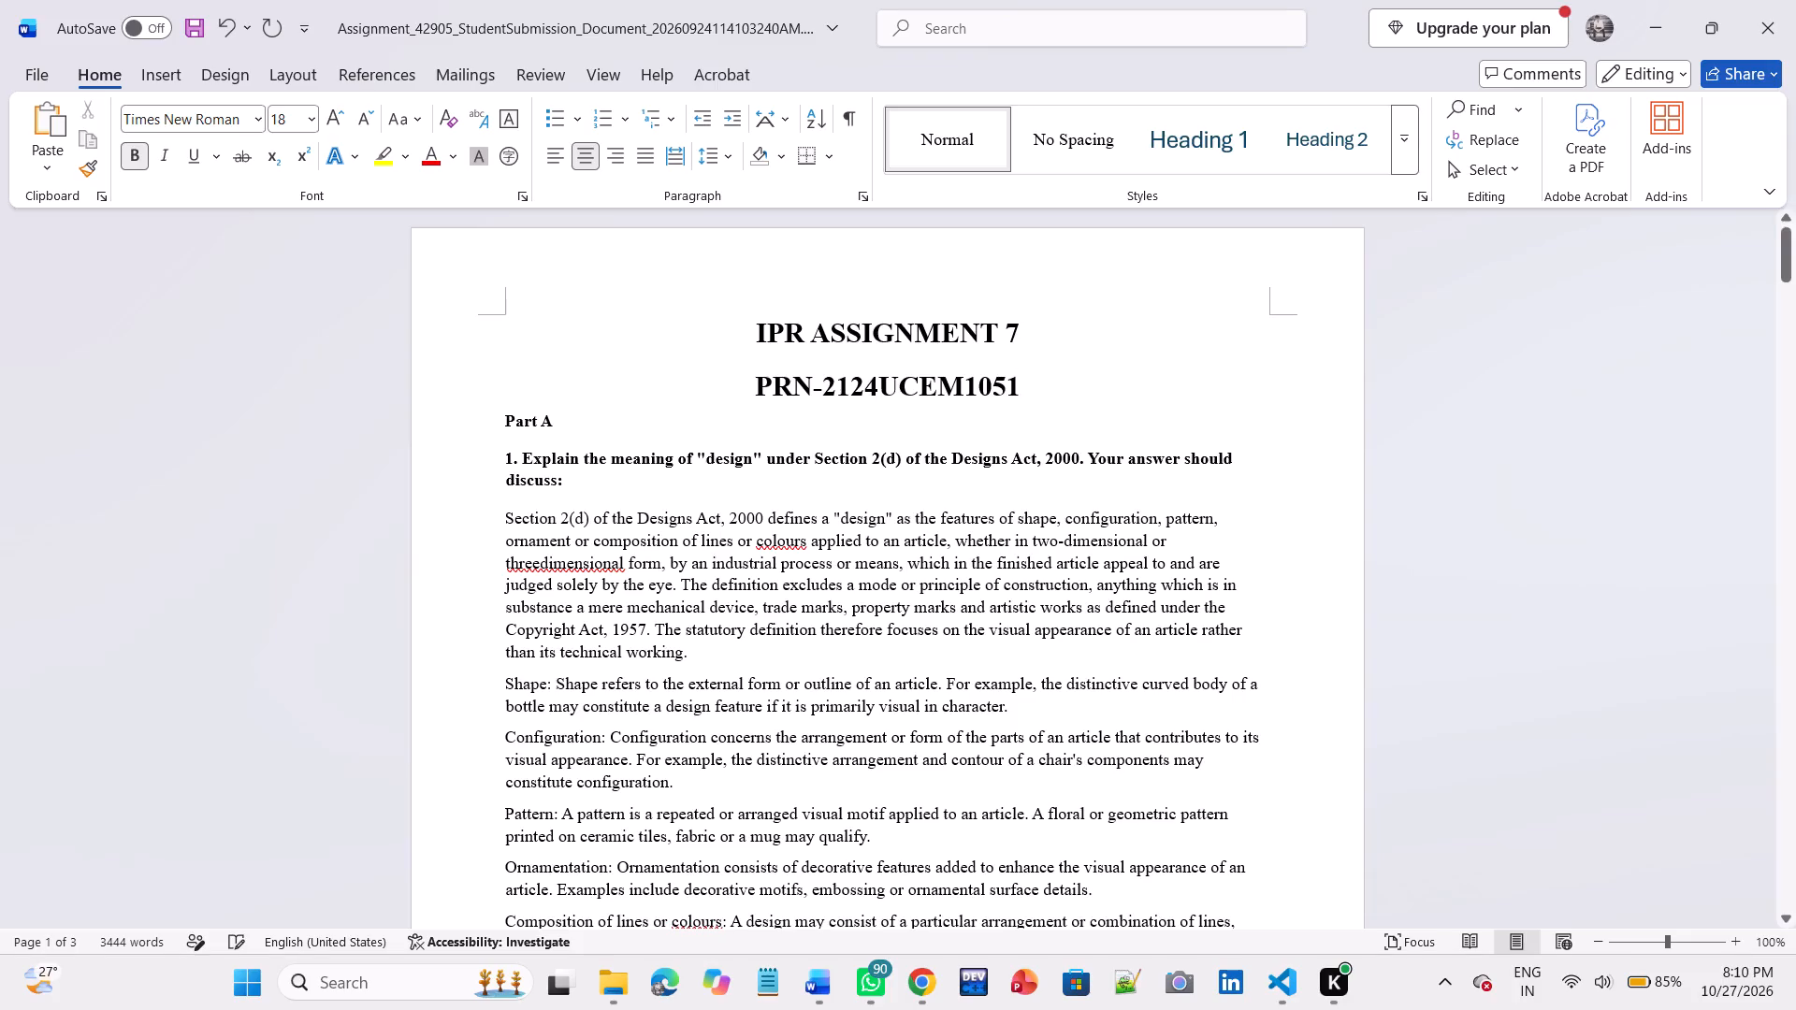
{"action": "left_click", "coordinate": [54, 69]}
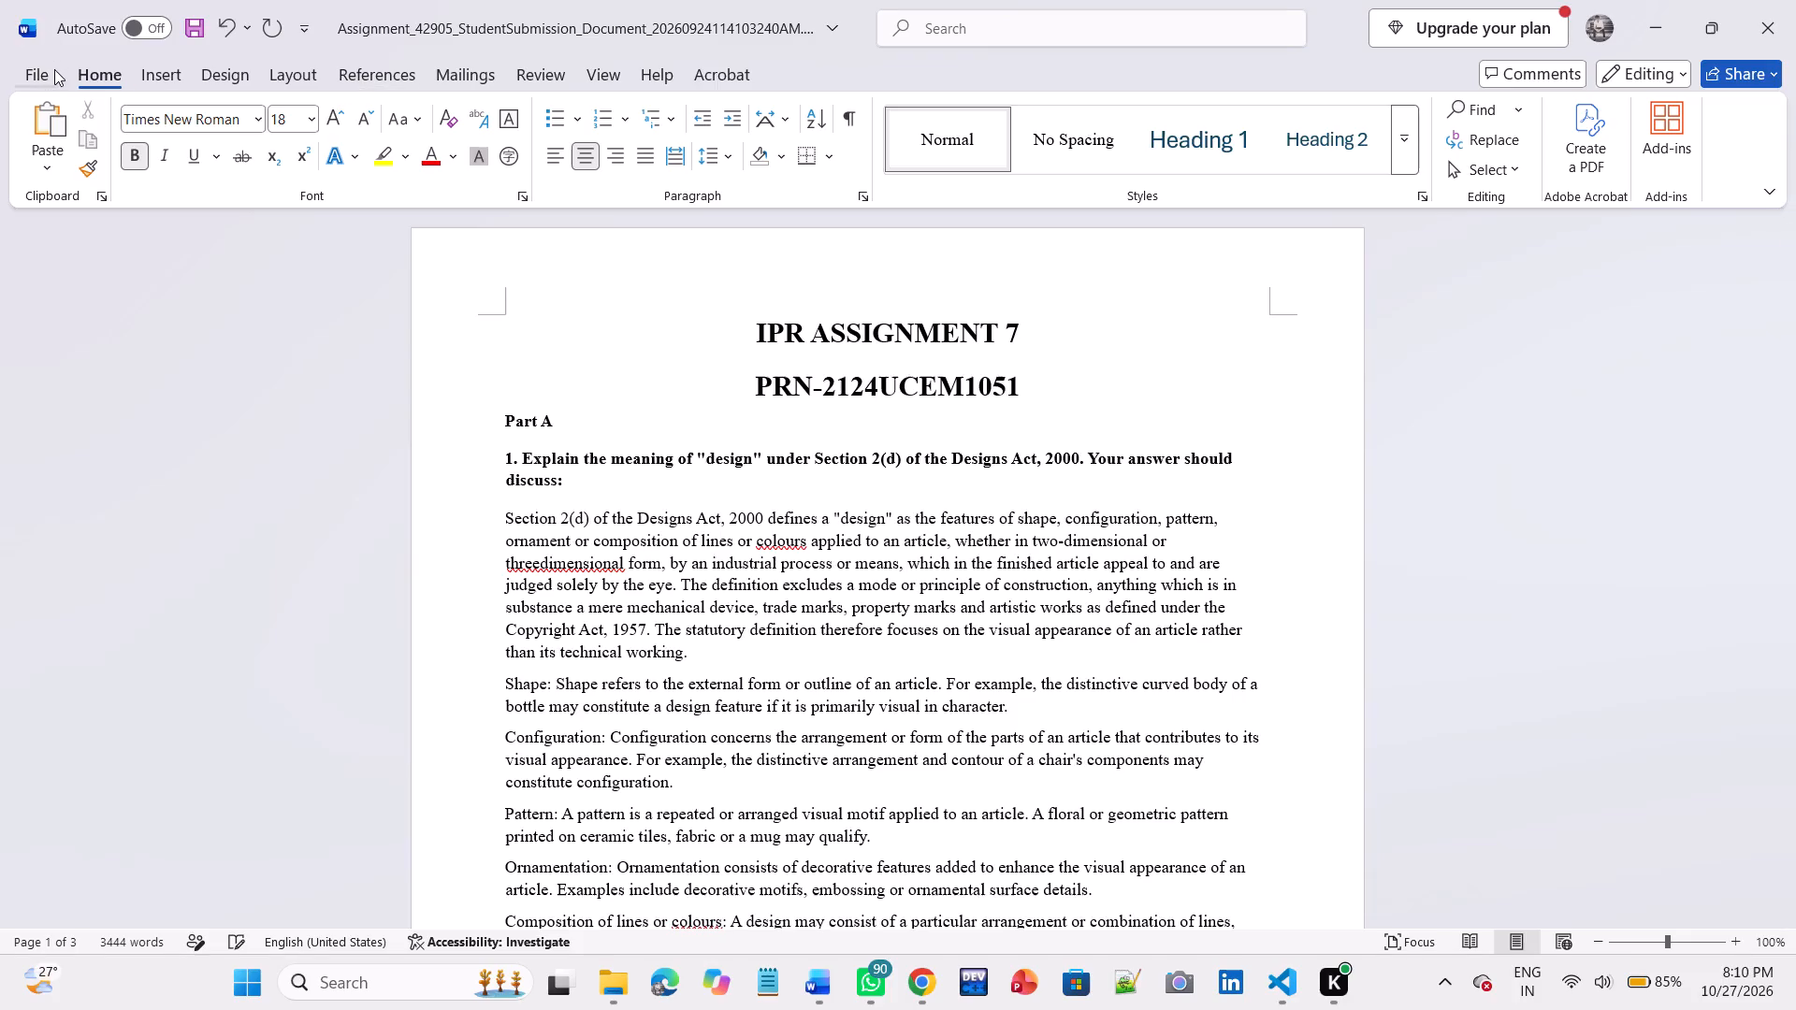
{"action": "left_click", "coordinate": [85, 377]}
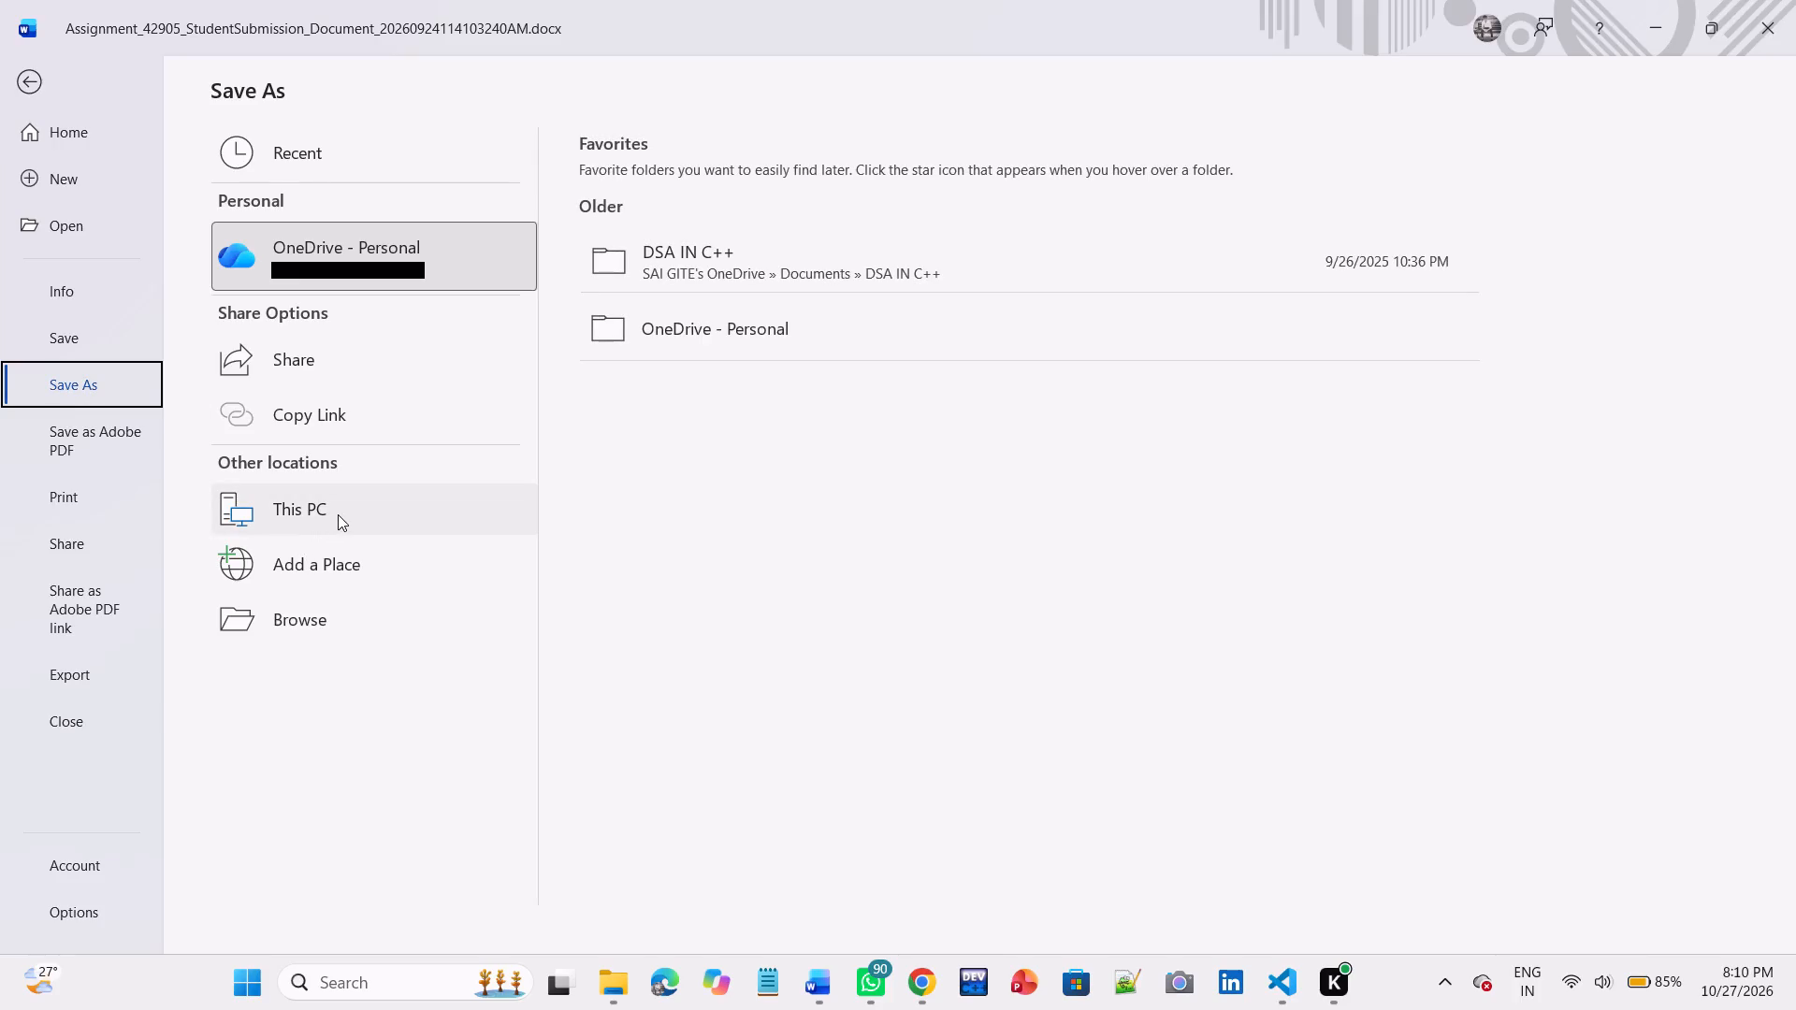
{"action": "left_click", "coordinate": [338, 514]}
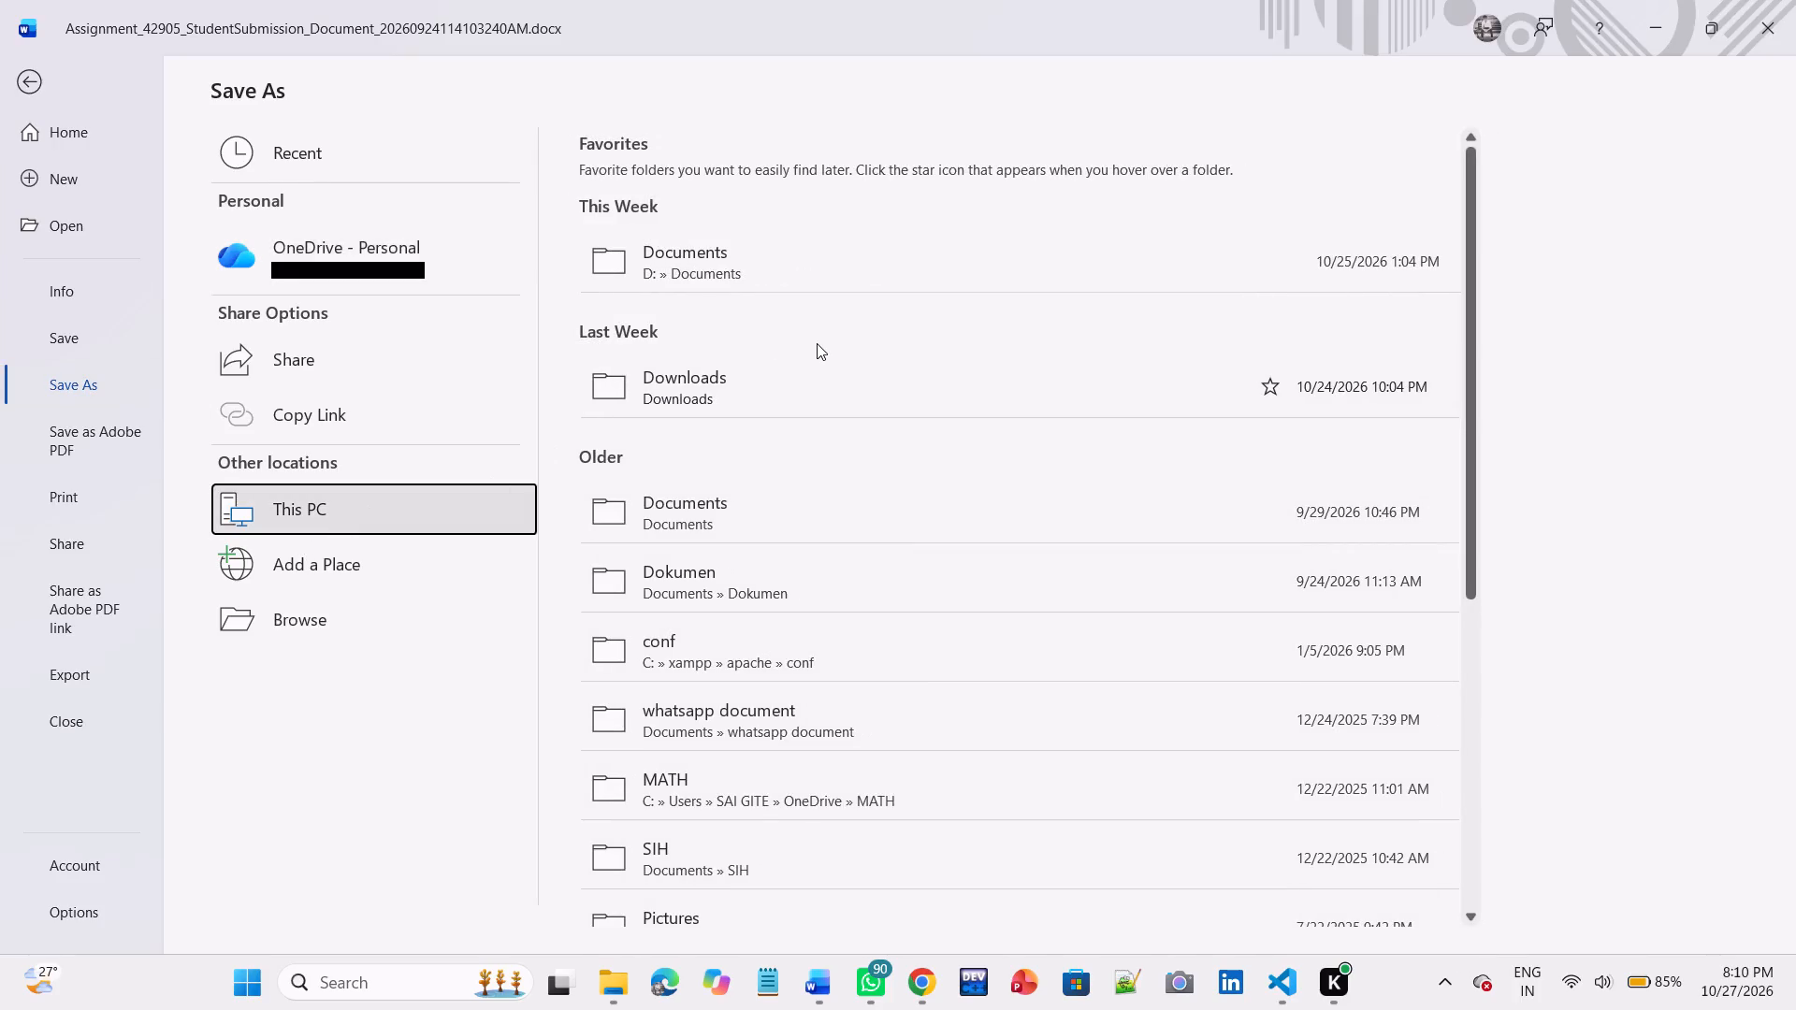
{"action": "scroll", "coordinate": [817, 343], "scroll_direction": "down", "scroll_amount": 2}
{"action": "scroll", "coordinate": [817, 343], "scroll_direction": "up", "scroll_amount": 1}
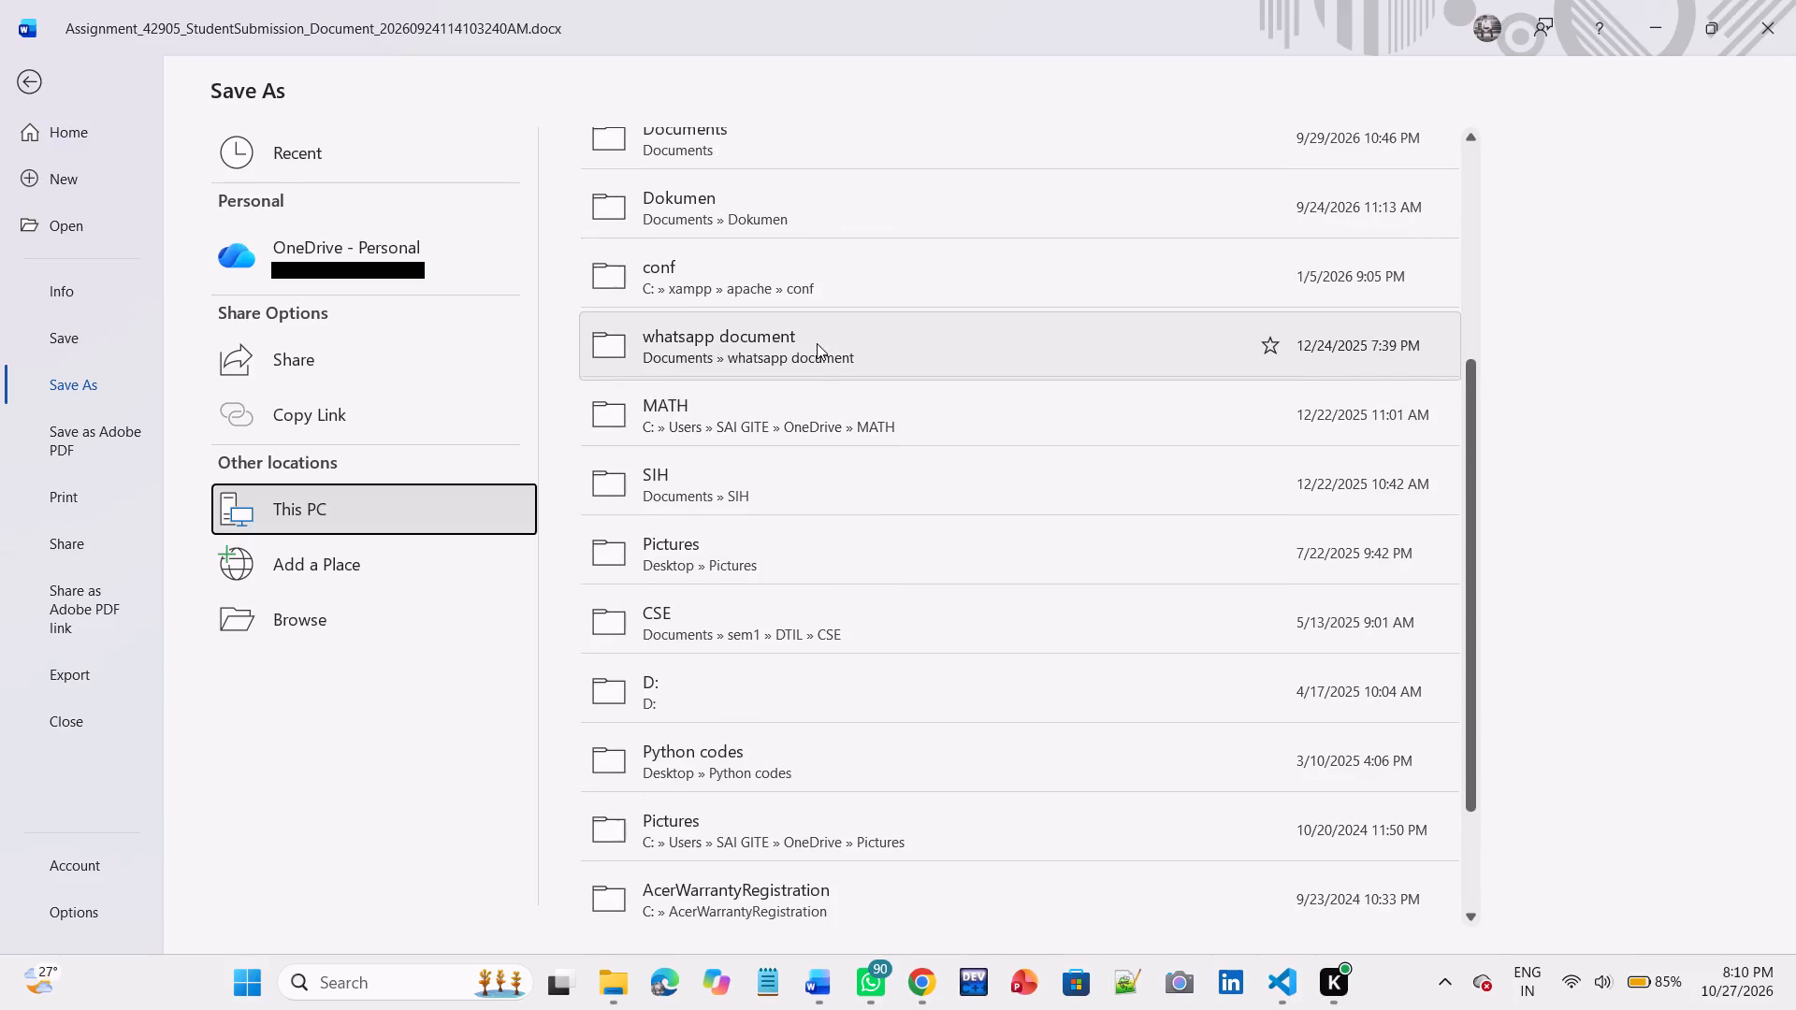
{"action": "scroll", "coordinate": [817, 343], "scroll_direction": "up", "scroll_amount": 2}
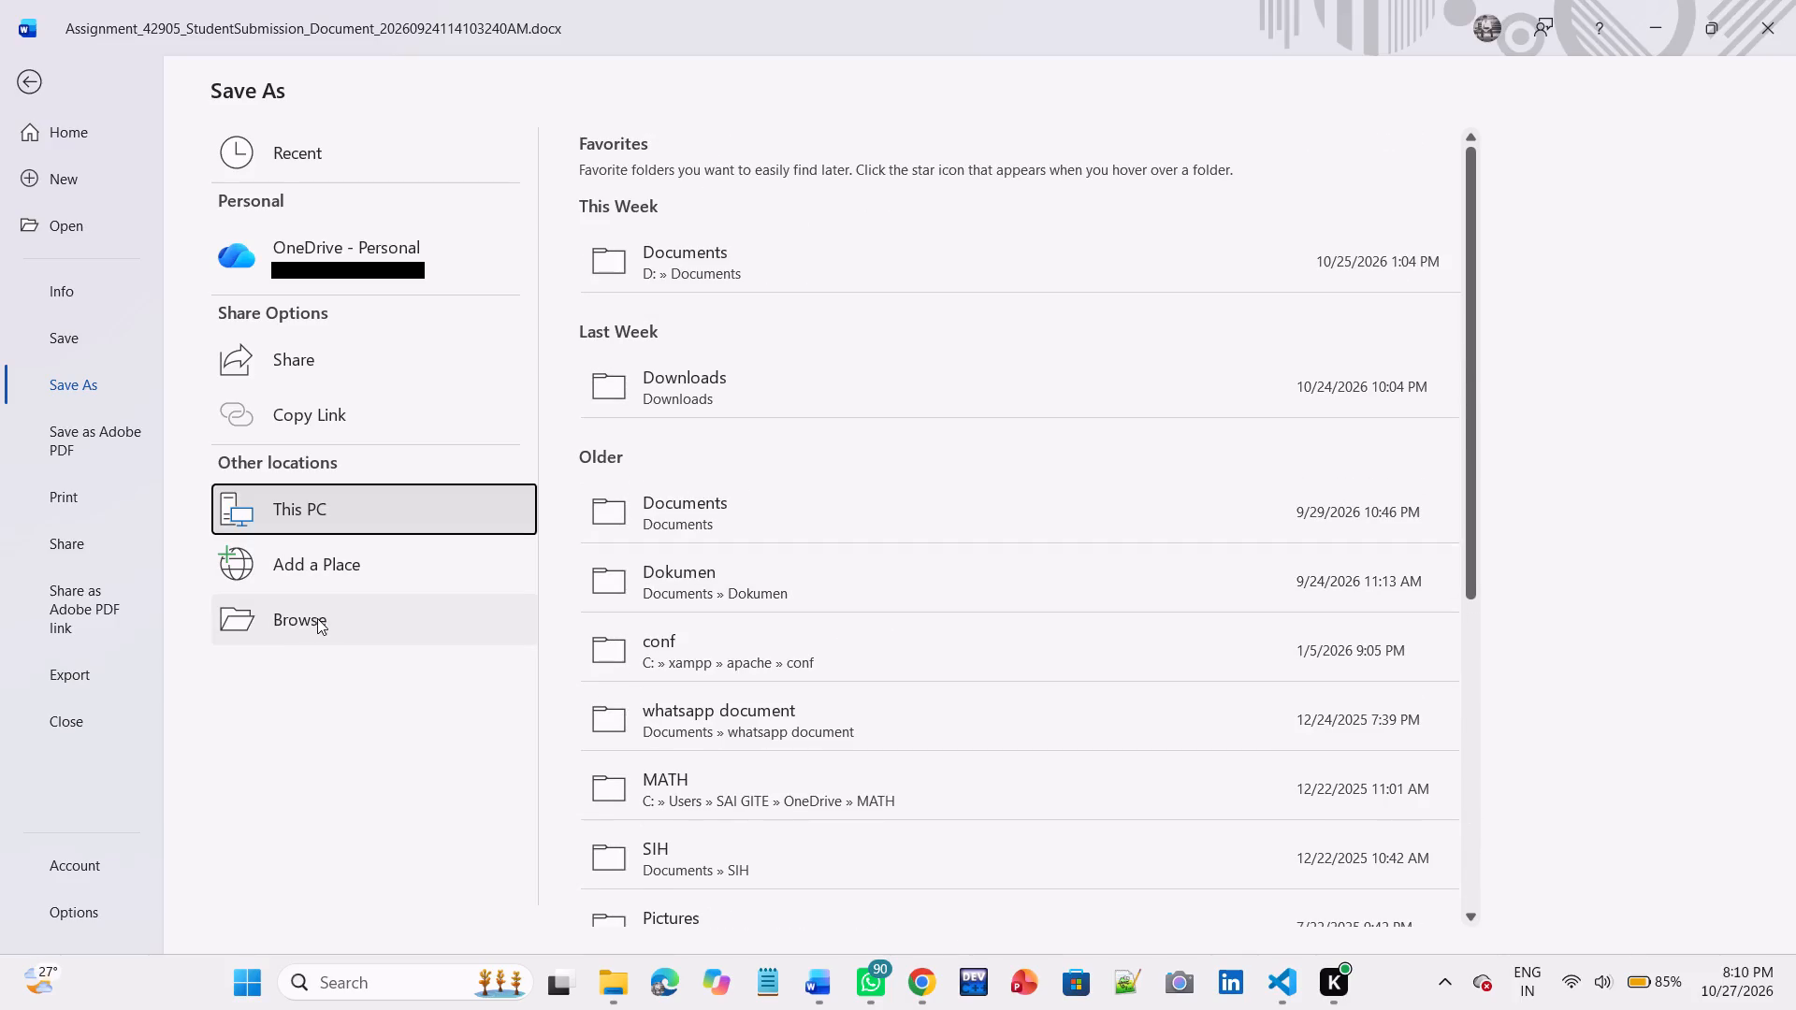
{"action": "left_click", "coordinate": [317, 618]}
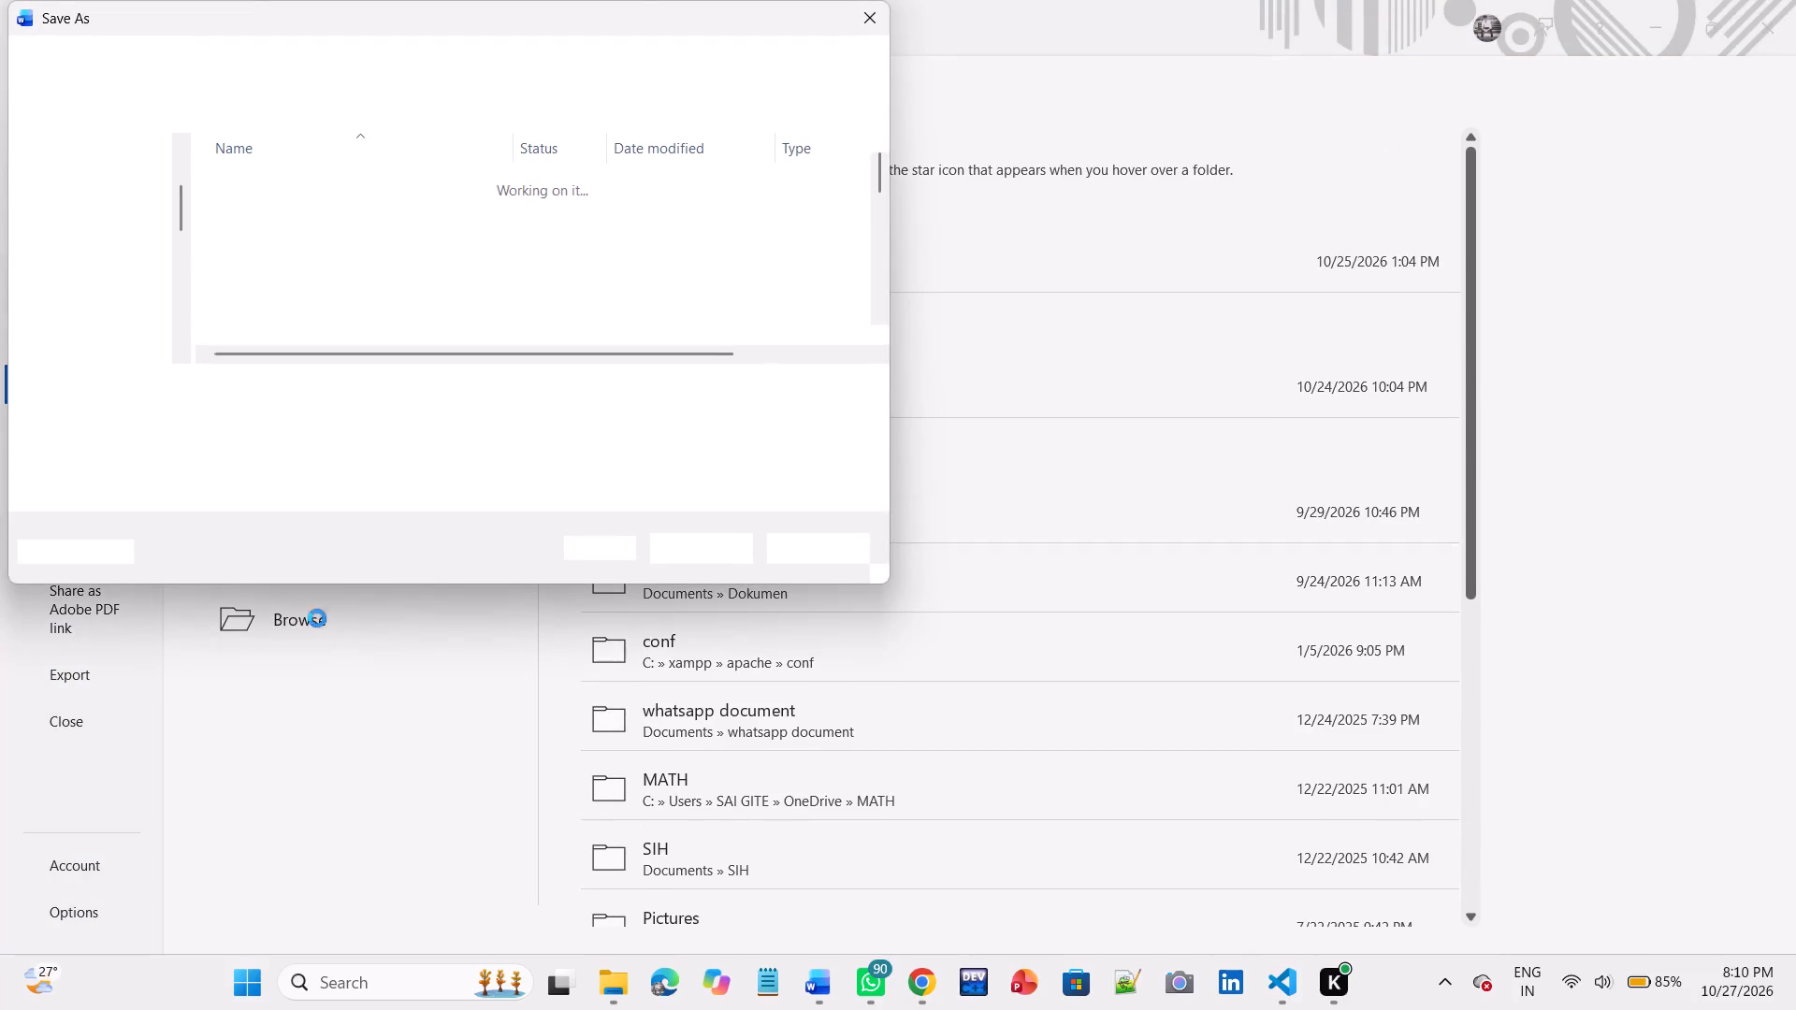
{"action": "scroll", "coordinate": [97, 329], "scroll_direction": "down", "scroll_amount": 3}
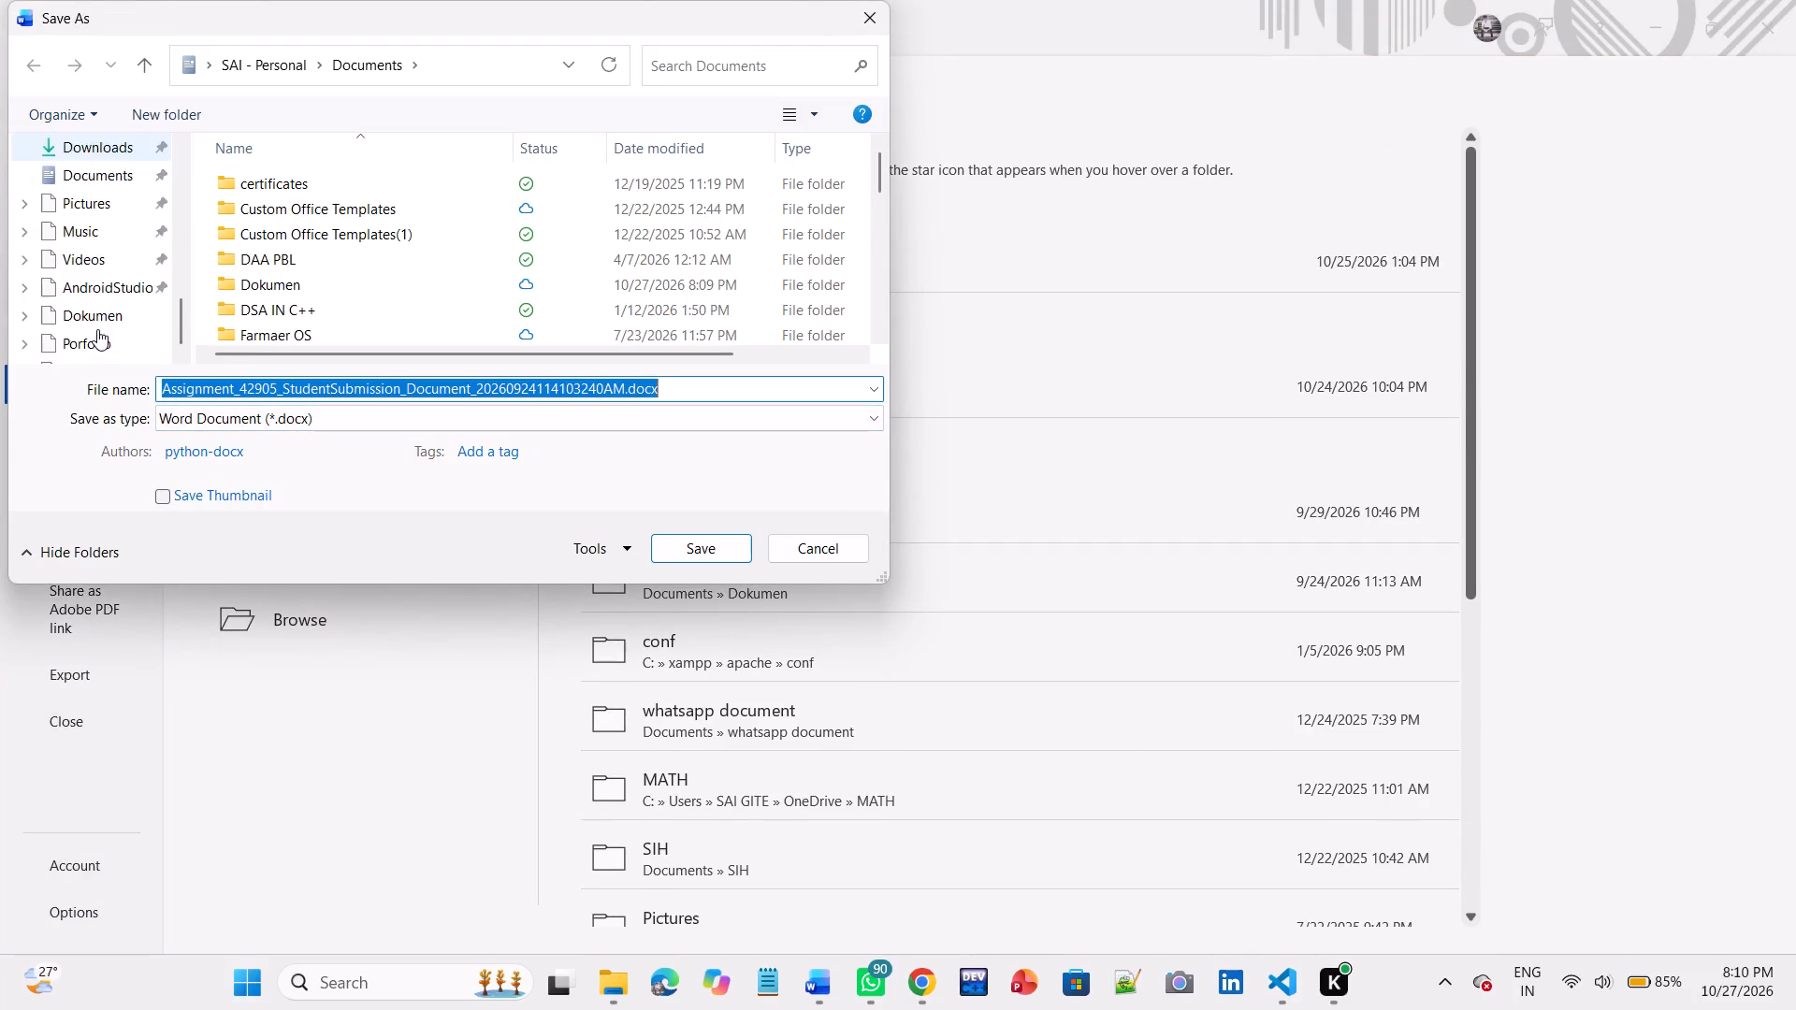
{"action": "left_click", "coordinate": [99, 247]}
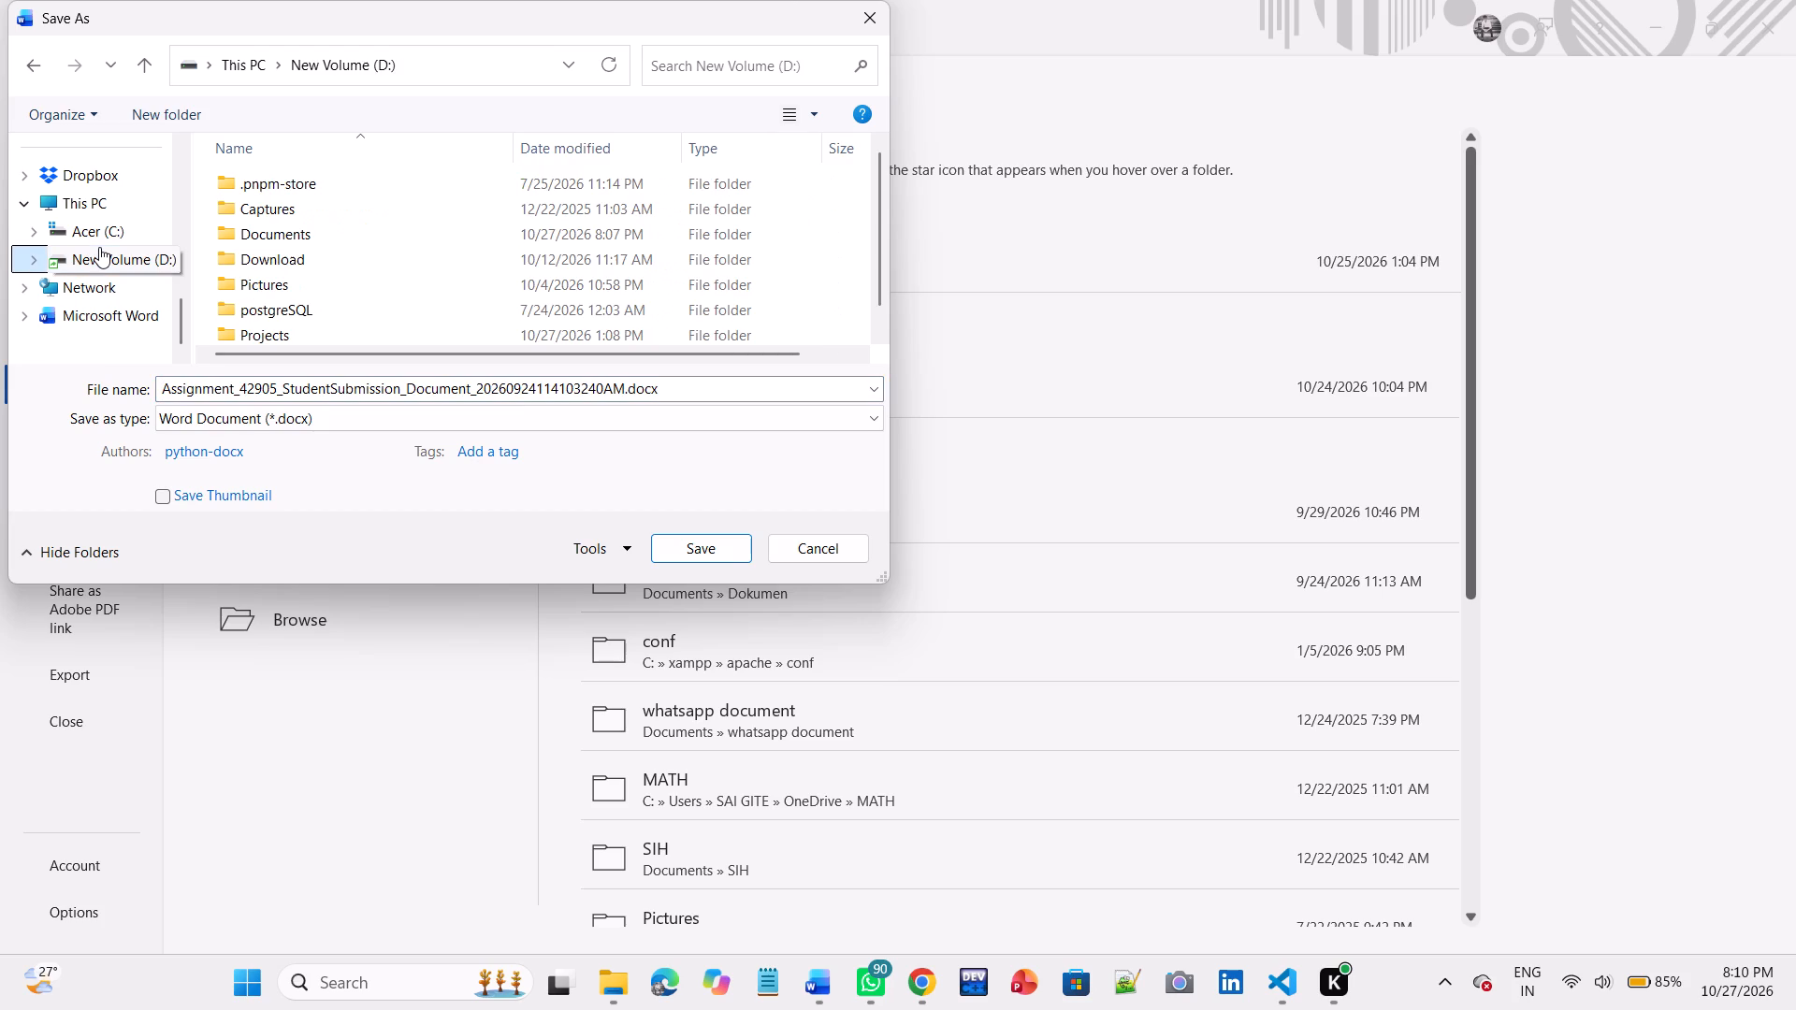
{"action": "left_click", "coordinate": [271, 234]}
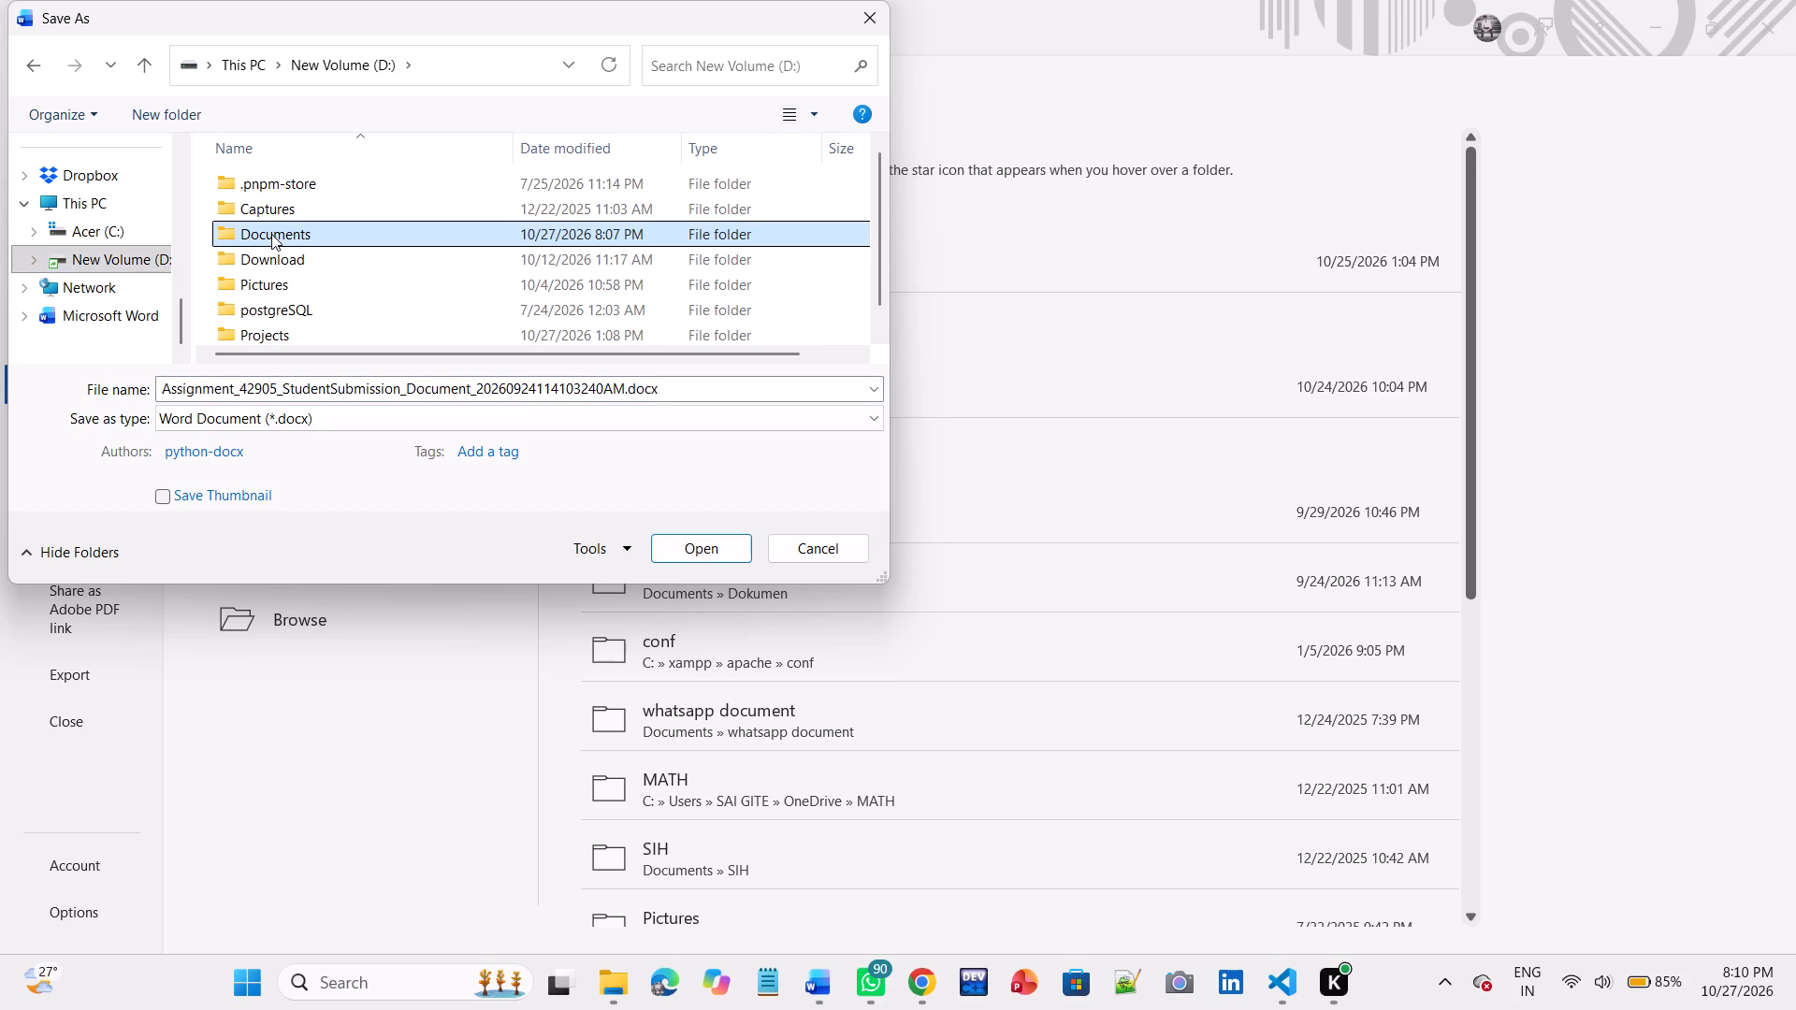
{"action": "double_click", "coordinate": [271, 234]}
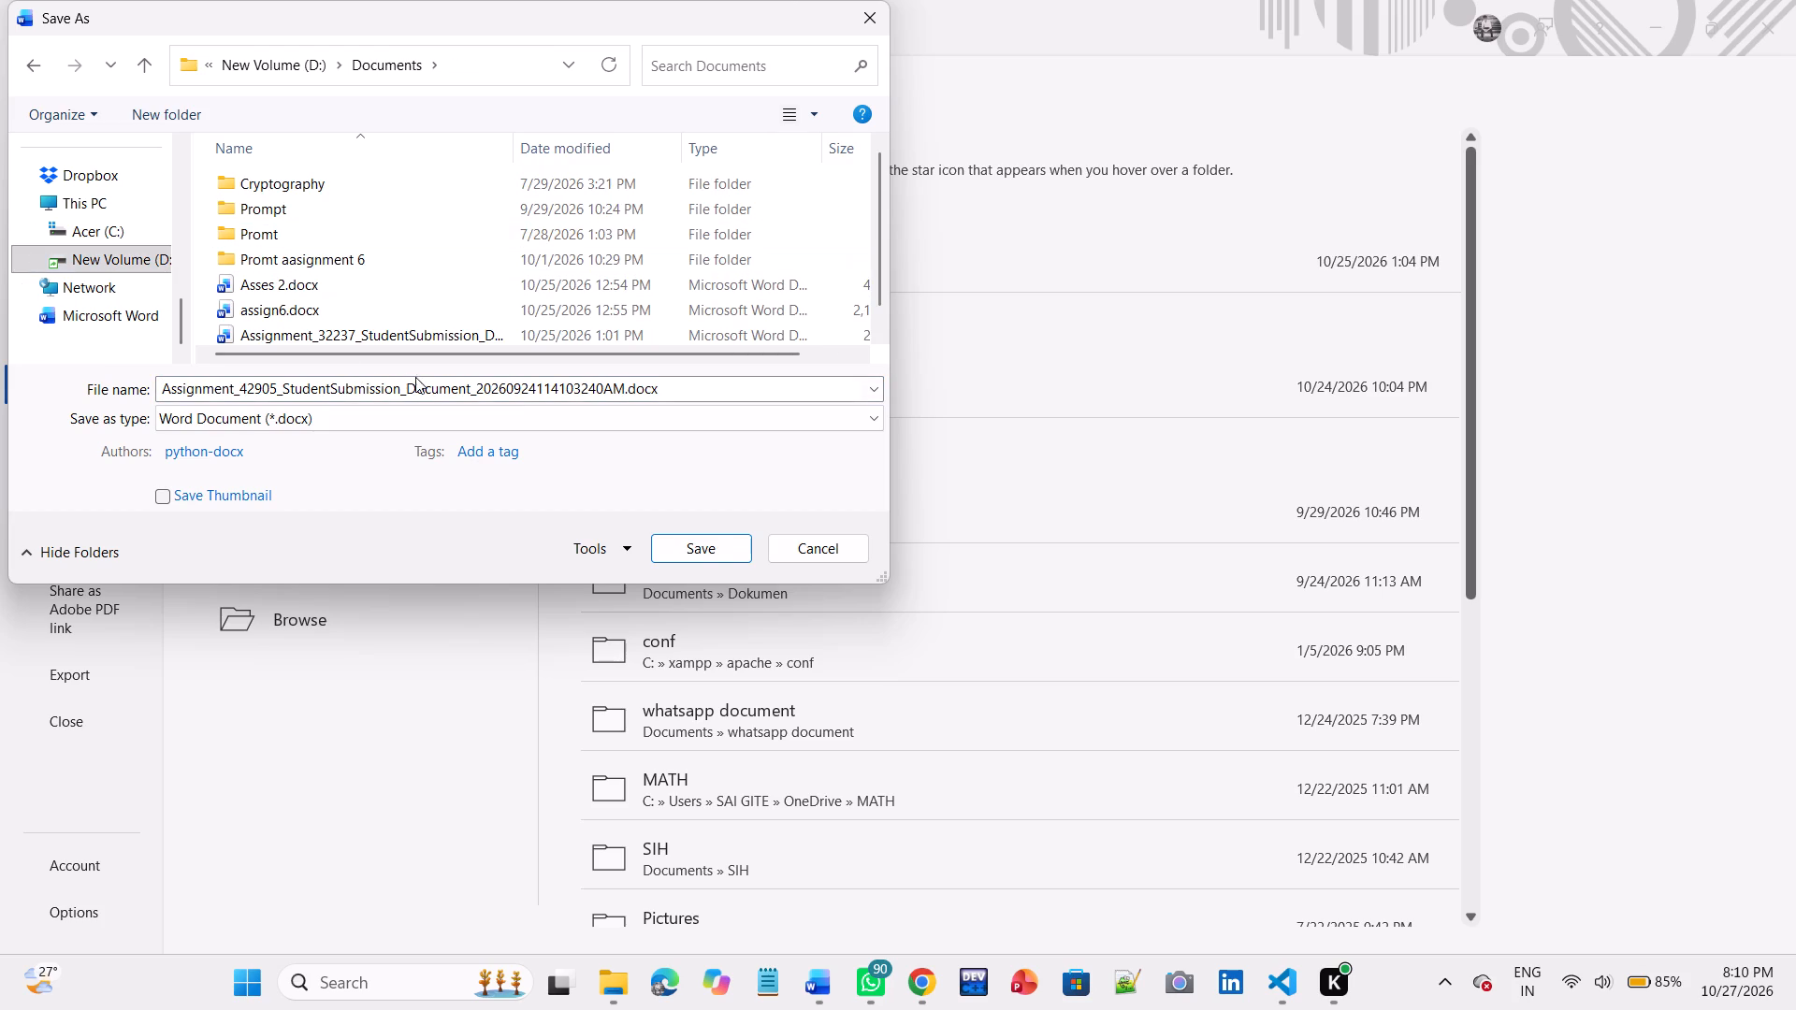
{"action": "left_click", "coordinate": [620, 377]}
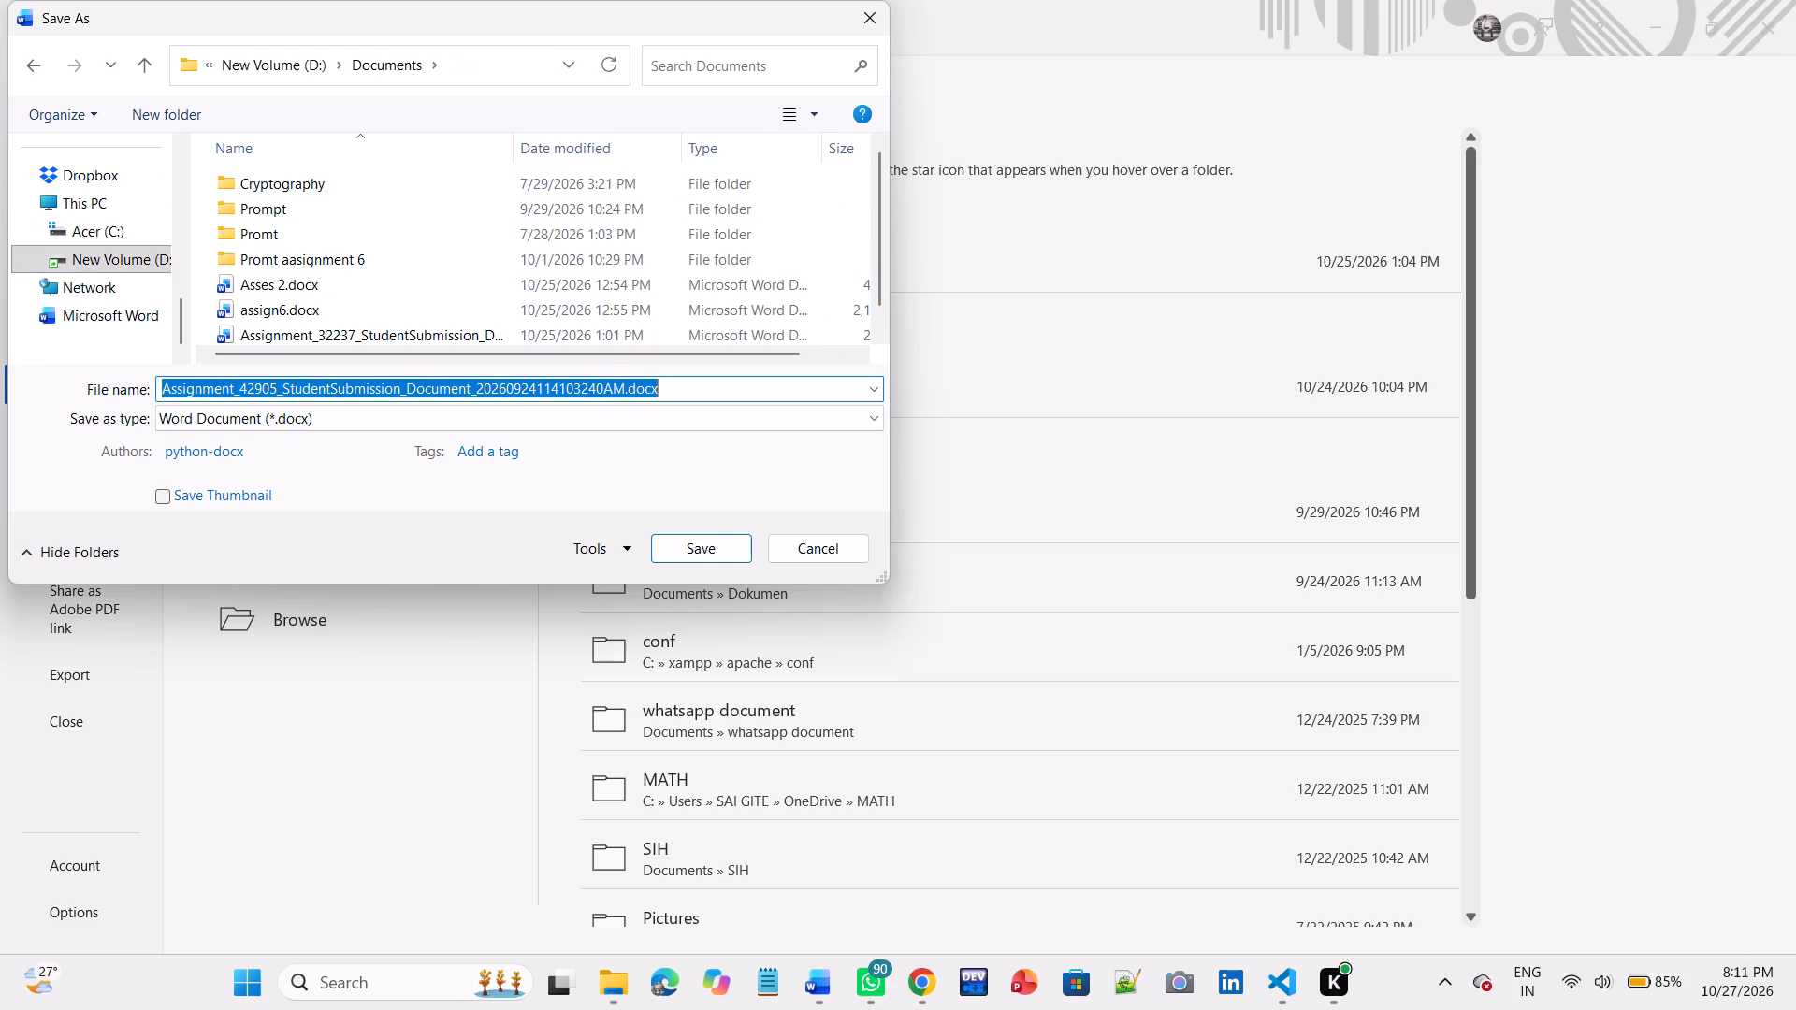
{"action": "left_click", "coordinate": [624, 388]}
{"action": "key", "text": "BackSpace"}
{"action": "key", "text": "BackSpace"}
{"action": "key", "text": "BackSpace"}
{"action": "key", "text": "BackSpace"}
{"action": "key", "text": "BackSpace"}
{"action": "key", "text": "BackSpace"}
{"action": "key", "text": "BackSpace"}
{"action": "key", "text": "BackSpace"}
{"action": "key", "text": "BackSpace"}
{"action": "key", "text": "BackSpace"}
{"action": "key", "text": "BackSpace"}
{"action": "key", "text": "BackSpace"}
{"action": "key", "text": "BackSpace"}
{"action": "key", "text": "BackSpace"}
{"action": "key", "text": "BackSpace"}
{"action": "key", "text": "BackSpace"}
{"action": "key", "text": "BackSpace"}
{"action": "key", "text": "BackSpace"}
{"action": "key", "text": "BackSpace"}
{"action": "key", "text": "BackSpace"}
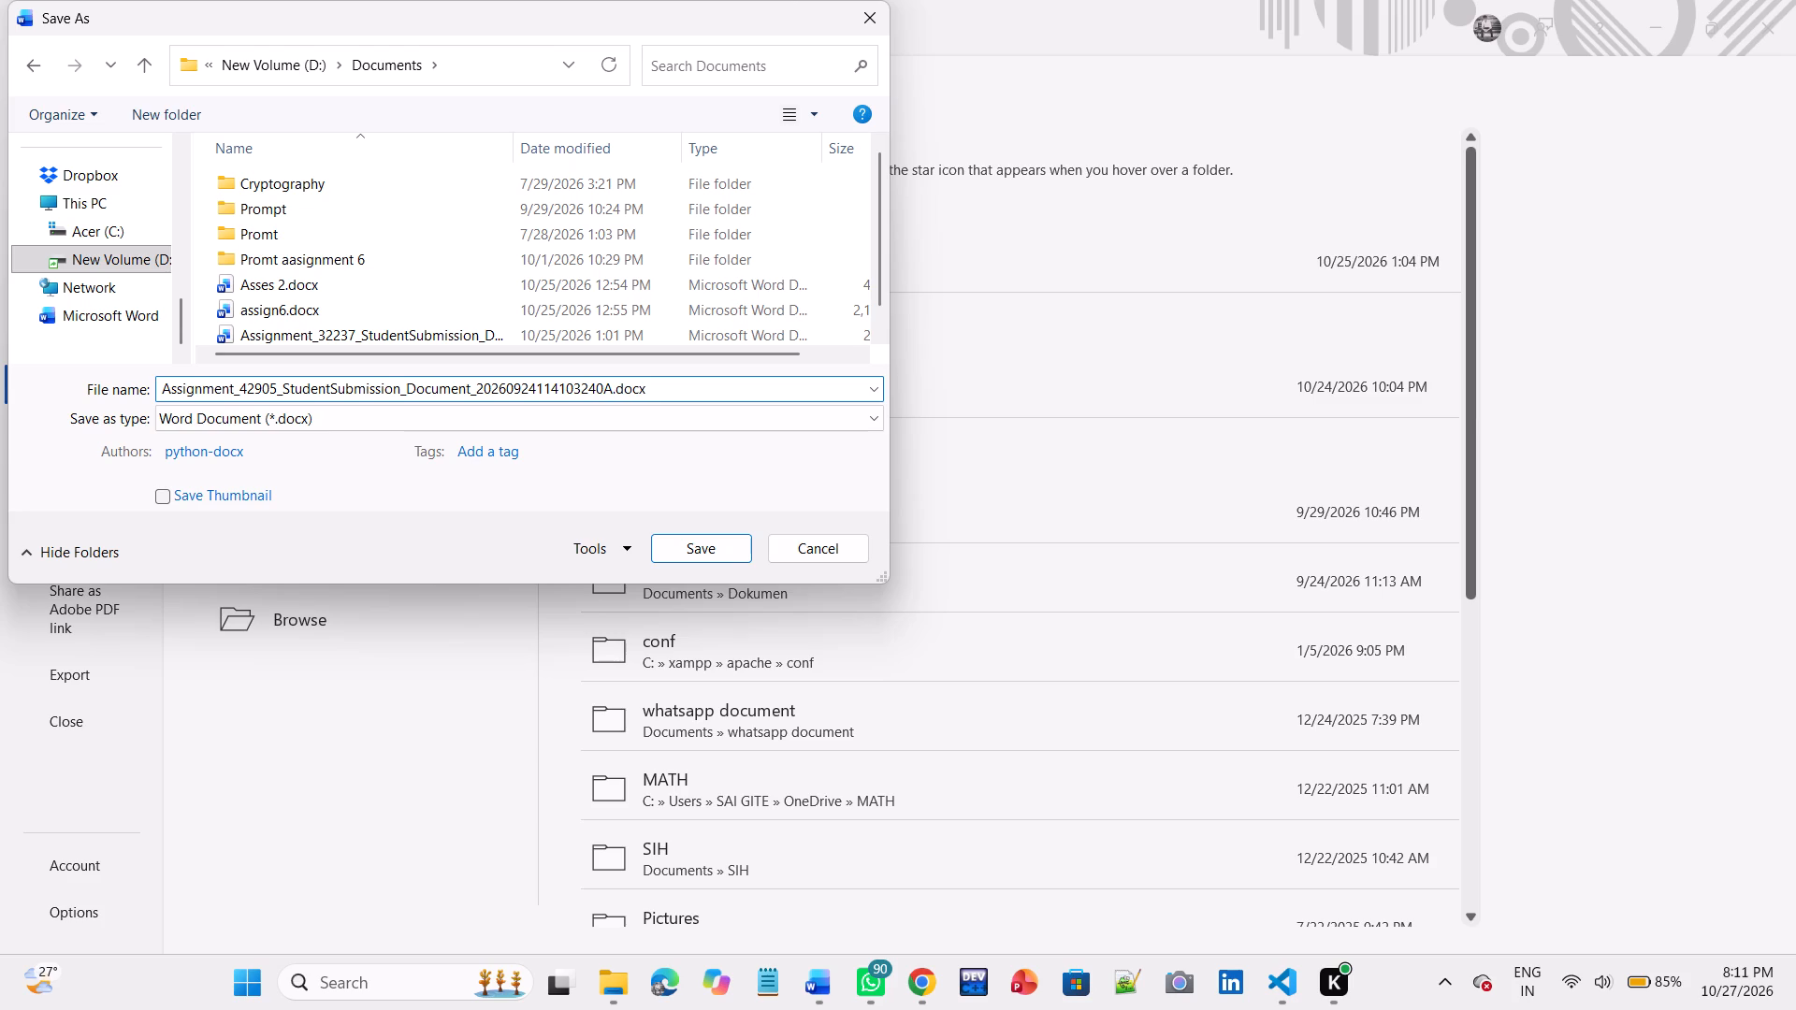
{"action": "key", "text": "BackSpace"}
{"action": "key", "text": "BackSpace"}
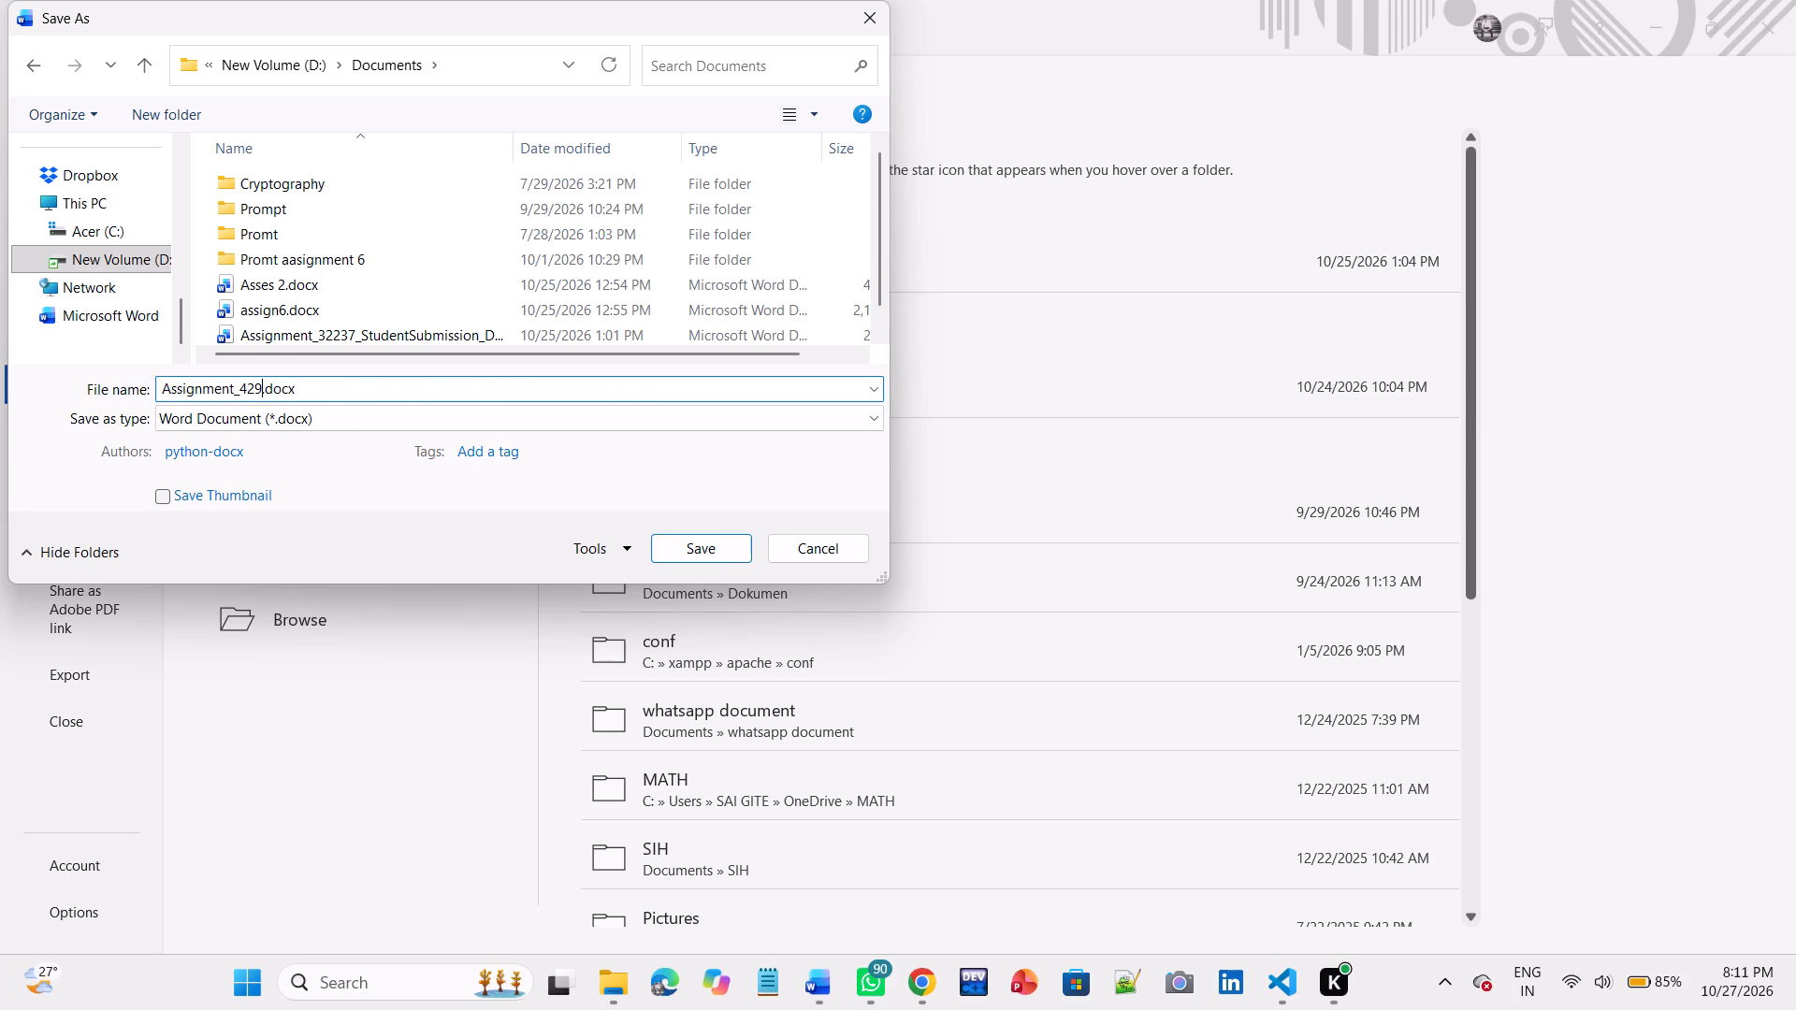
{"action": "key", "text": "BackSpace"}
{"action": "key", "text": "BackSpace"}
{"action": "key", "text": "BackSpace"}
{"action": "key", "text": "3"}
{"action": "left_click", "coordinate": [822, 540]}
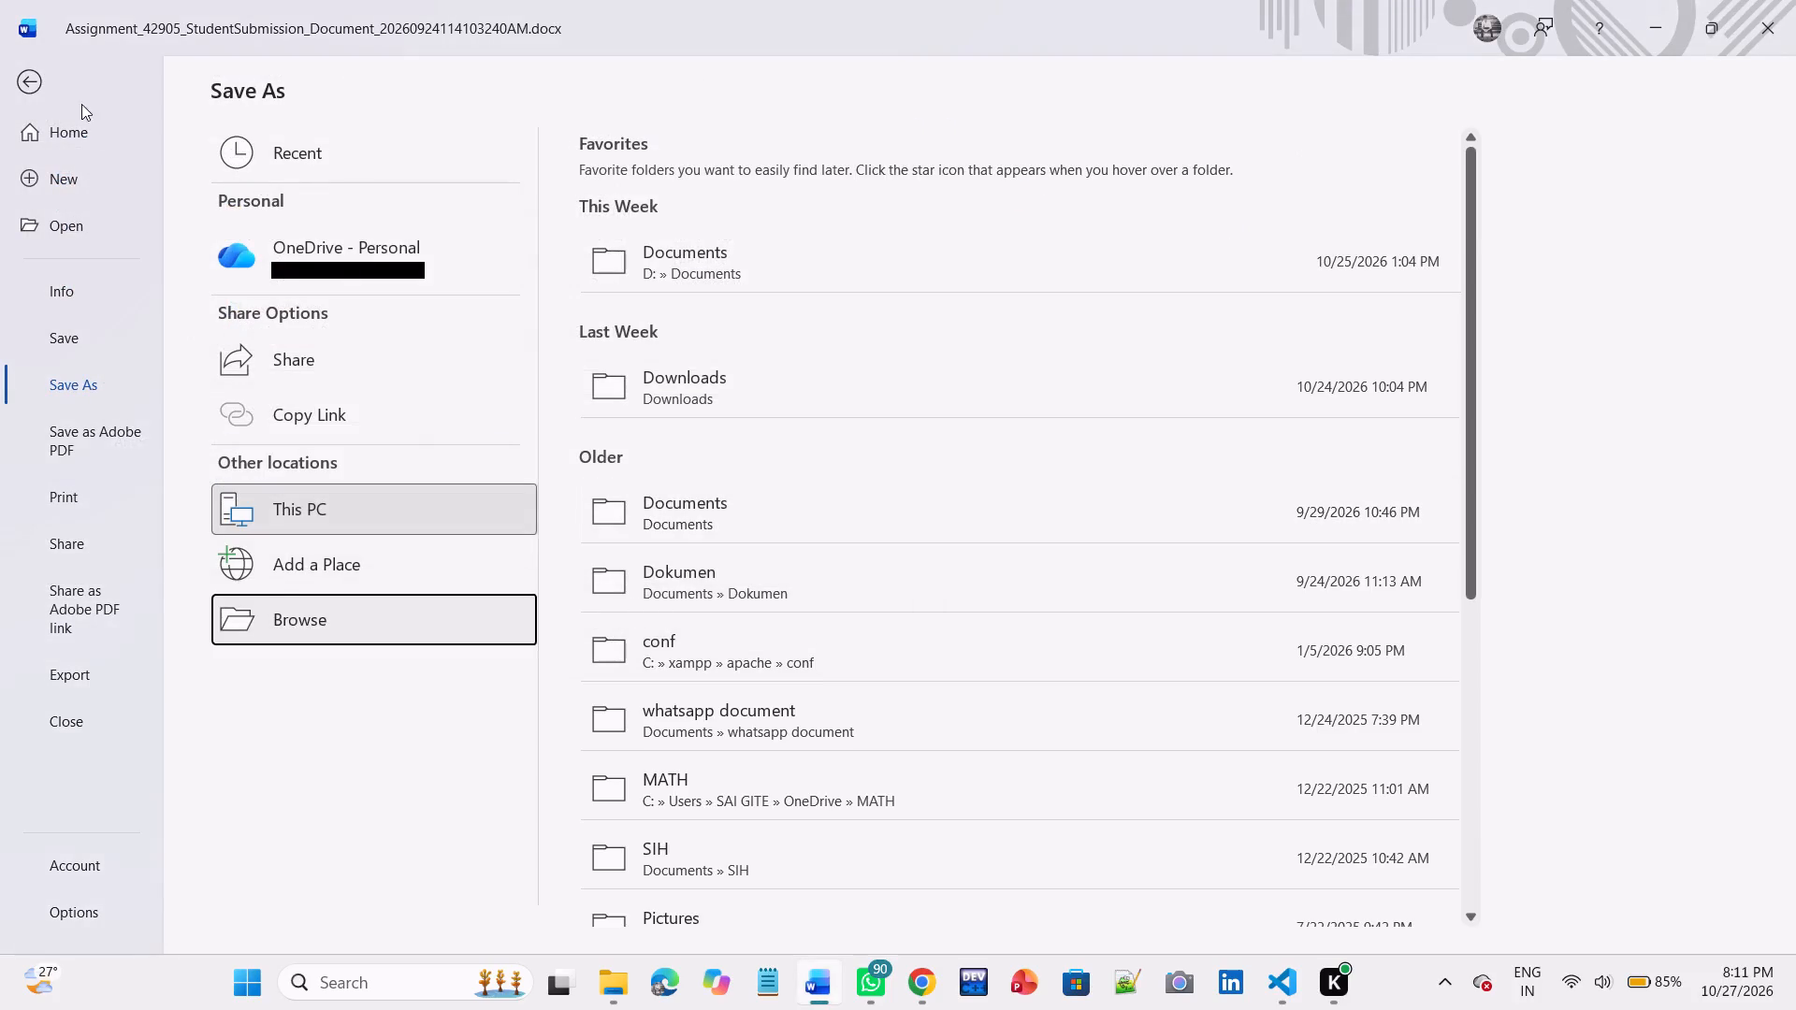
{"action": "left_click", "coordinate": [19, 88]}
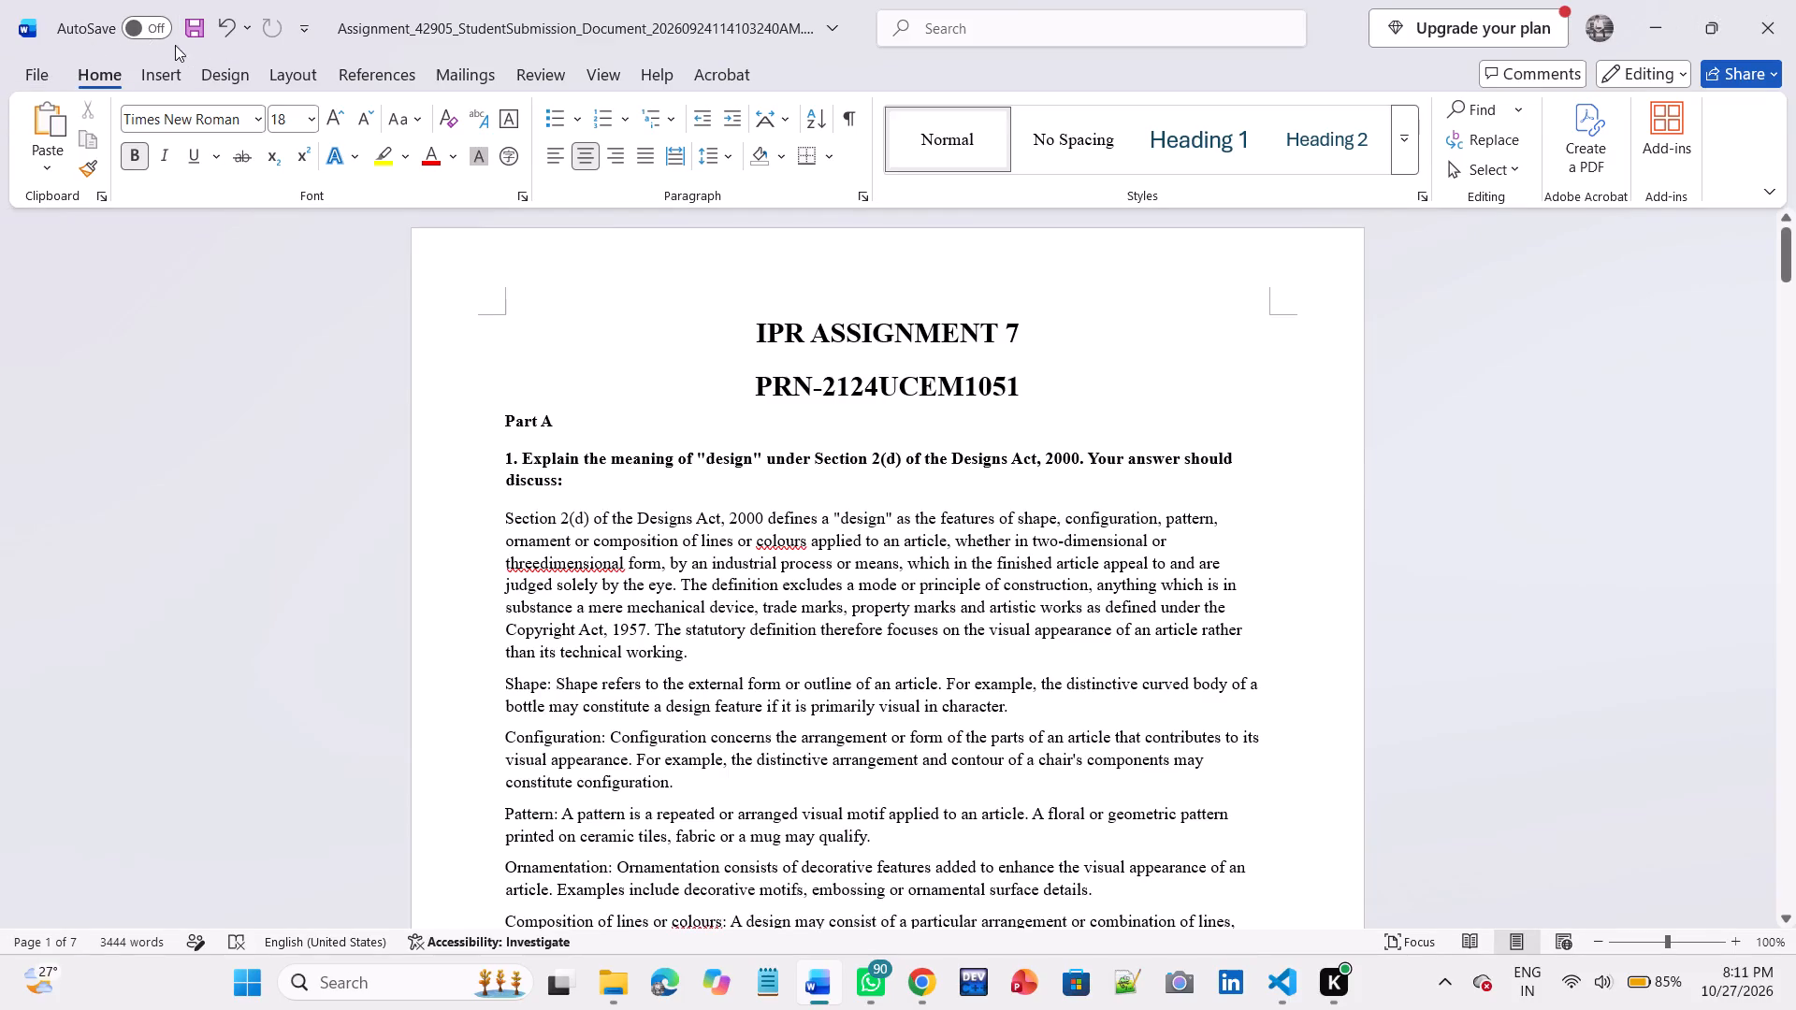
Save the document under the file name Assignment_7 in the Documents folder on New Volume (D:).
{"action": "left_click", "coordinate": [33, 87]}
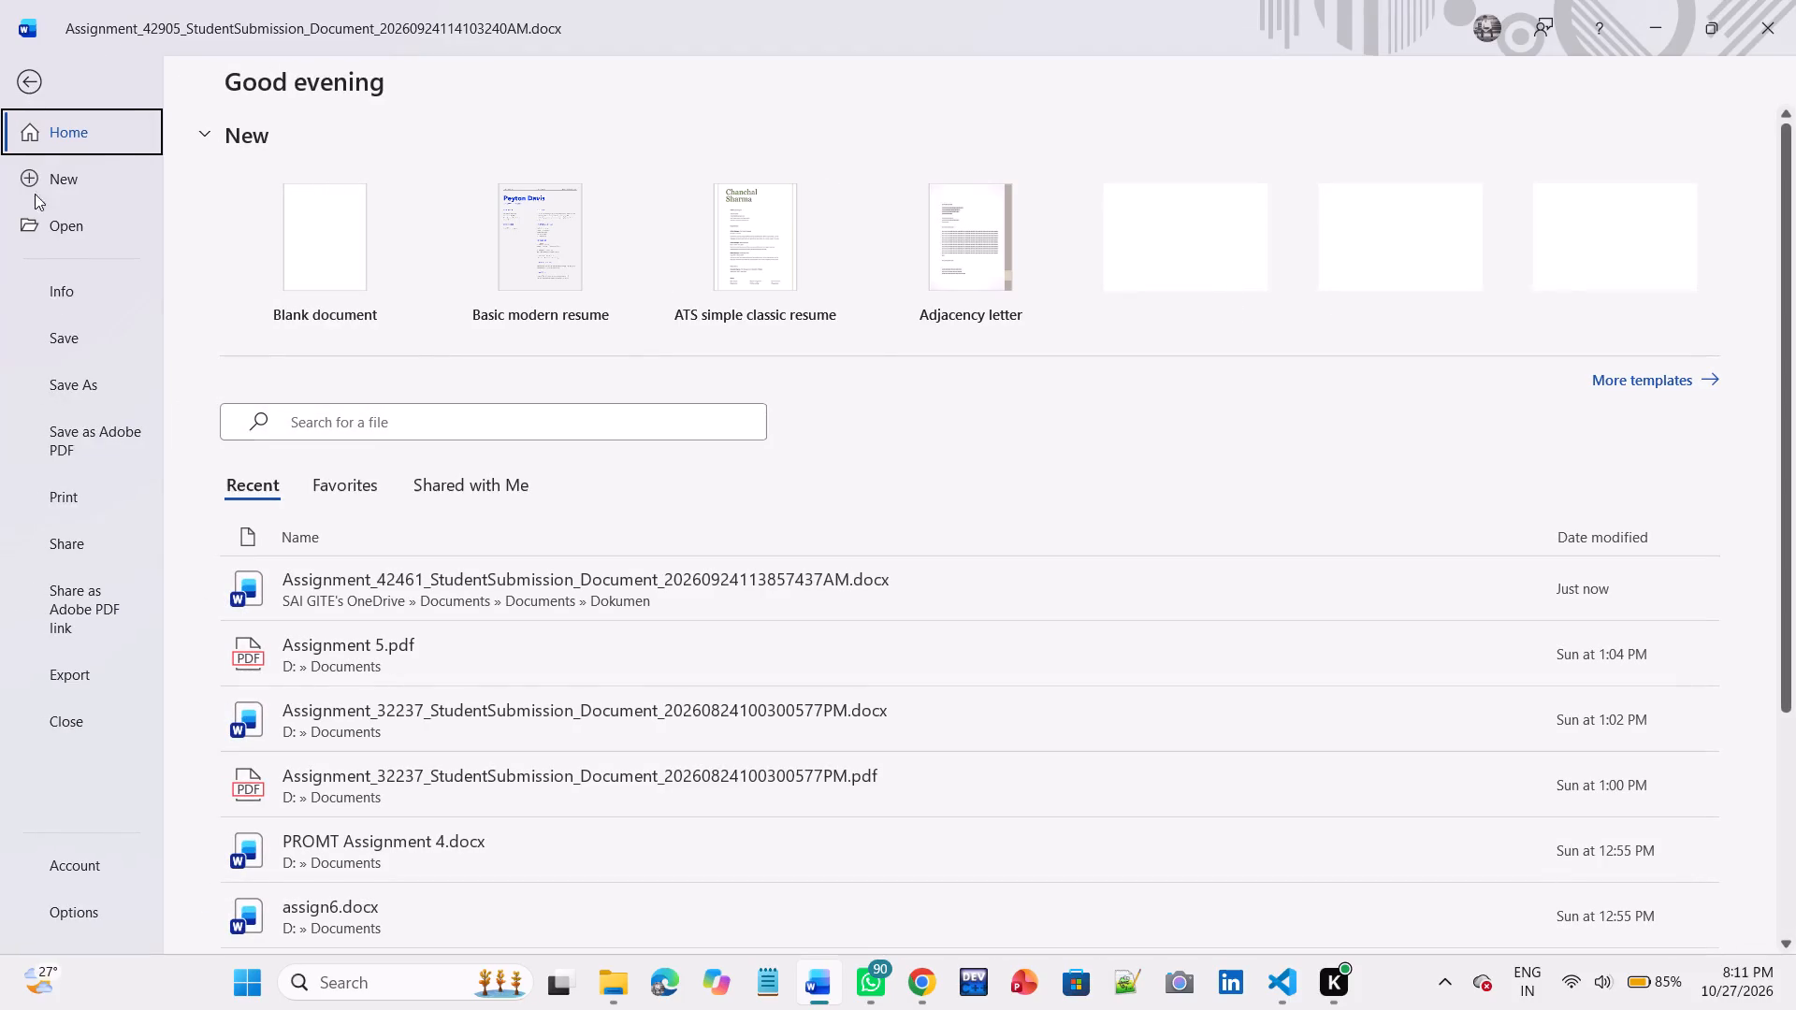
{"action": "left_click", "coordinate": [75, 373]}
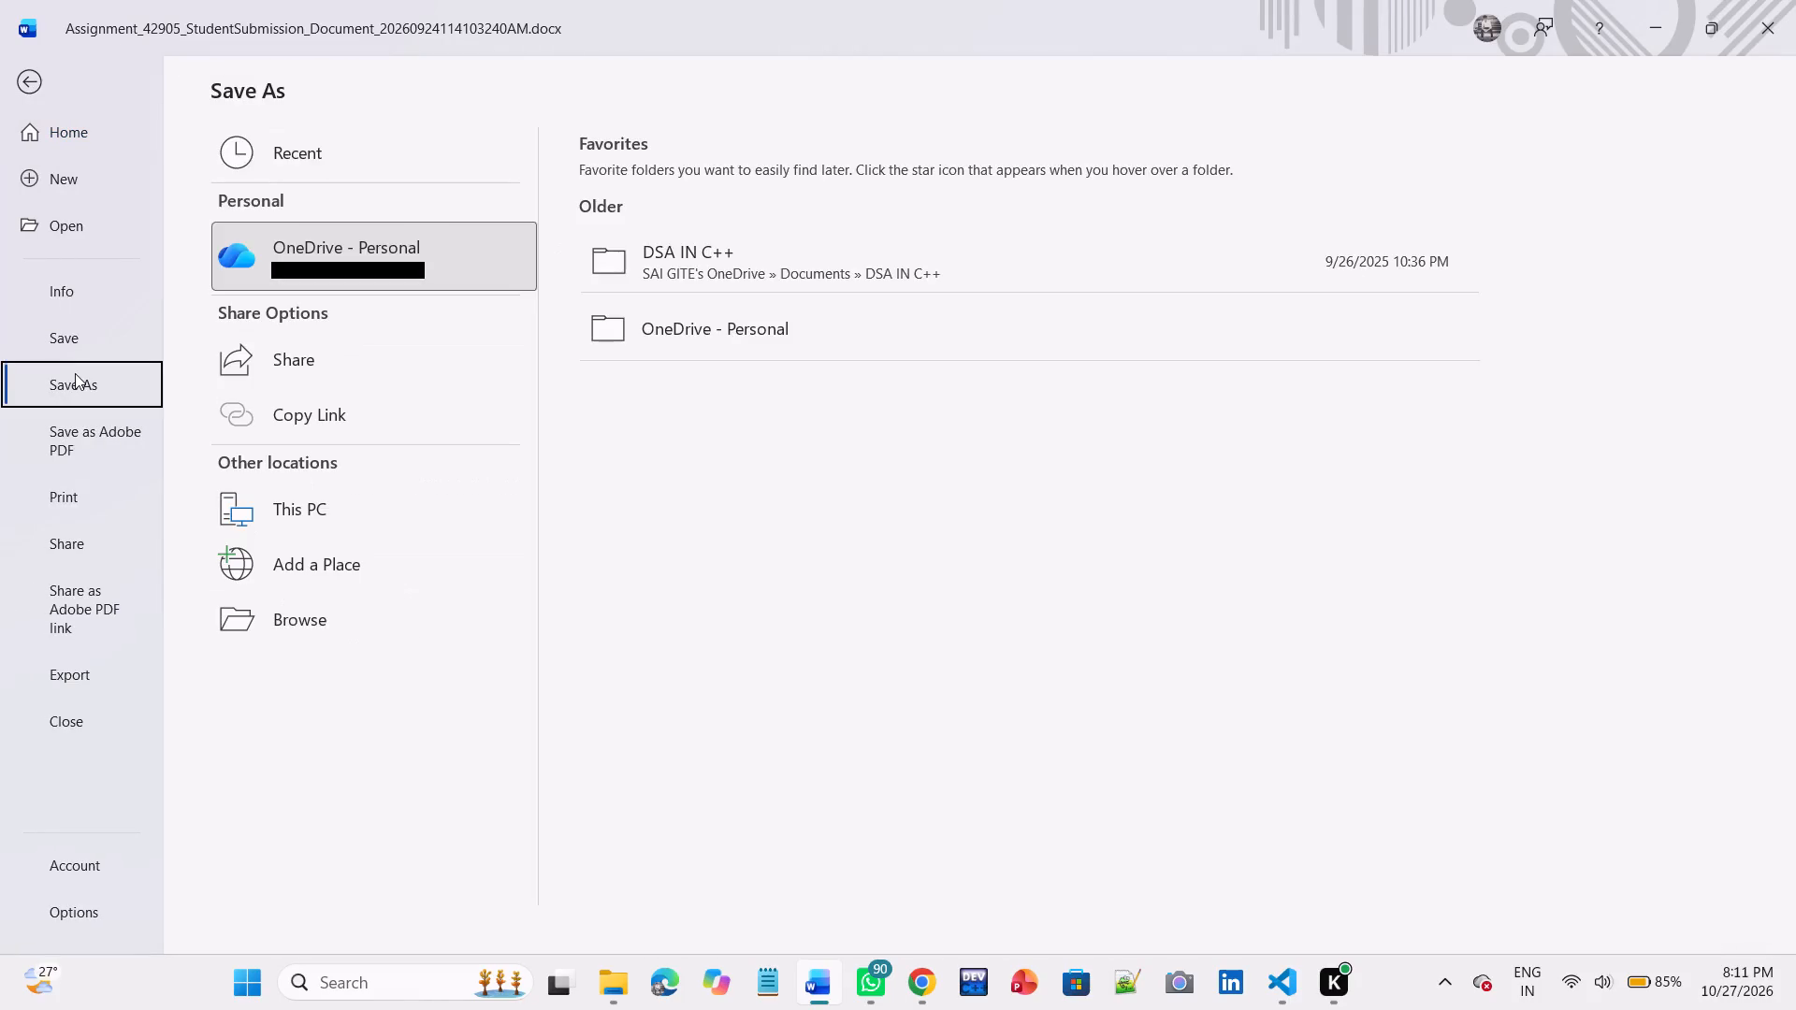
{"action": "left_click", "coordinate": [282, 619]}
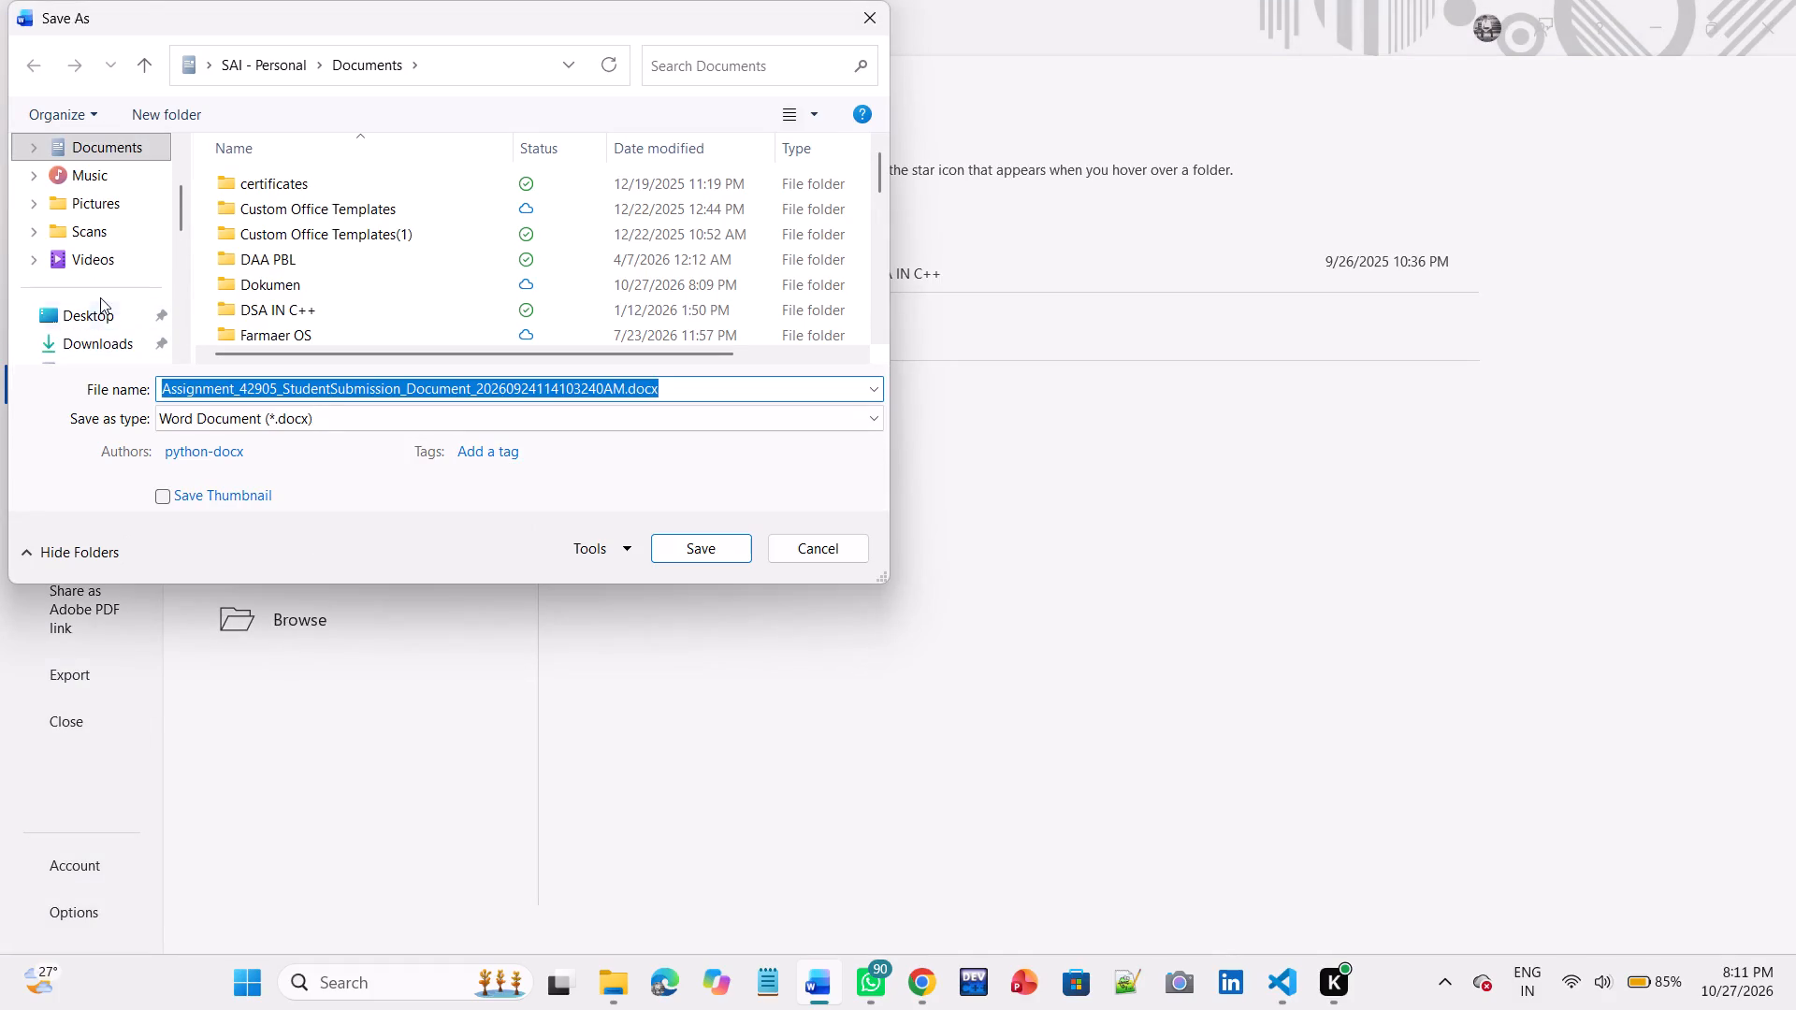
{"action": "scroll", "coordinate": [100, 326], "scroll_direction": "down", "scroll_amount": 9}
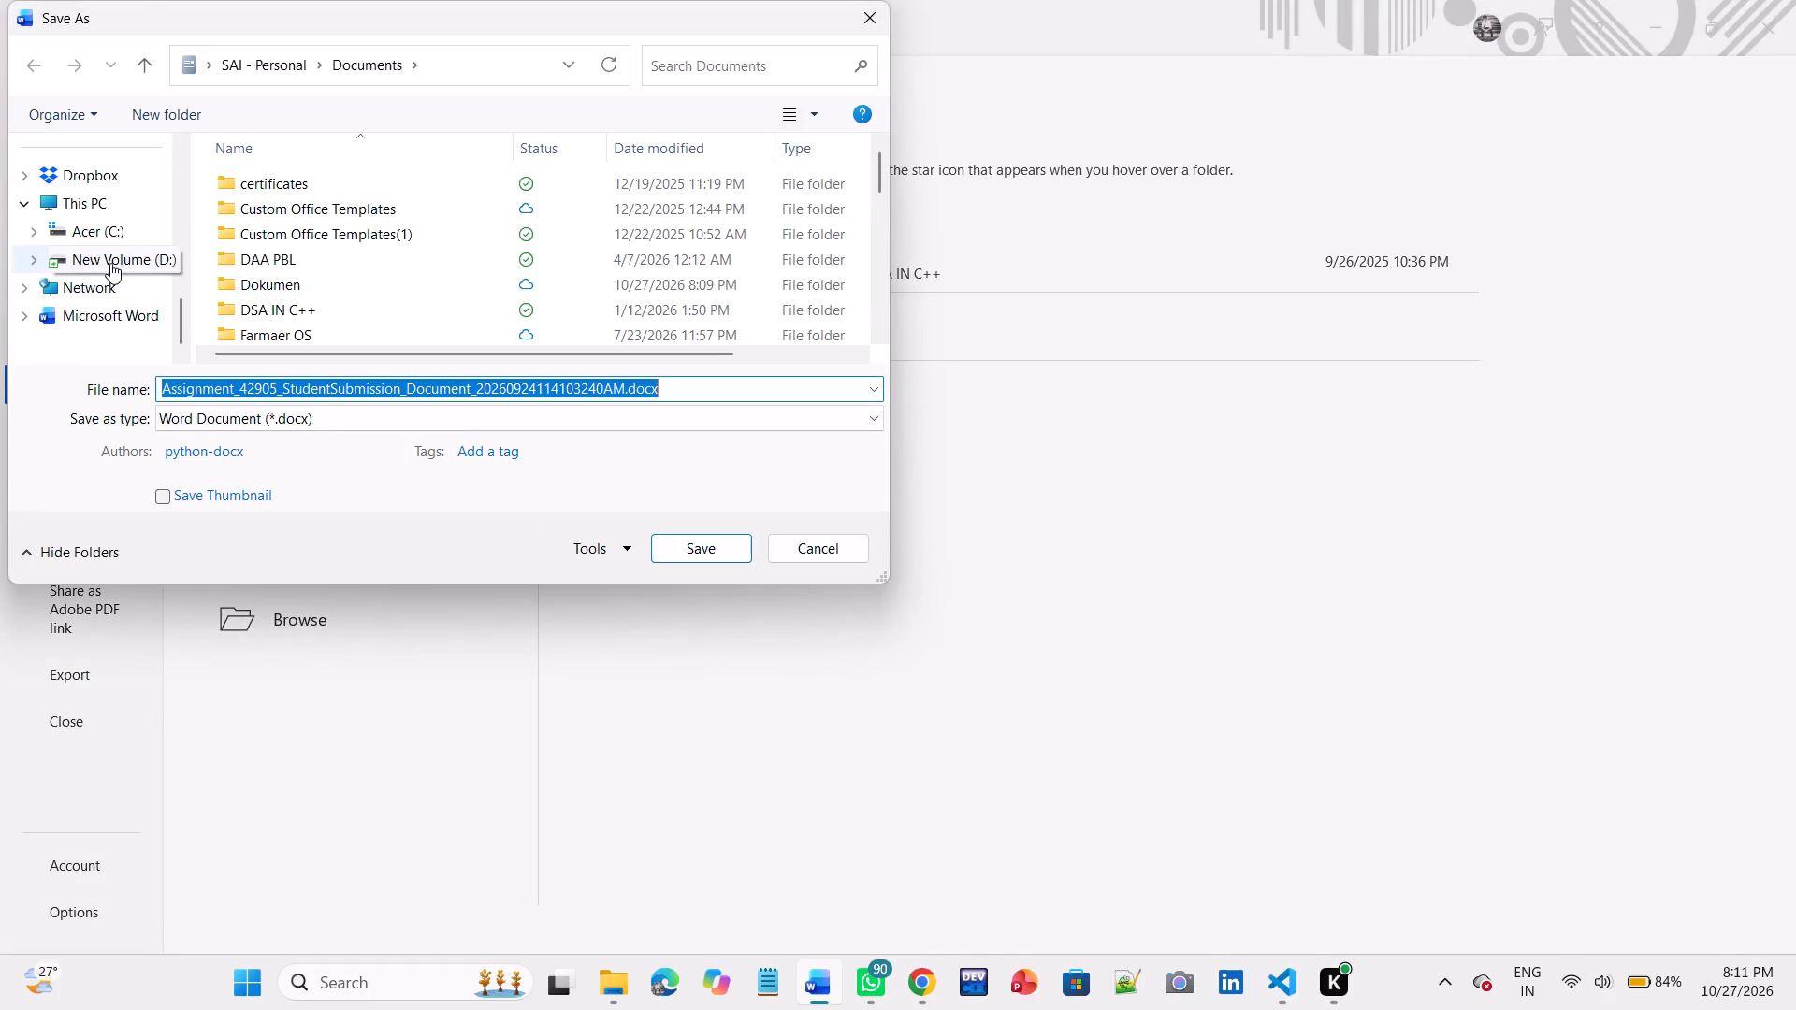
{"action": "left_click", "coordinate": [110, 263]}
{"action": "double_click", "coordinate": [275, 231]}
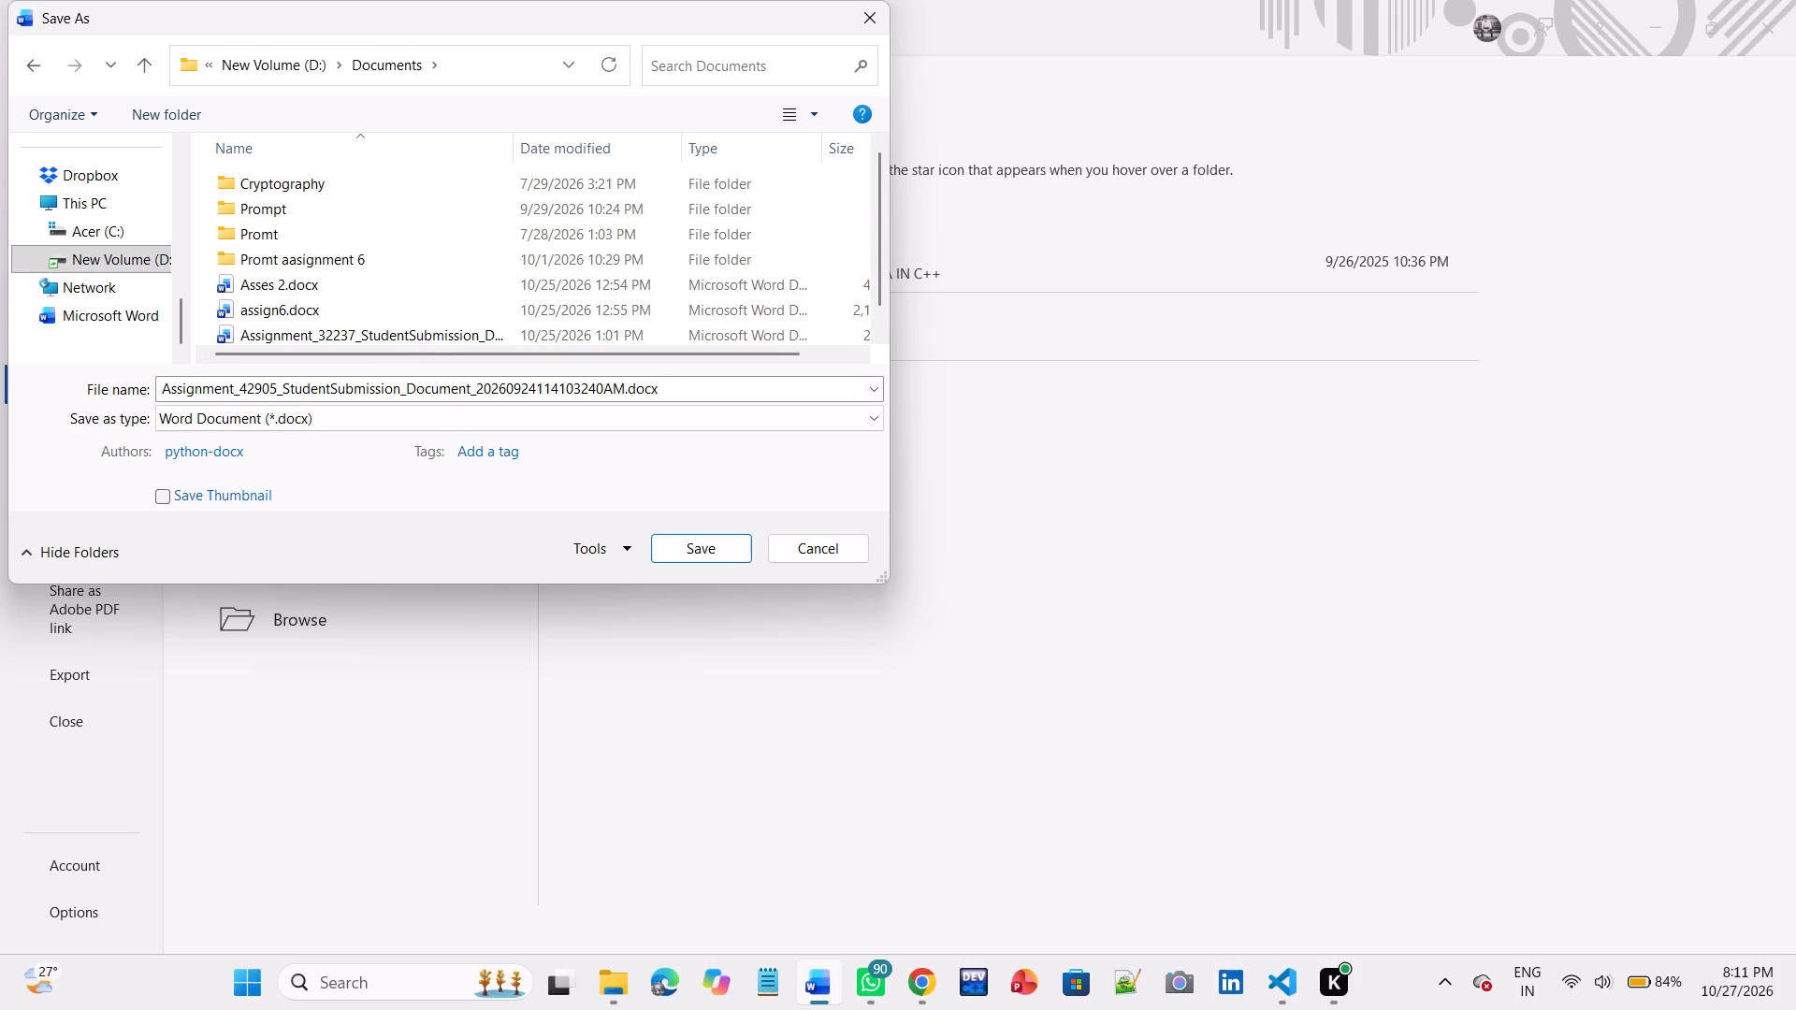
{"action": "left_click", "coordinate": [622, 389]}
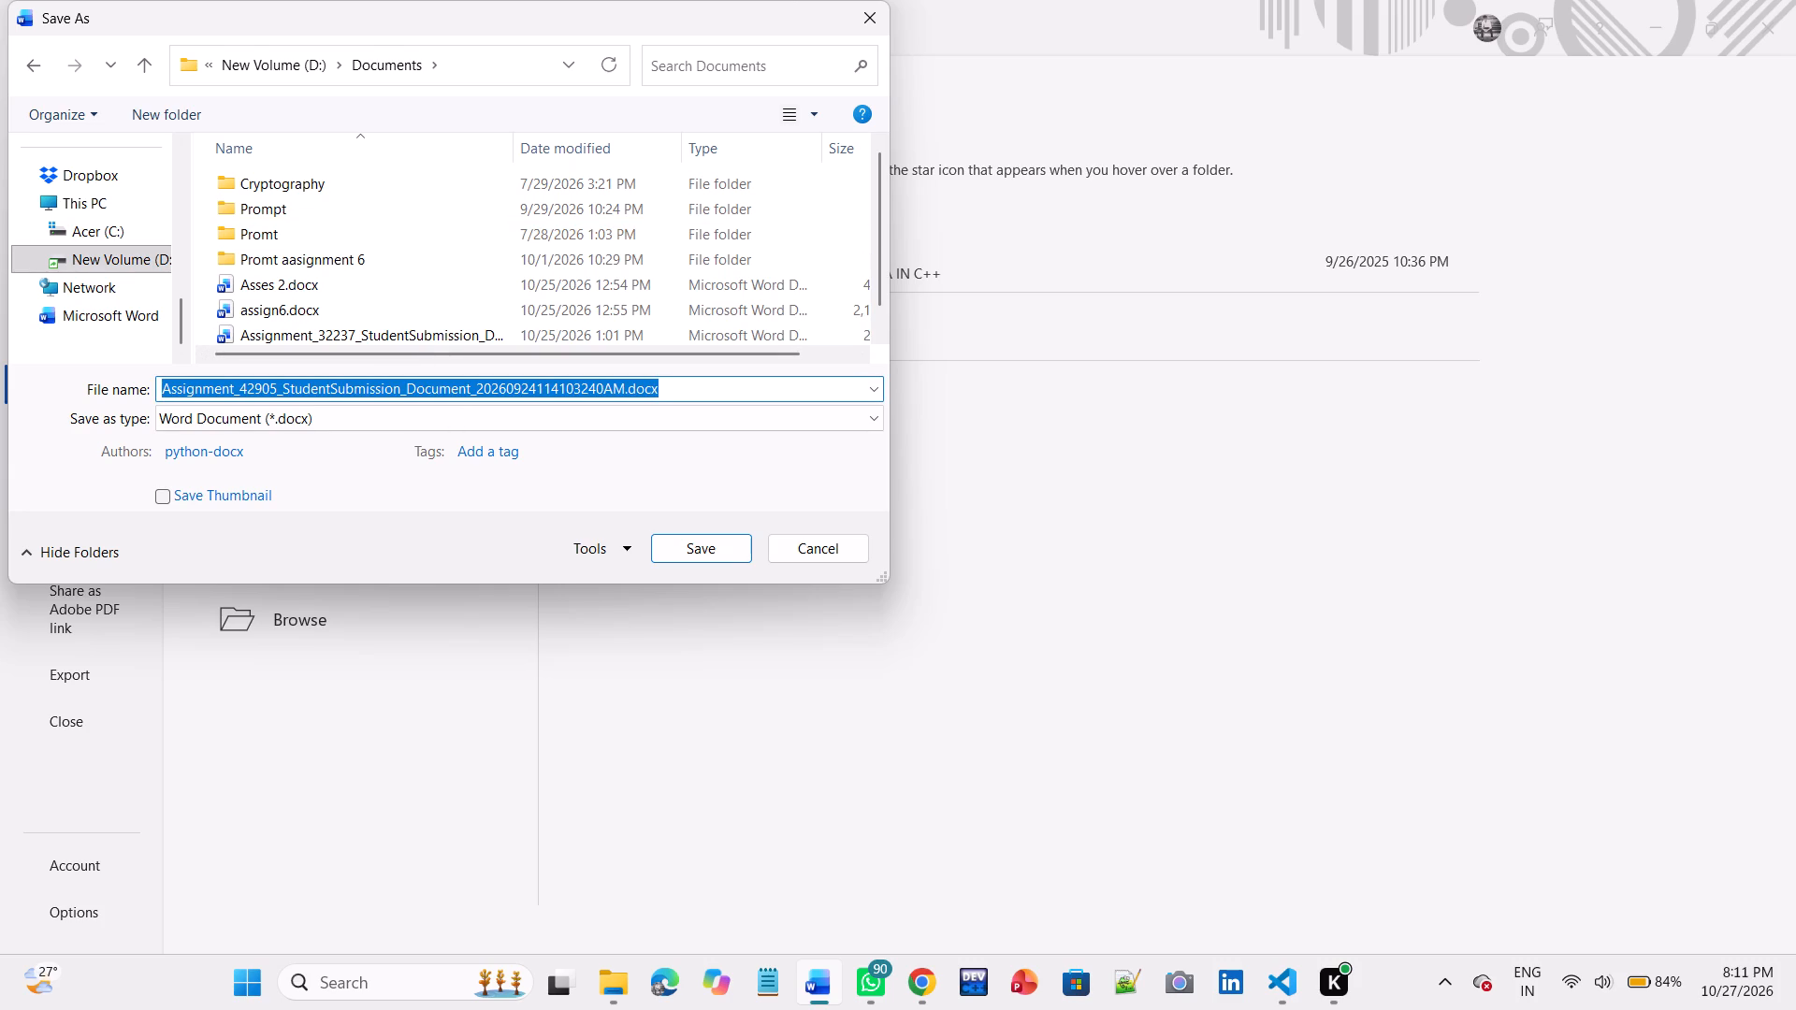
{"action": "left_click", "coordinate": [622, 389]}
{"action": "key", "text": "BackSpace"}
{"action": "key", "text": "BackSpace"}
{"action": "key", "text": "BackSpace"}
{"action": "key", "text": "BackSpace"}
{"action": "key", "text": "BackSpace"}
{"action": "key", "text": "BackSpace"}
{"action": "key", "text": "BackSpace"}
{"action": "key", "text": "BackSpace"}
{"action": "key", "text": "BackSpace"}
{"action": "key", "text": "BackSpace"}
{"action": "key", "text": "BackSpace"}
{"action": "key", "text": "BackSpace"}
{"action": "key", "text": "BackSpace"}
{"action": "key", "text": "BackSpace"}
{"action": "key", "text": "BackSpace"}
{"action": "key", "text": "BackSpace"}
{"action": "key", "text": "BackSpace"}
{"action": "key", "text": "BackSpace"}
{"action": "key", "text": "BackSpace"}
{"action": "key", "text": "BackSpace"}
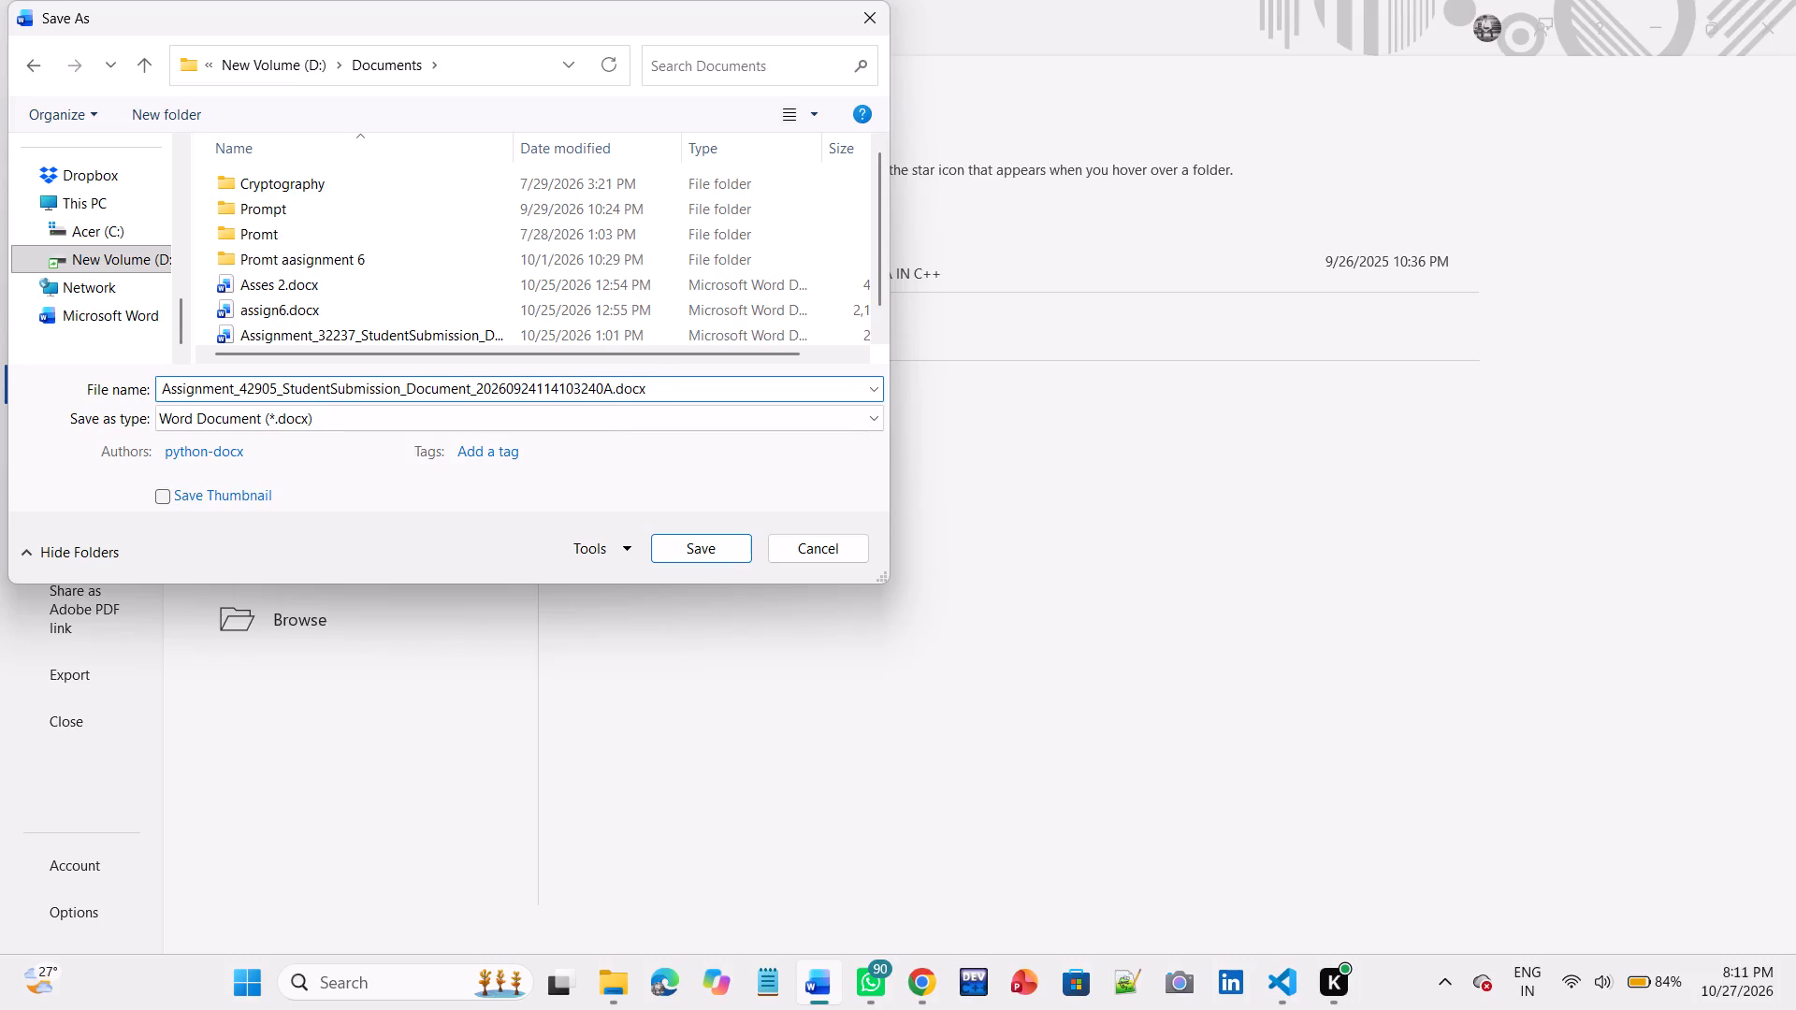
{"action": "key", "text": "BackSpace"}
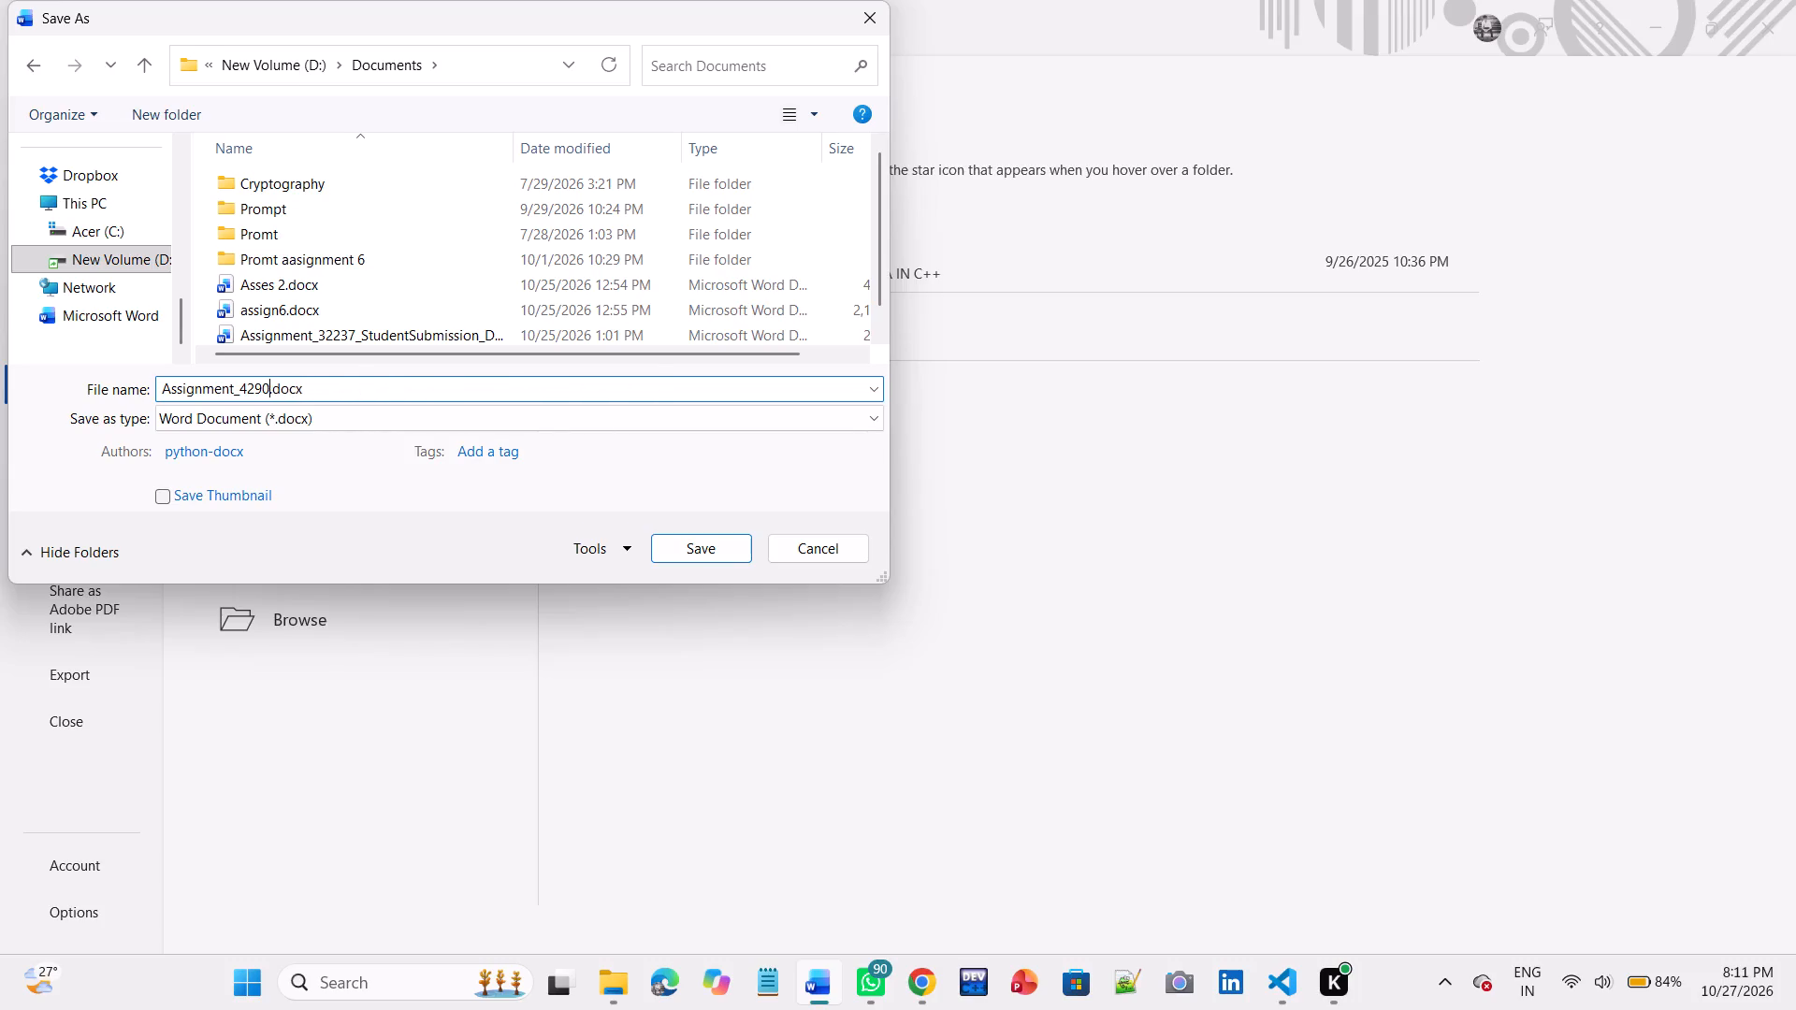
{"action": "key", "text": "BackSpace"}
{"action": "key", "text": "BackSpace"}
{"action": "key", "text": "BackSpace"}
{"action": "key", "text": "BackSpace"}
{"action": "key", "text": "7"}
Save the IPR Assignment 7 document as Assignment_7 in the Documents folder on New Volume (D:).
{"action": "left_click", "coordinate": [717, 557]}
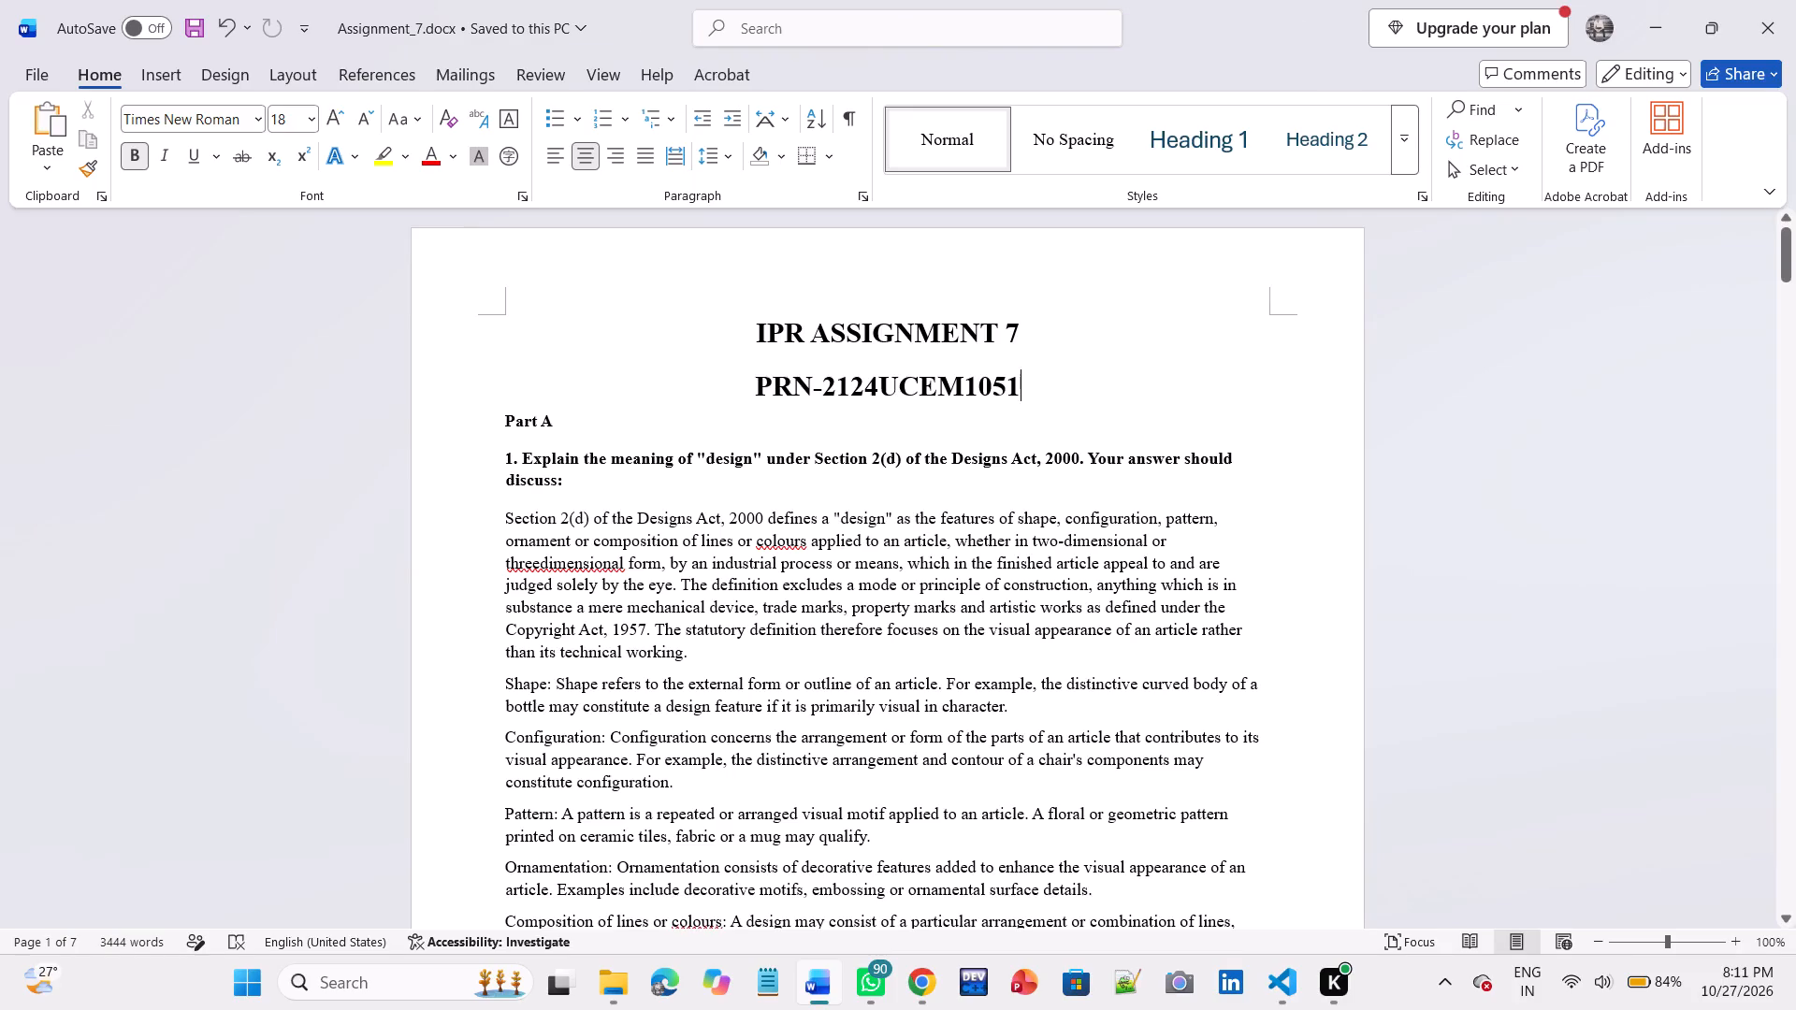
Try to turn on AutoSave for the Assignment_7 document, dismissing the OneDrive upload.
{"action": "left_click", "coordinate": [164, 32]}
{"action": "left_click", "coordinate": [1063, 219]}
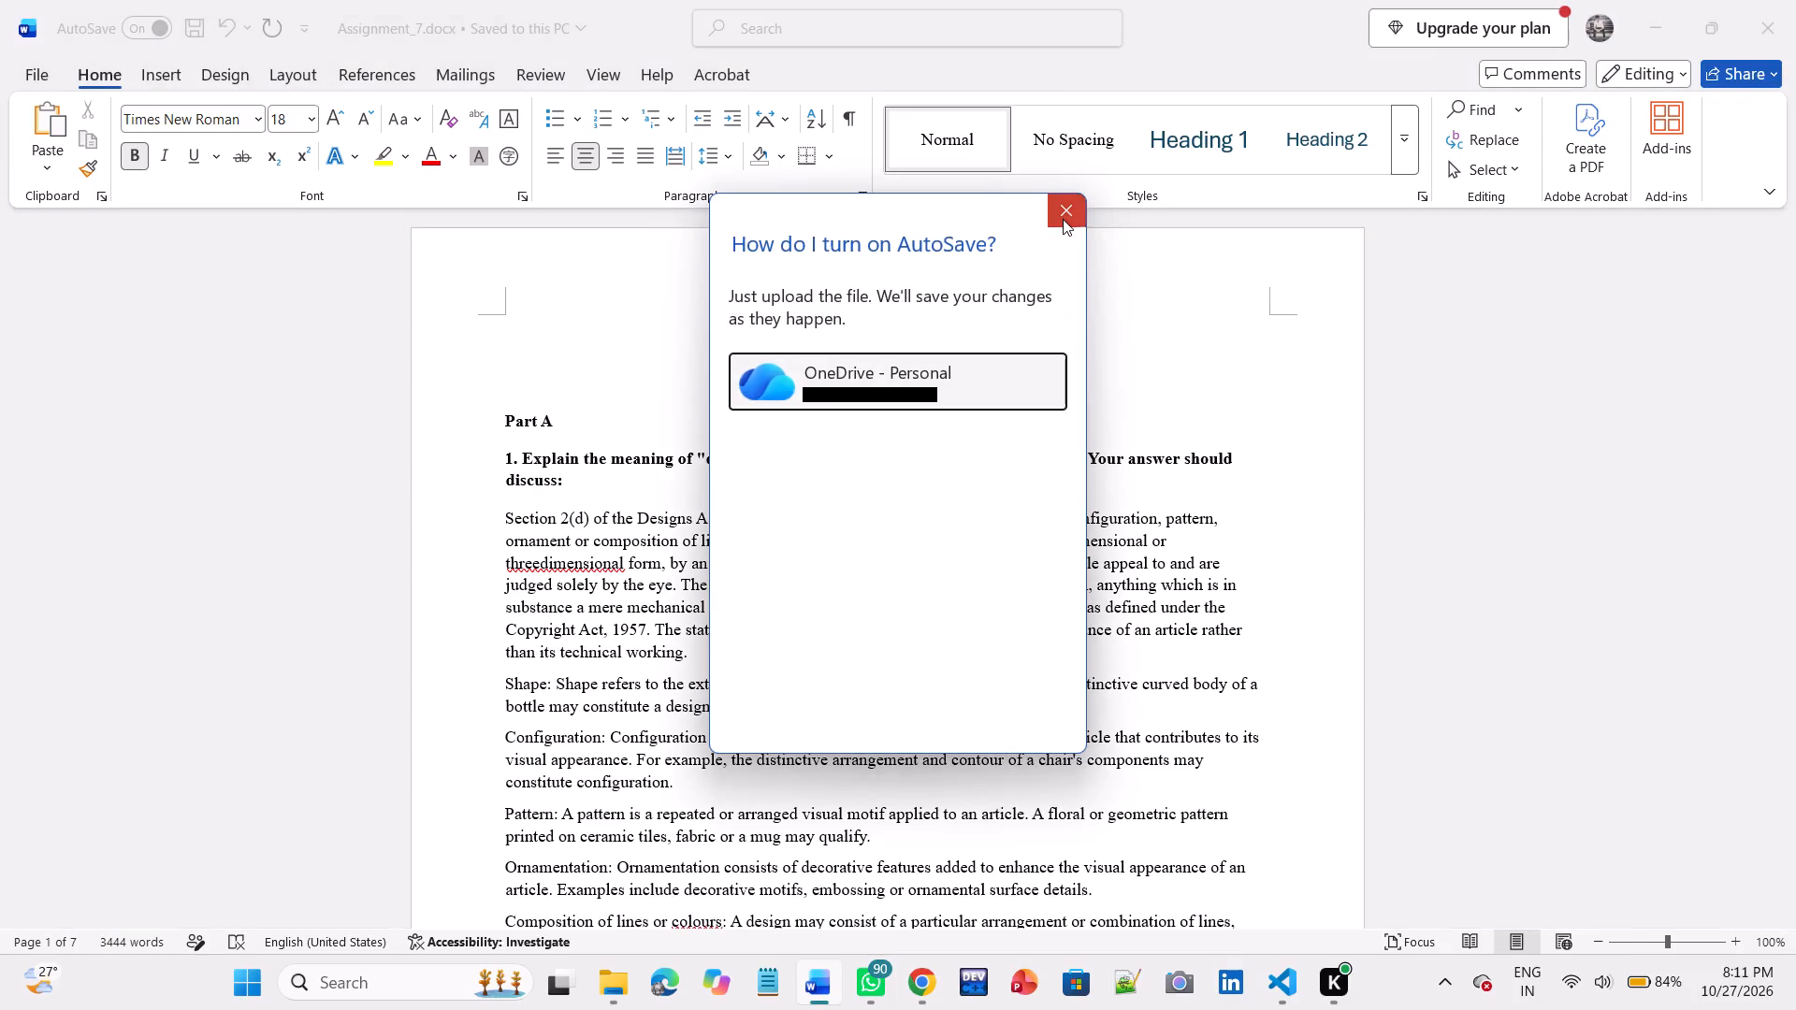
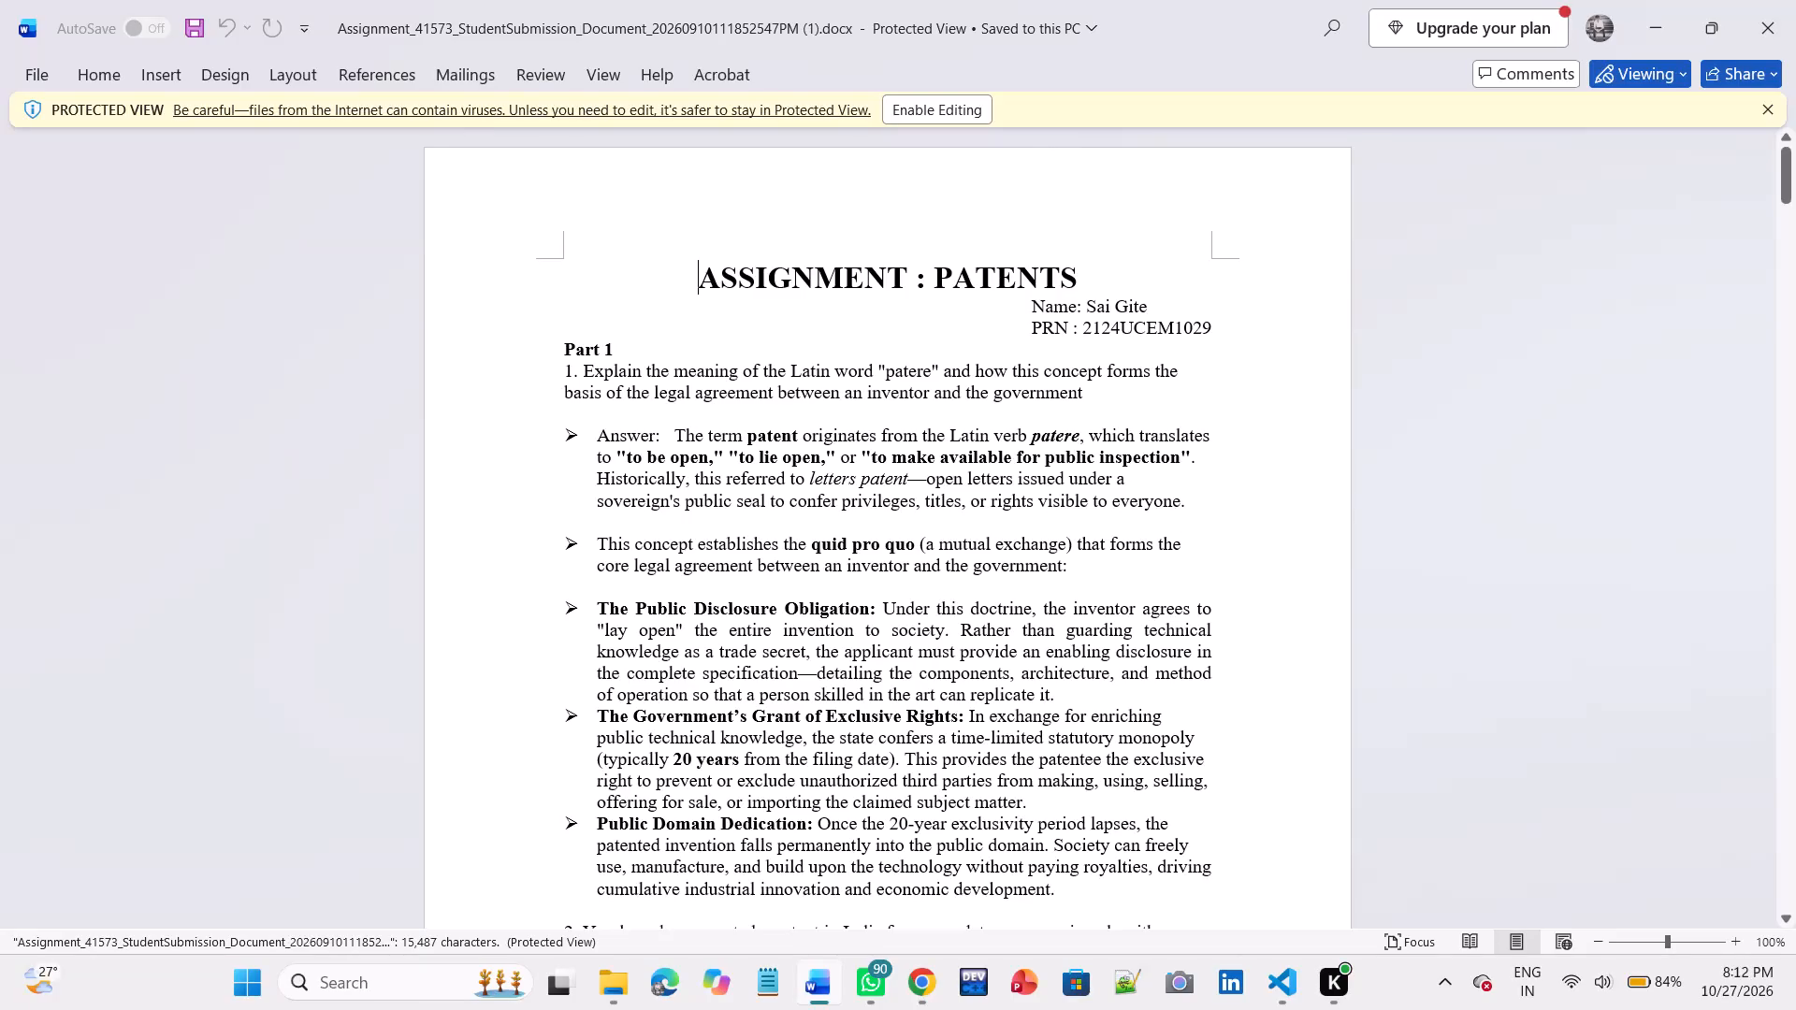
Enable editing of the protected Patents assignment document.
{"action": "left_click", "coordinate": [964, 115]}
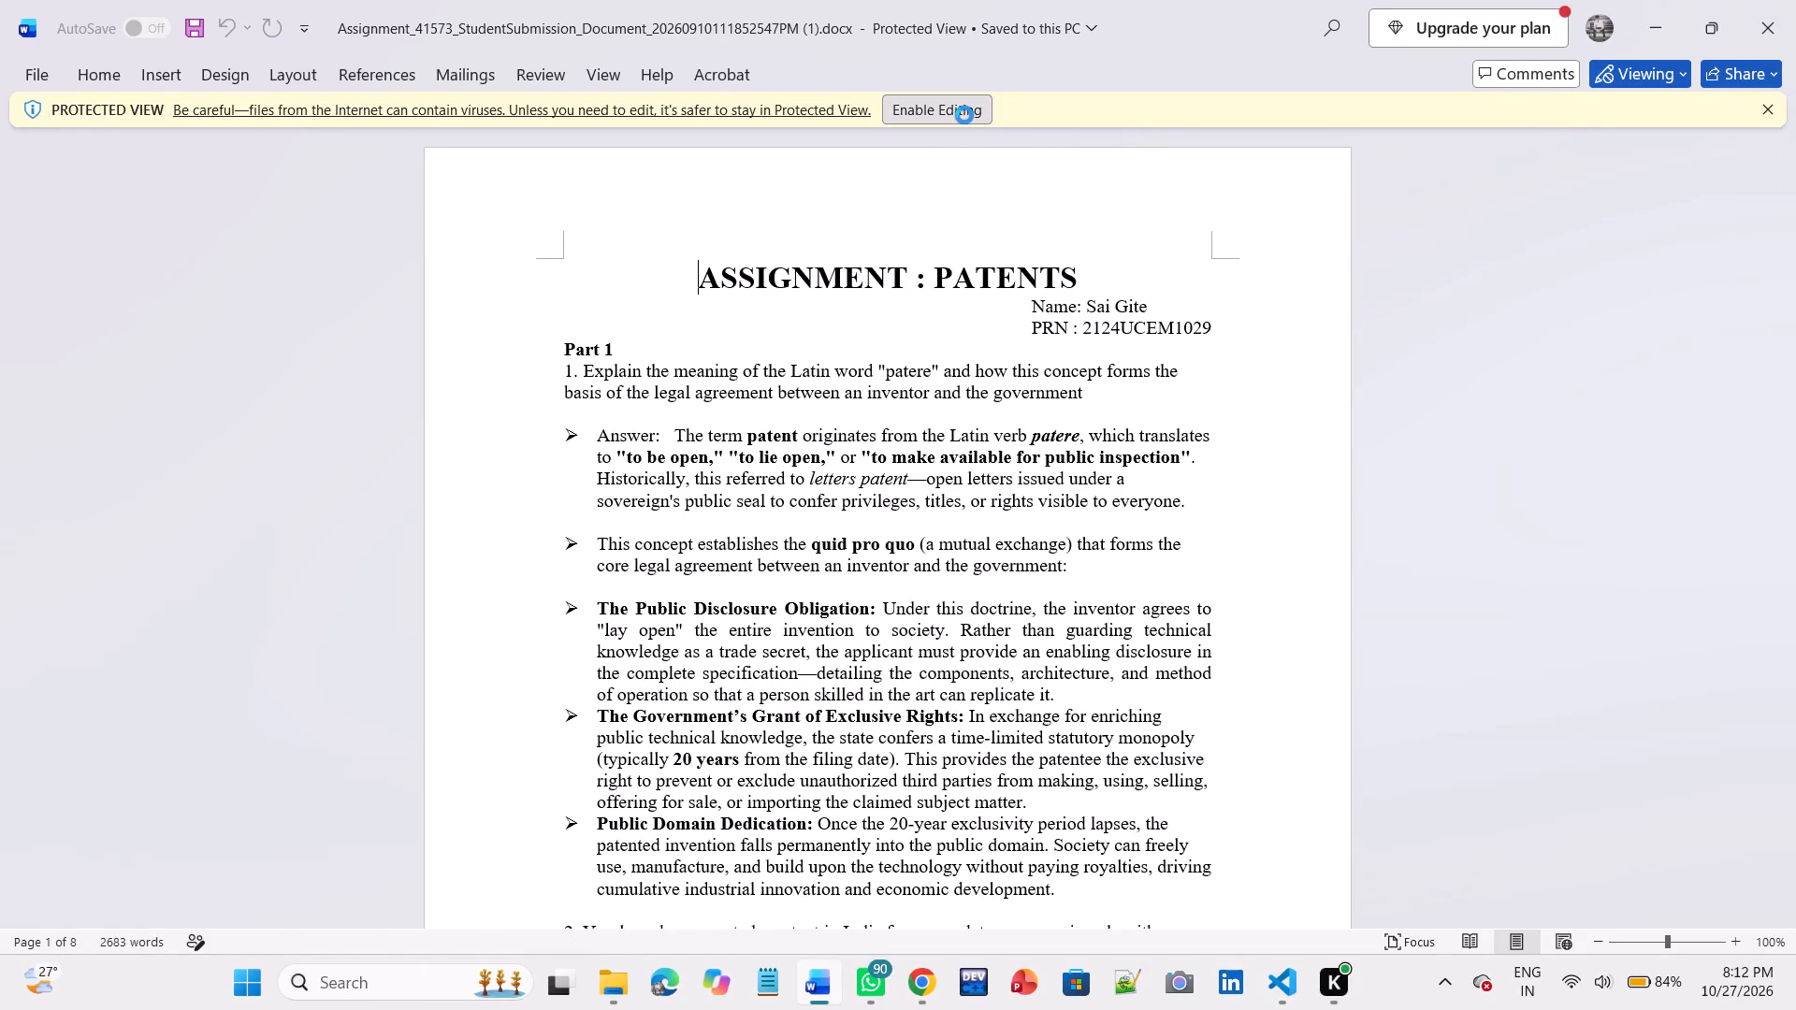
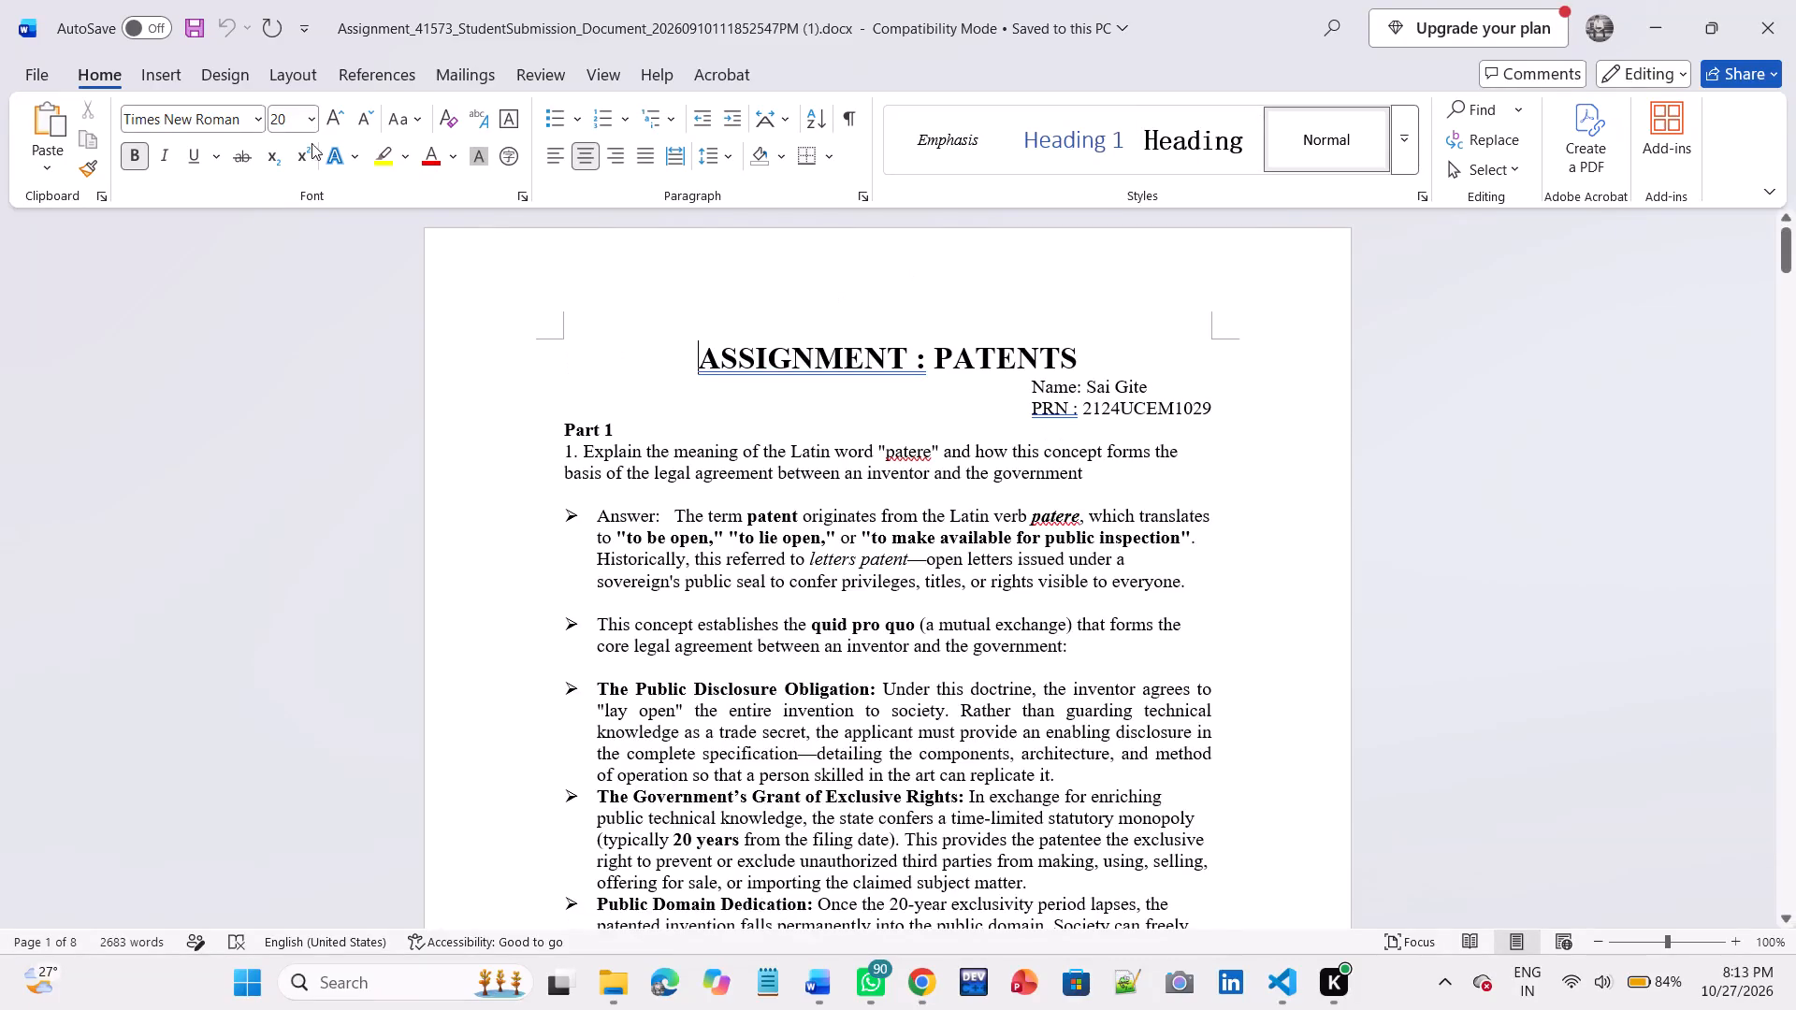
Save the Patents assignment as a Word document named Assignment_1 in the Documents folder on New Volume (D:), accepting the file format upgrade.
{"action": "left_click", "coordinate": [48, 74]}
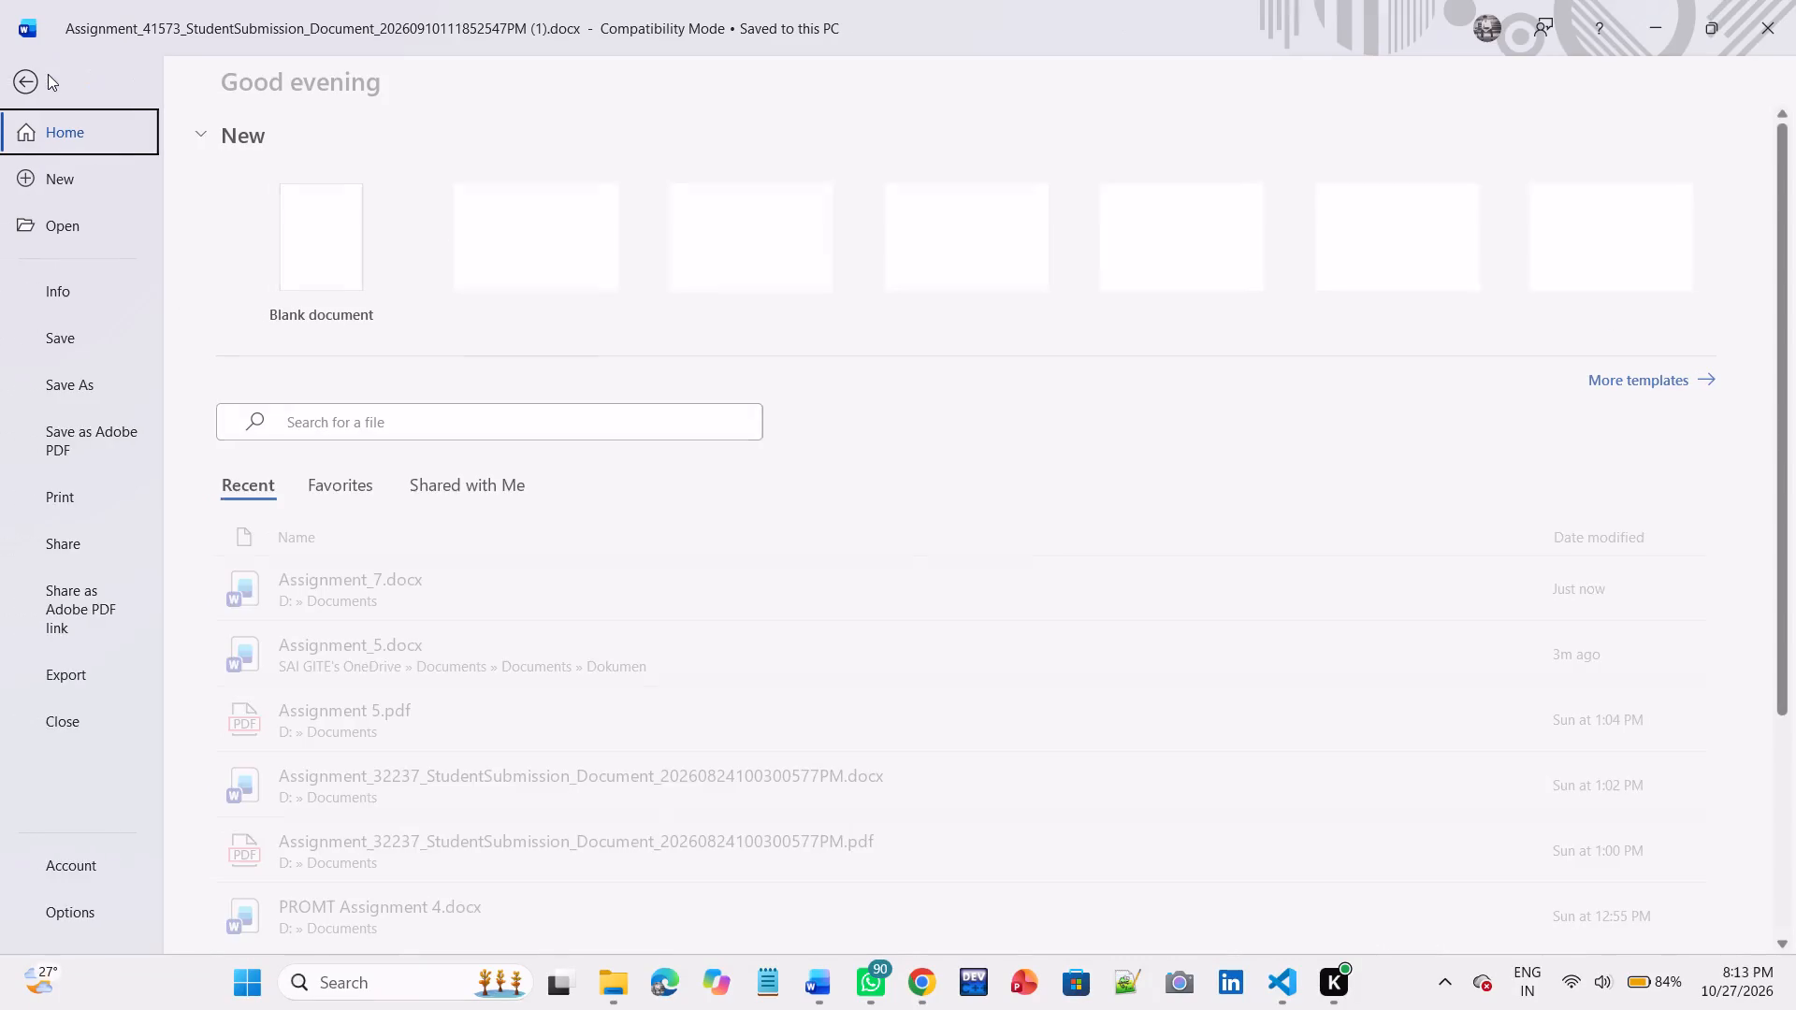
{"action": "left_click", "coordinate": [65, 398]}
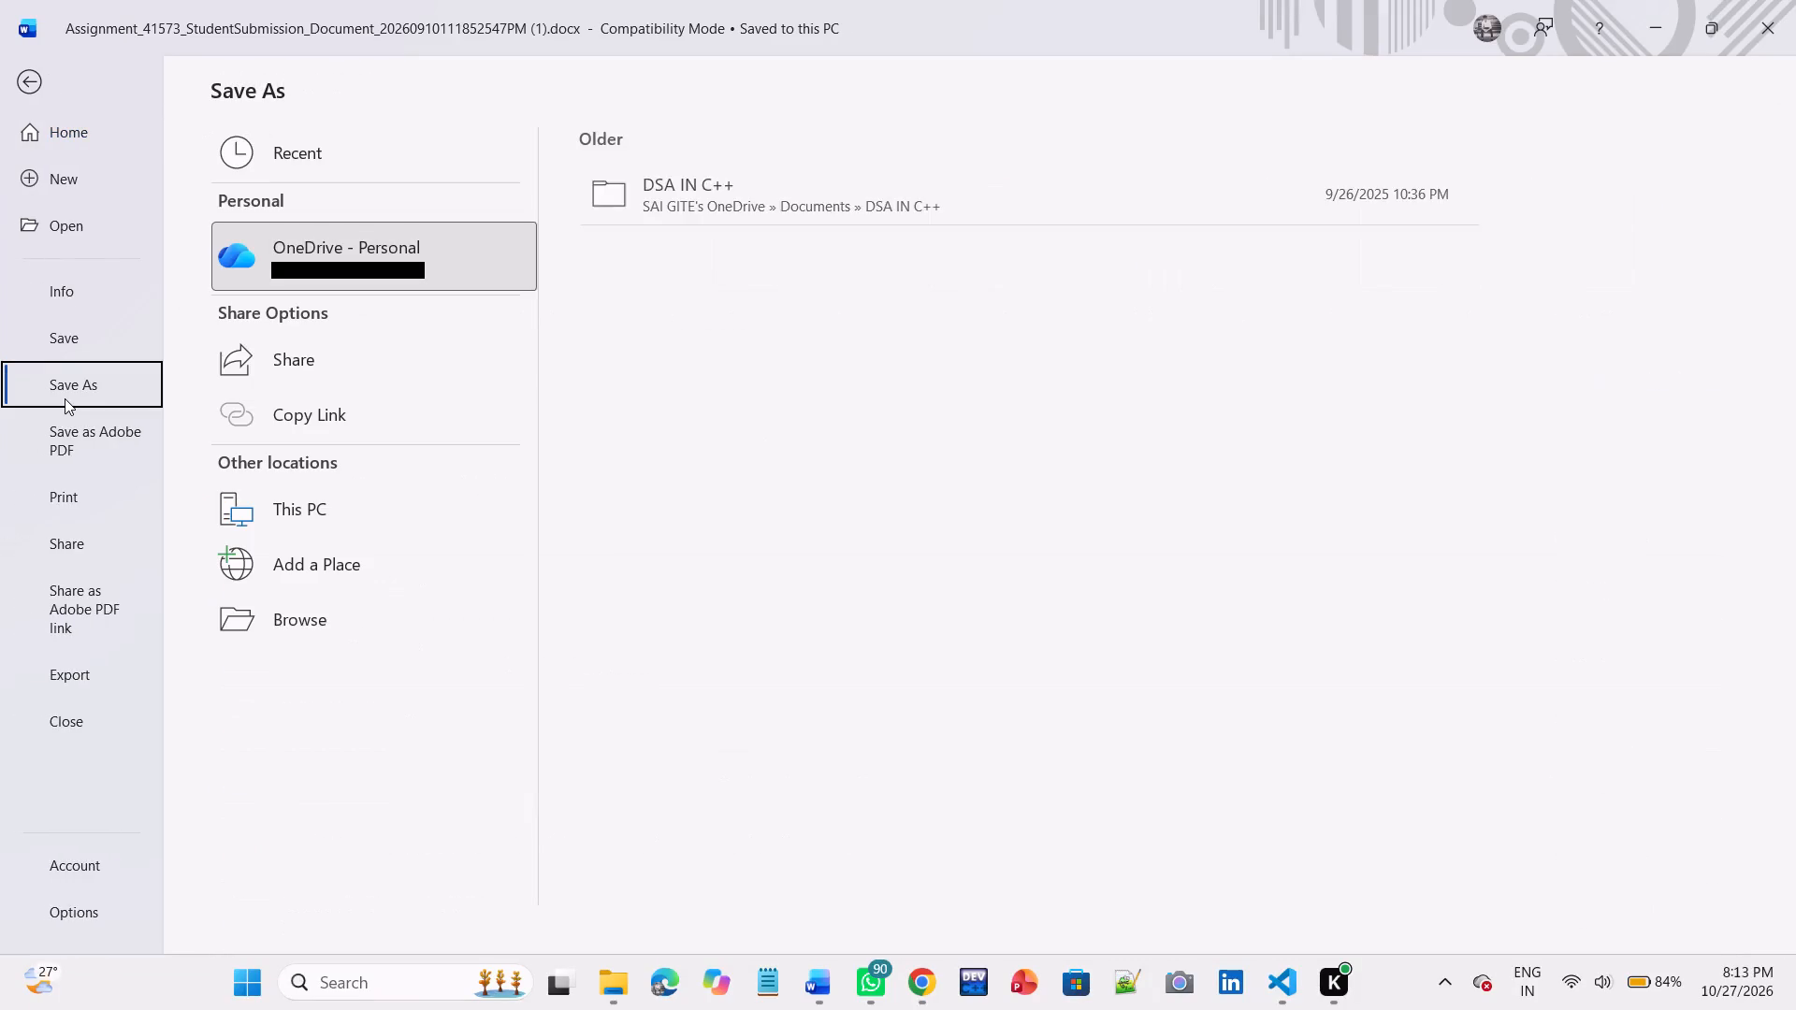
{"action": "left_click", "coordinate": [337, 609]}
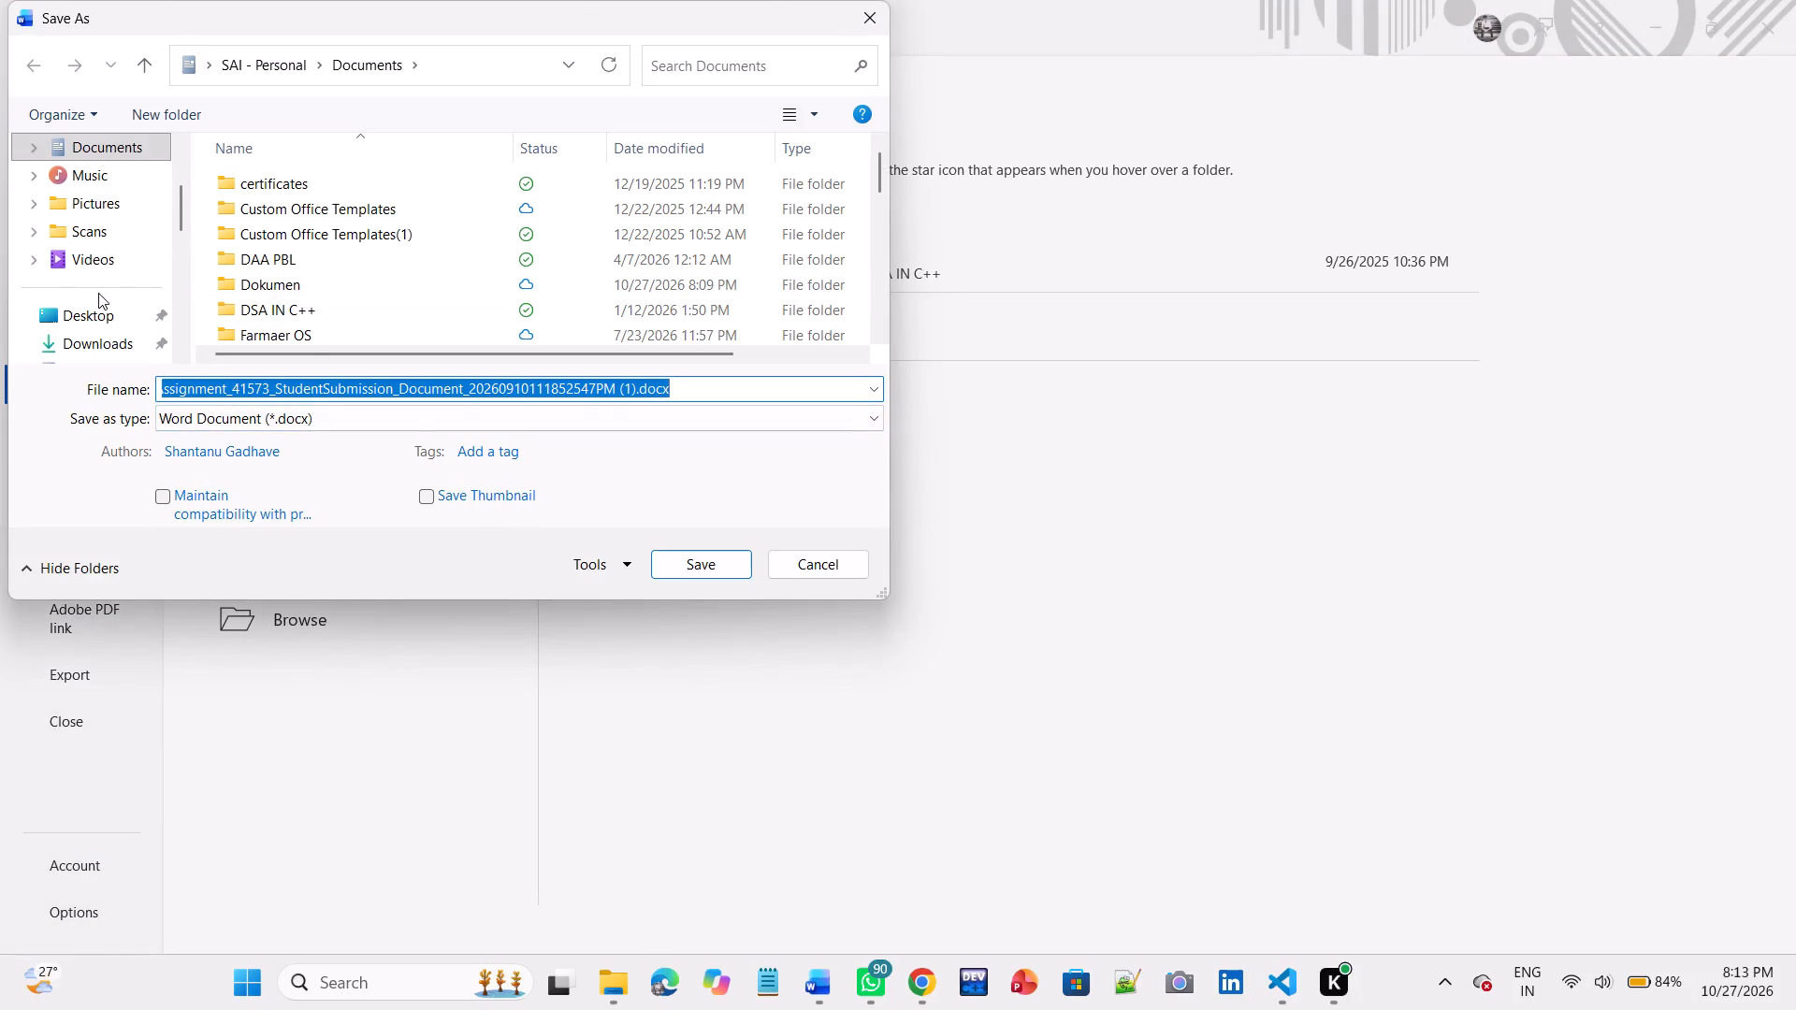
{"action": "scroll", "coordinate": [98, 293], "scroll_direction": "down", "scroll_amount": 12}
{"action": "scroll", "coordinate": [98, 293], "scroll_direction": "up", "scroll_amount": 2}
{"action": "scroll", "coordinate": [98, 293], "scroll_direction": "down", "scroll_amount": 20}
{"action": "scroll", "coordinate": [98, 293], "scroll_direction": "down", "scroll_amount": 20}
{"action": "scroll", "coordinate": [98, 293], "scroll_direction": "down", "scroll_amount": 17}
{"action": "left_click", "coordinate": [114, 247]}
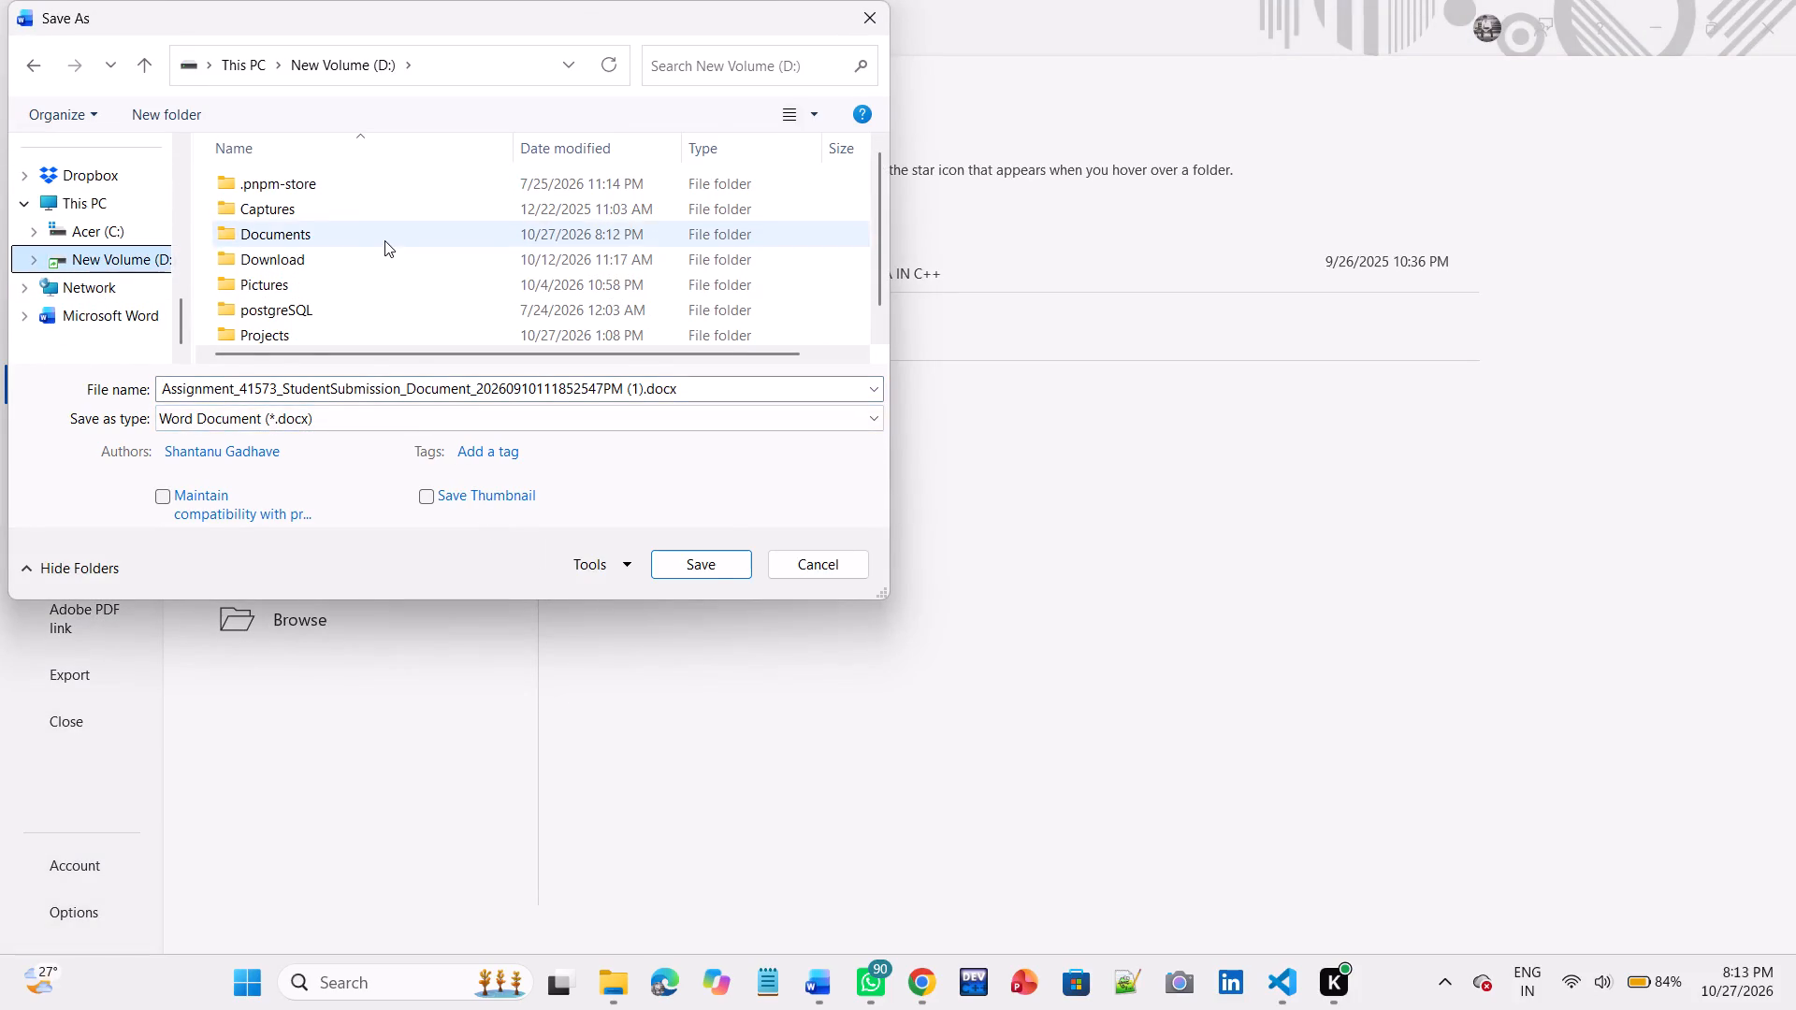
{"action": "left_click", "coordinate": [384, 240]}
{"action": "double_click", "coordinate": [384, 240]}
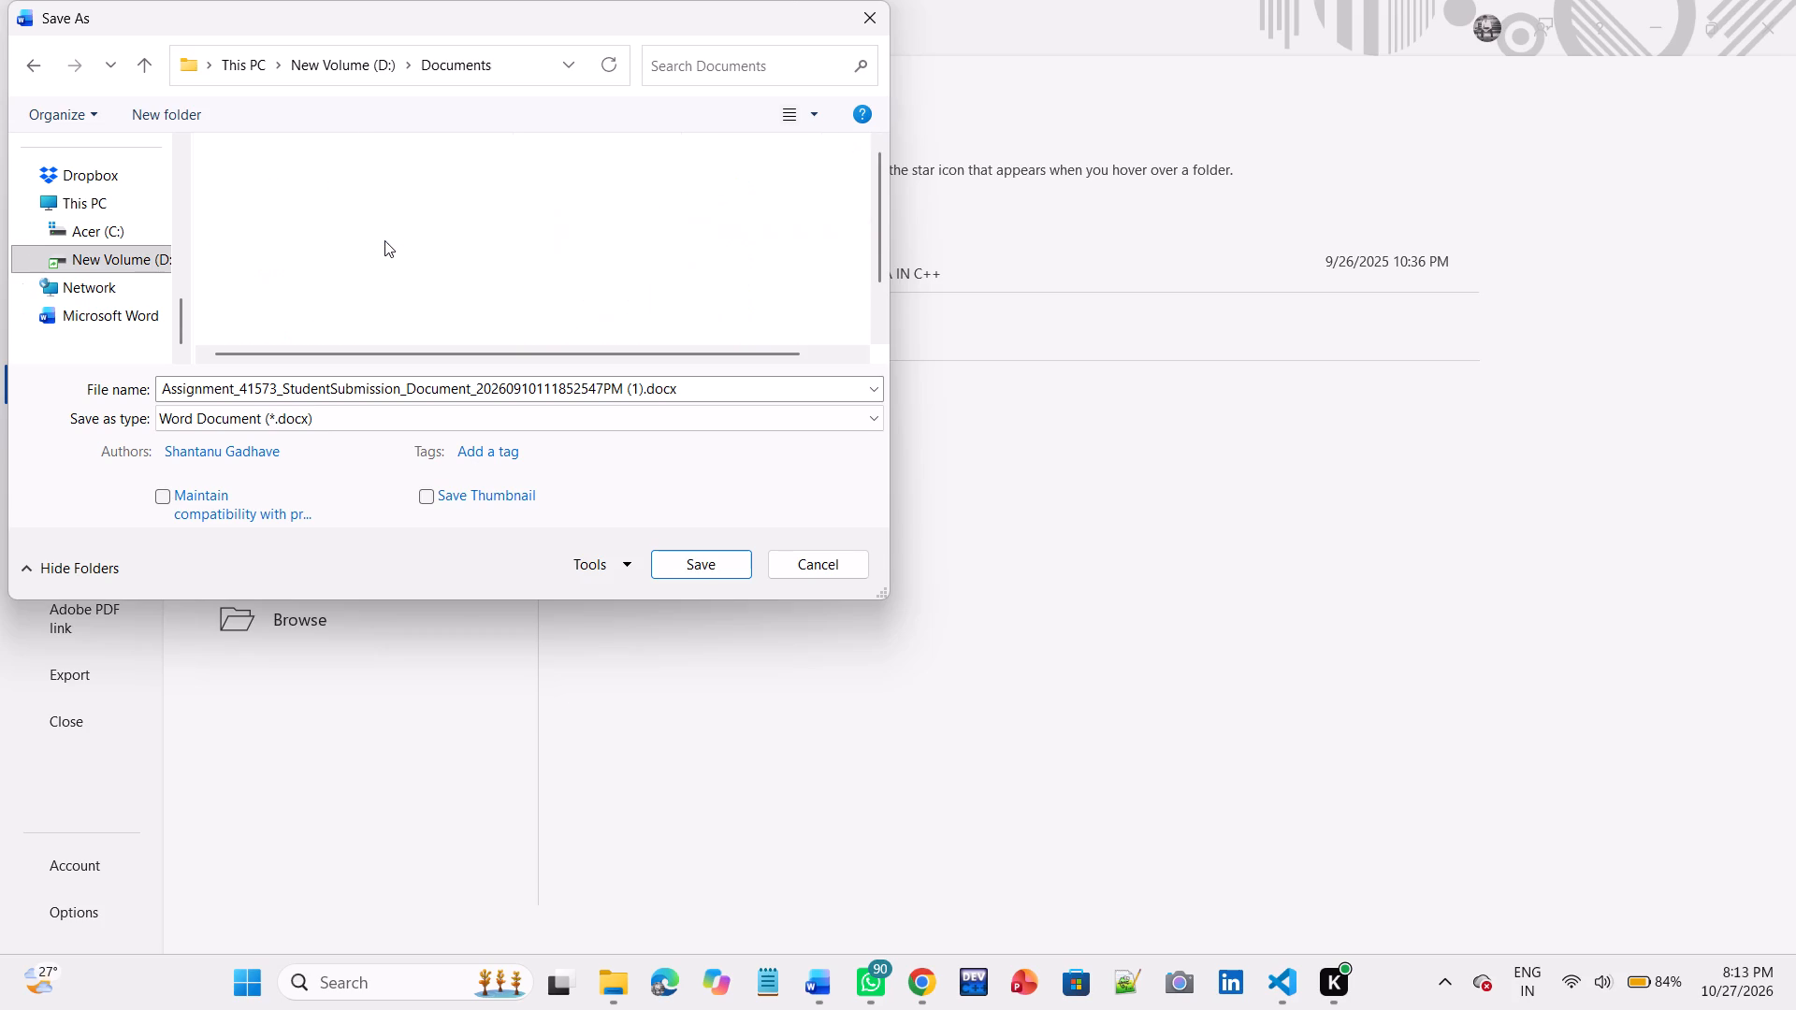
{"action": "scroll", "coordinate": [423, 260], "scroll_direction": "down", "scroll_amount": 2}
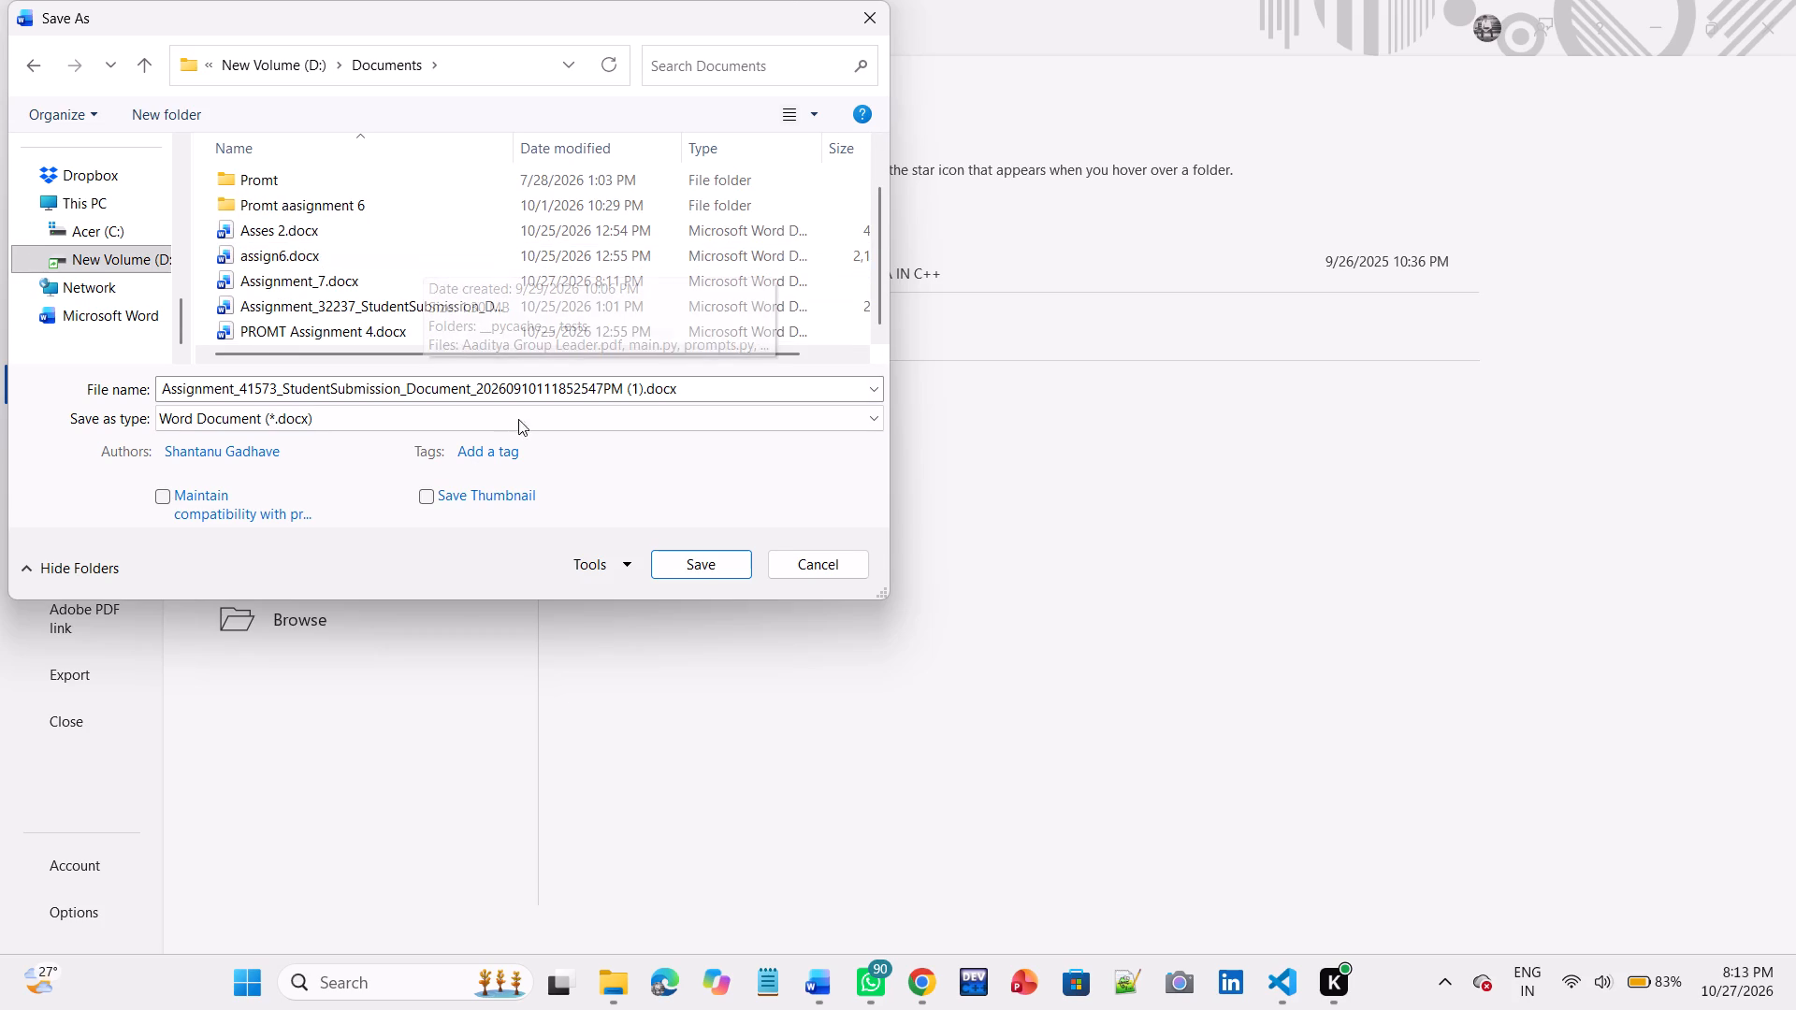
{"action": "left_click", "coordinate": [641, 382]}
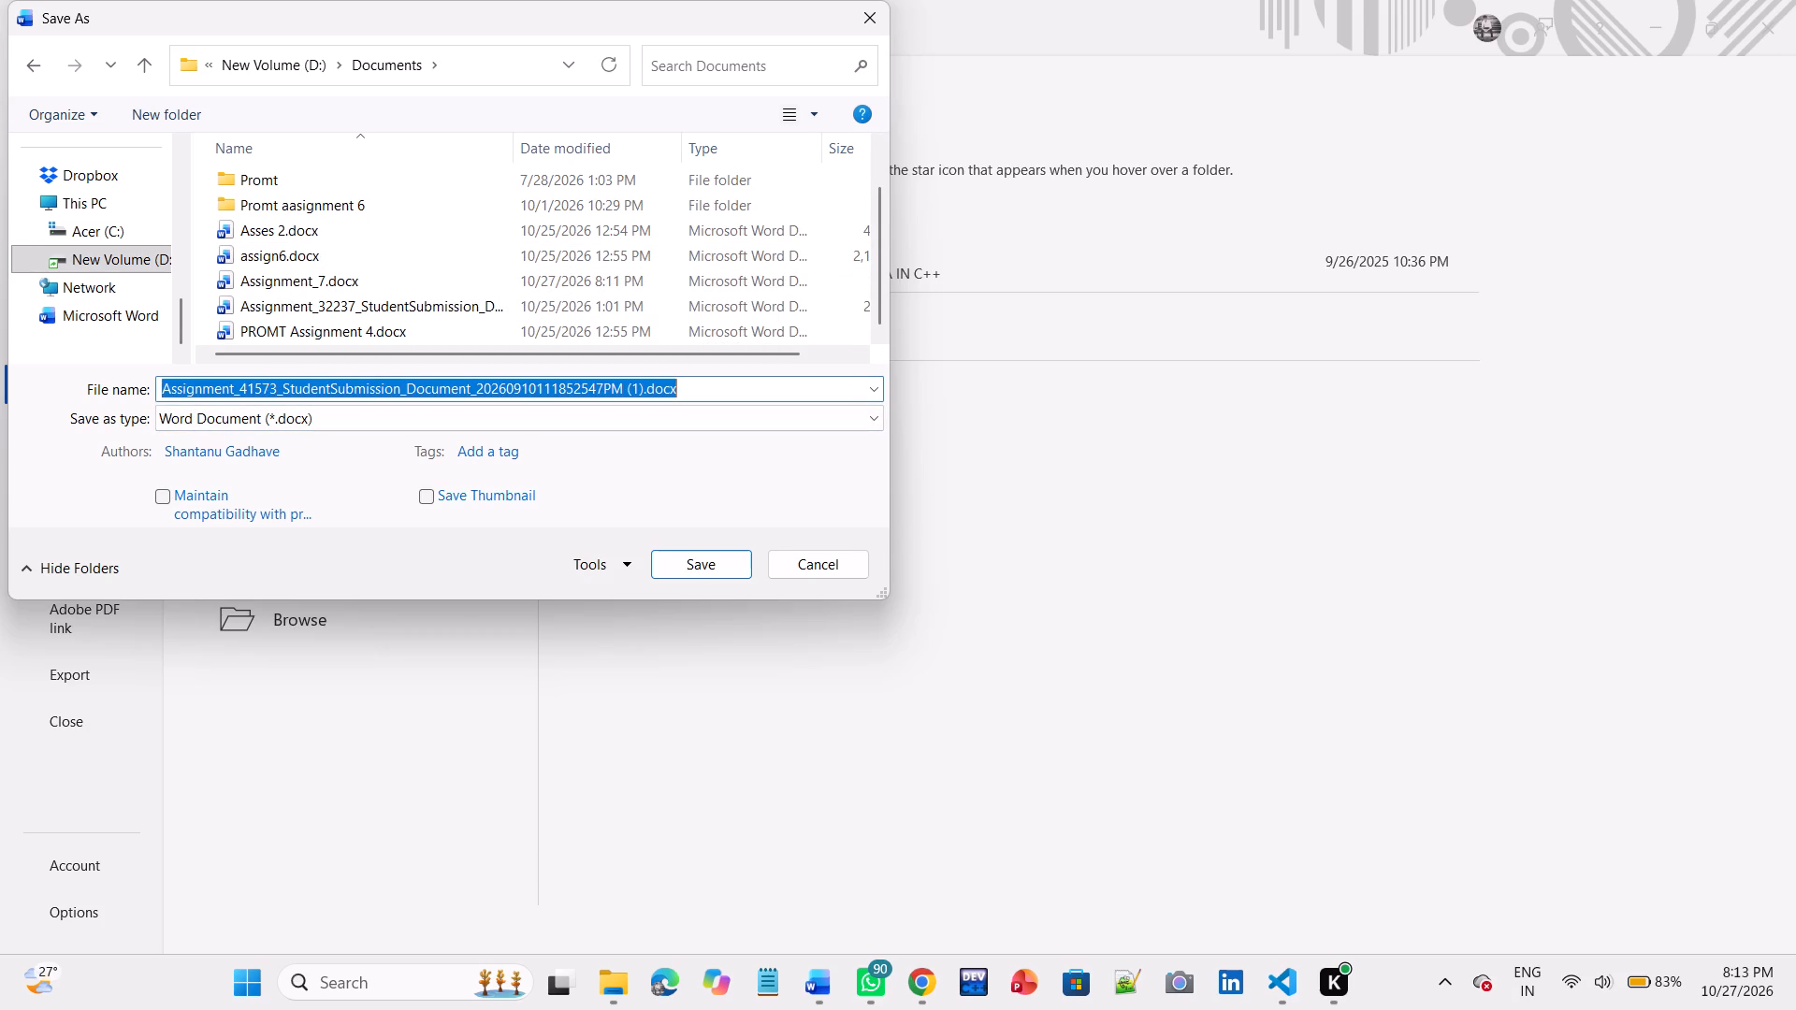
{"action": "left_click", "coordinate": [641, 382]}
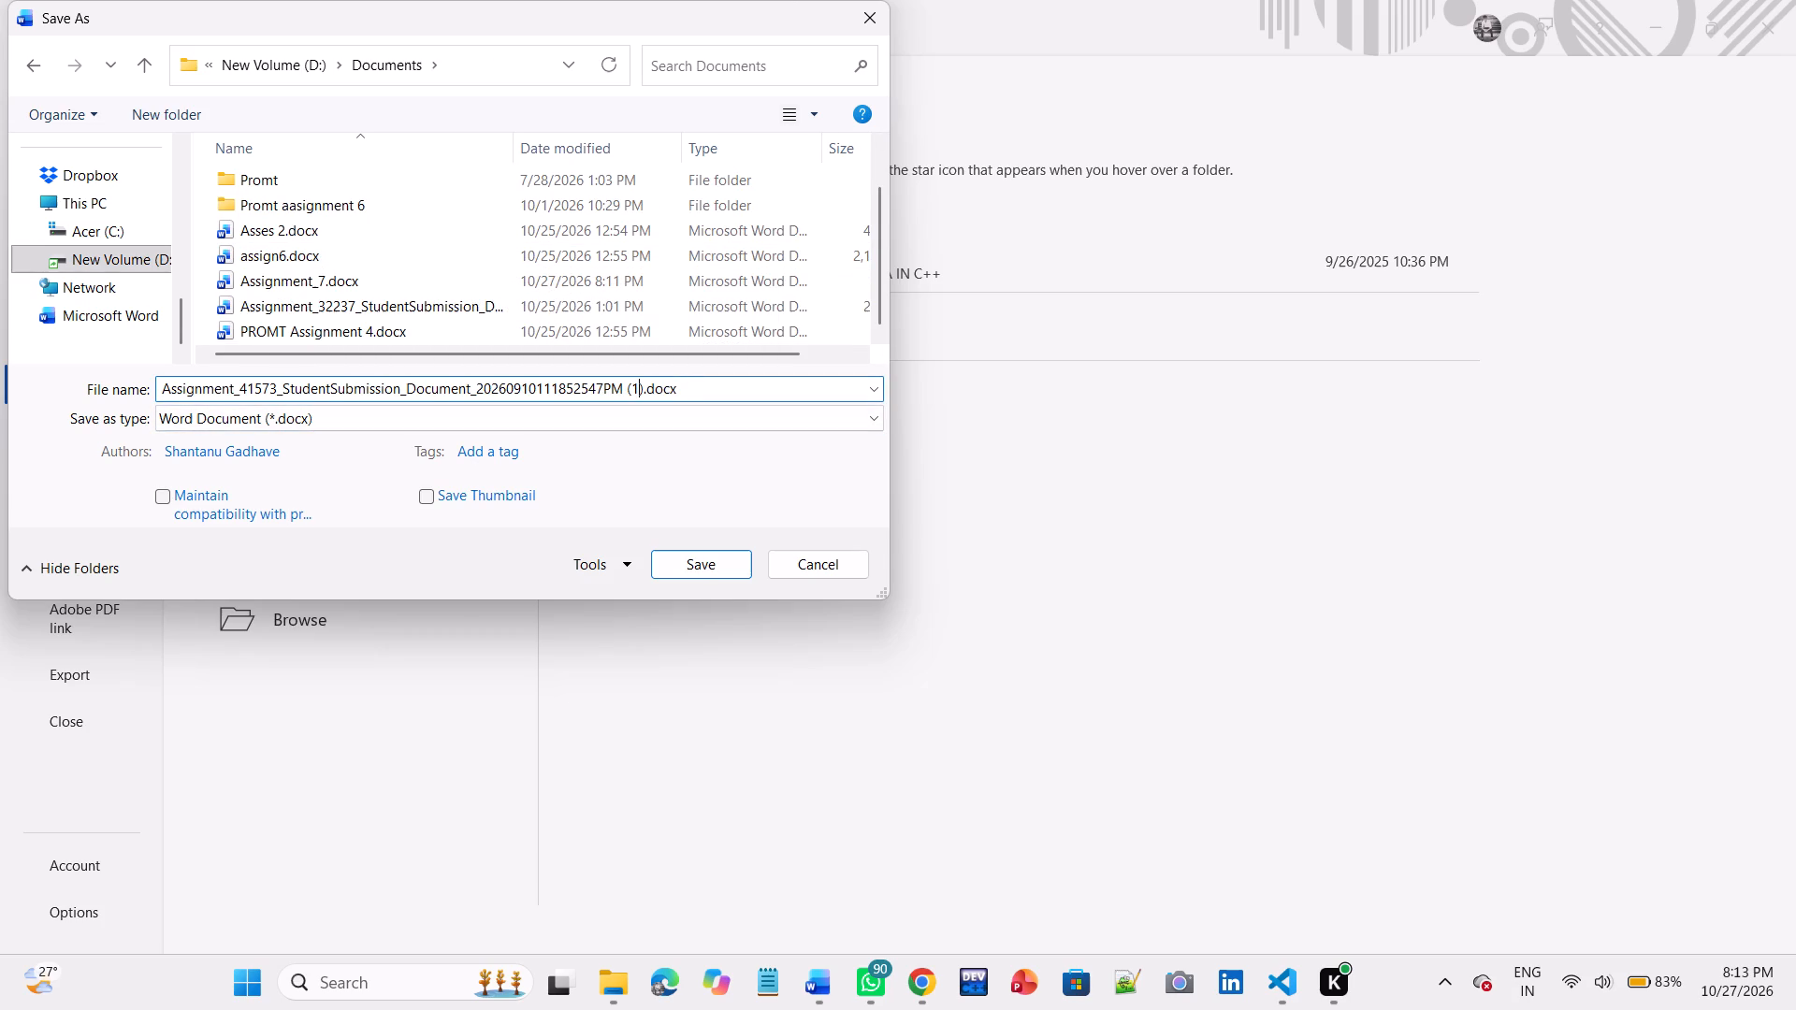
{"action": "left_click", "coordinate": [643, 382]}
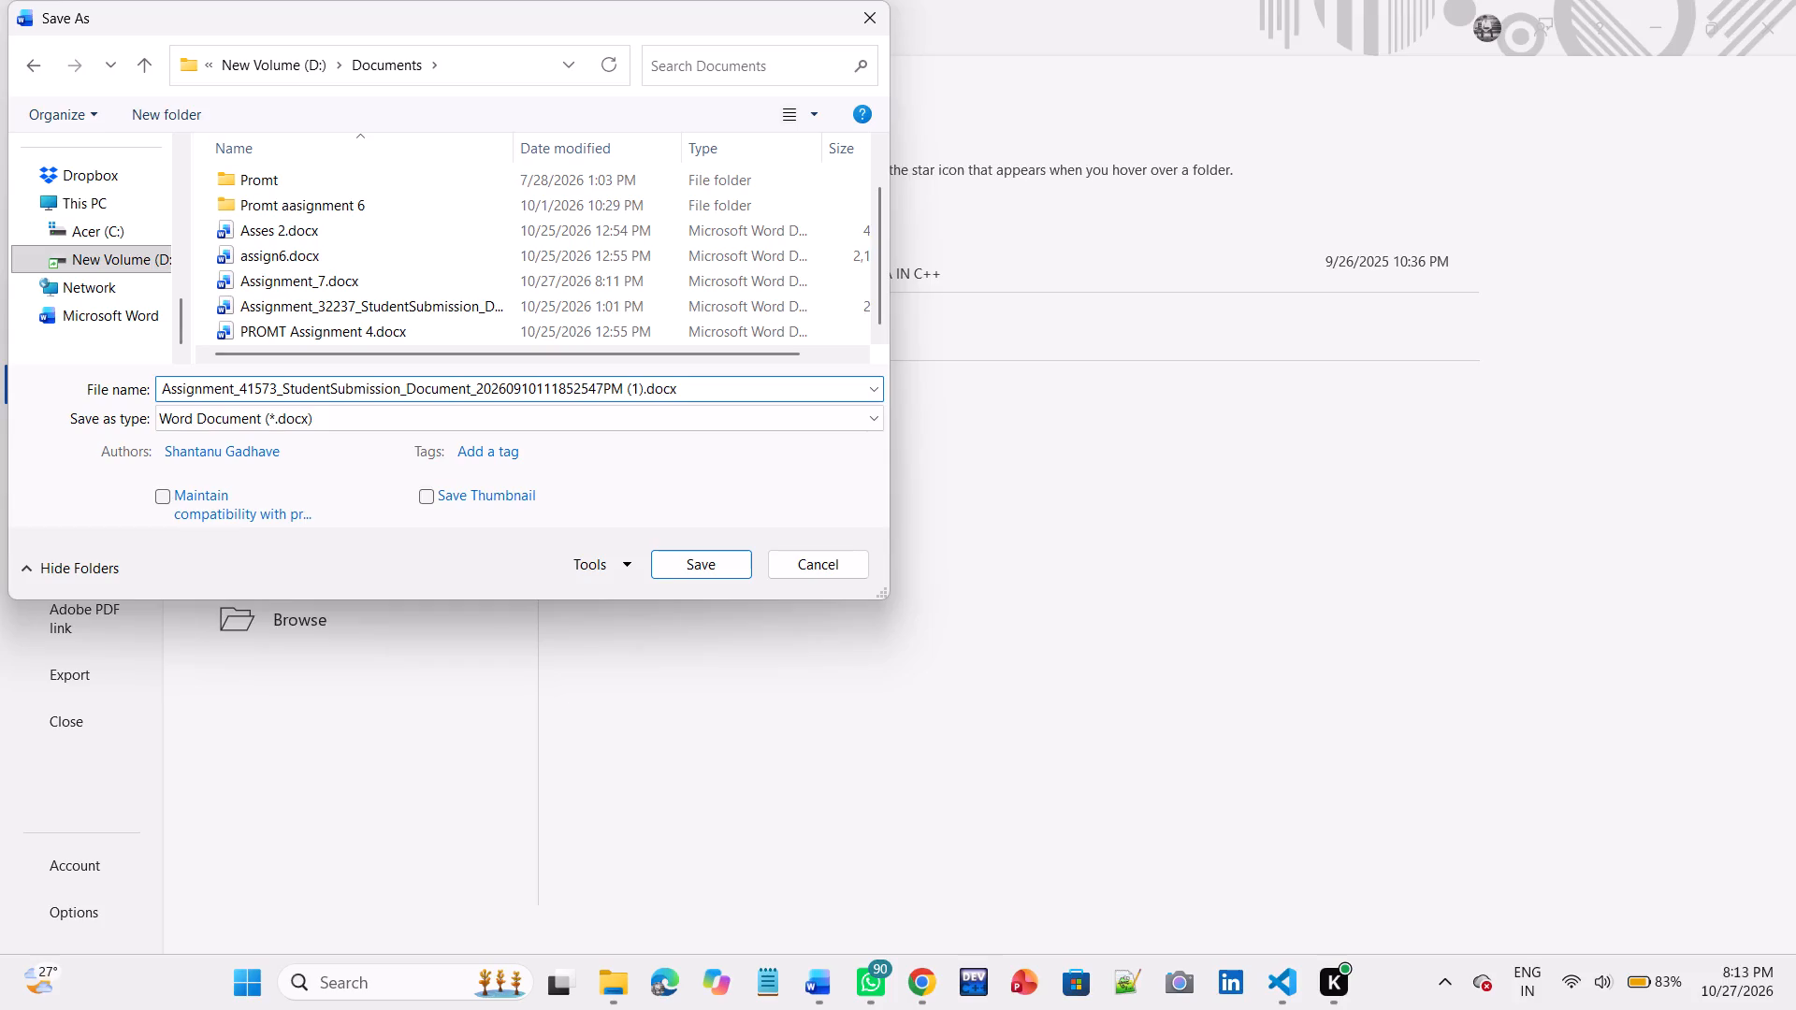
{"action": "key", "text": "BackSpace"}
{"action": "key", "text": "BackSpace"}
{"action": "key", "text": "BackSpace"}
{"action": "key", "text": "BackSpace"}
{"action": "key", "text": "BackSpace"}
{"action": "key", "text": "BackSpace"}
{"action": "key", "text": "BackSpace"}
{"action": "key", "text": "BackSpace"}
{"action": "key", "text": "BackSpace"}
{"action": "key", "text": "BackSpace"}
{"action": "key", "text": "BackSpace"}
{"action": "key", "text": "BackSpace"}
{"action": "key", "text": "BackSpace"}
{"action": "key", "text": "BackSpace"}
{"action": "key", "text": "BackSpace"}
{"action": "key", "text": "BackSpace"}
{"action": "key", "text": "BackSpace"}
{"action": "key", "text": "BackSpace"}
{"action": "key", "text": "BackSpace"}
{"action": "key", "text": "BackSpace"}
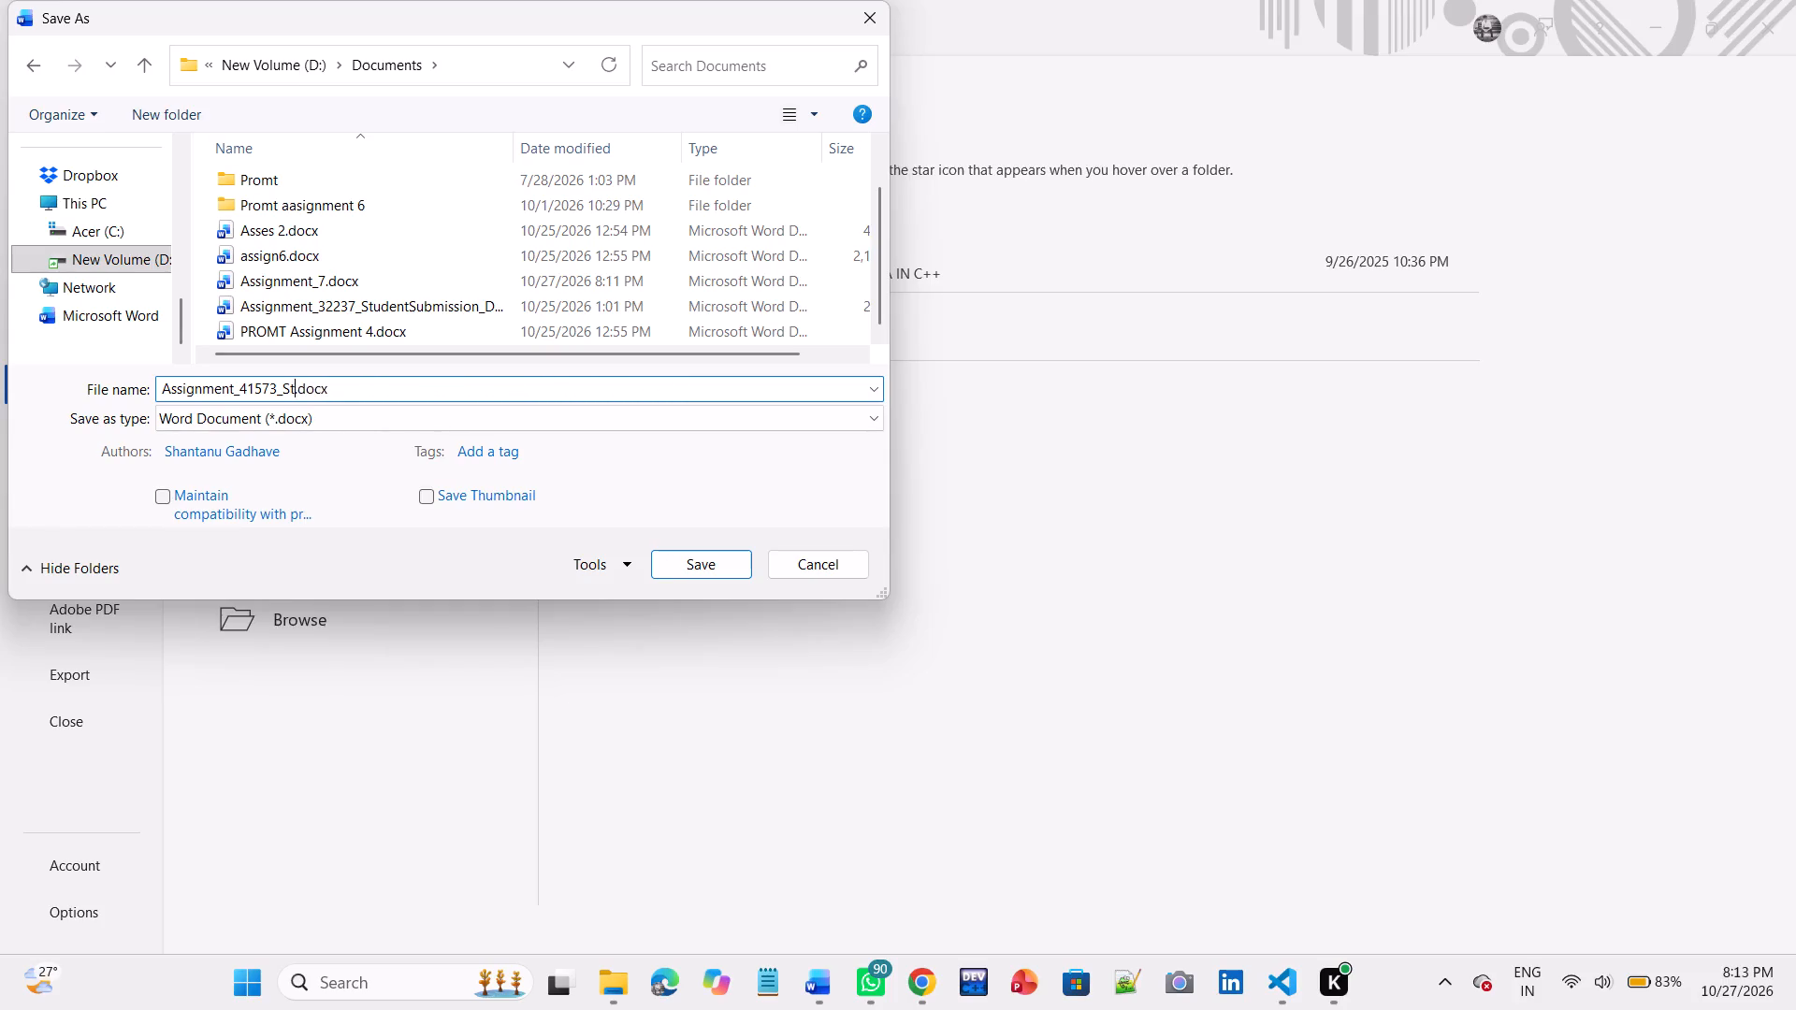
{"action": "key", "text": "BackSpace"}
{"action": "key", "text": "1"}
{"action": "left_click", "coordinate": [735, 565]}
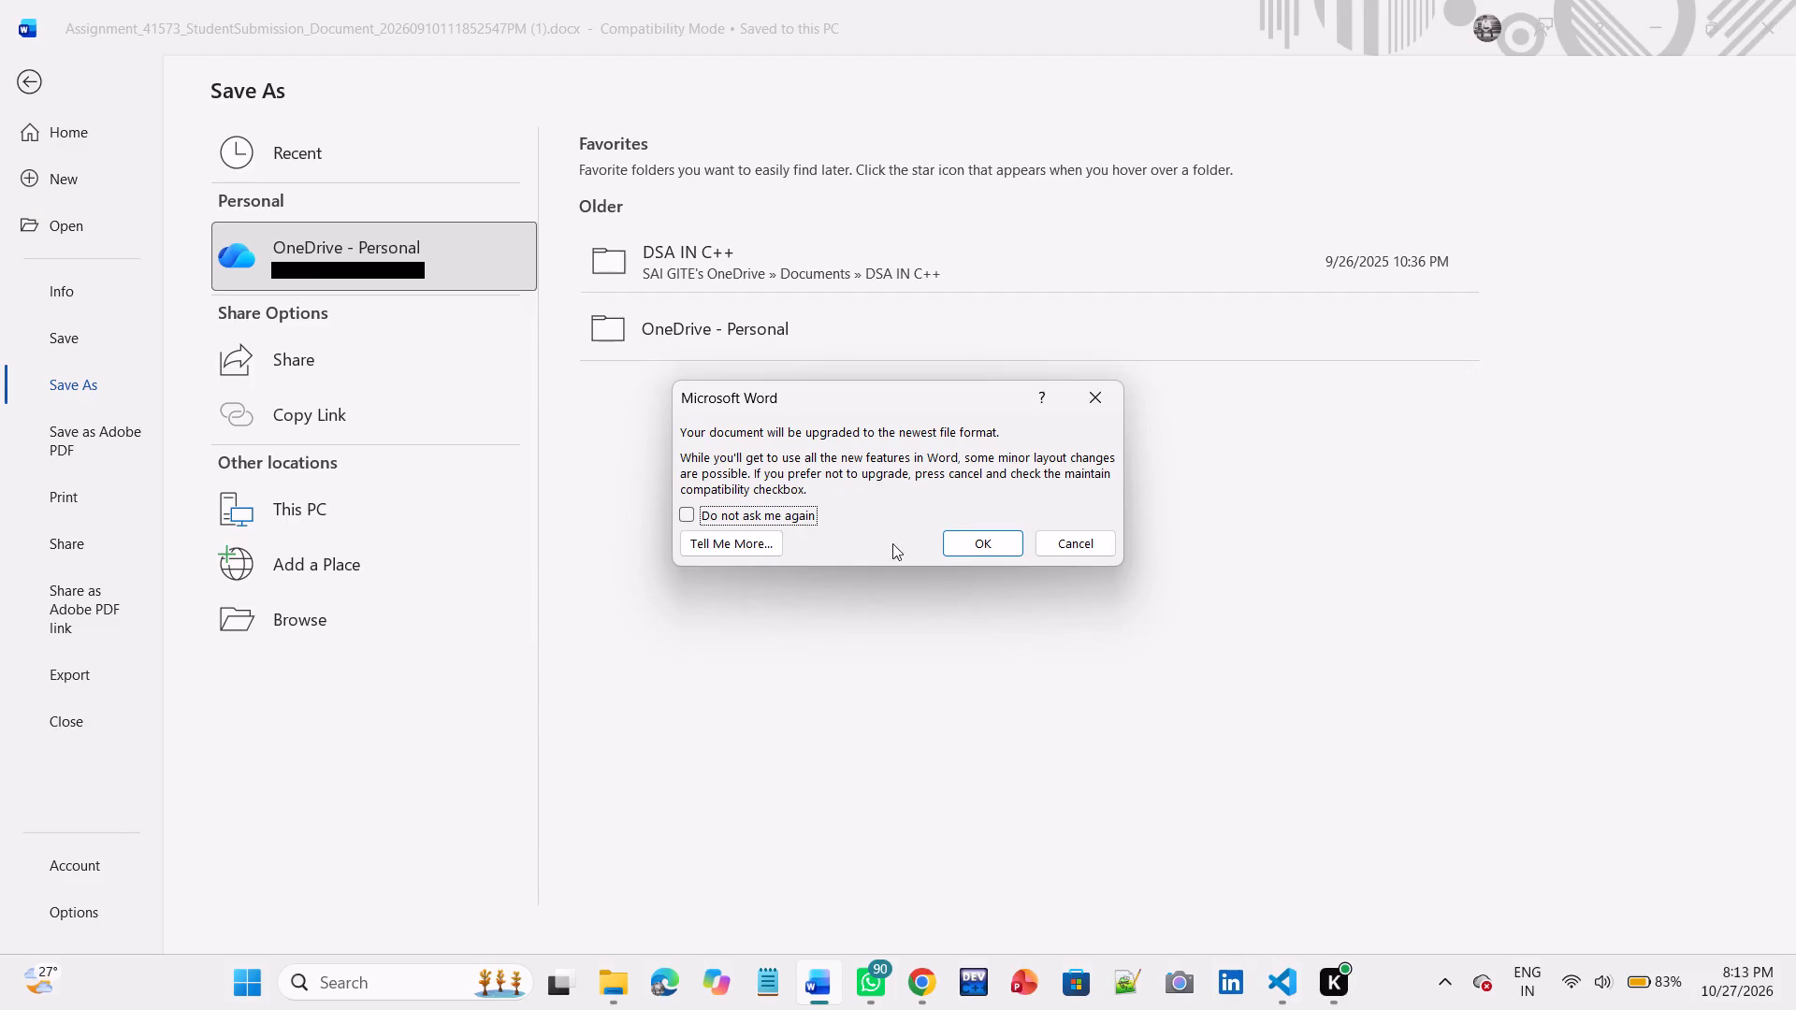
{"action": "left_click", "coordinate": [992, 532]}
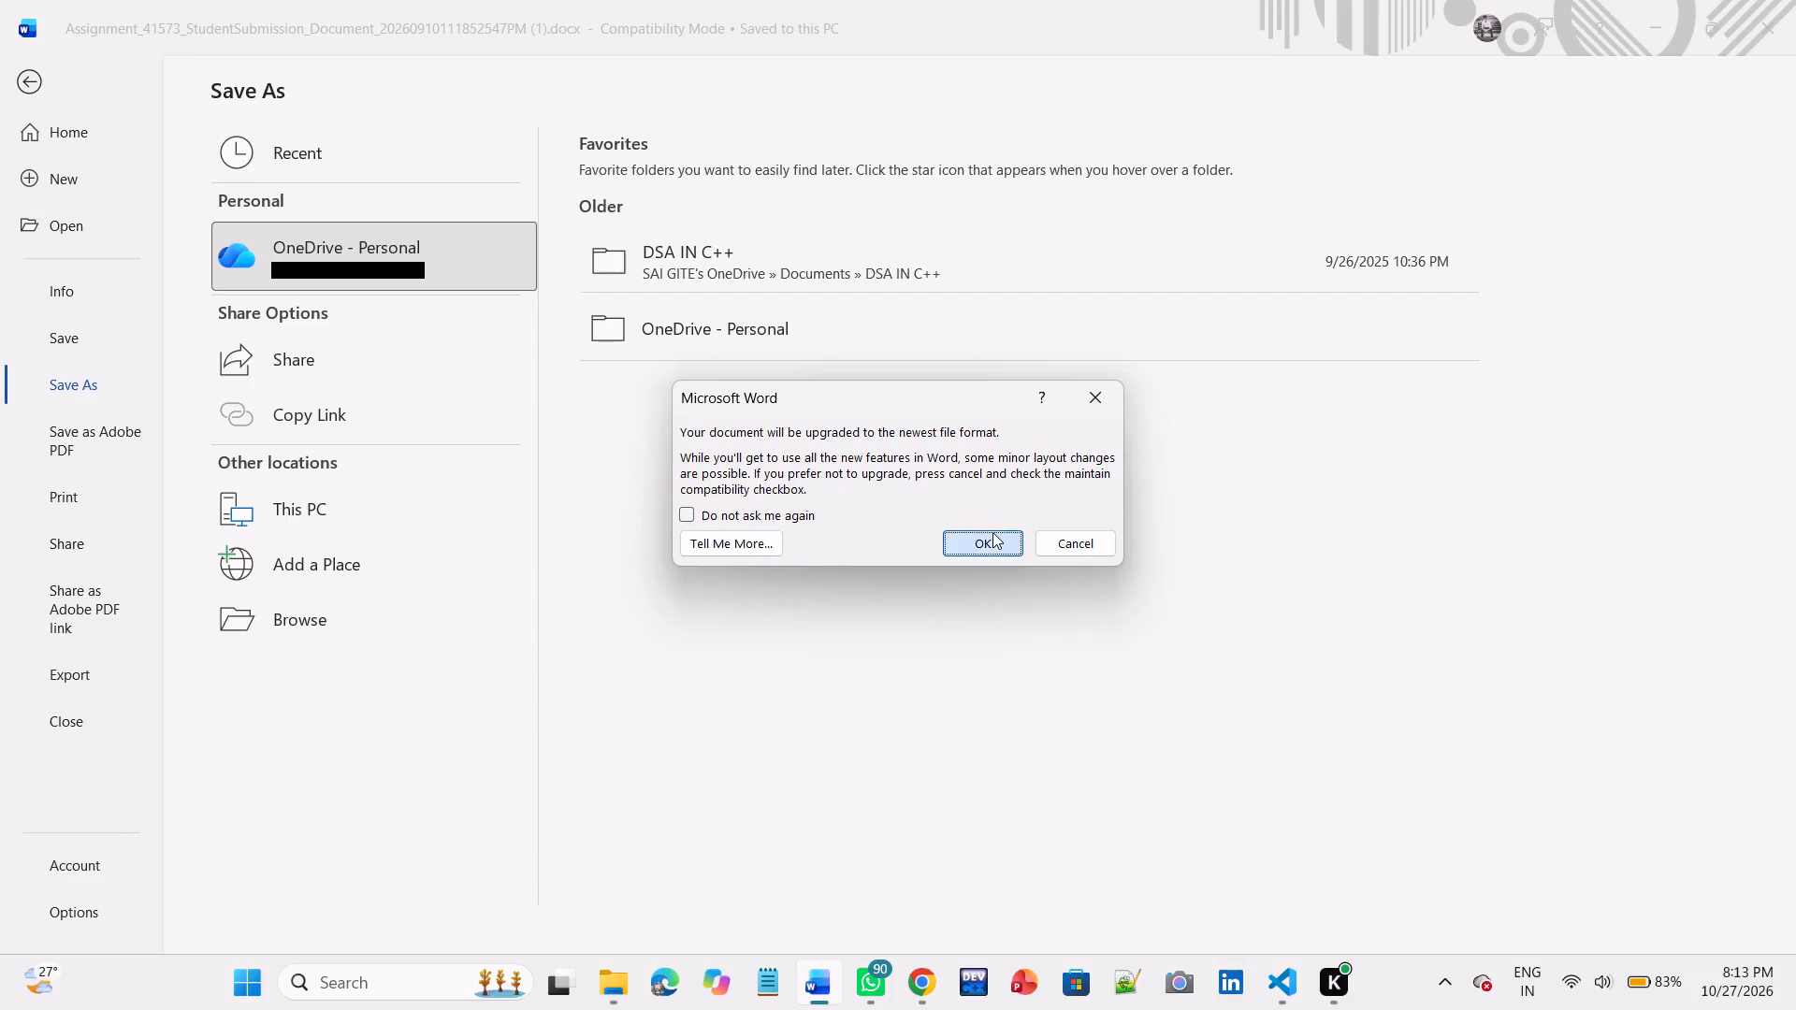
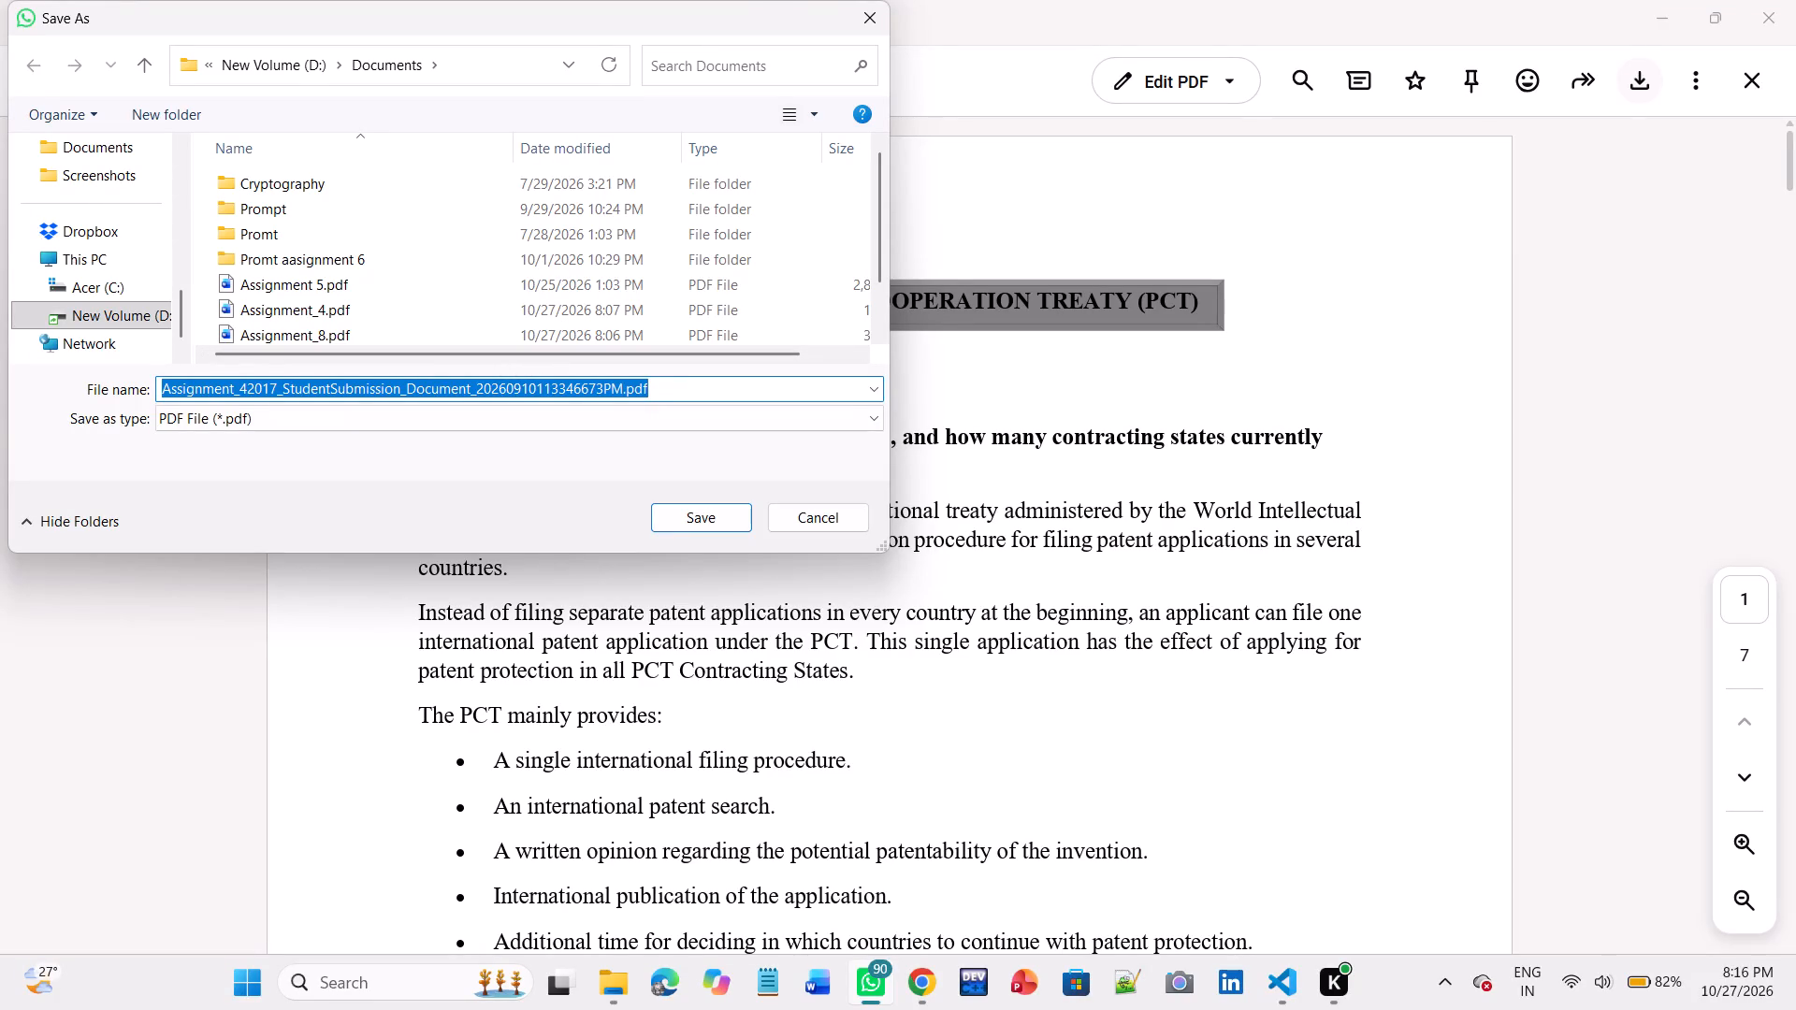
Save the Patent Cooperation Treaty (PCT) PDF as Assignment_3.pdf in the Documents folder on New Volume (D:).
{"action": "left_click", "coordinate": [619, 384]}
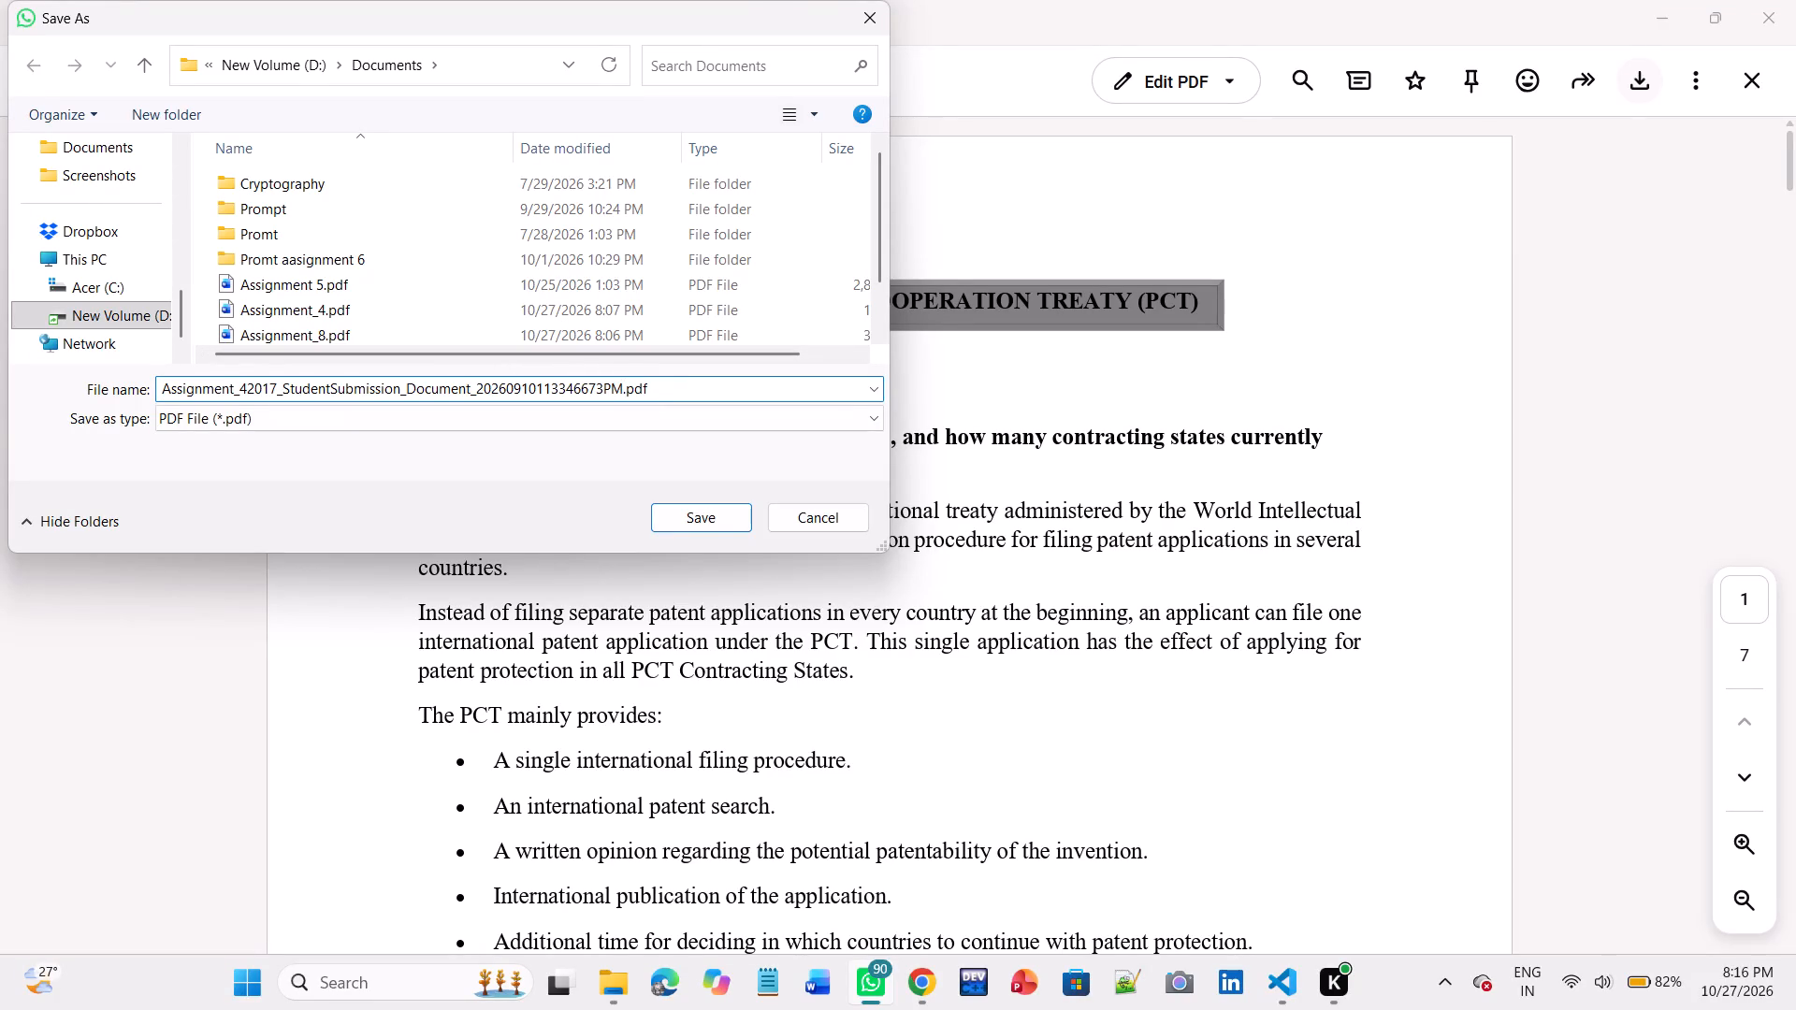
{"action": "key", "text": "BackSpace"}
{"action": "key", "text": "BackSpace"}
{"action": "key", "text": "BackSpace"}
{"action": "key", "text": "BackSpace"}
{"action": "key", "text": "BackSpace"}
{"action": "key", "text": "BackSpace"}
{"action": "key", "text": "BackSpace"}
{"action": "key", "text": "BackSpace"}
{"action": "key", "text": "BackSpace"}
{"action": "key", "text": "BackSpace"}
{"action": "key", "text": "BackSpace"}
{"action": "key", "text": "BackSpace"}
{"action": "key", "text": "BackSpace"}
{"action": "key", "text": "BackSpace"}
{"action": "key", "text": "BackSpace"}
{"action": "key", "text": "BackSpace"}
{"action": "key", "text": "BackSpace"}
{"action": "key", "text": "BackSpace"}
{"action": "key", "text": "BackSpace"}
{"action": "key", "text": "BackSpace"}
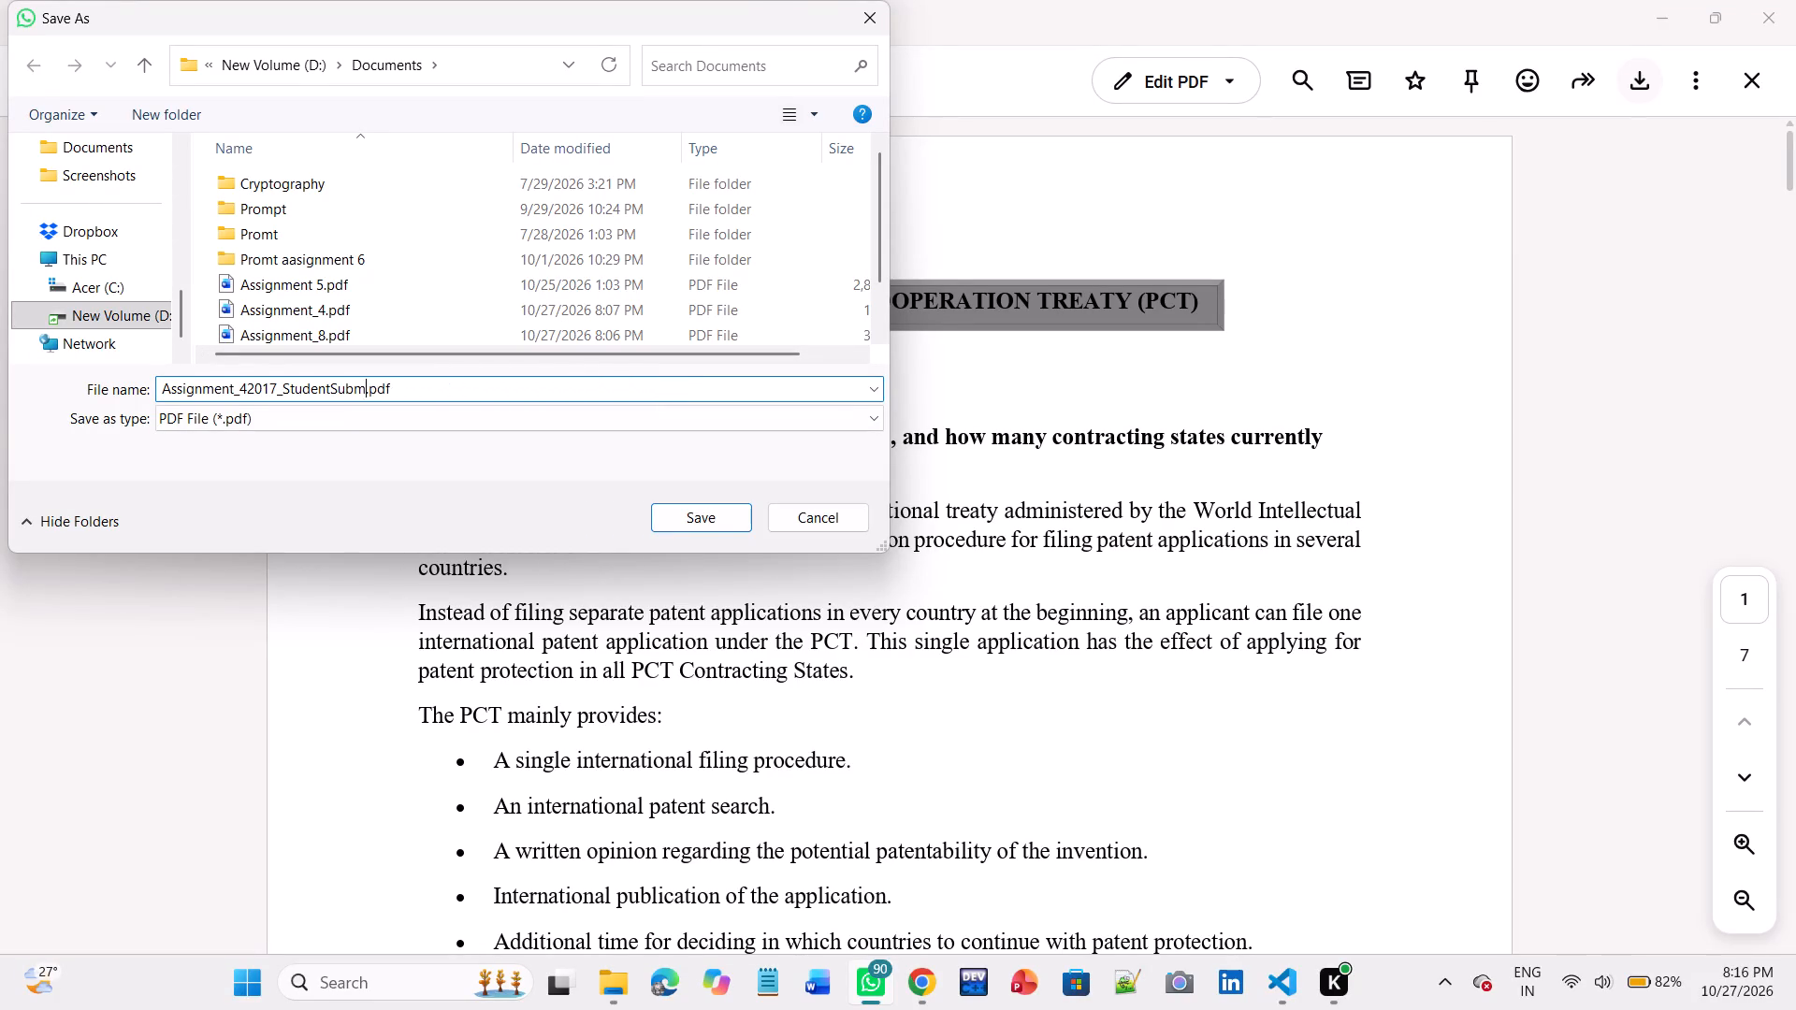
{"action": "key", "text": "BackSpace"}
{"action": "key", "text": "BackSpace"}
{"action": "key", "text": "BackSpace"}
{"action": "key", "text": "BackSpace"}
{"action": "key", "text": "BackSpace"}
{"action": "key", "text": "BackSpace"}
{"action": "key", "text": "BackSpace"}
{"action": "key", "text": "3"}
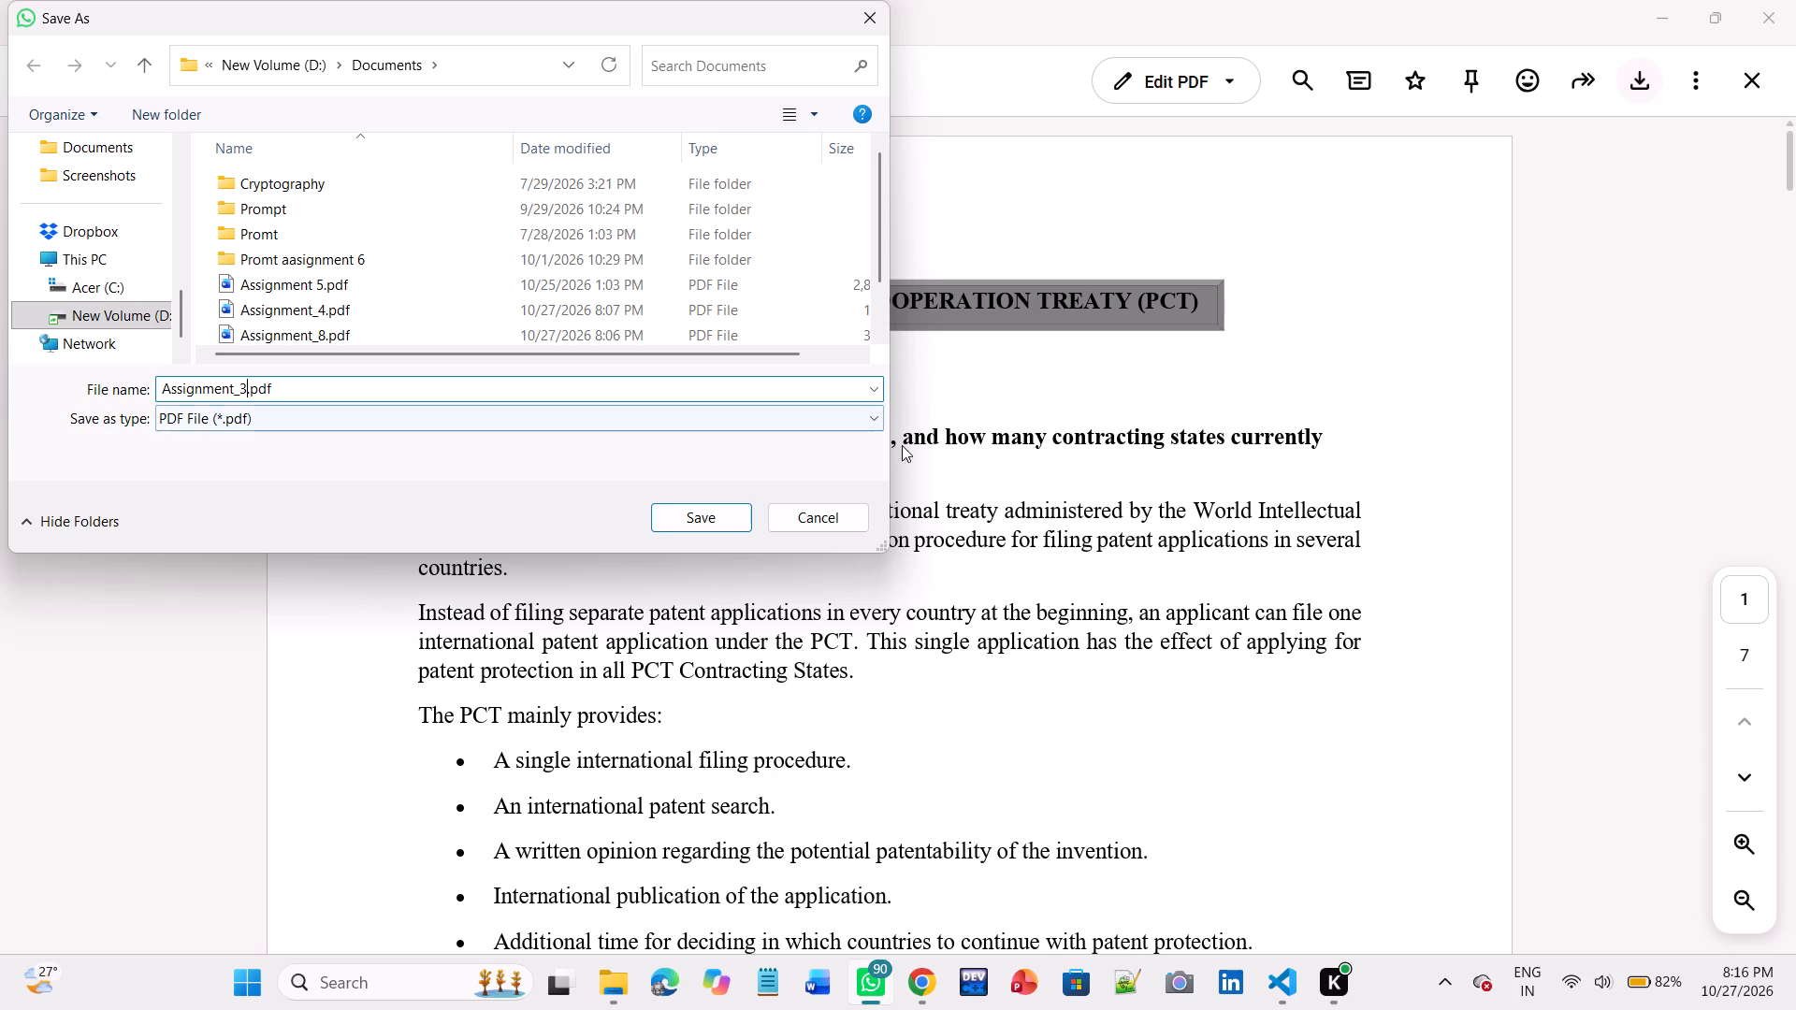
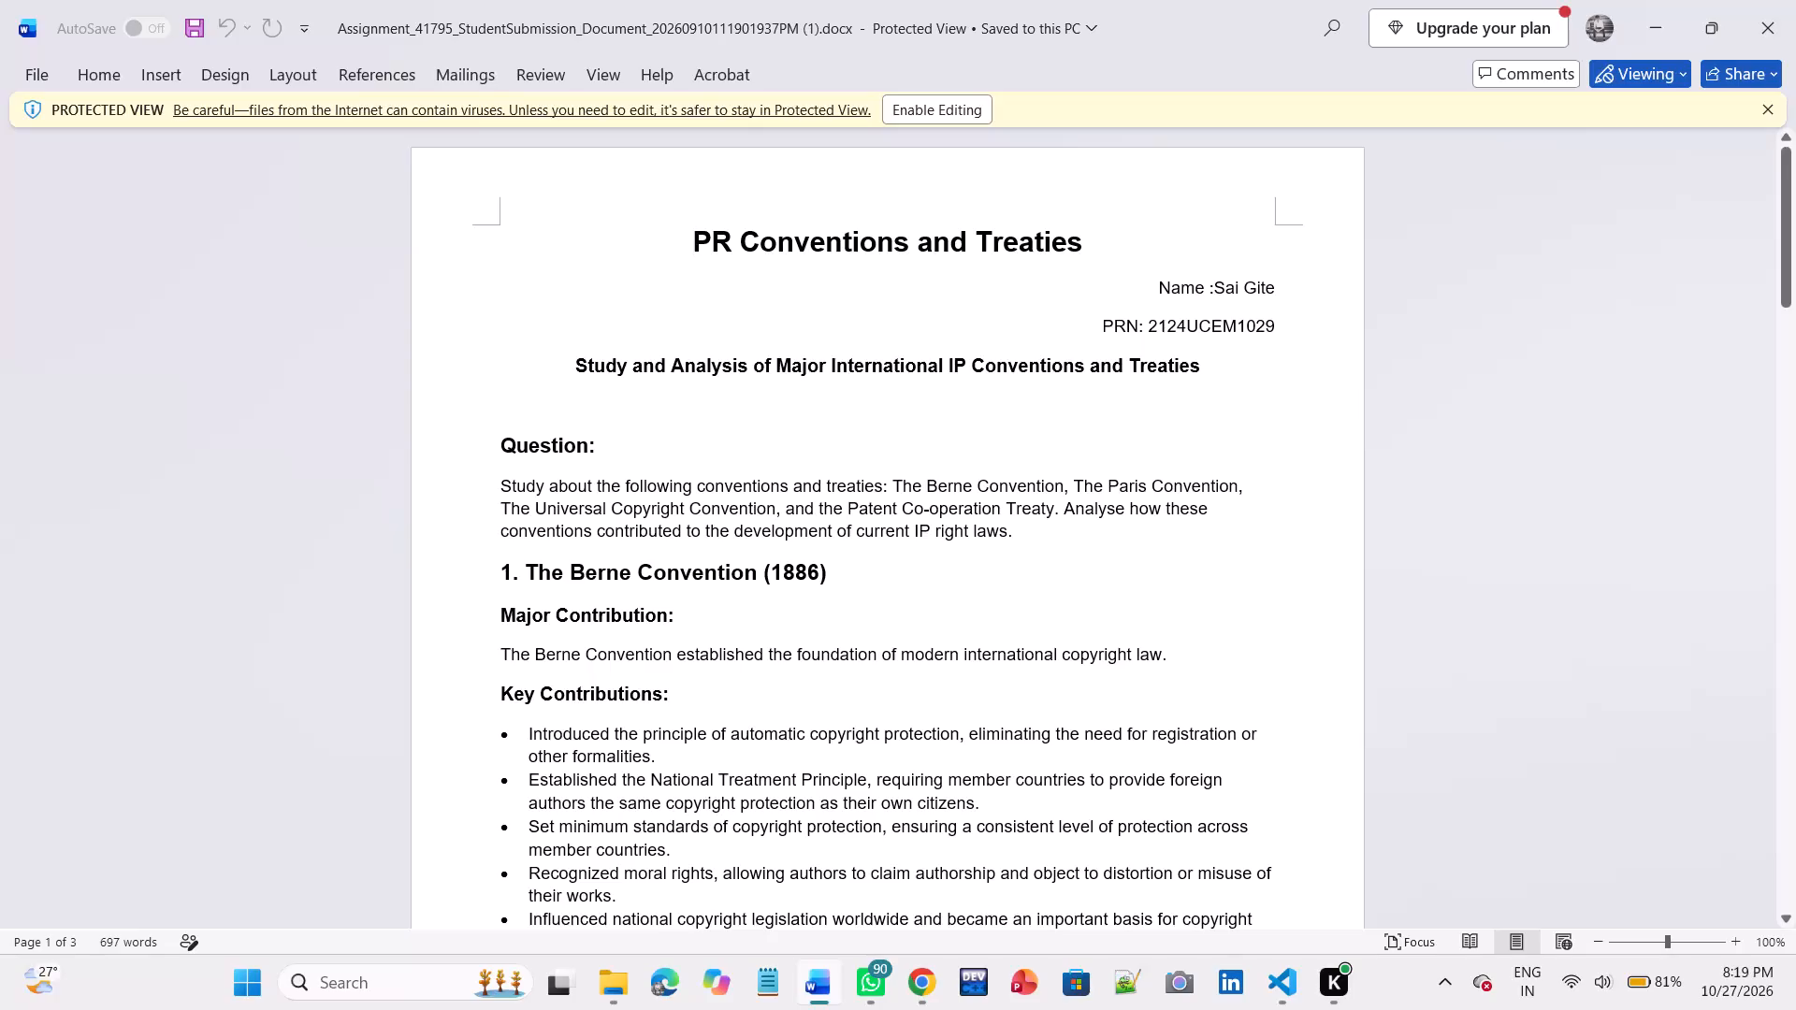
Look through the PR Conventions and Treaties assignment document, starting with the Berne Convention and Paris Convention sections.
{"action": "scroll", "coordinate": [1039, 463], "scroll_direction": "down", "scroll_amount": 1}
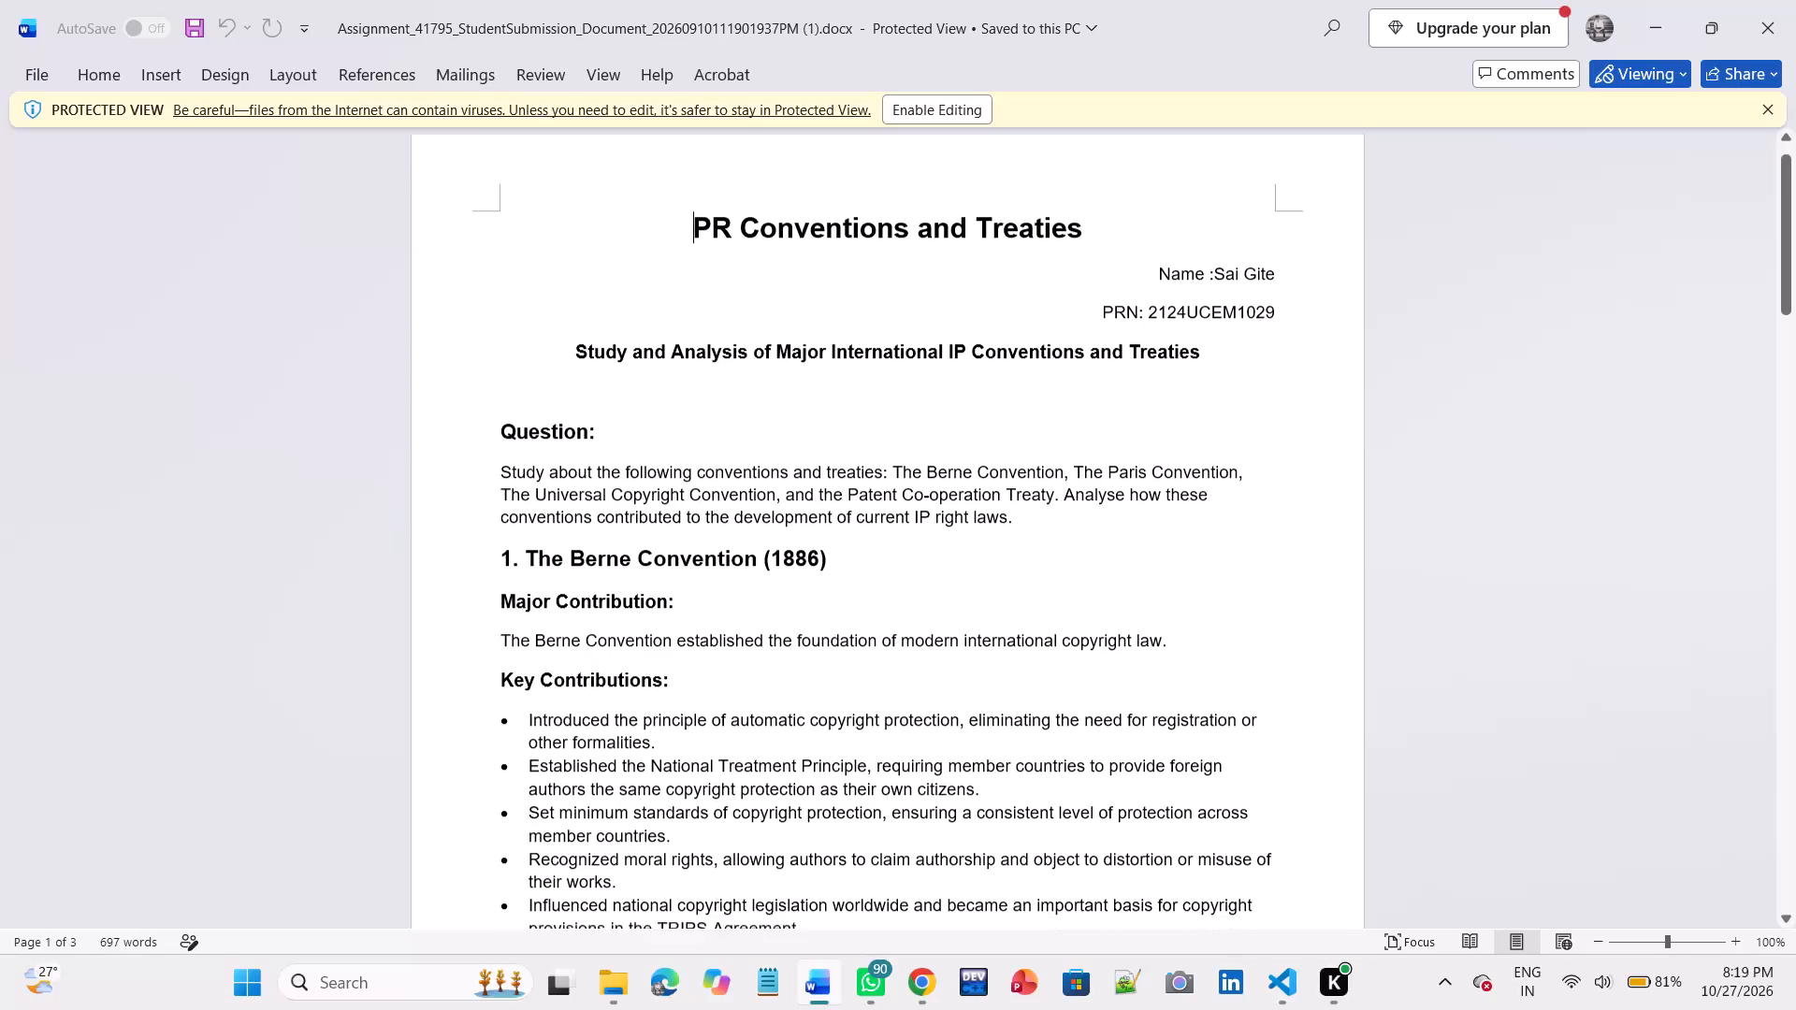
{"action": "scroll", "coordinate": [1039, 463], "scroll_direction": "down", "scroll_amount": 3}
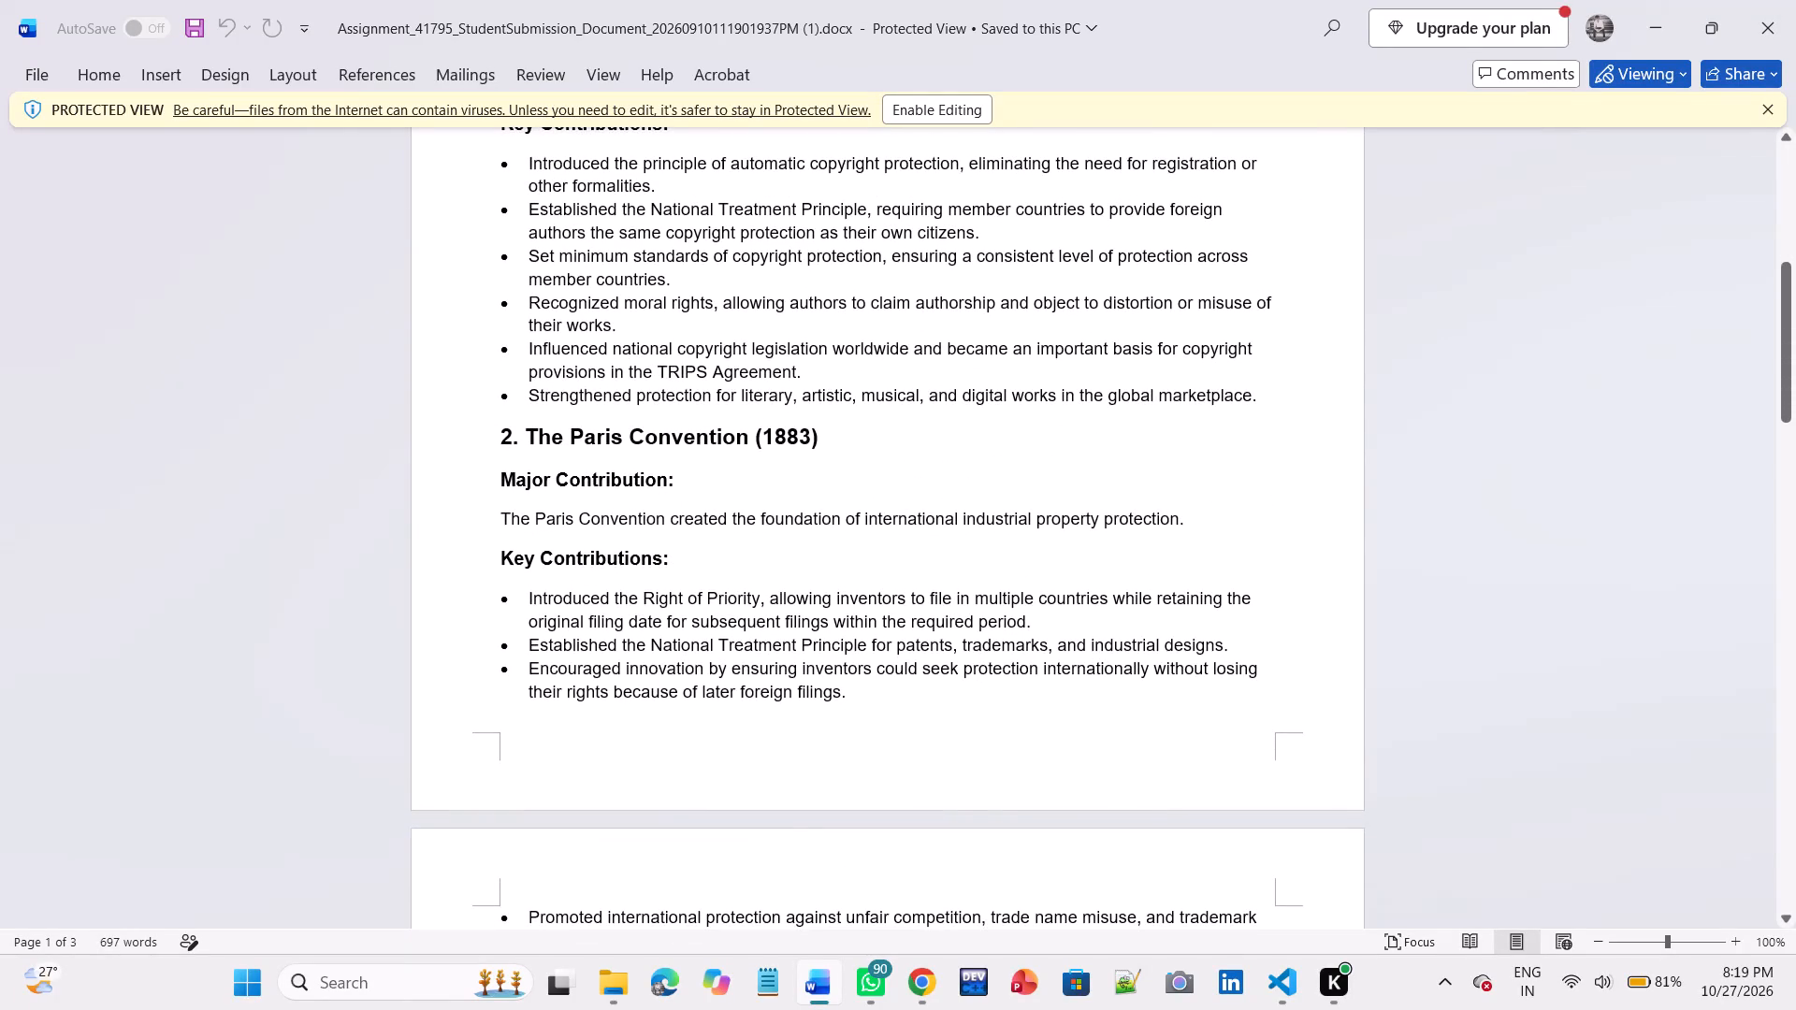
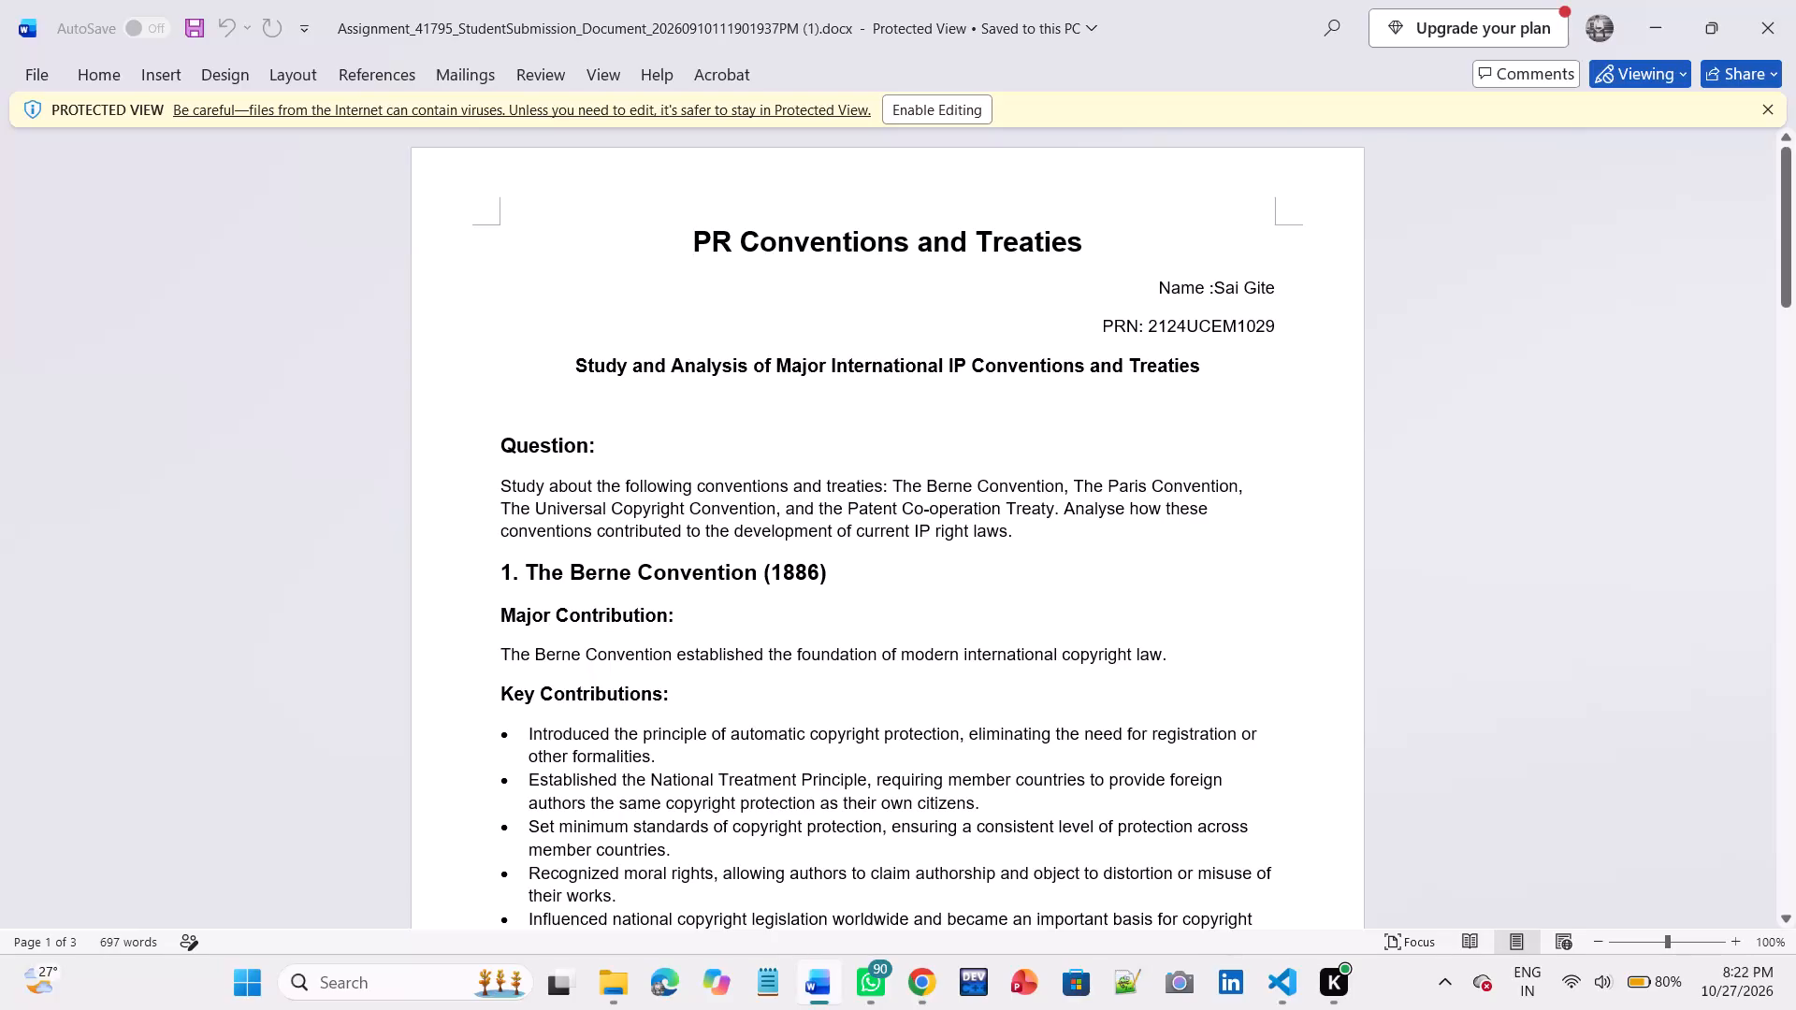
Enable editing of the PR Conventions and Treaties document and replace the last two digits of the PRN with 51.
{"action": "left_click", "coordinate": [43, 79]}
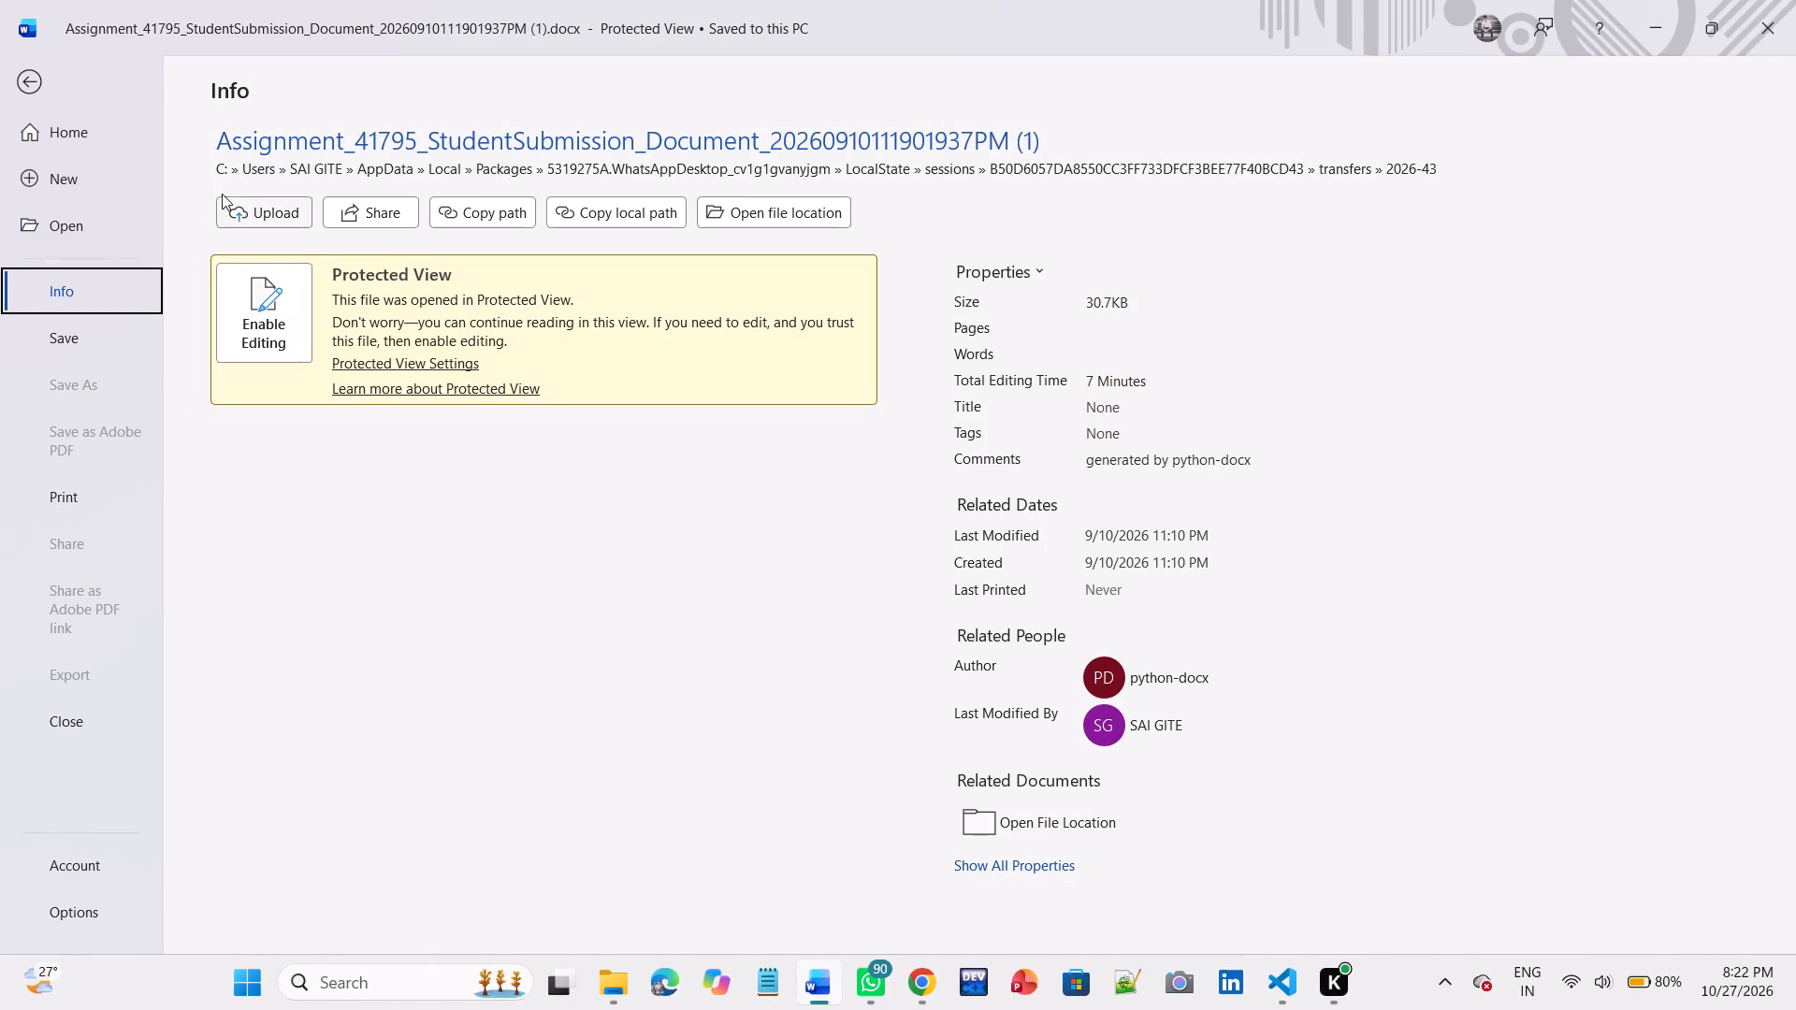
{"action": "left_click", "coordinate": [20, 90]}
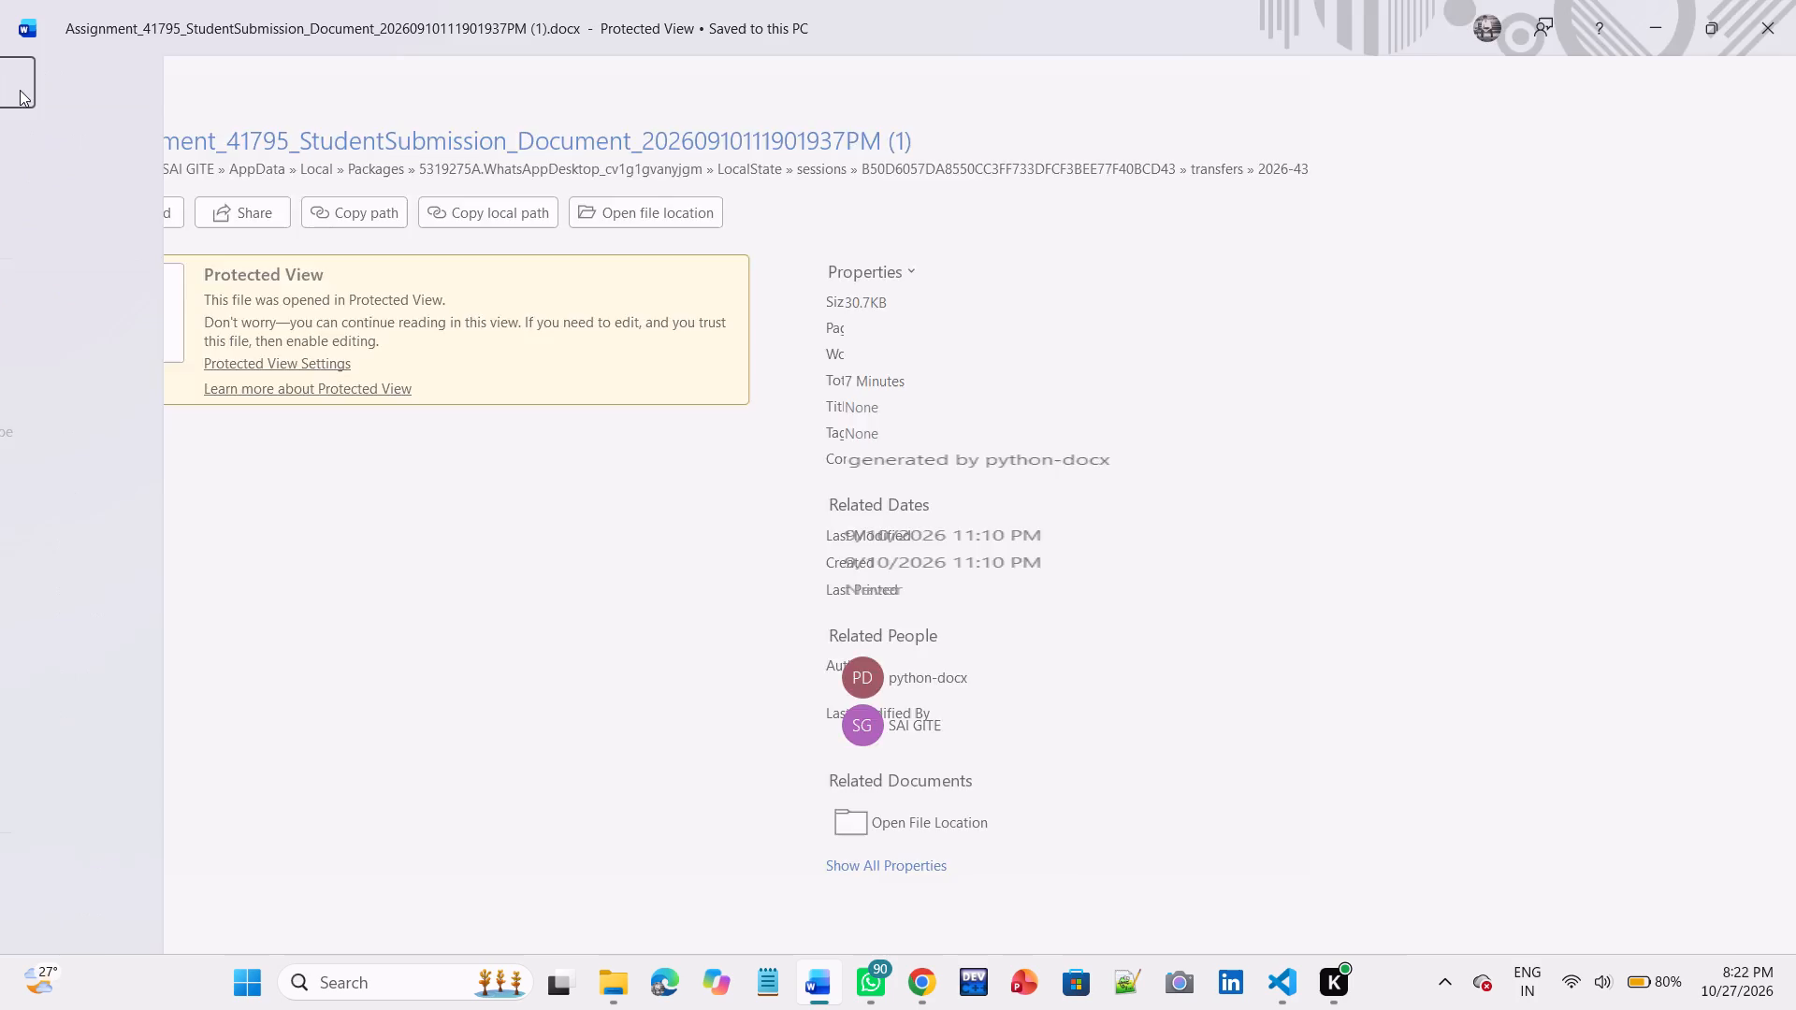
{"action": "left_click", "coordinate": [965, 114]}
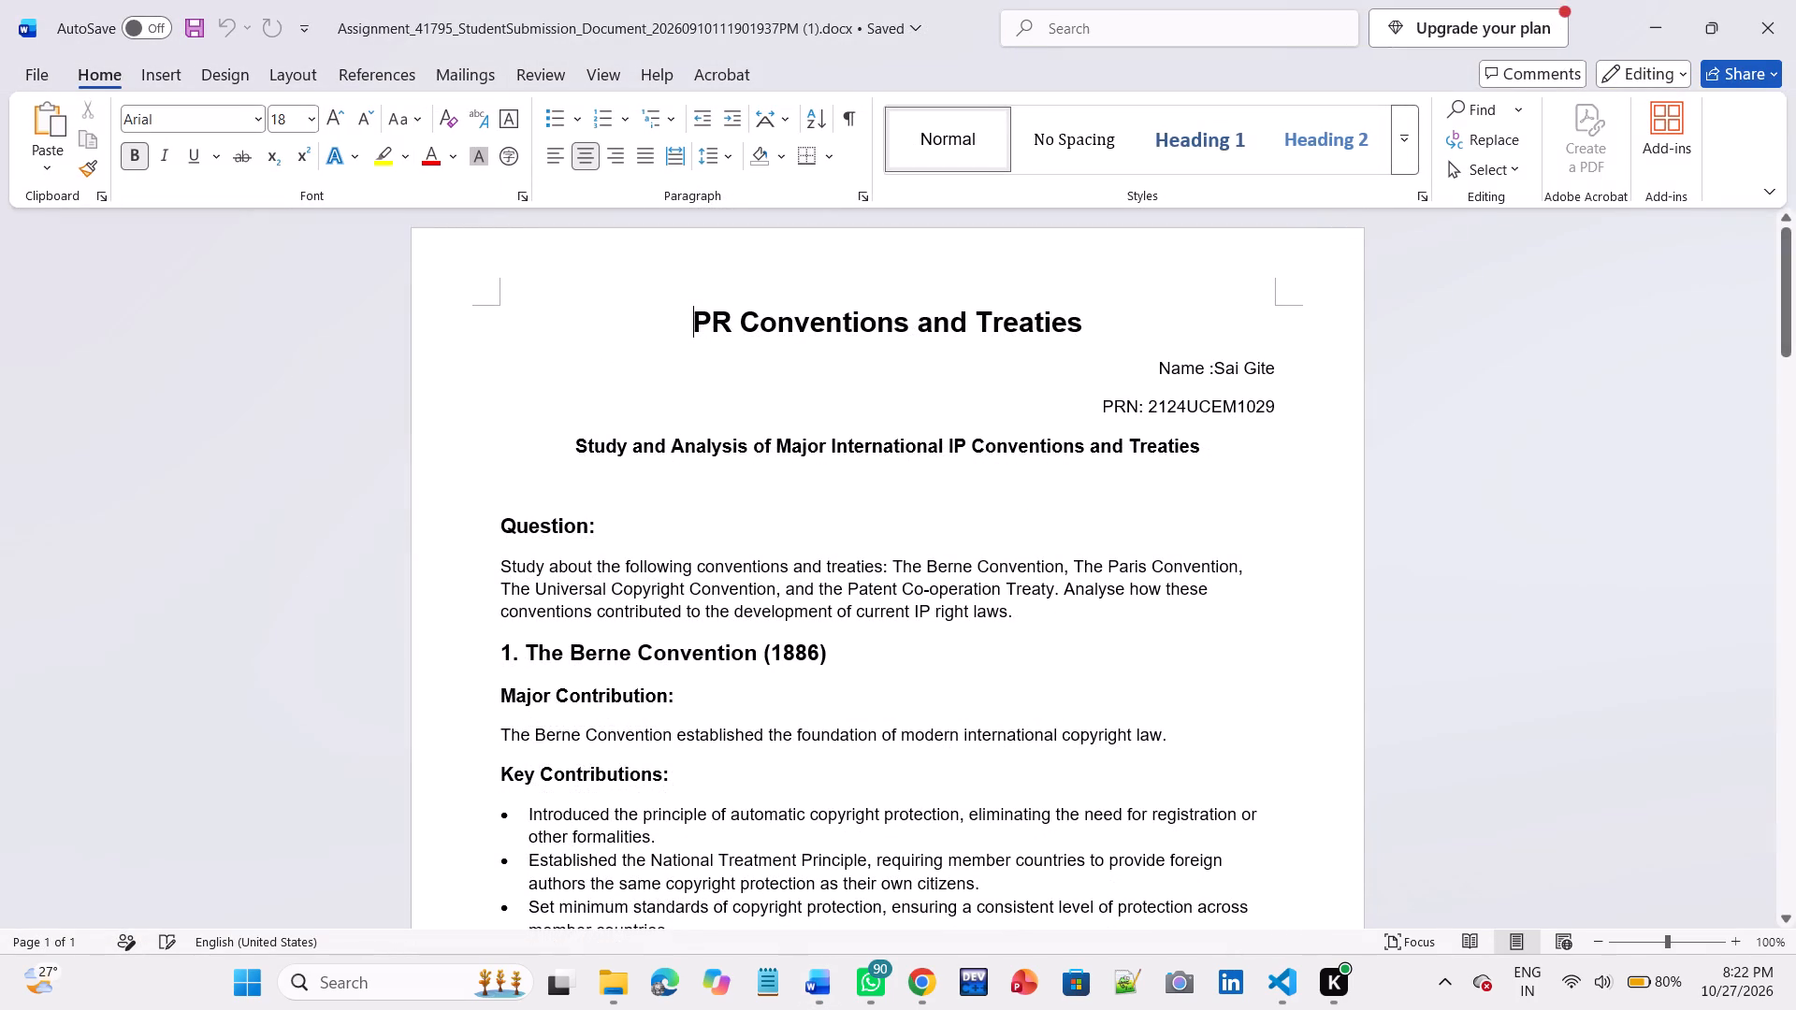
{"action": "left_click", "coordinate": [1282, 406]}
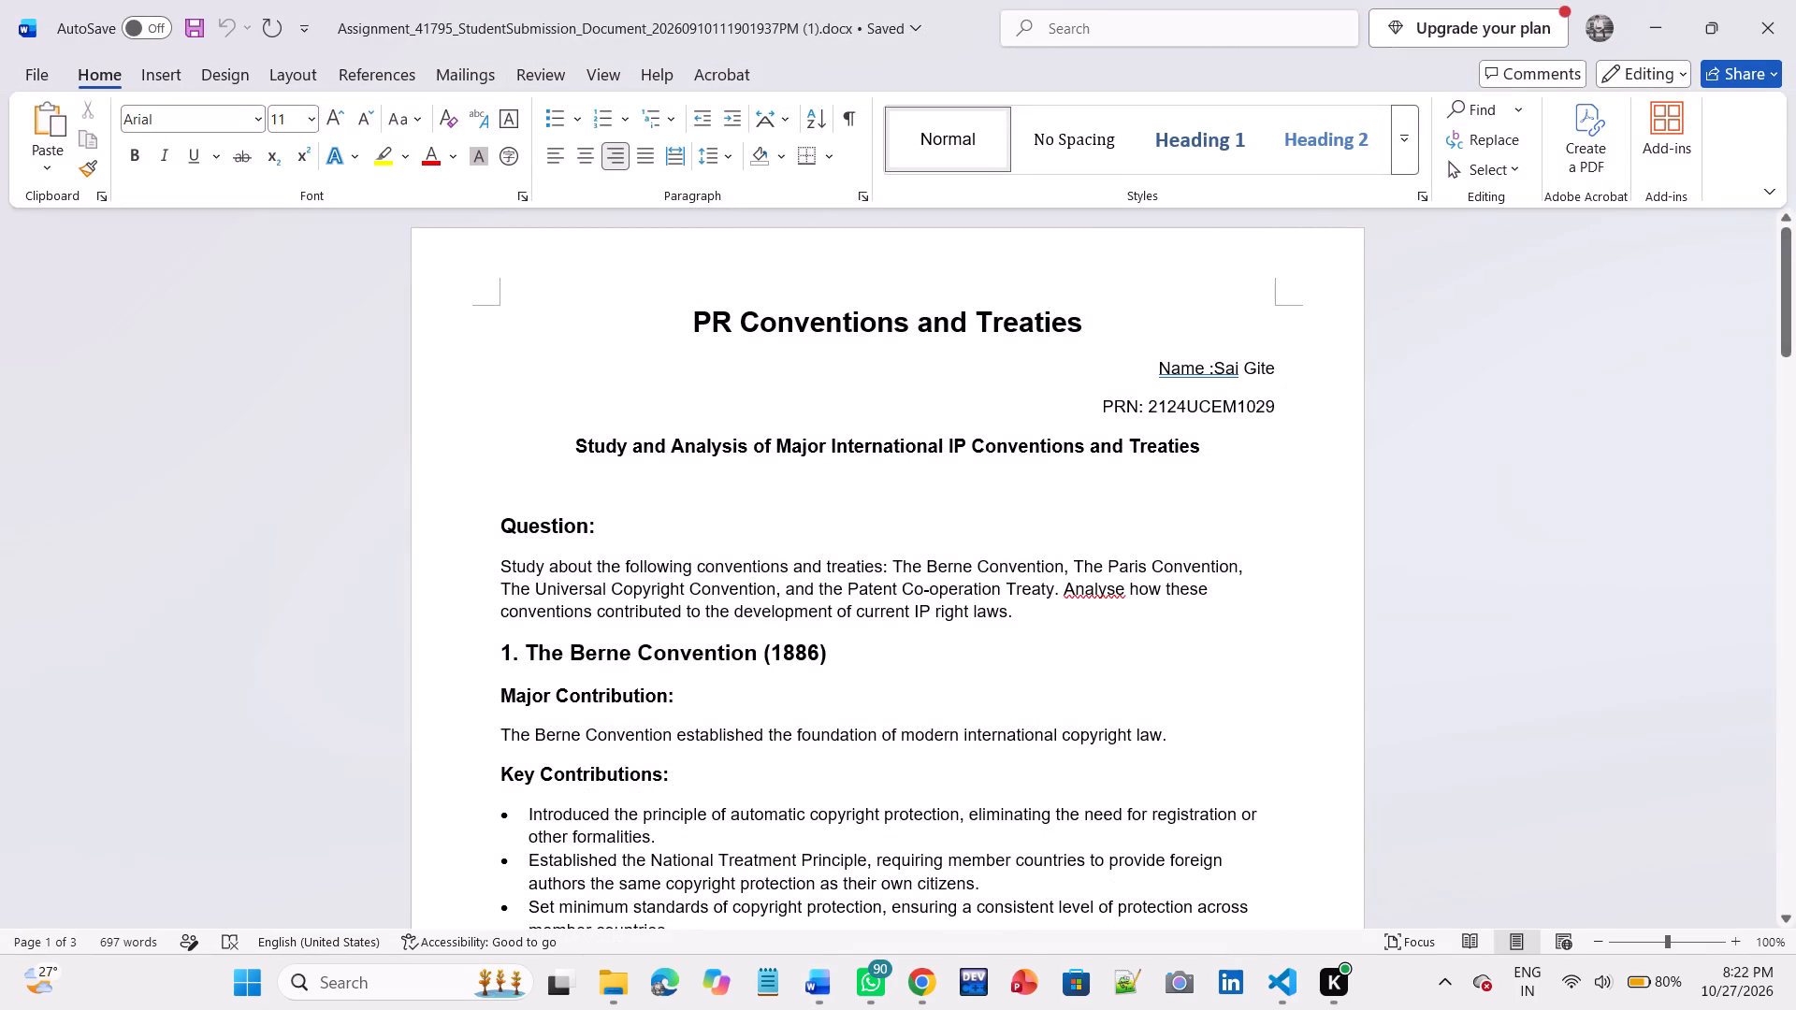
{"action": "key", "text": "BackSpace"}
{"action": "key", "text": "BackSpace"}
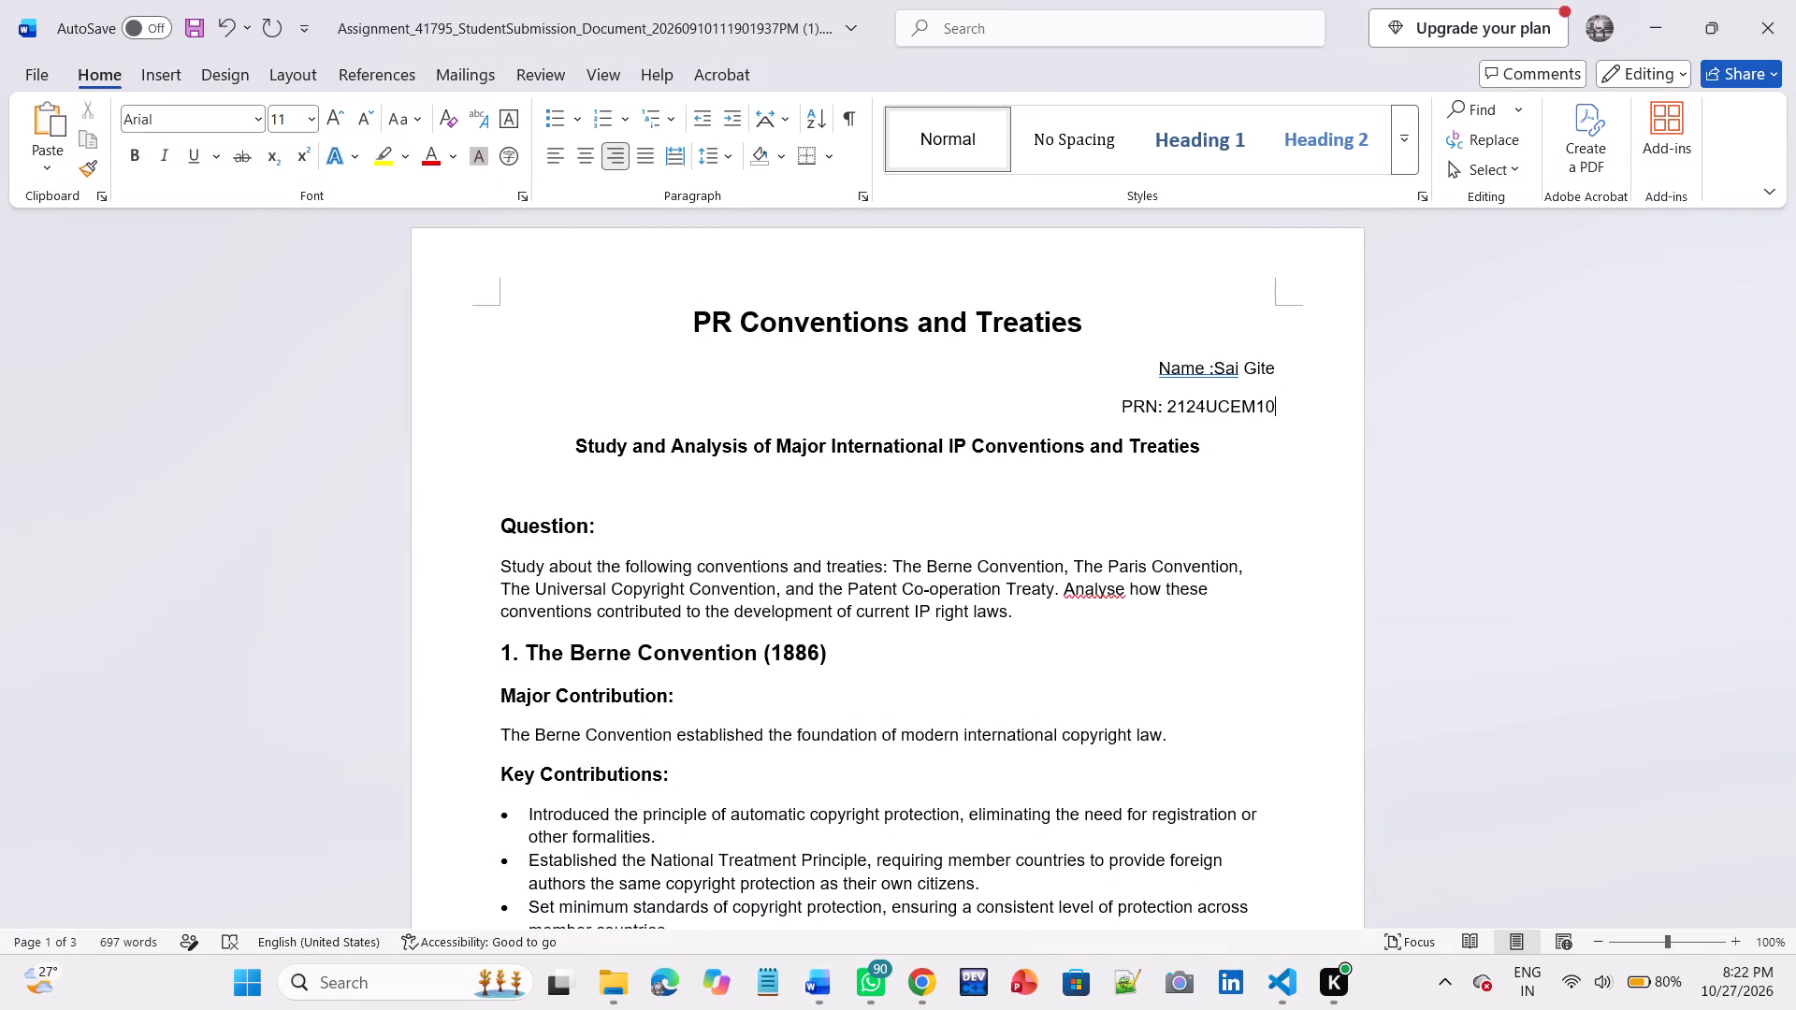
{"action": "type", "text": "51"}
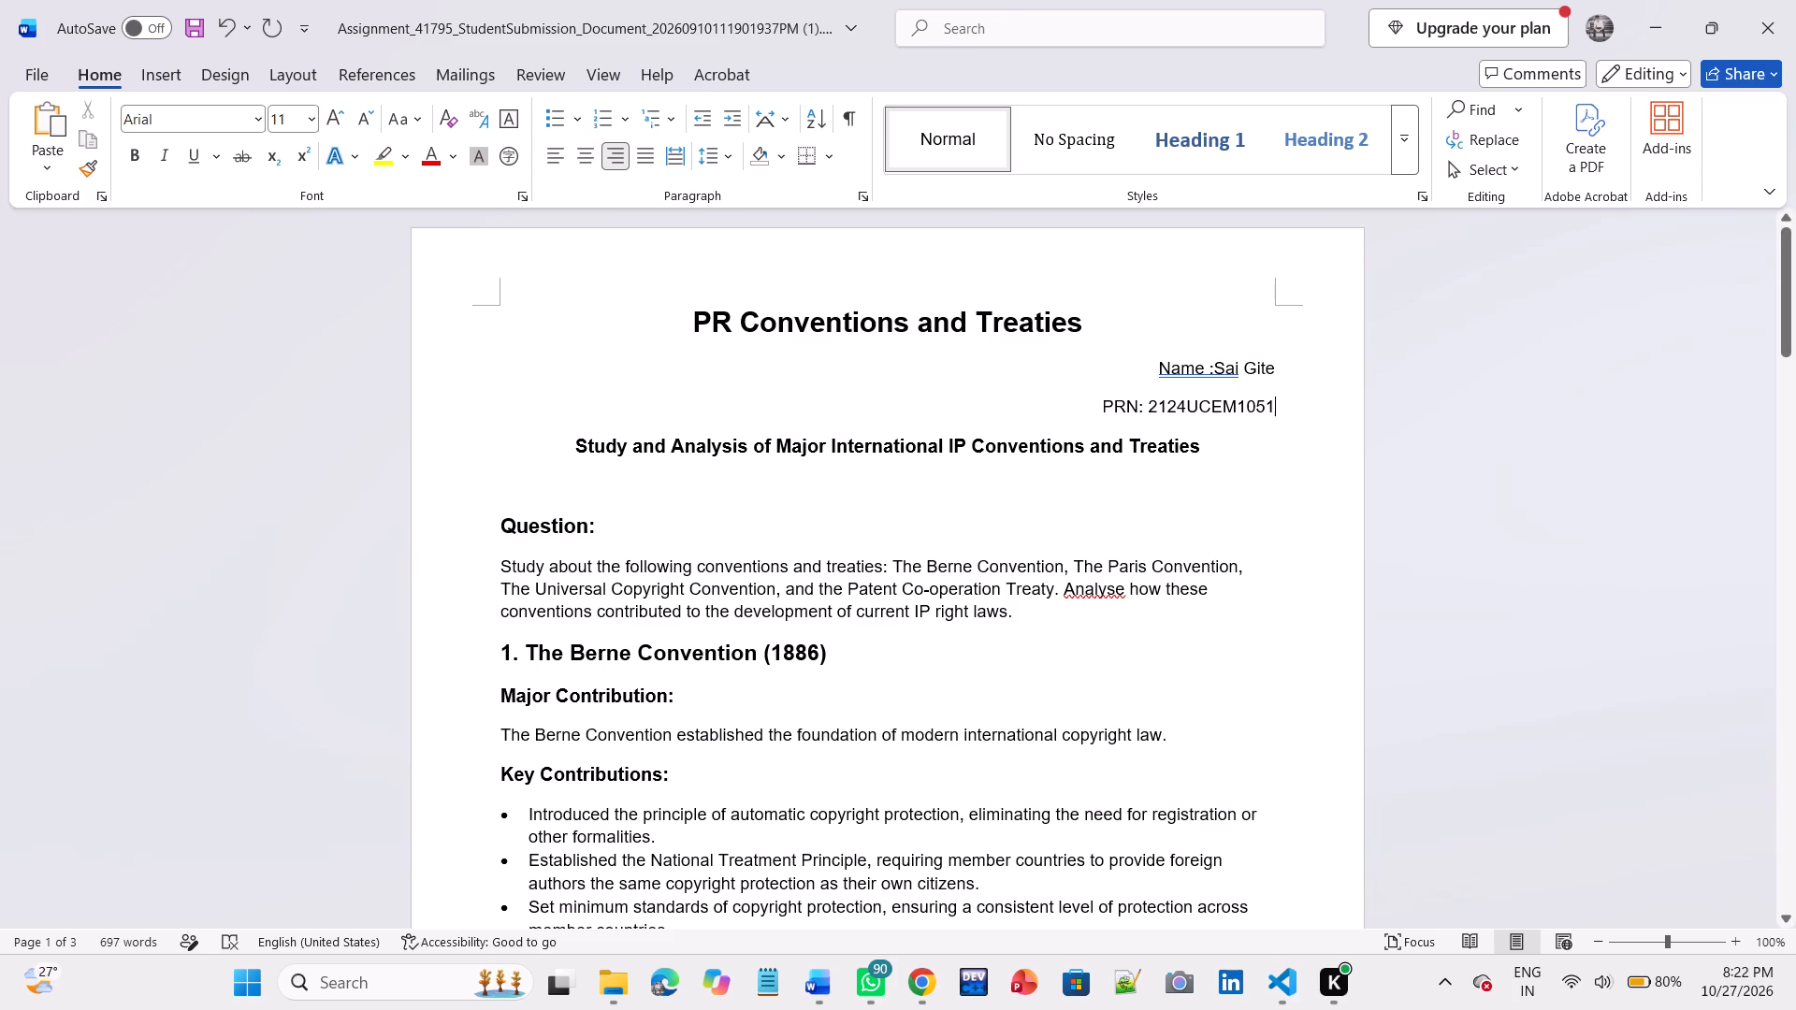
Delete the entire student name line above the PRN, including its empty paragraph.
{"action": "left_click", "coordinate": [1278, 380]}
{"action": "key", "text": "BackSpace"}
{"action": "key", "text": "BackSpace"}
{"action": "key", "text": "BackSpace"}
{"action": "key", "text": "BackSpace"}
{"action": "key", "text": "BackSpace"}
{"action": "key", "text": "BackSpace"}
{"action": "key", "text": "BackSpace"}
{"action": "key", "text": "BackSpace"}
{"action": "key", "text": "BackSpace"}
{"action": "key", "text": "BackSpace"}
{"action": "key", "text": "BackSpace"}
{"action": "key", "text": "BackSpace"}
{"action": "key", "text": "BackSpace"}
{"action": "key", "text": "BackSpace"}
{"action": "key", "text": "BackSpace"}
{"action": "key", "text": "BackSpace"}
{"action": "key", "text": "BackSpace"}
{"action": "key", "text": "BackSpace"}
{"action": "key", "text": "BackSpace"}
{"action": "key", "text": "BackSpace"}
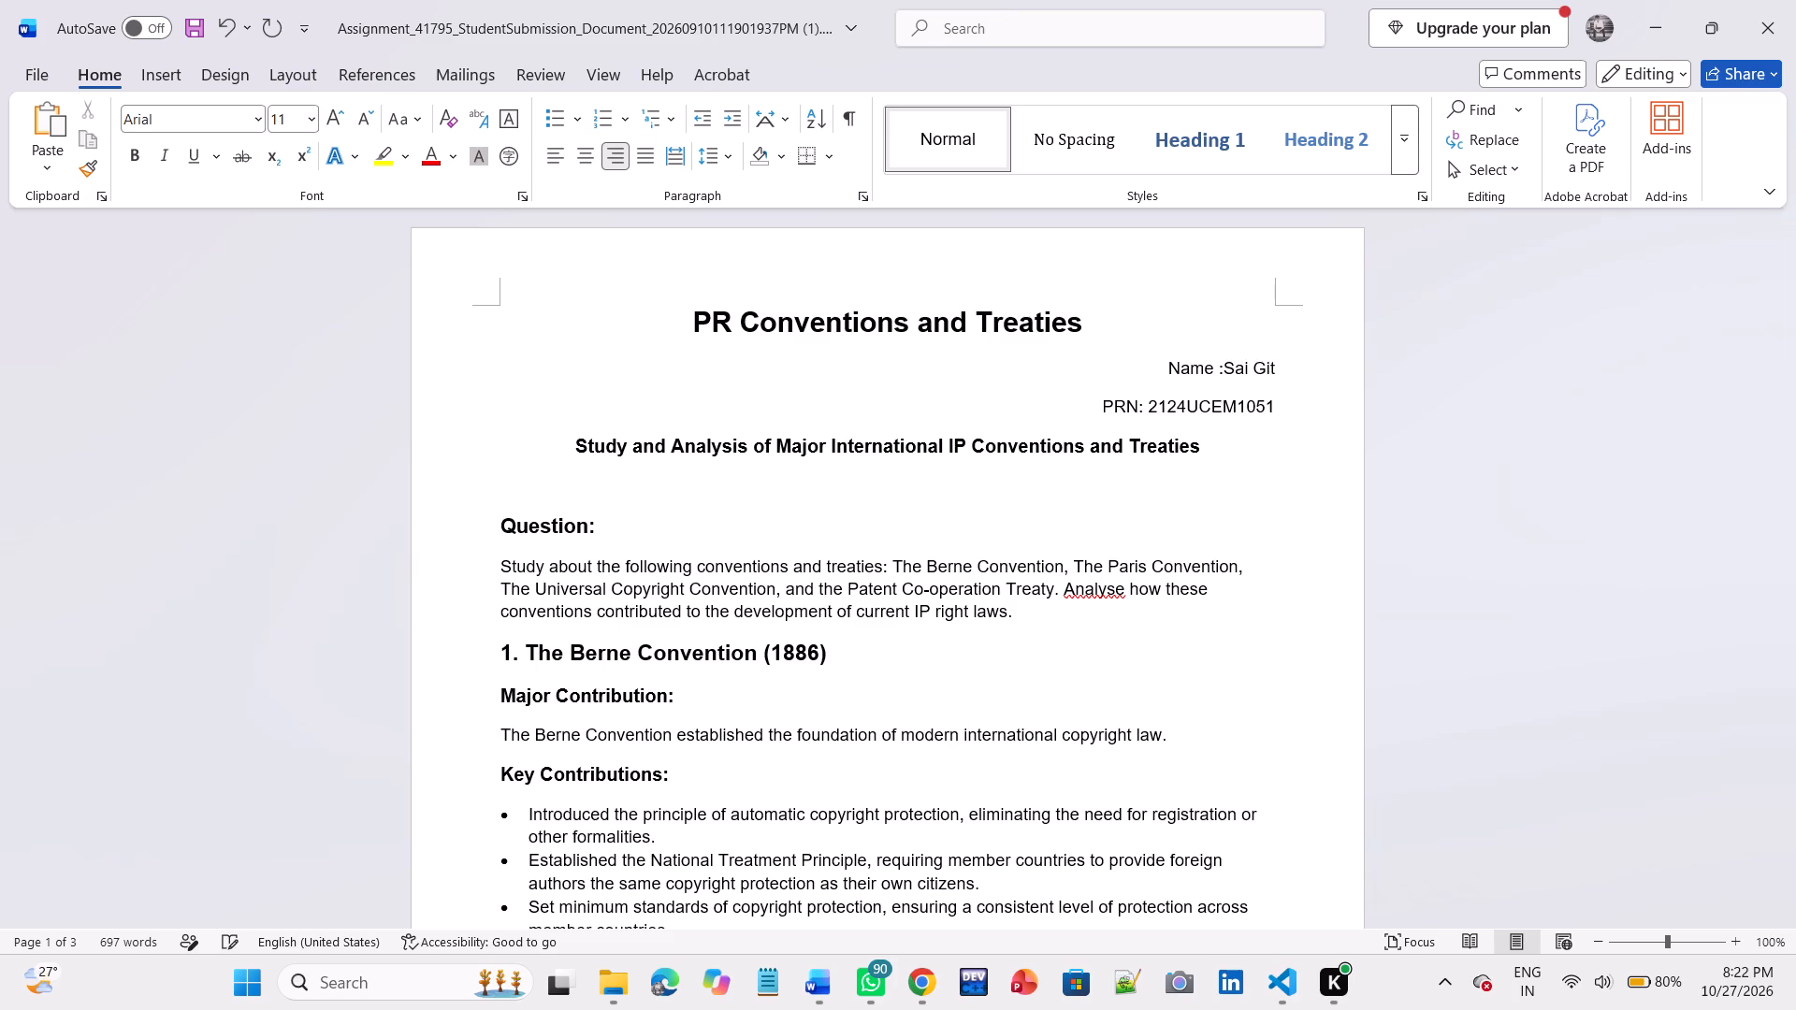
{"action": "key", "text": "BackSpace"}
{"action": "key", "text": "BackSpace"}
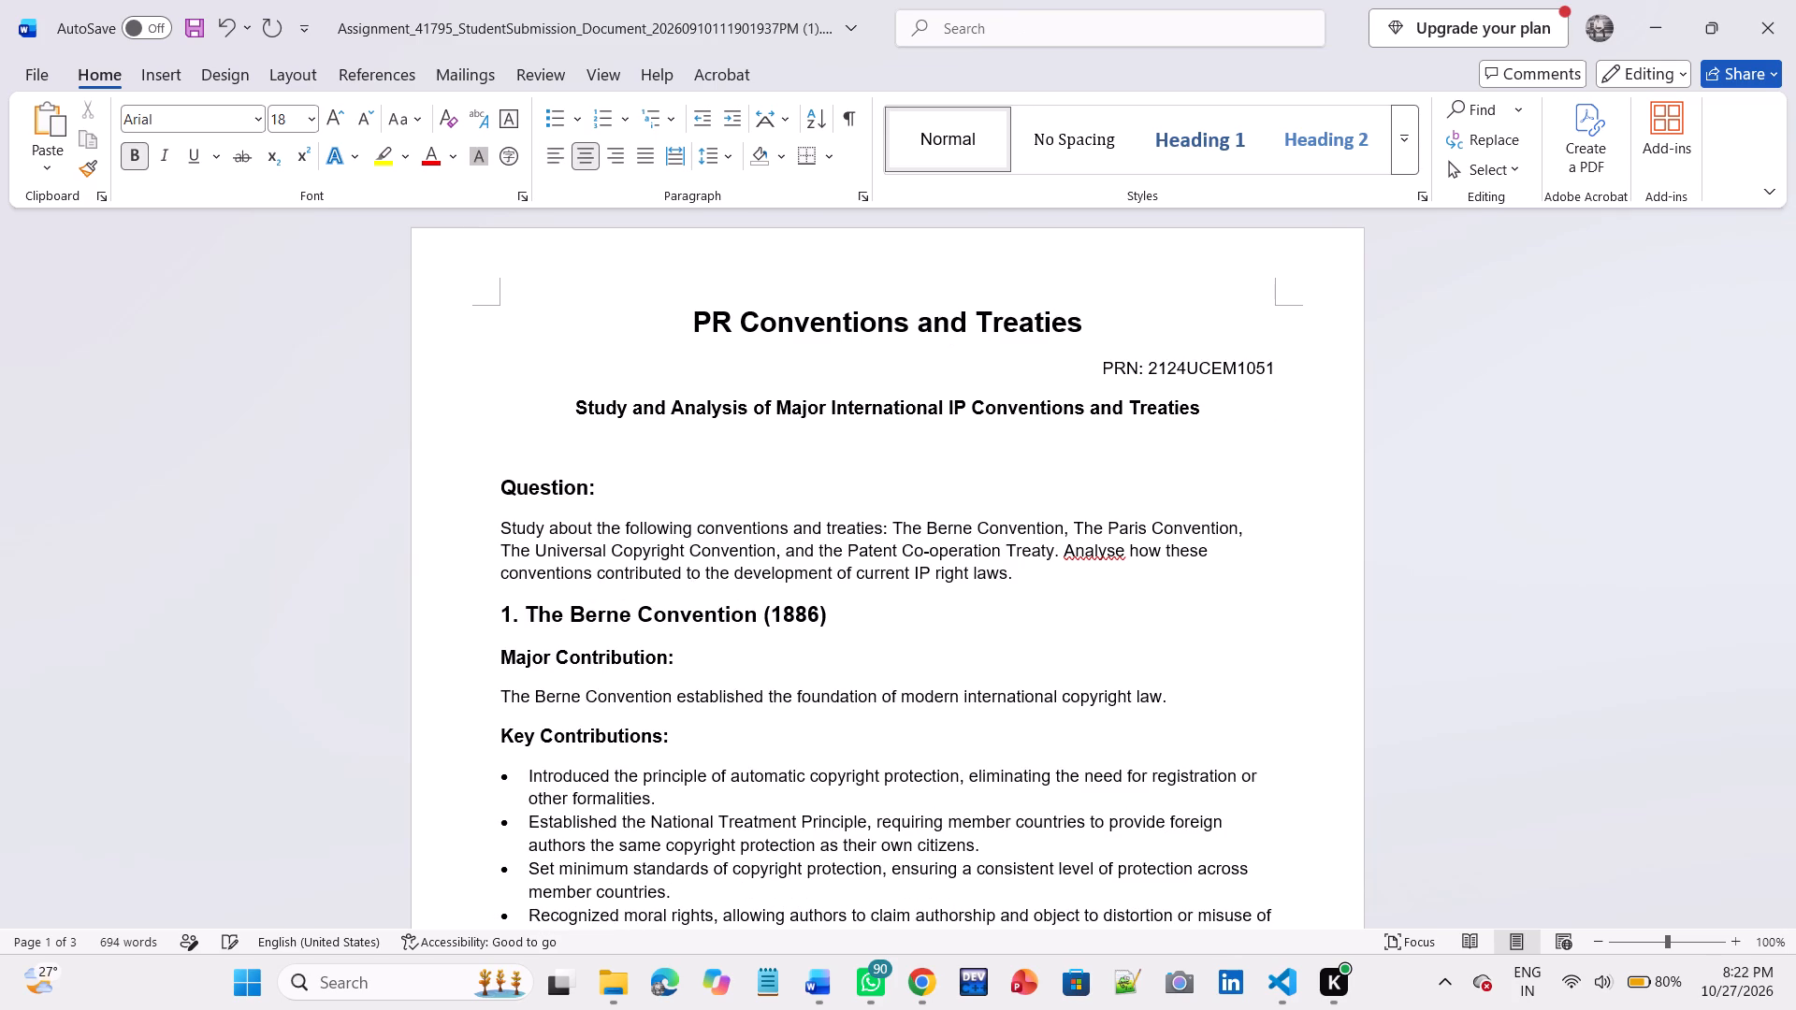
Start saving the document as a new copy in the Documents folder on New Volume (D:).
{"action": "left_click", "coordinate": [38, 76]}
{"action": "left_click", "coordinate": [96, 394]}
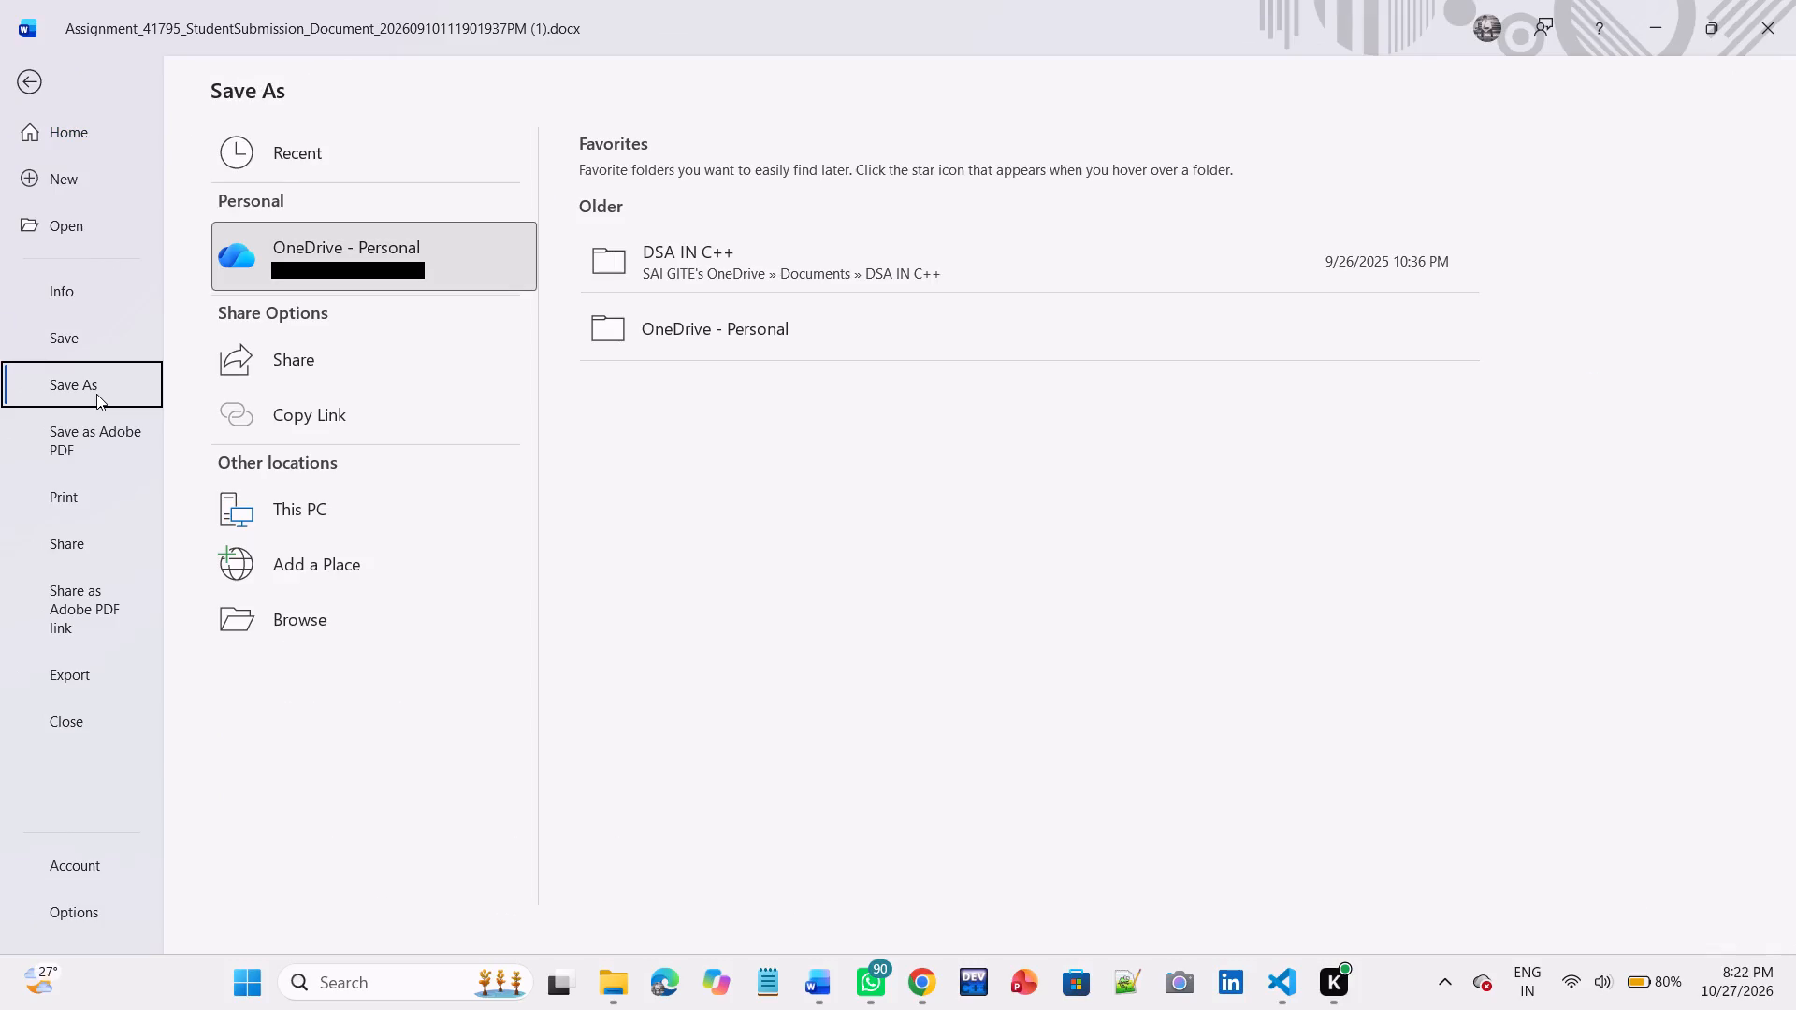
{"action": "left_click", "coordinate": [252, 608]}
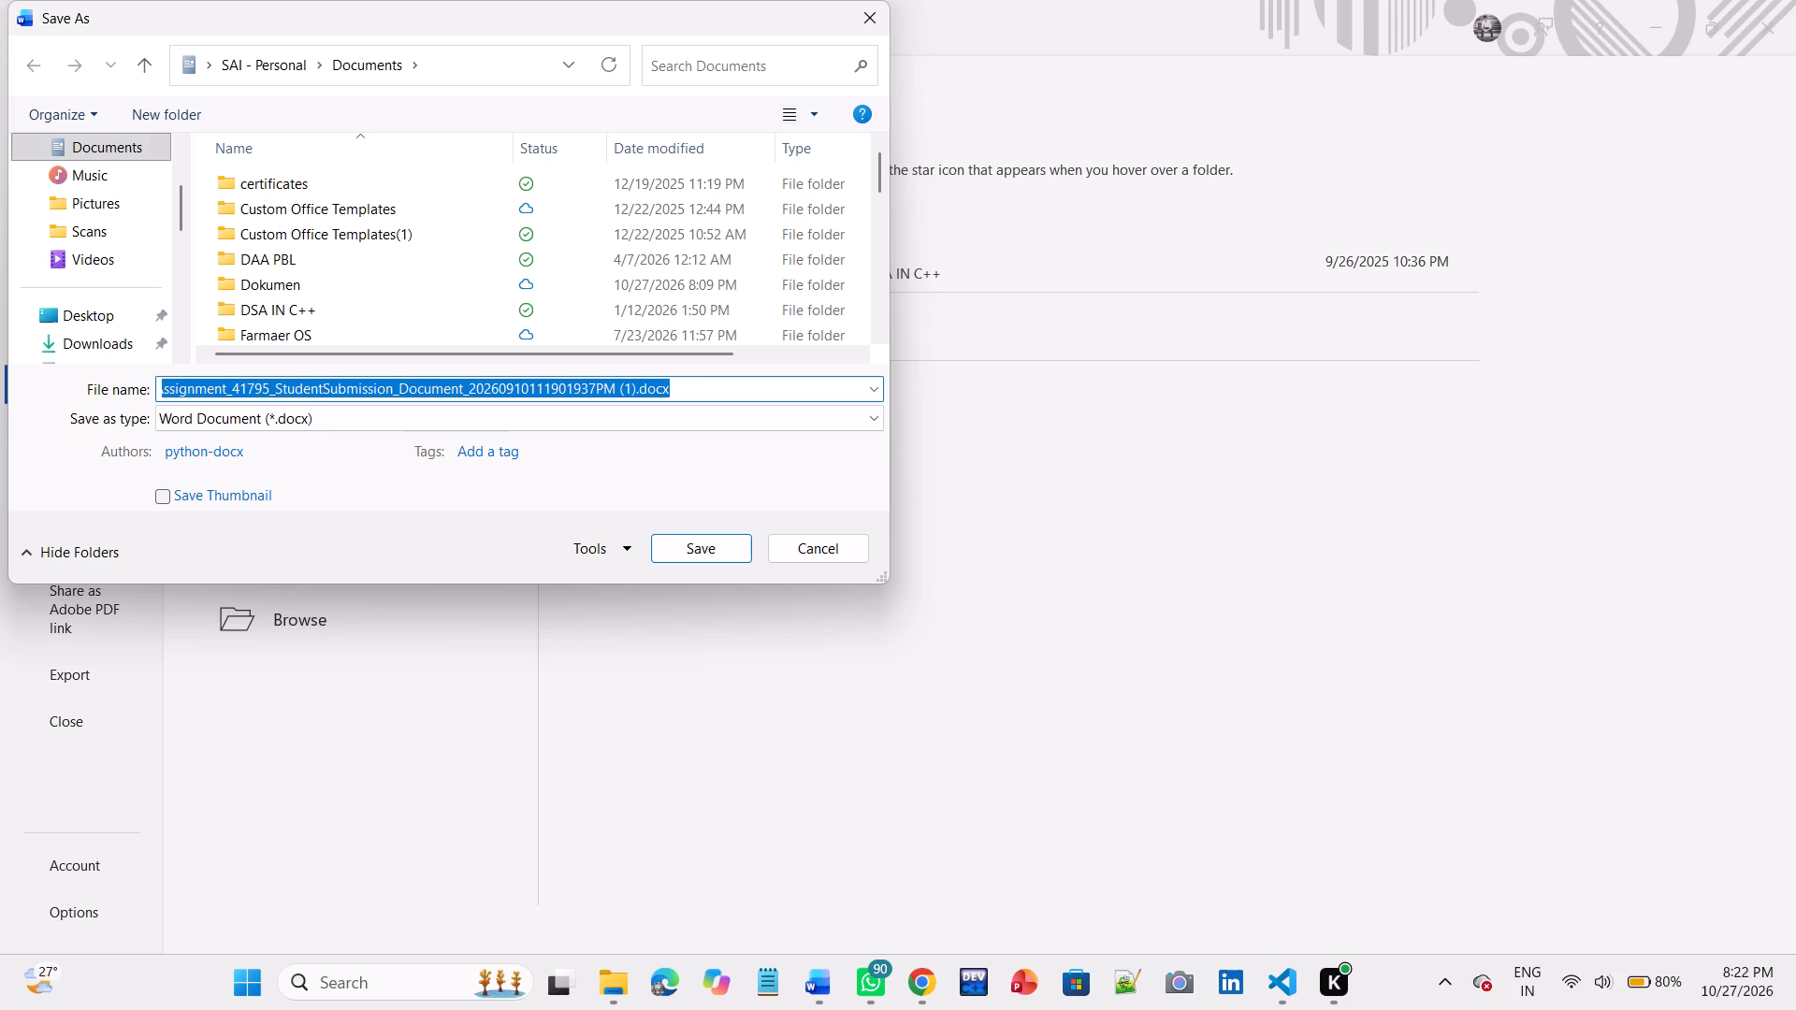
{"action": "scroll", "coordinate": [152, 318], "scroll_direction": "down", "scroll_amount": 15}
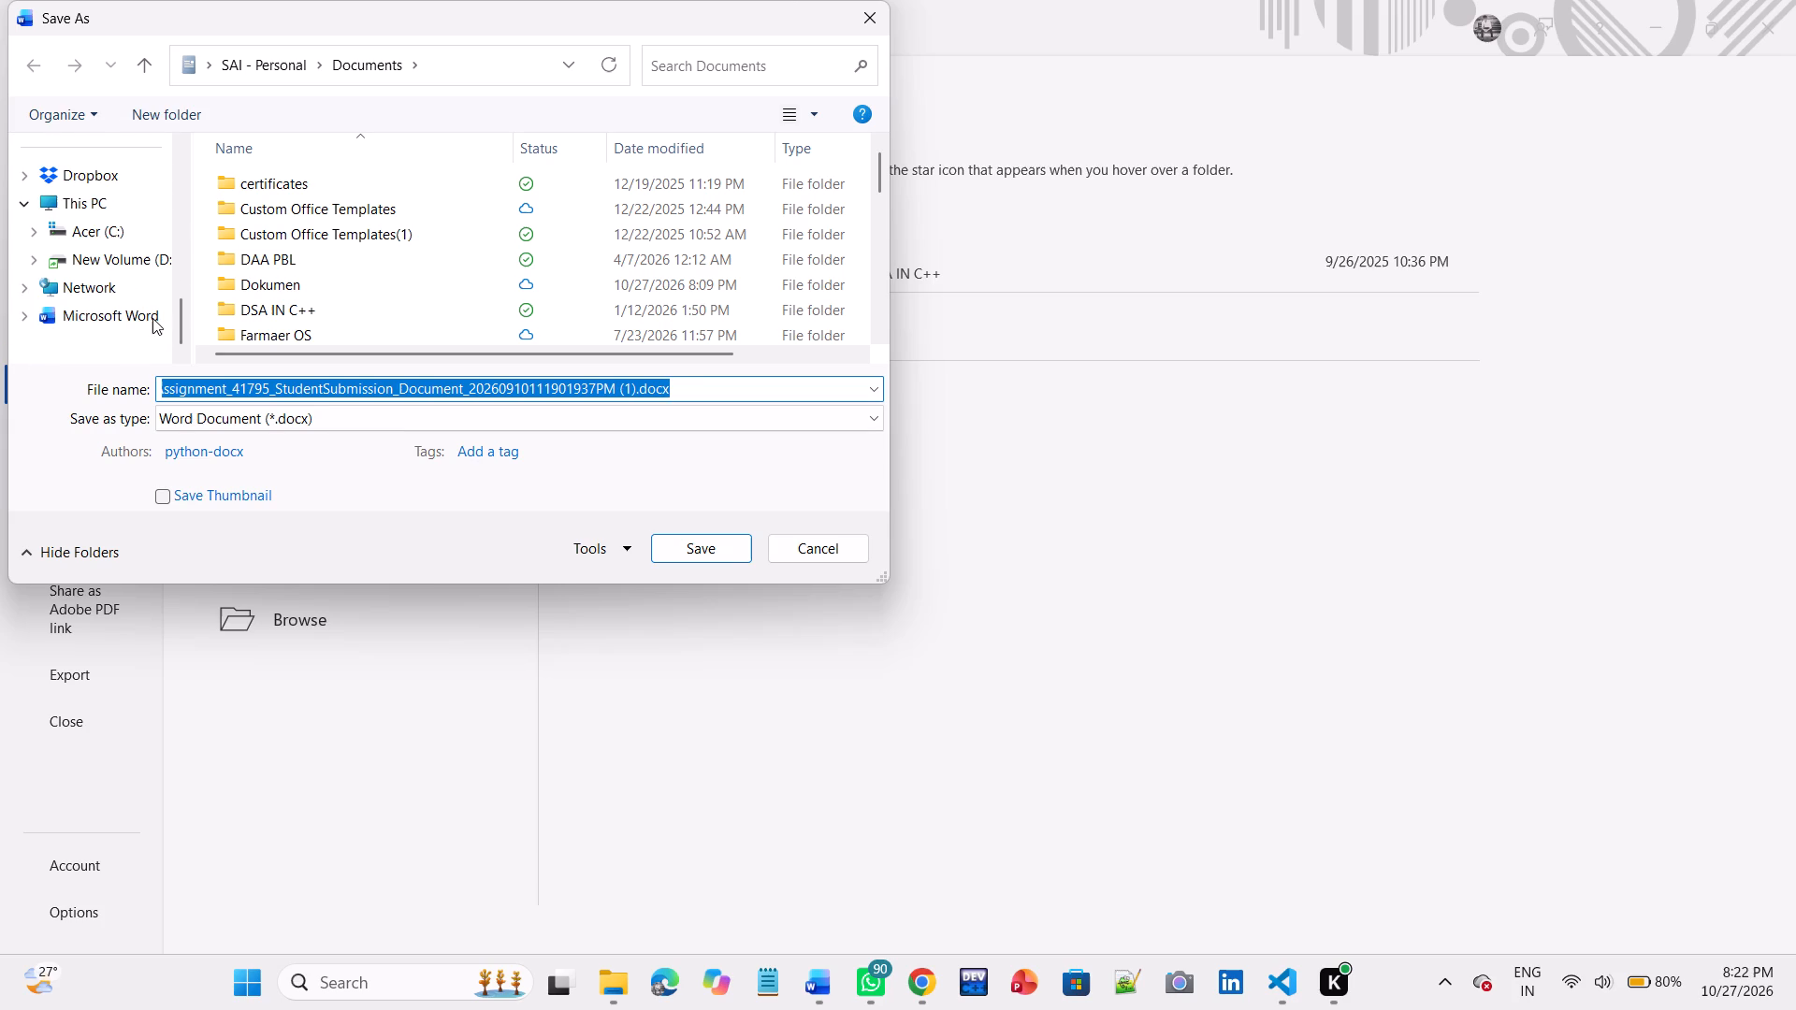
{"action": "left_click", "coordinate": [136, 249]}
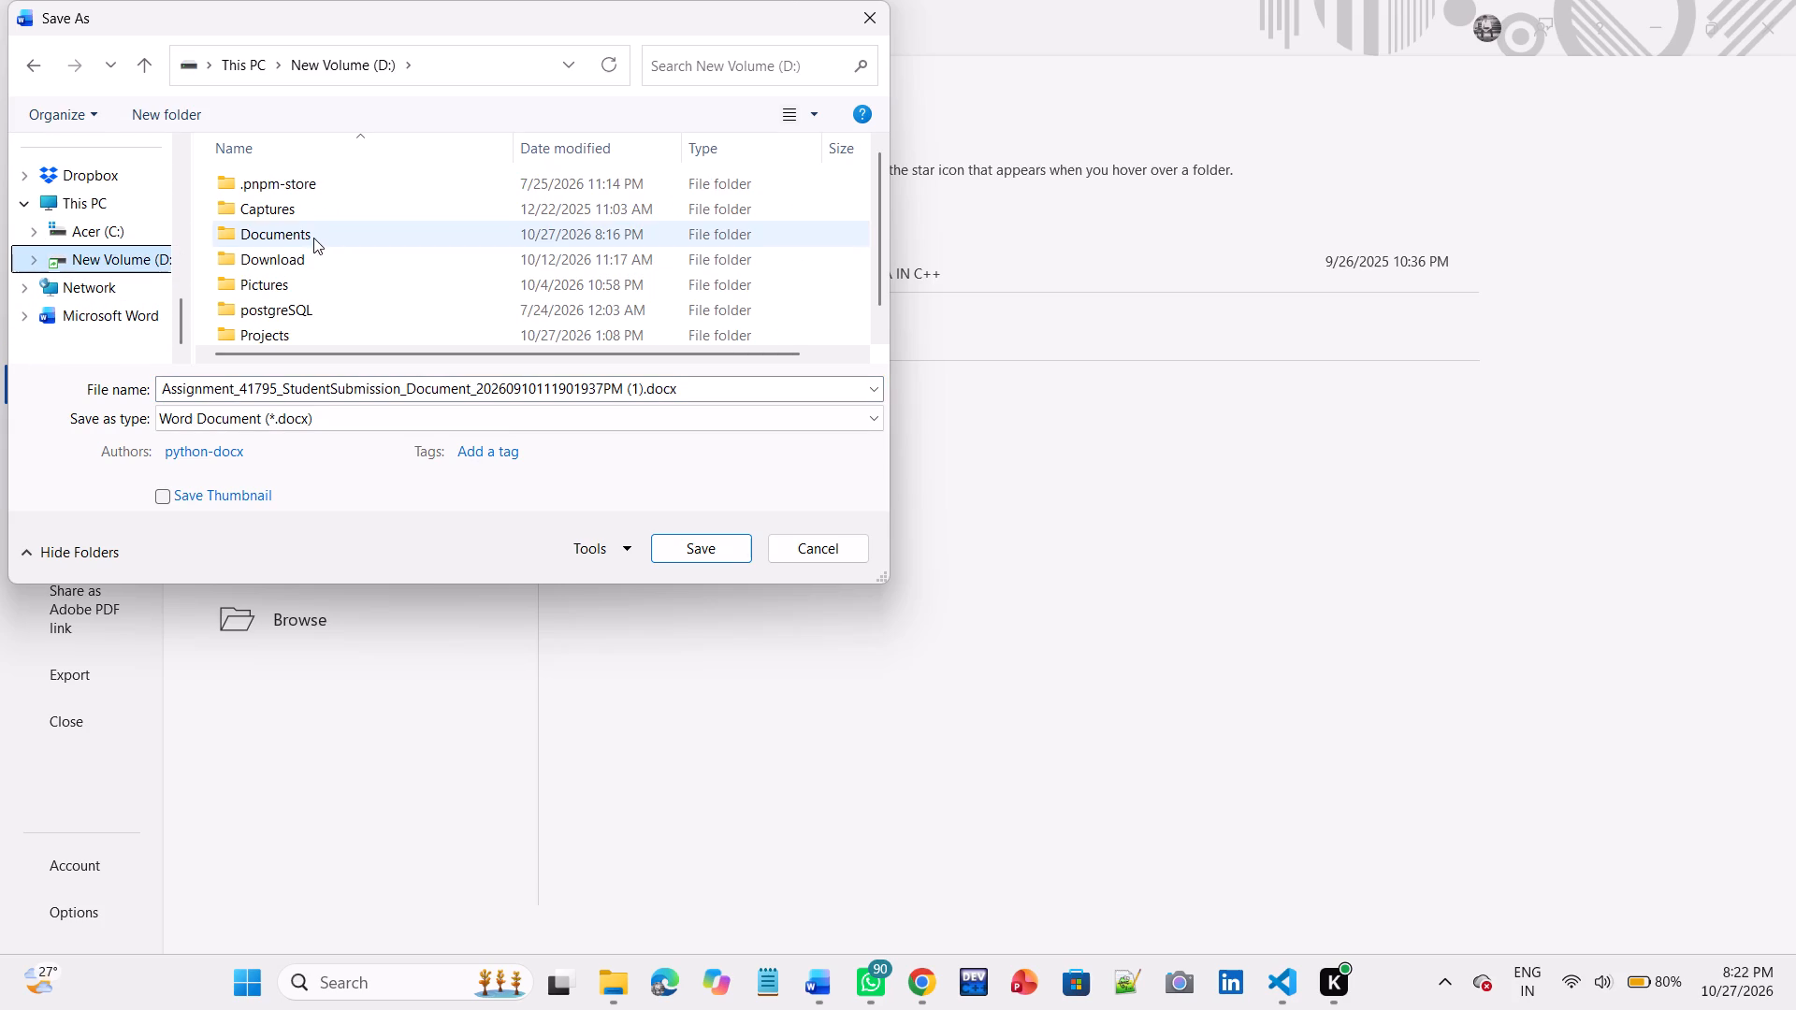
{"action": "left_click", "coordinate": [331, 234]}
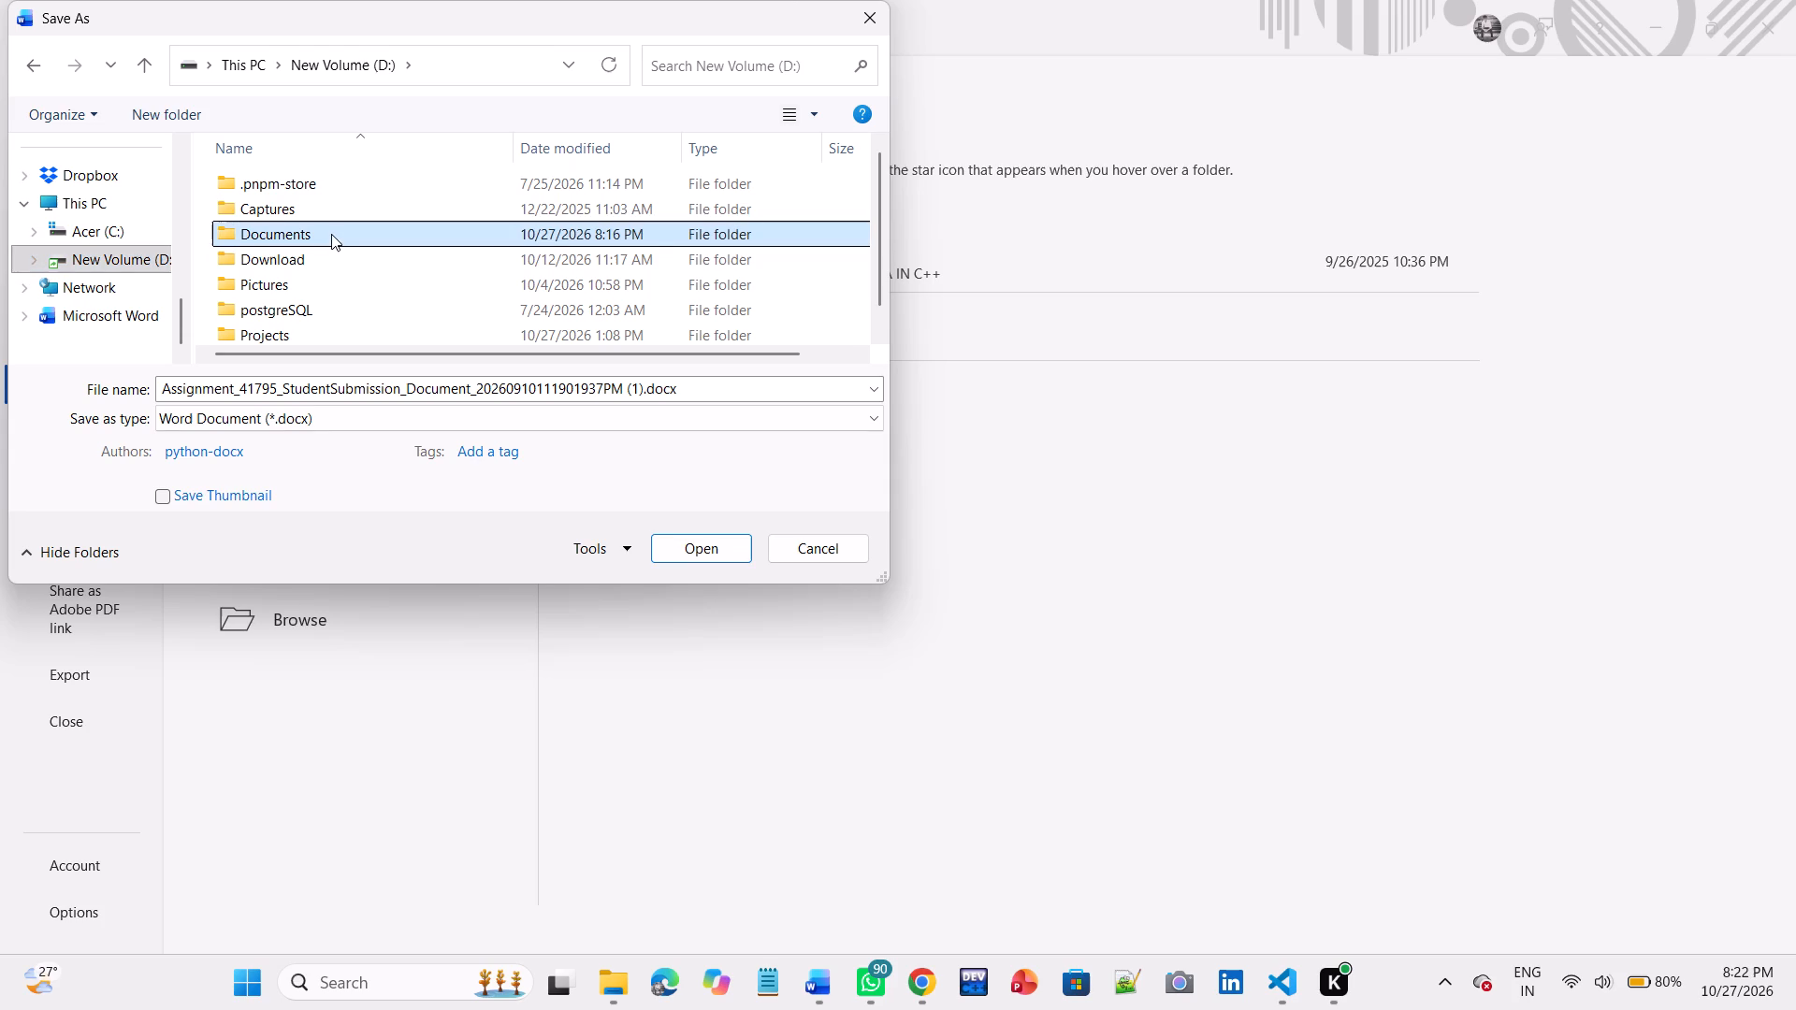
{"action": "double_click", "coordinate": [331, 234]}
{"action": "scroll", "coordinate": [400, 275], "scroll_direction": "down", "scroll_amount": 2}
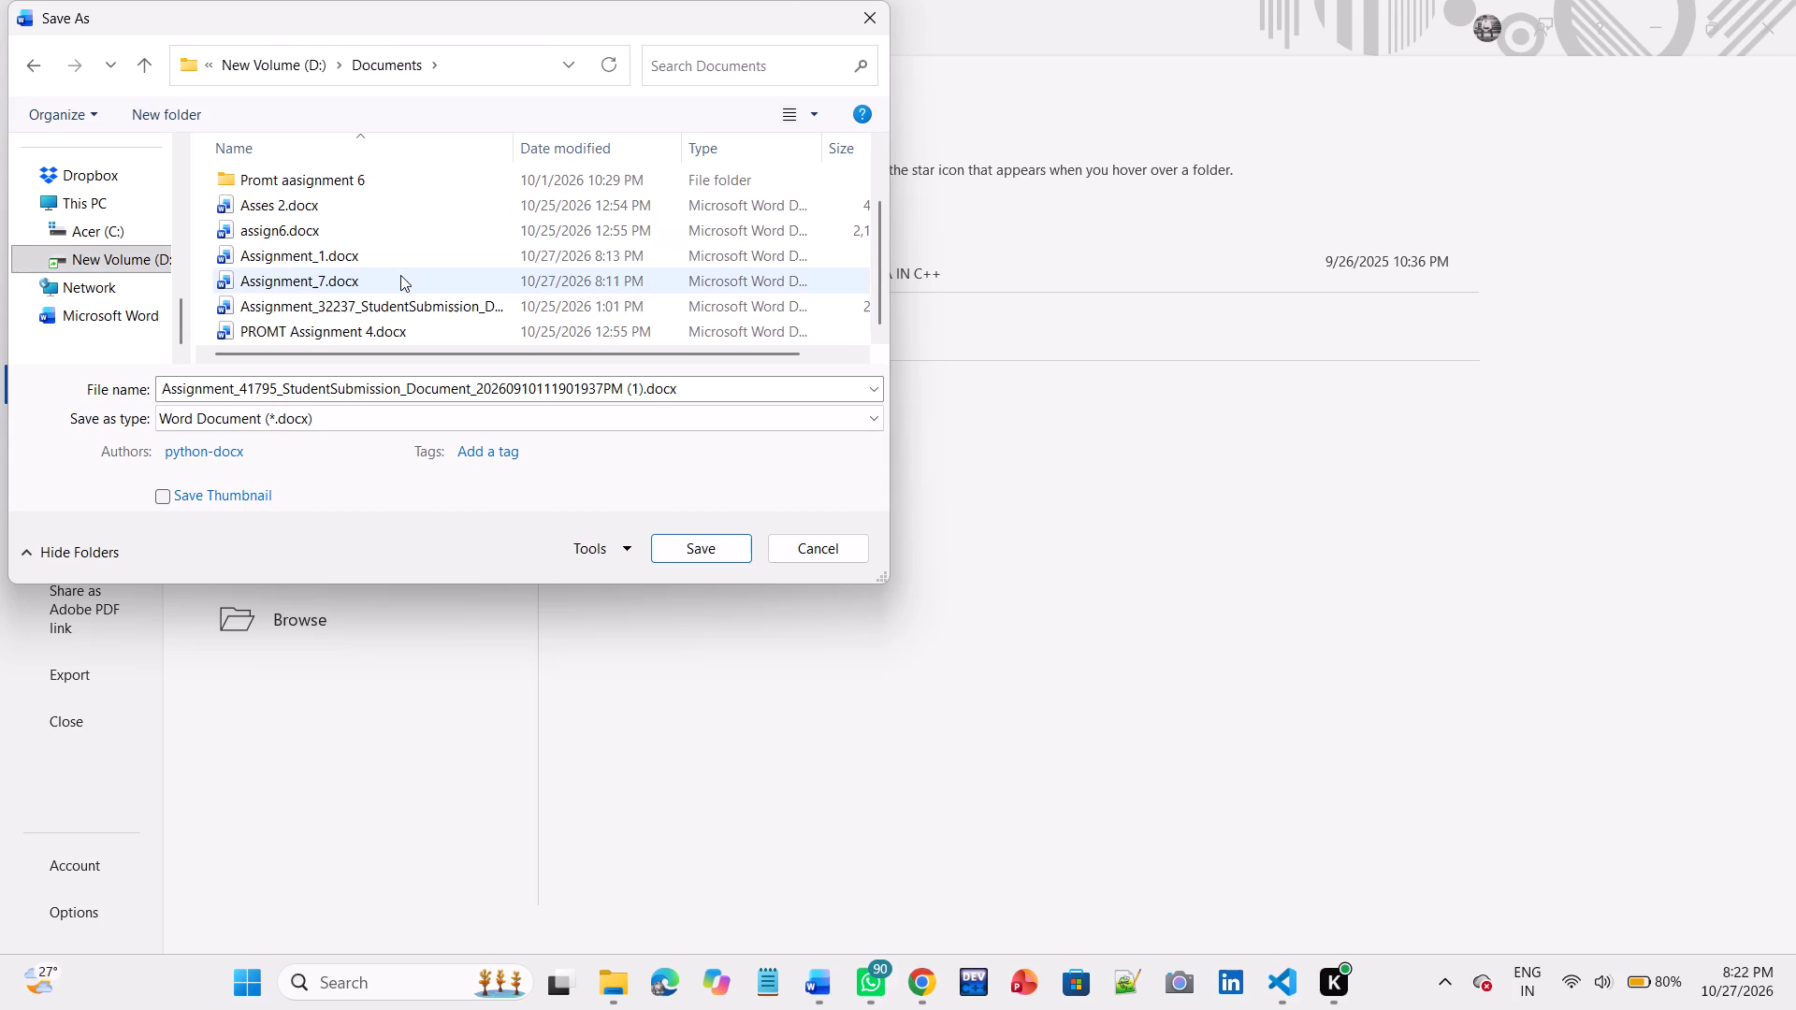
{"action": "scroll", "coordinate": [400, 275], "scroll_direction": "down", "scroll_amount": 17}
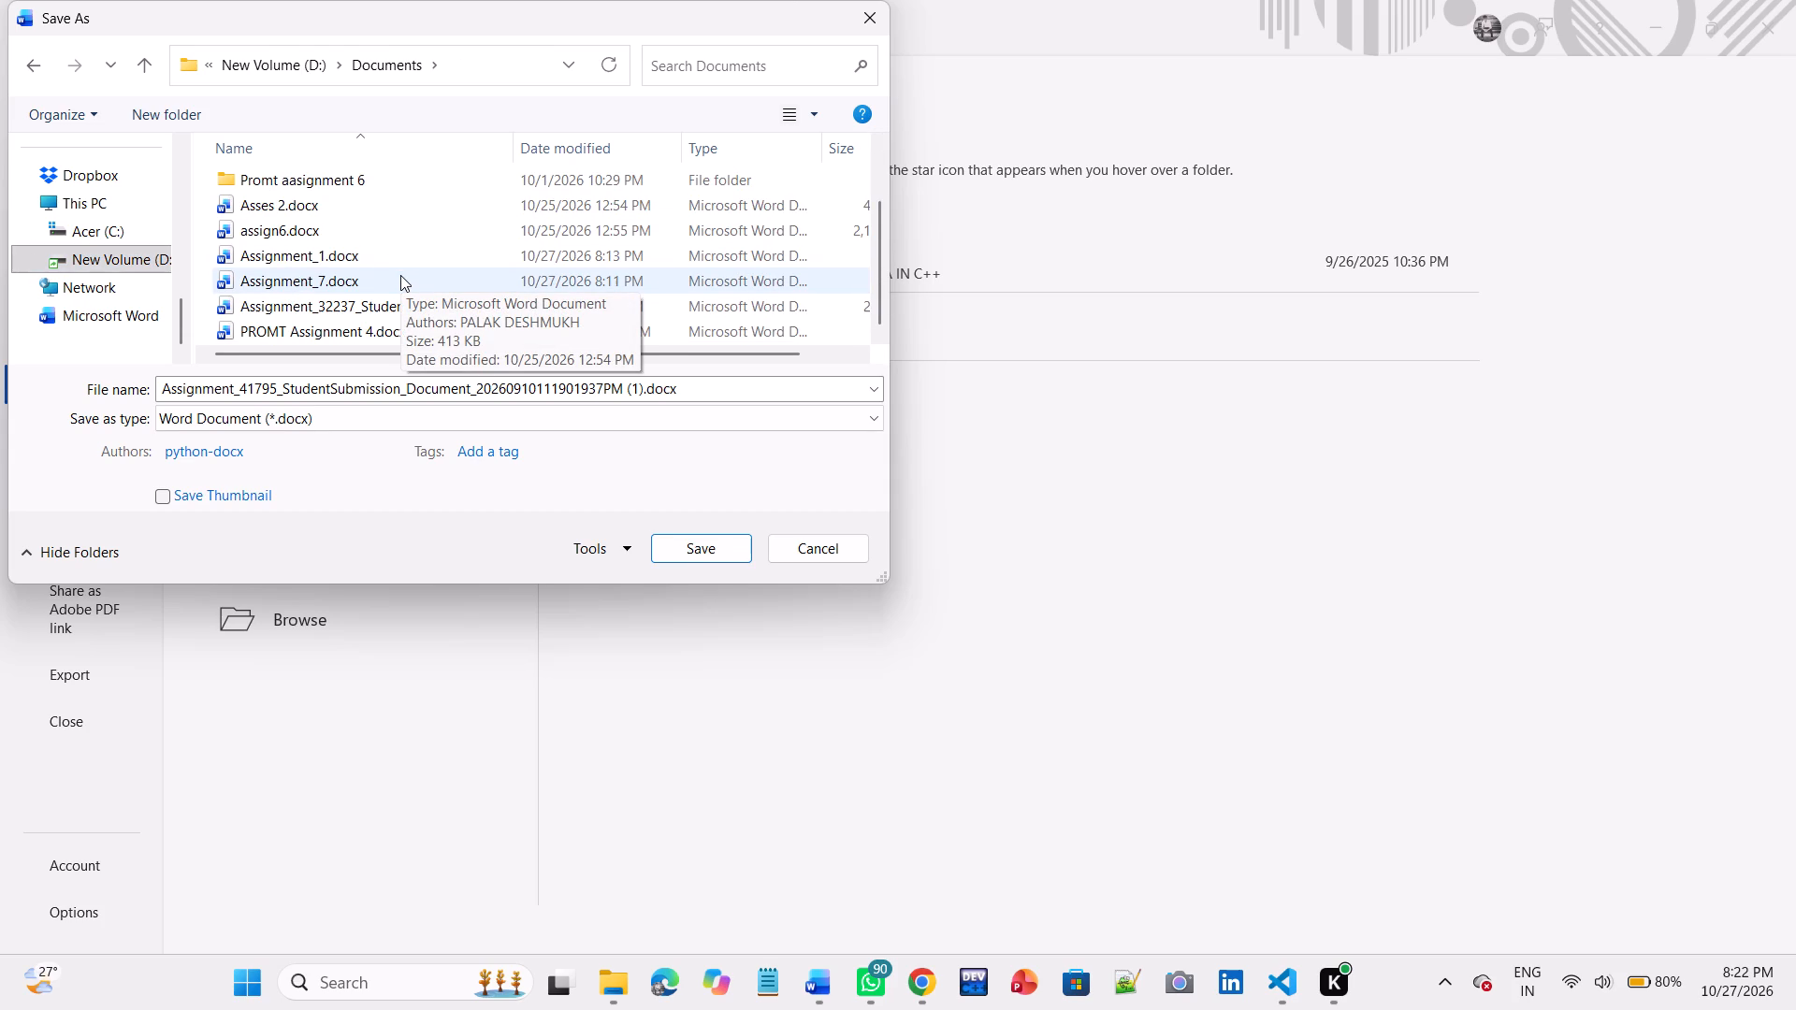
{"action": "scroll", "coordinate": [400, 275], "scroll_direction": "down", "scroll_amount": 7}
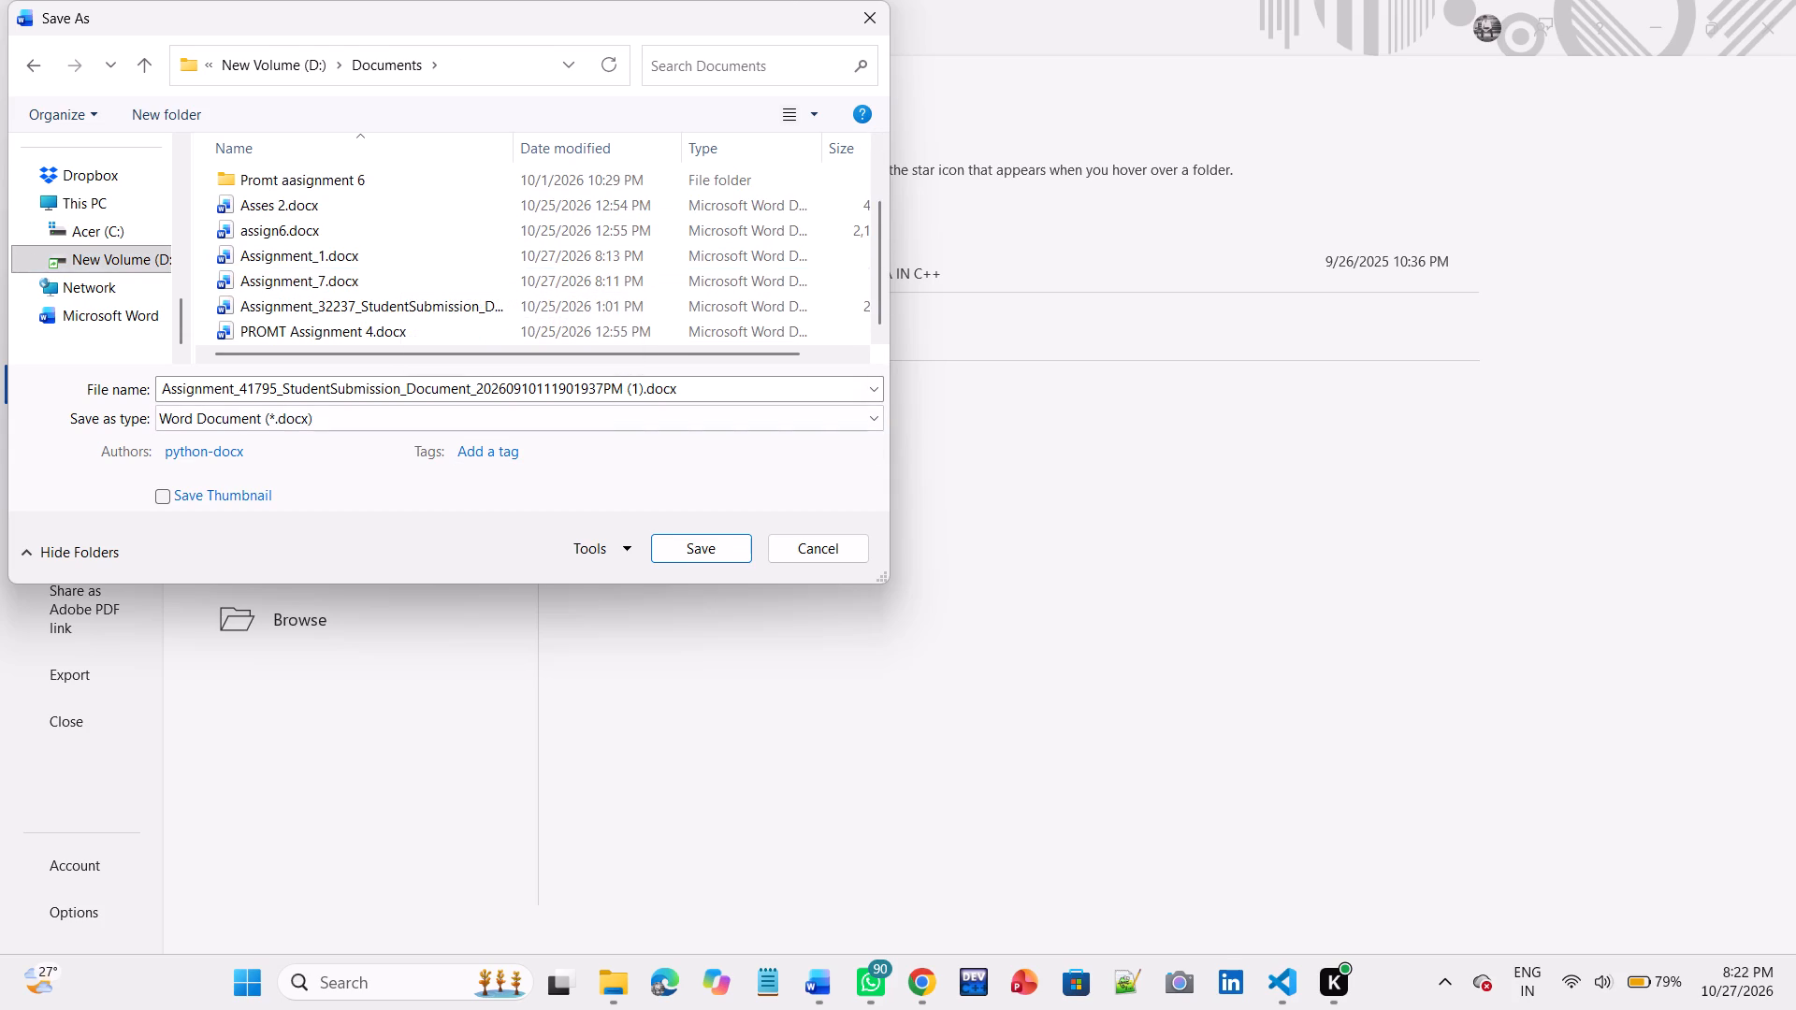
Name the copy Assignment_2.docx and save it as a Word document.
{"action": "left_click", "coordinate": [641, 383]}
{"action": "left_click", "coordinate": [641, 383]}
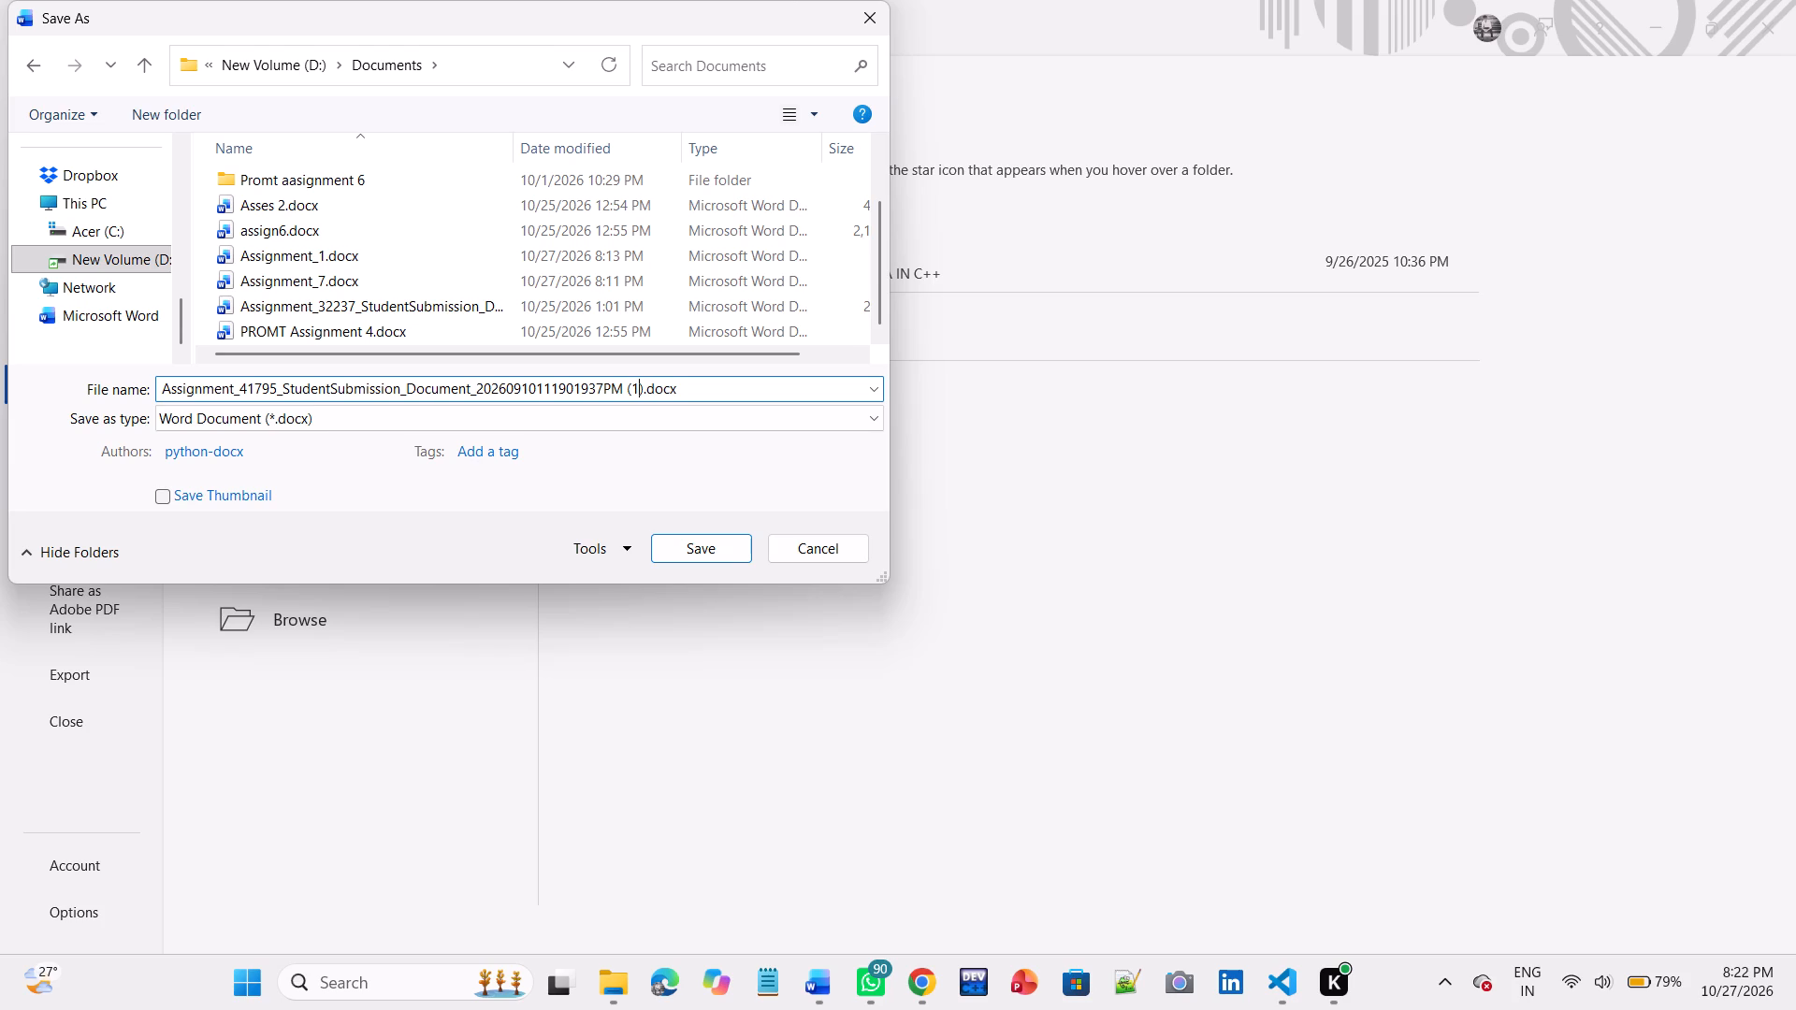
{"action": "left_click", "coordinate": [647, 381]}
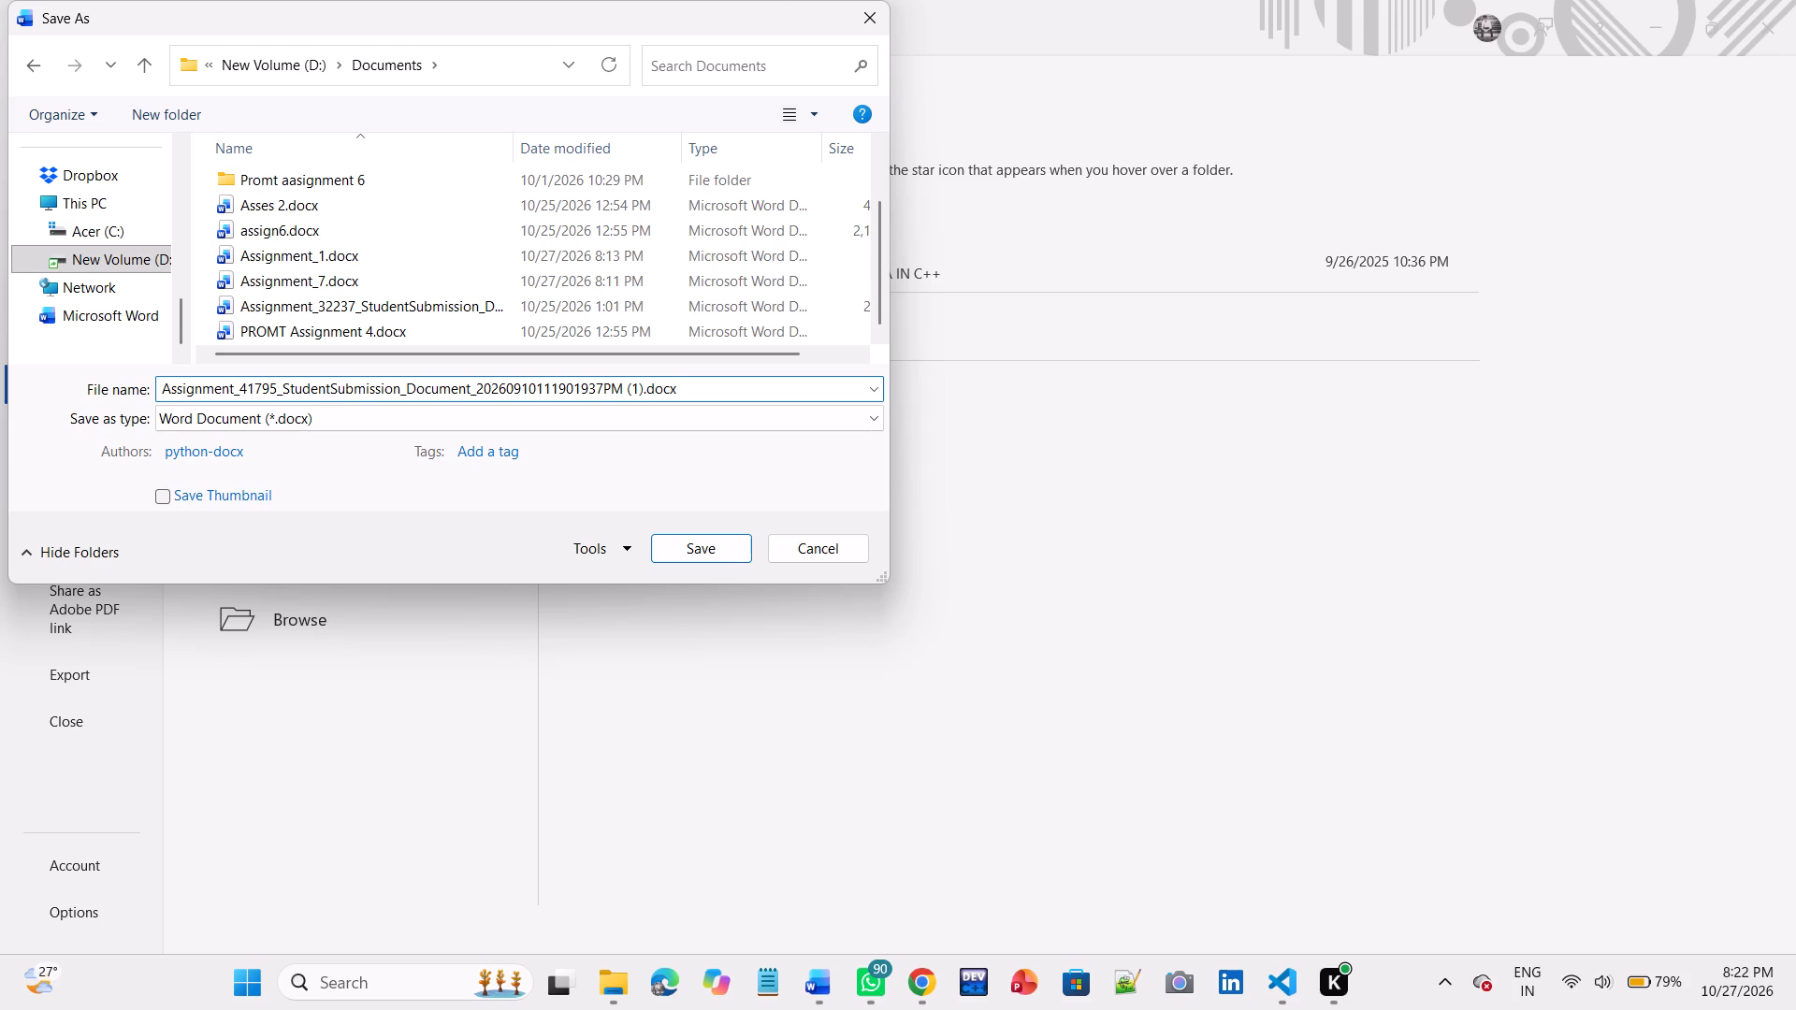
{"action": "left_click", "coordinate": [644, 379]}
{"action": "key", "text": "BackSpace"}
{"action": "key", "text": "BackSpace"}
{"action": "key", "text": "BackSpace"}
{"action": "key", "text": "BackSpace"}
{"action": "key", "text": "BackSpace"}
{"action": "key", "text": "BackSpace"}
{"action": "key", "text": "BackSpace"}
{"action": "key", "text": "BackSpace"}
{"action": "key", "text": "BackSpace"}
{"action": "key", "text": "BackSpace"}
{"action": "key", "text": "BackSpace"}
{"action": "key", "text": "BackSpace"}
{"action": "key", "text": "BackSpace"}
{"action": "key", "text": "BackSpace"}
{"action": "key", "text": "BackSpace"}
{"action": "key", "text": "BackSpace"}
{"action": "key", "text": "BackSpace"}
{"action": "key", "text": "BackSpace"}
{"action": "key", "text": "BackSpace"}
{"action": "key", "text": "BackSpace"}
{"action": "key", "text": "BackSpace"}
{"action": "key", "text": "BackSpace"}
{"action": "key", "text": "BackSpace"}
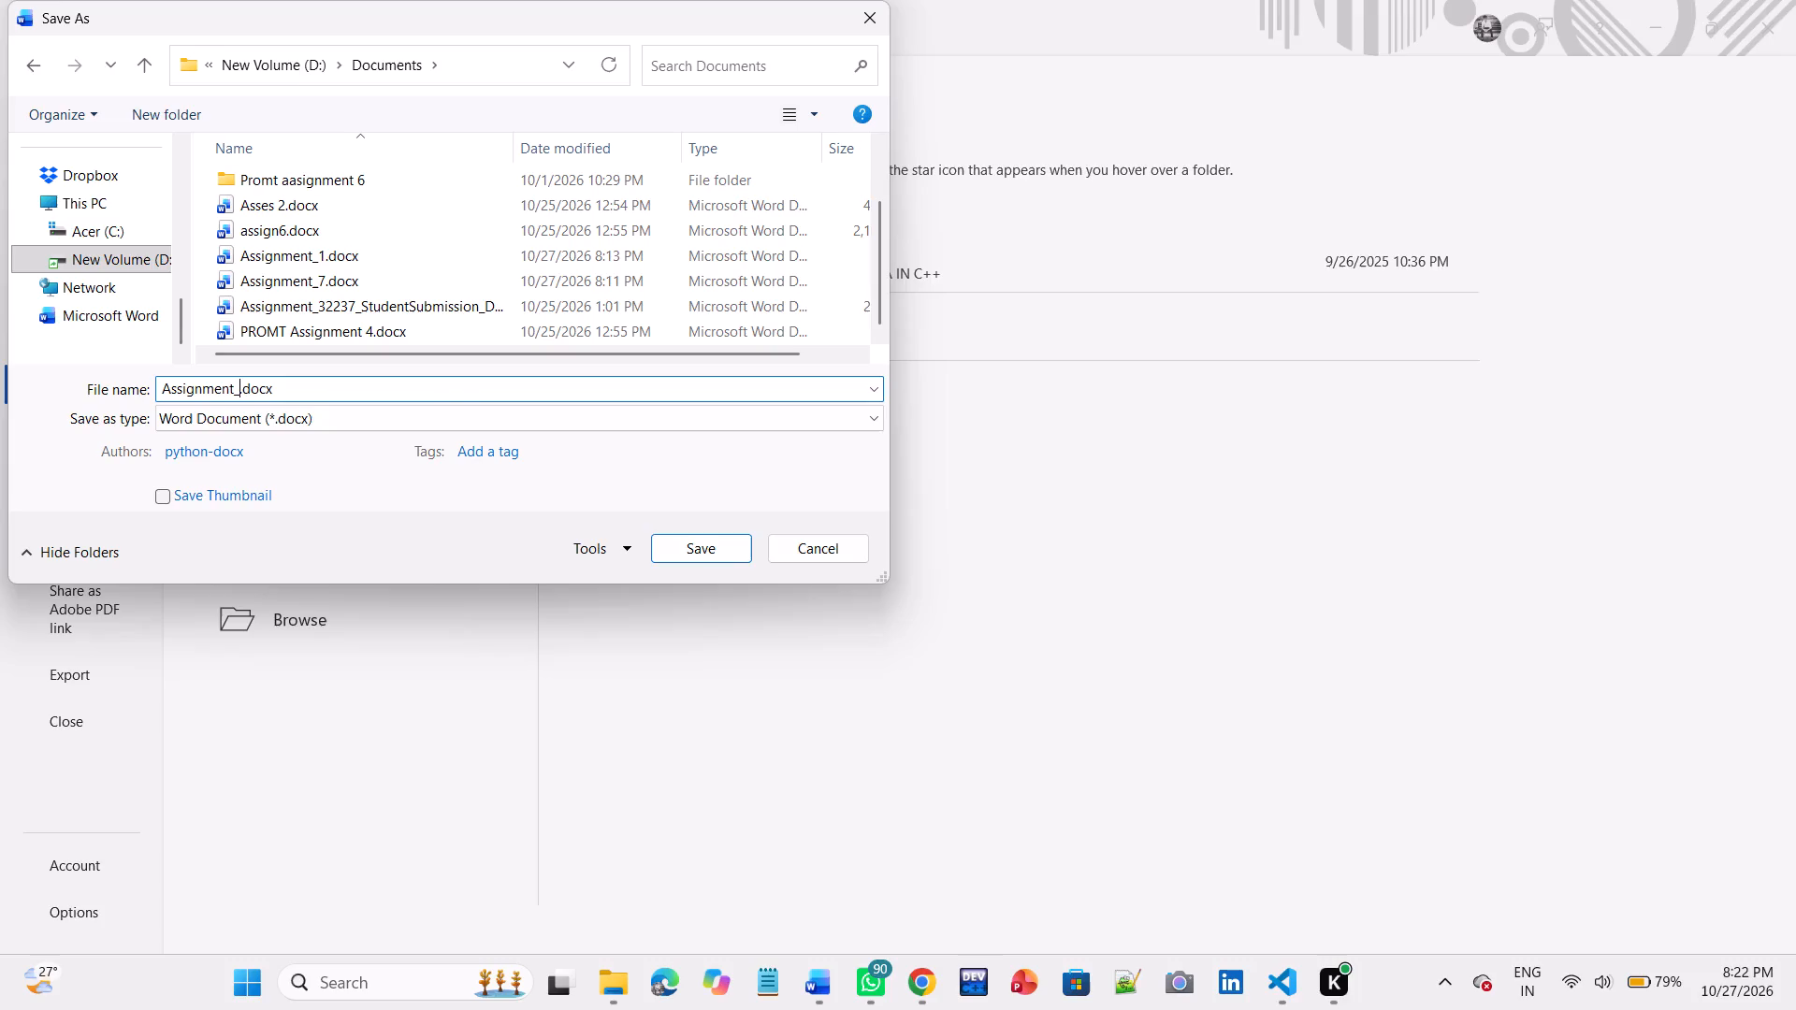
{"action": "key", "text": "2"}
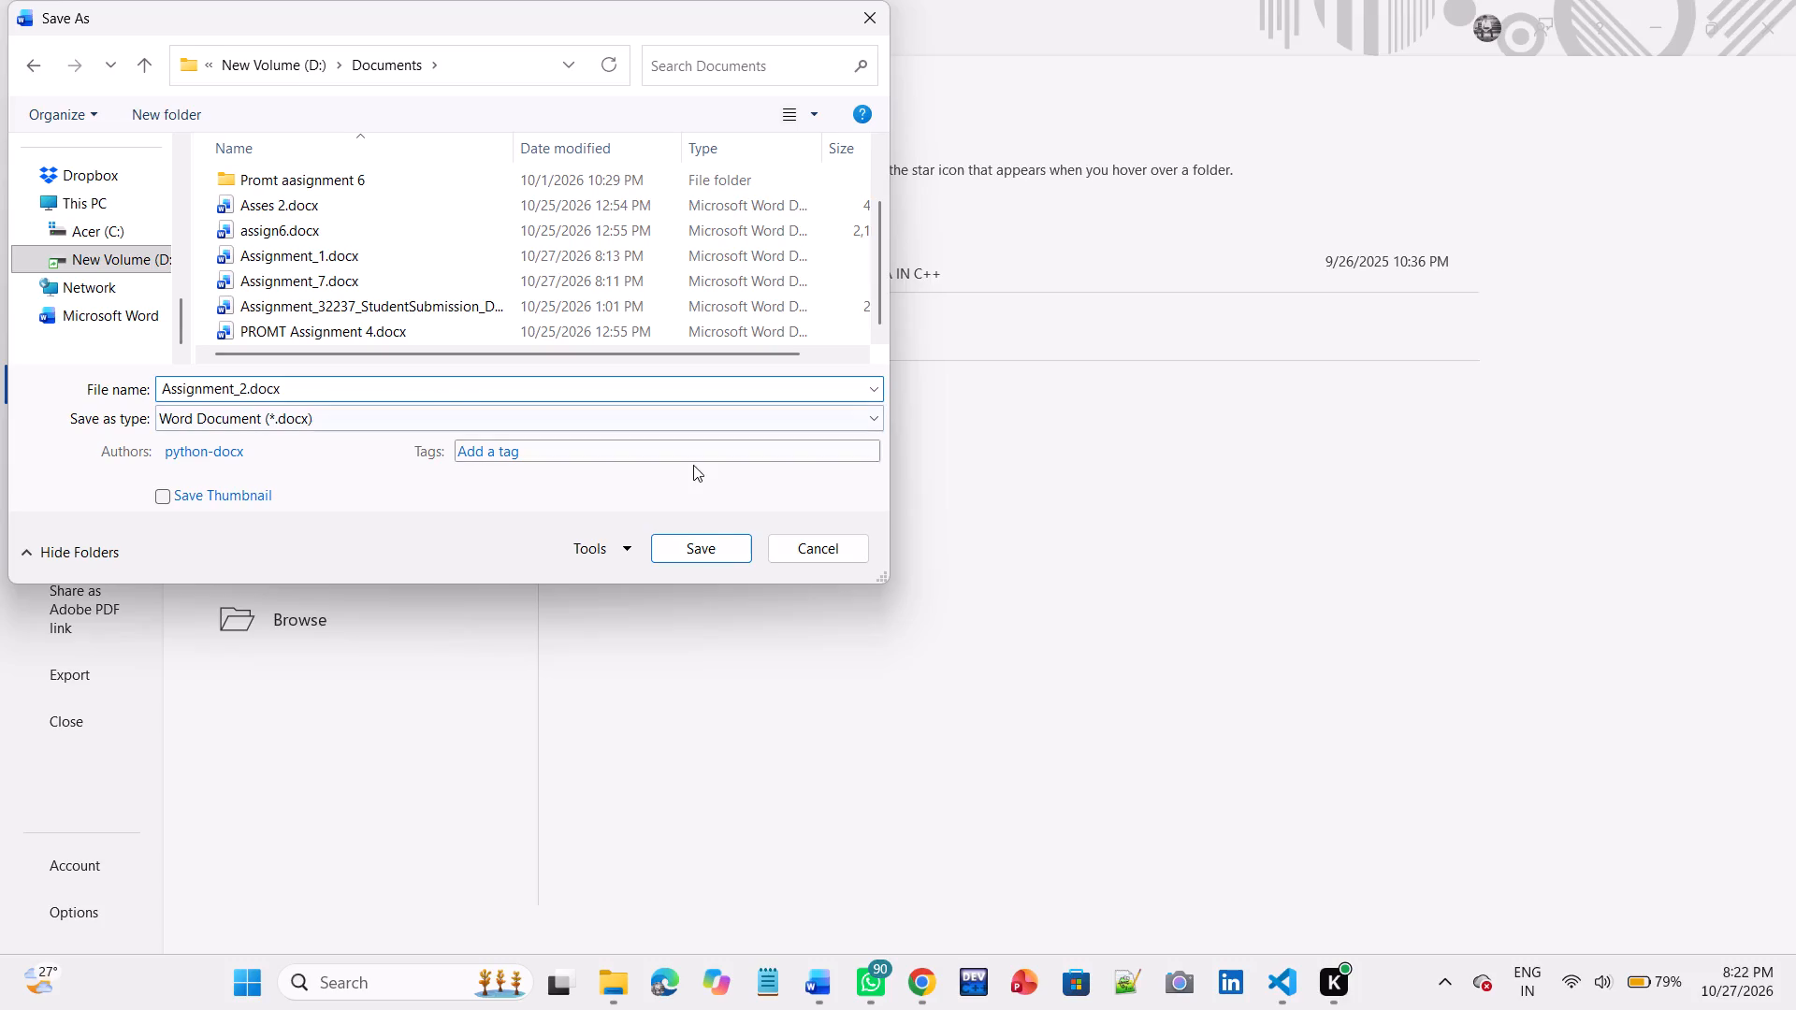
{"action": "left_click", "coordinate": [712, 539]}
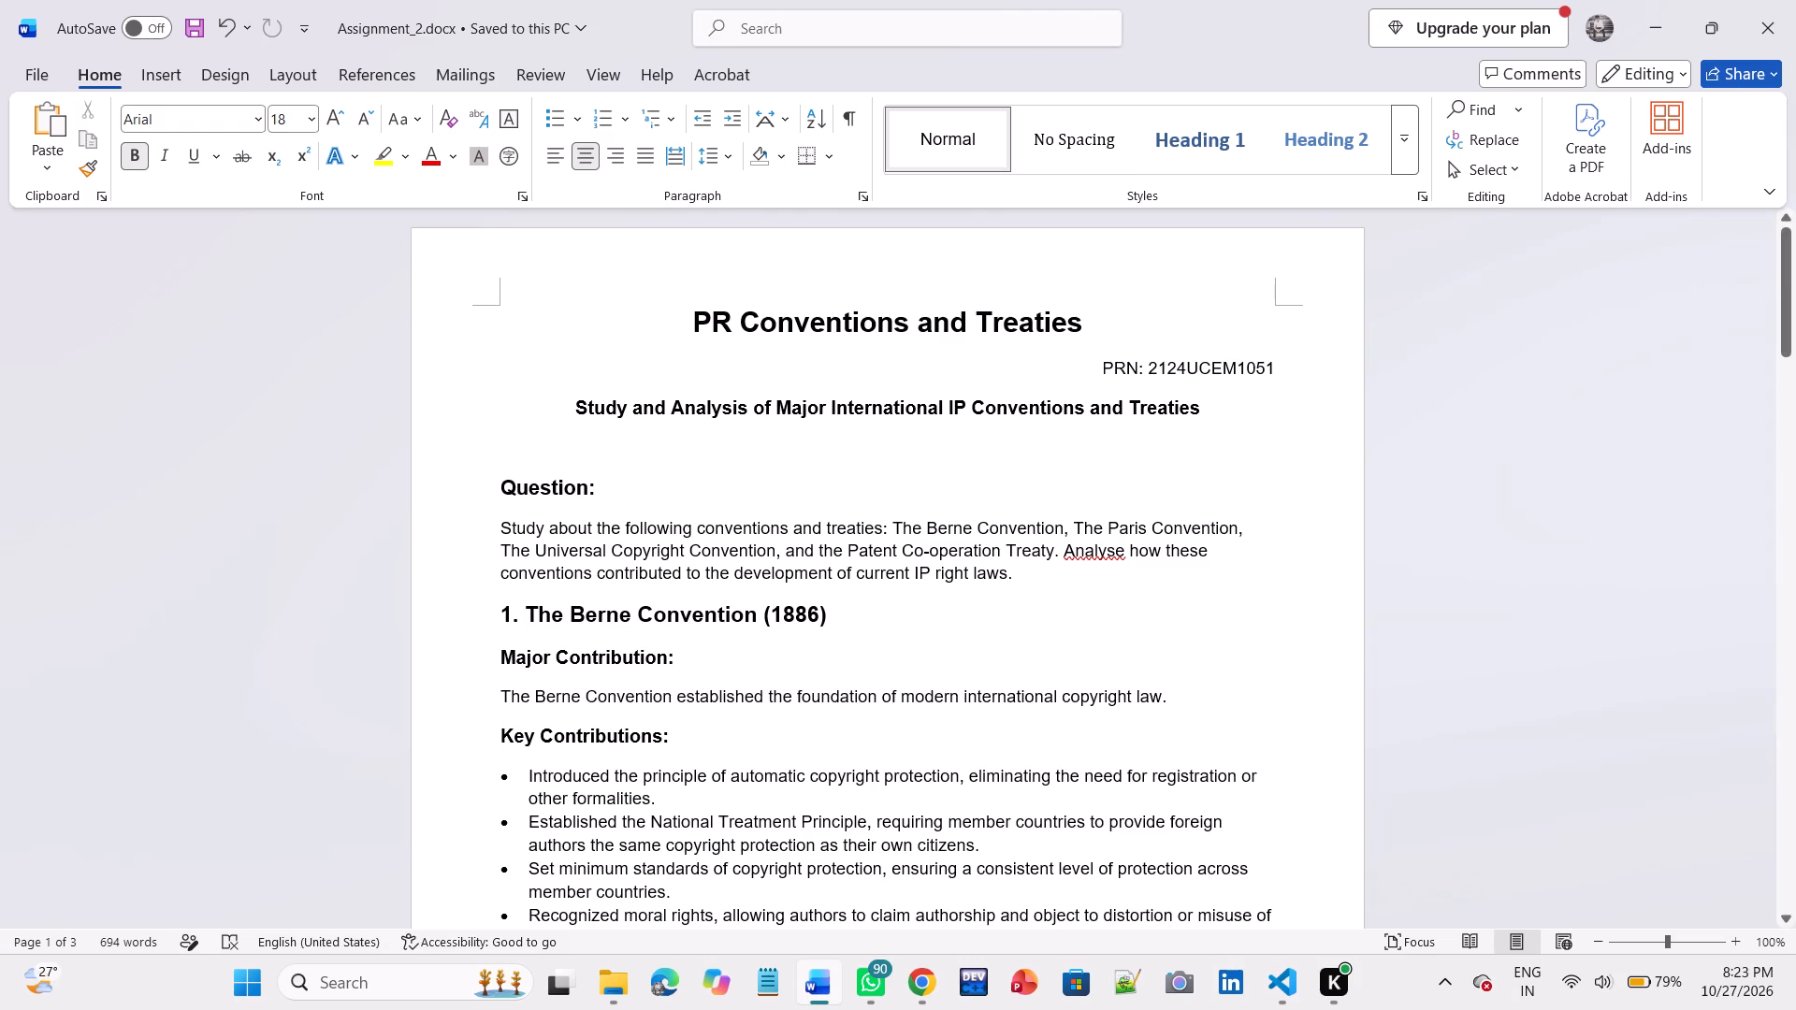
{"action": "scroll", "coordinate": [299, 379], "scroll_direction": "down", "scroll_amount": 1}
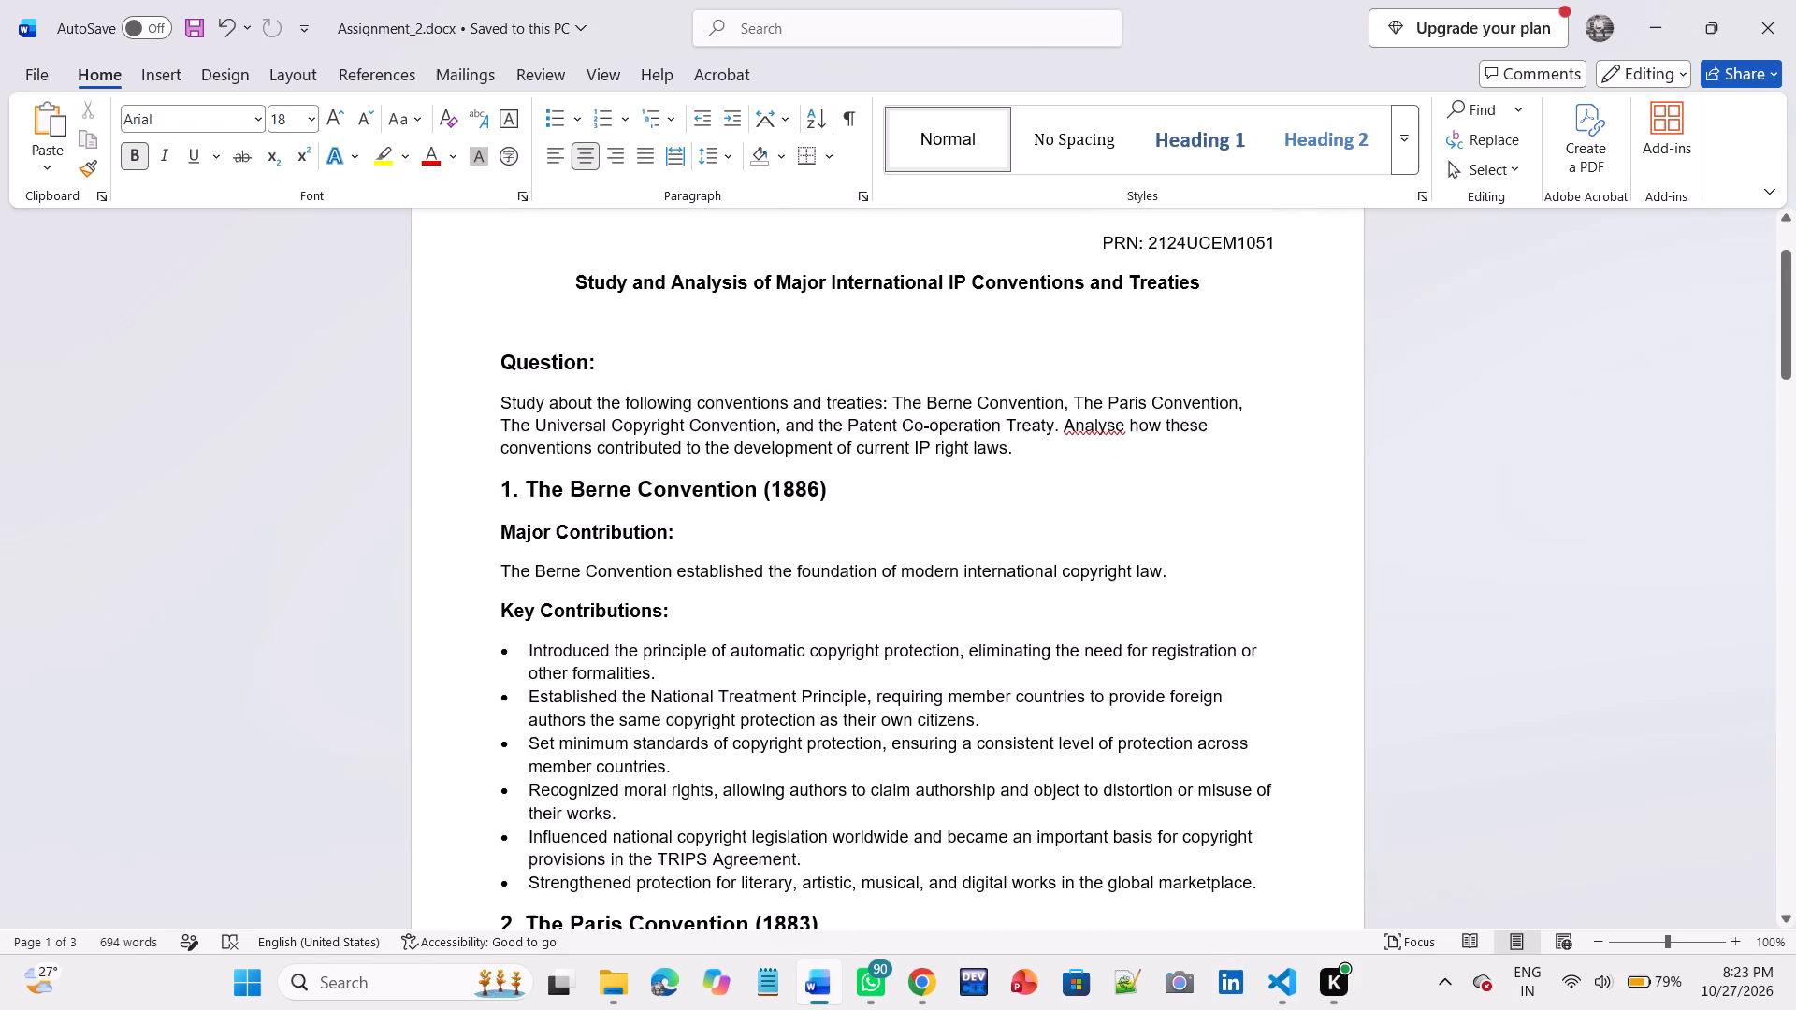
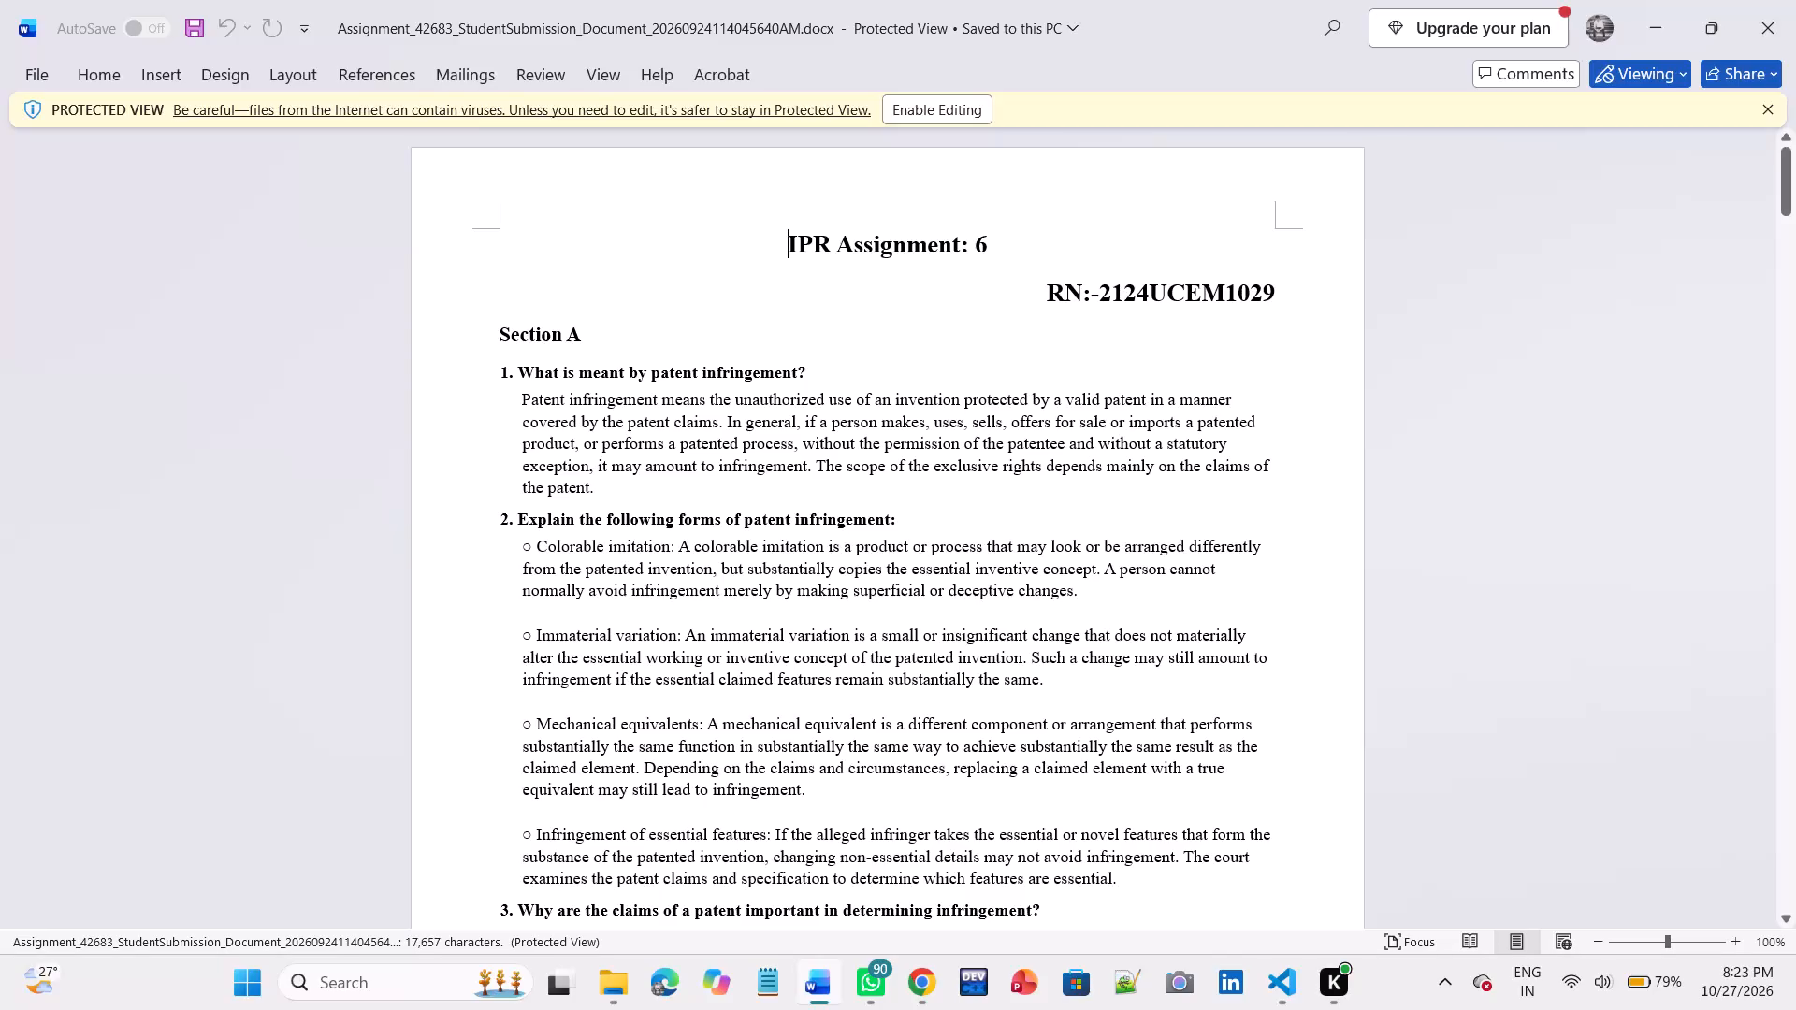
Enable editing of the IPR Assignment 6 document and replace the last two digits of the roll number with 51.
{"action": "left_click", "coordinate": [951, 118]}
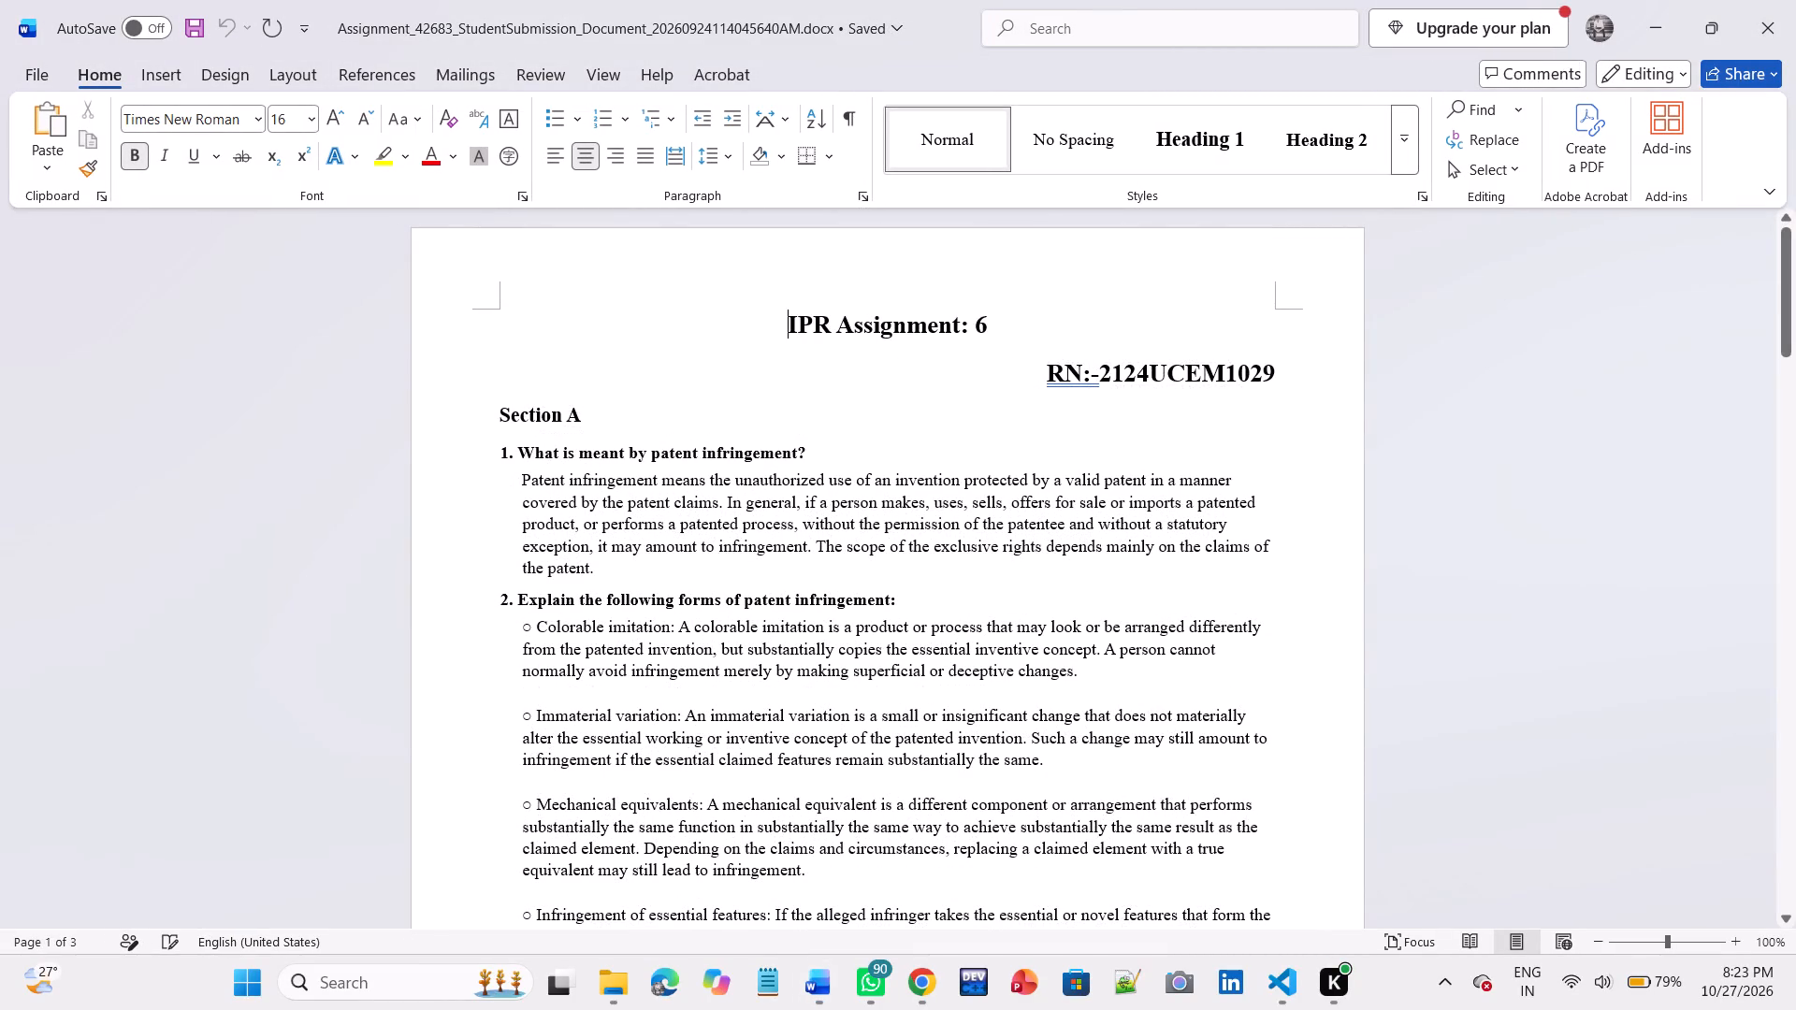
{"action": "left_click", "coordinate": [1311, 377]}
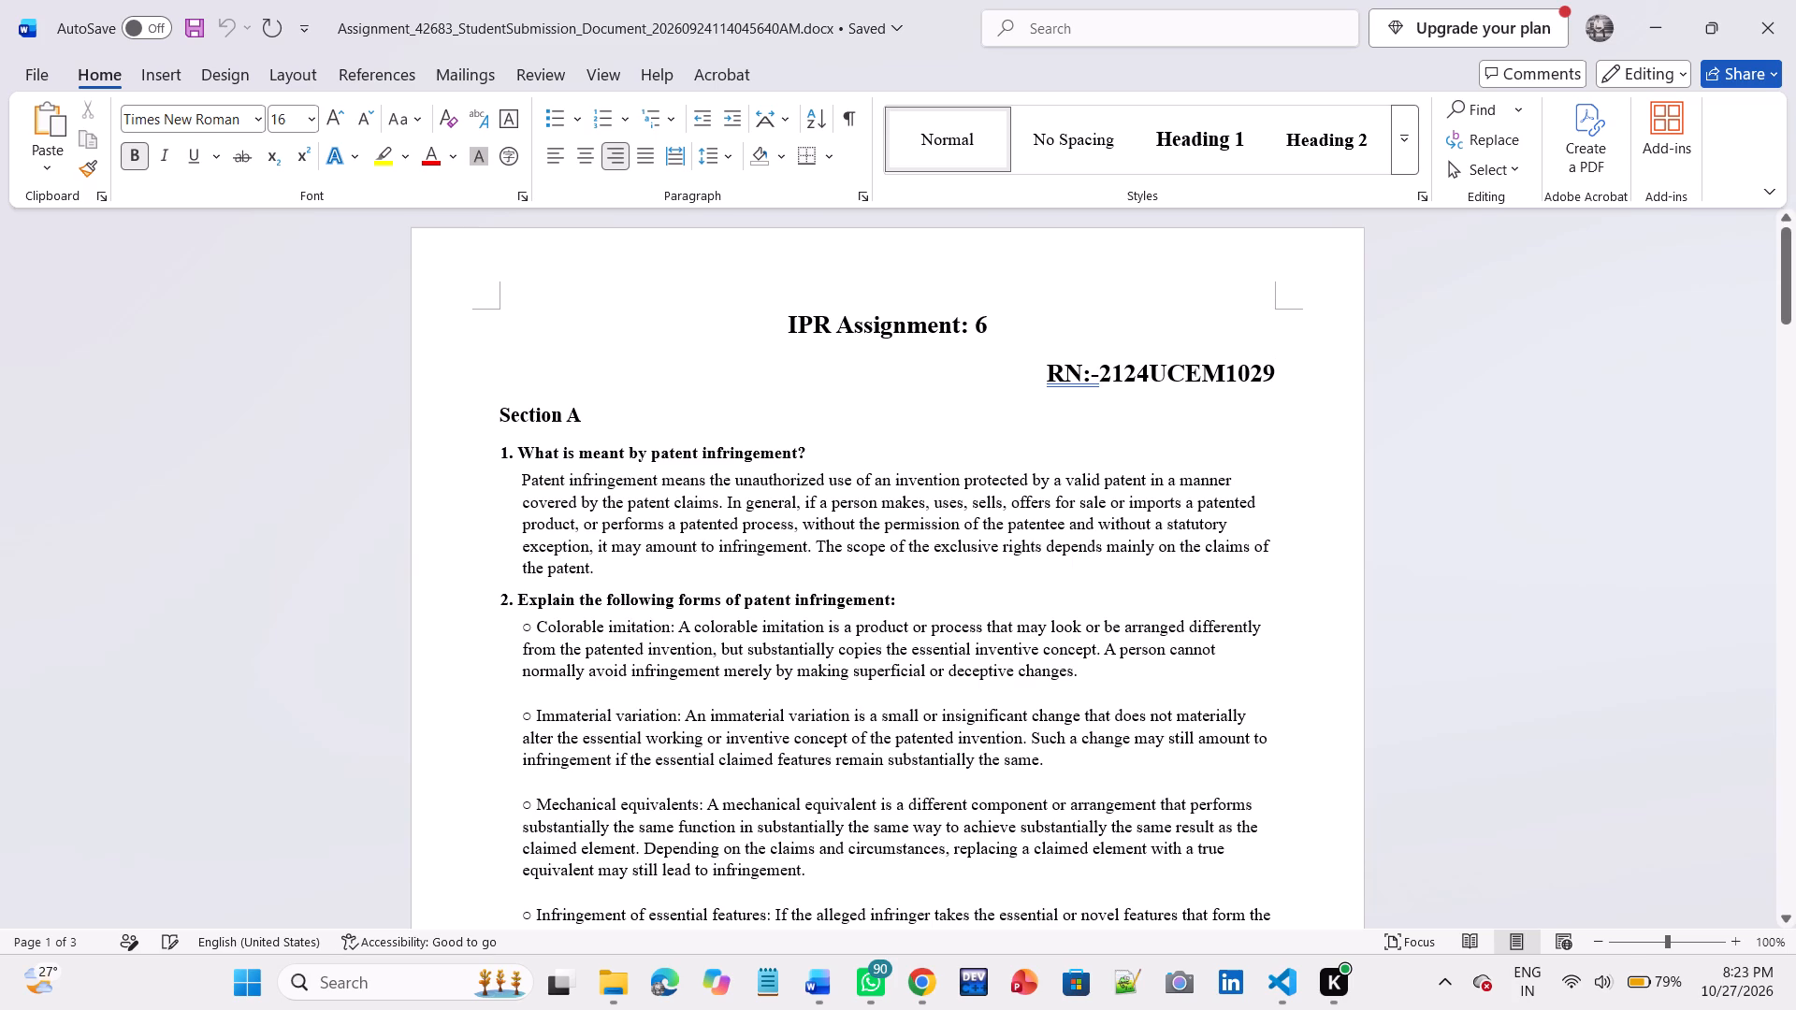
{"action": "key", "text": "BackSpace"}
{"action": "key", "text": "BackSpace"}
{"action": "type", "text": "51"}
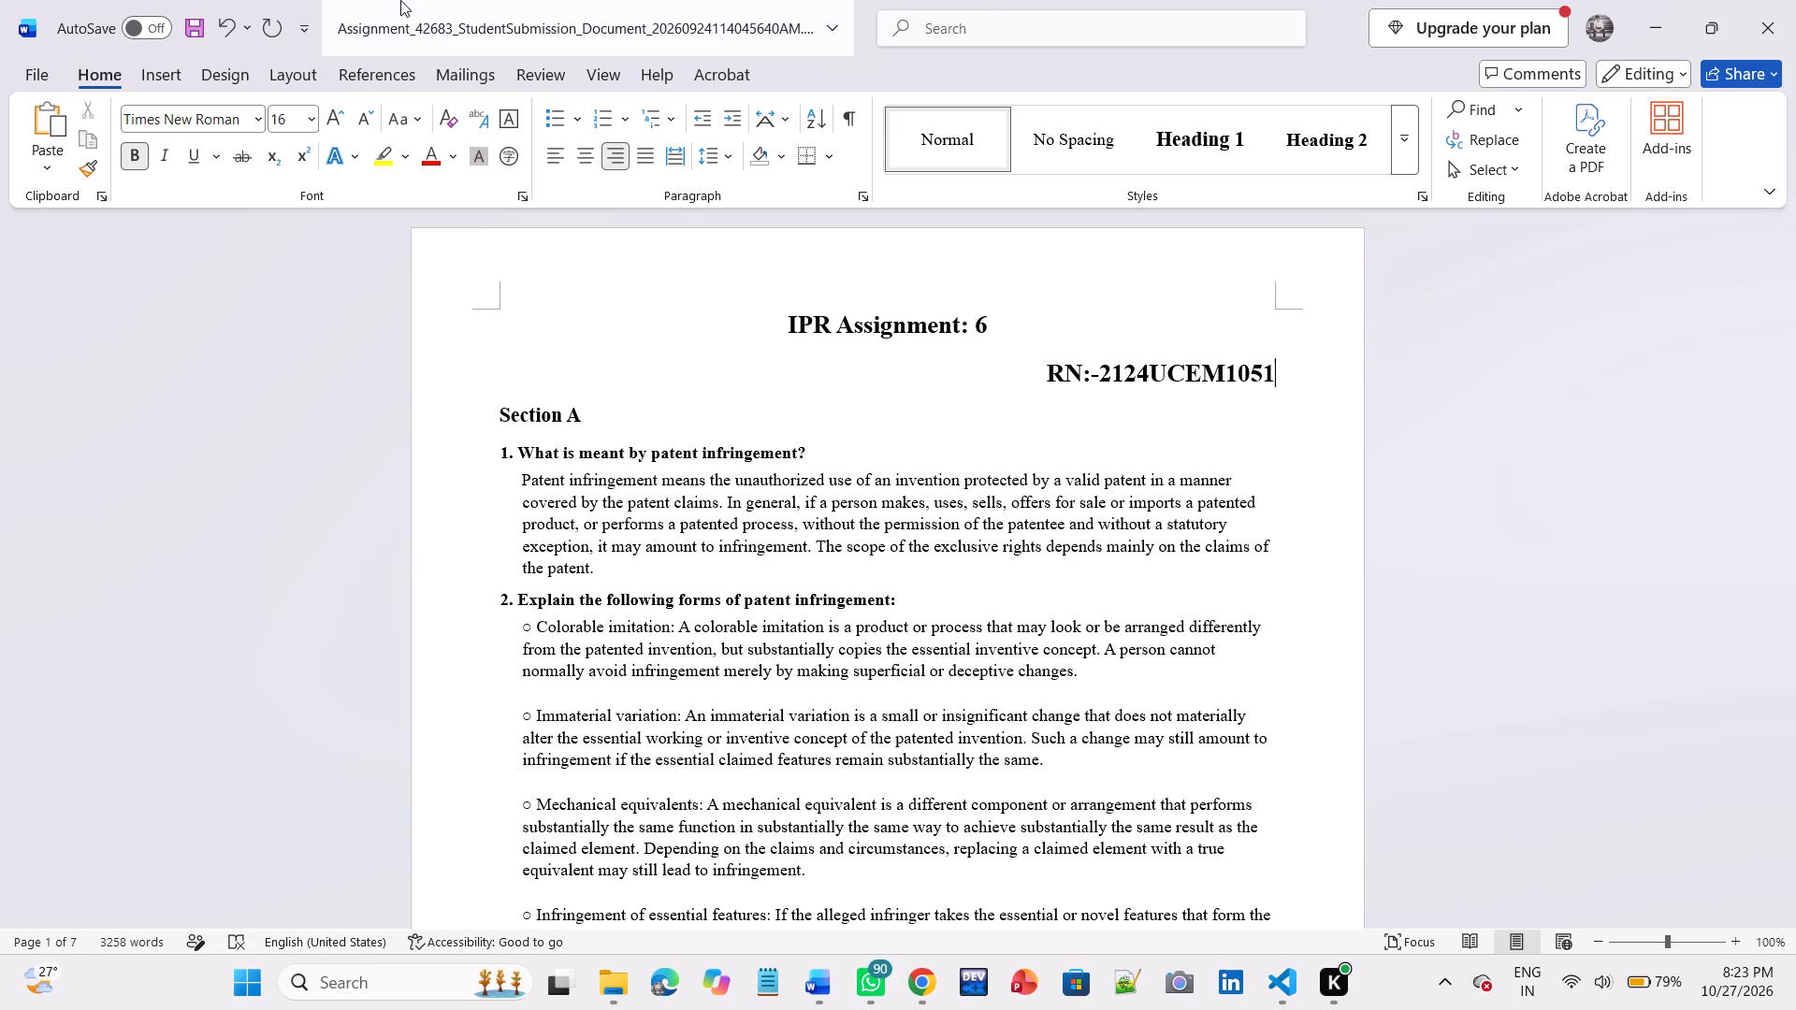
Start saving the document as a new copy in the Documents folder on New Volume (D:).
{"action": "left_click", "coordinate": [37, 64]}
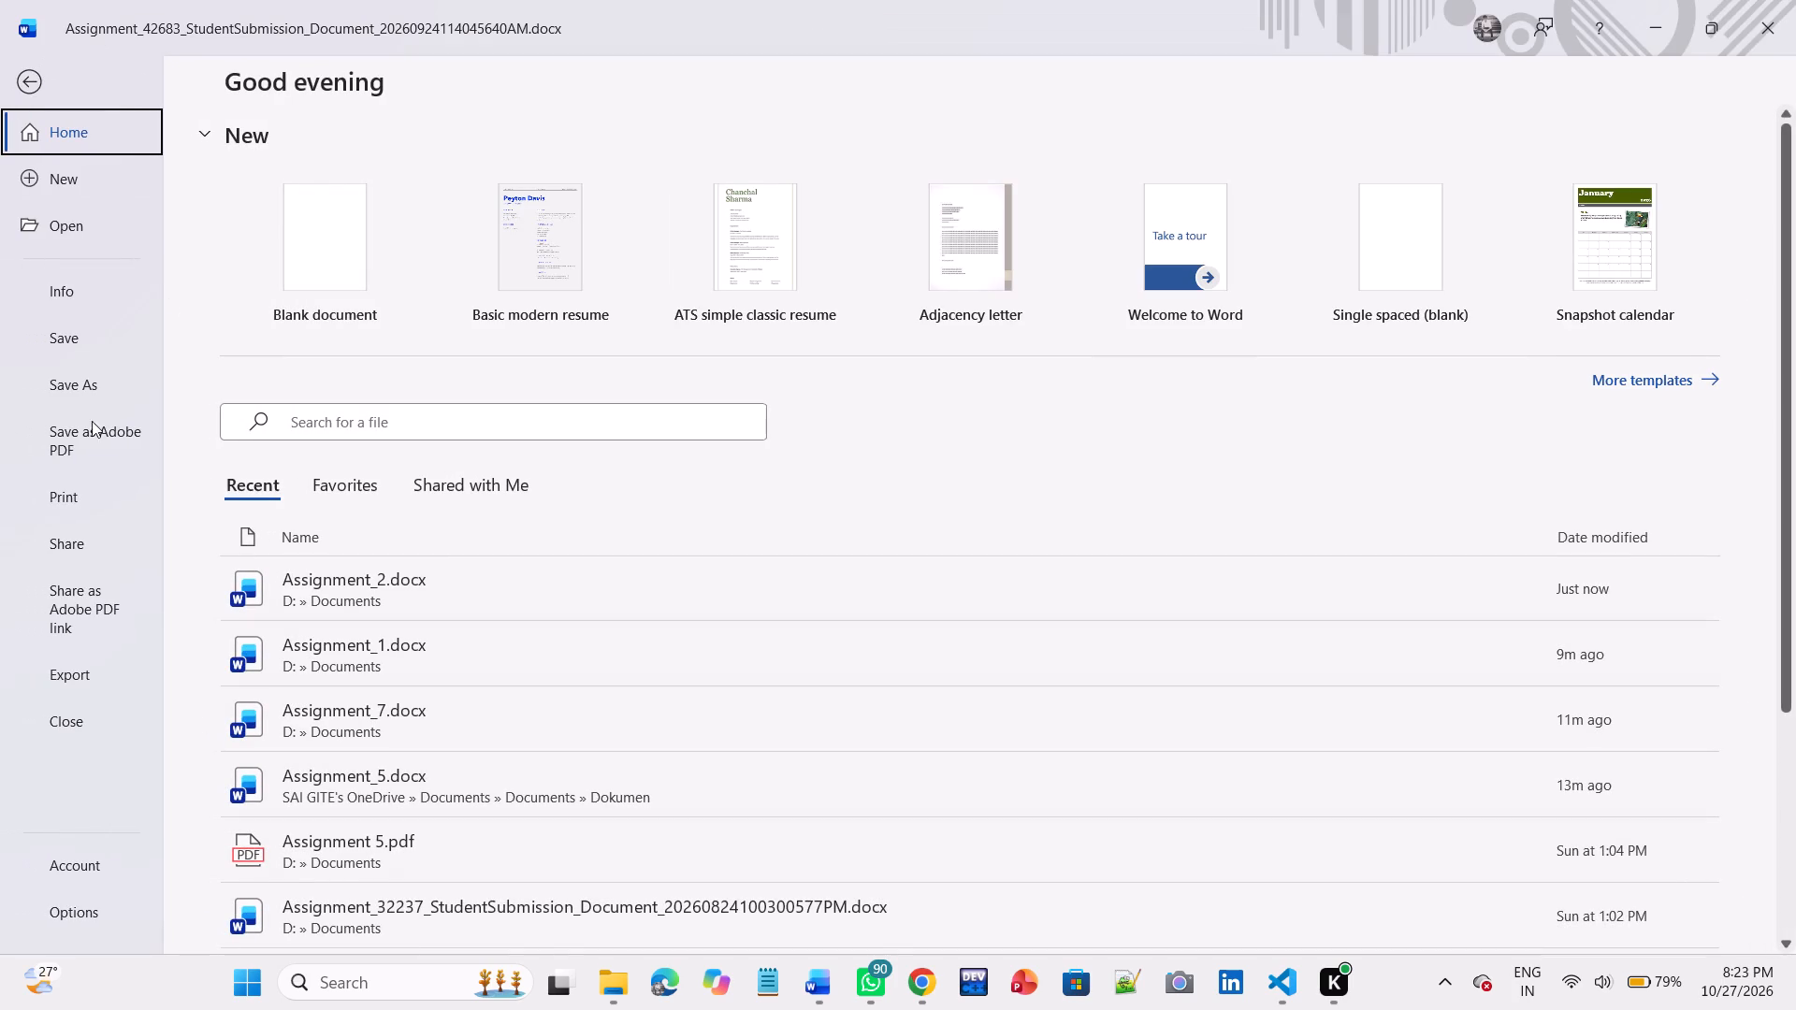
{"action": "left_click", "coordinate": [80, 396]}
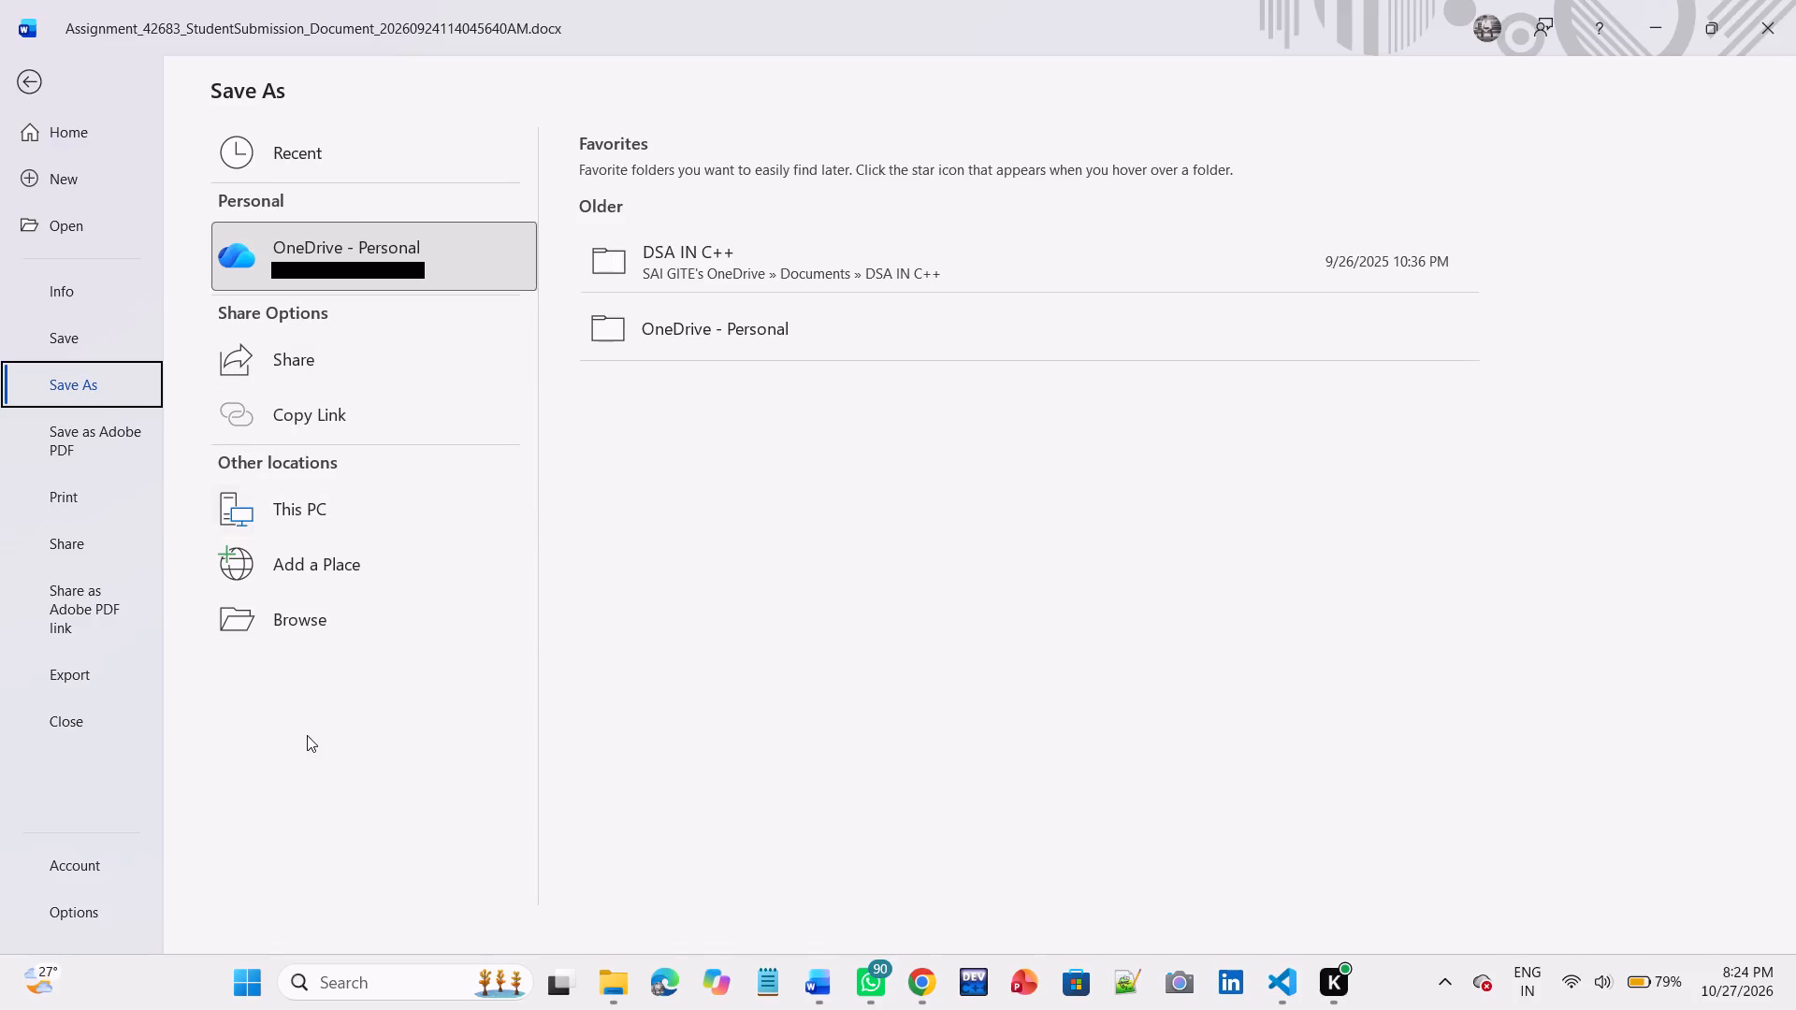
{"action": "left_click", "coordinate": [369, 631]}
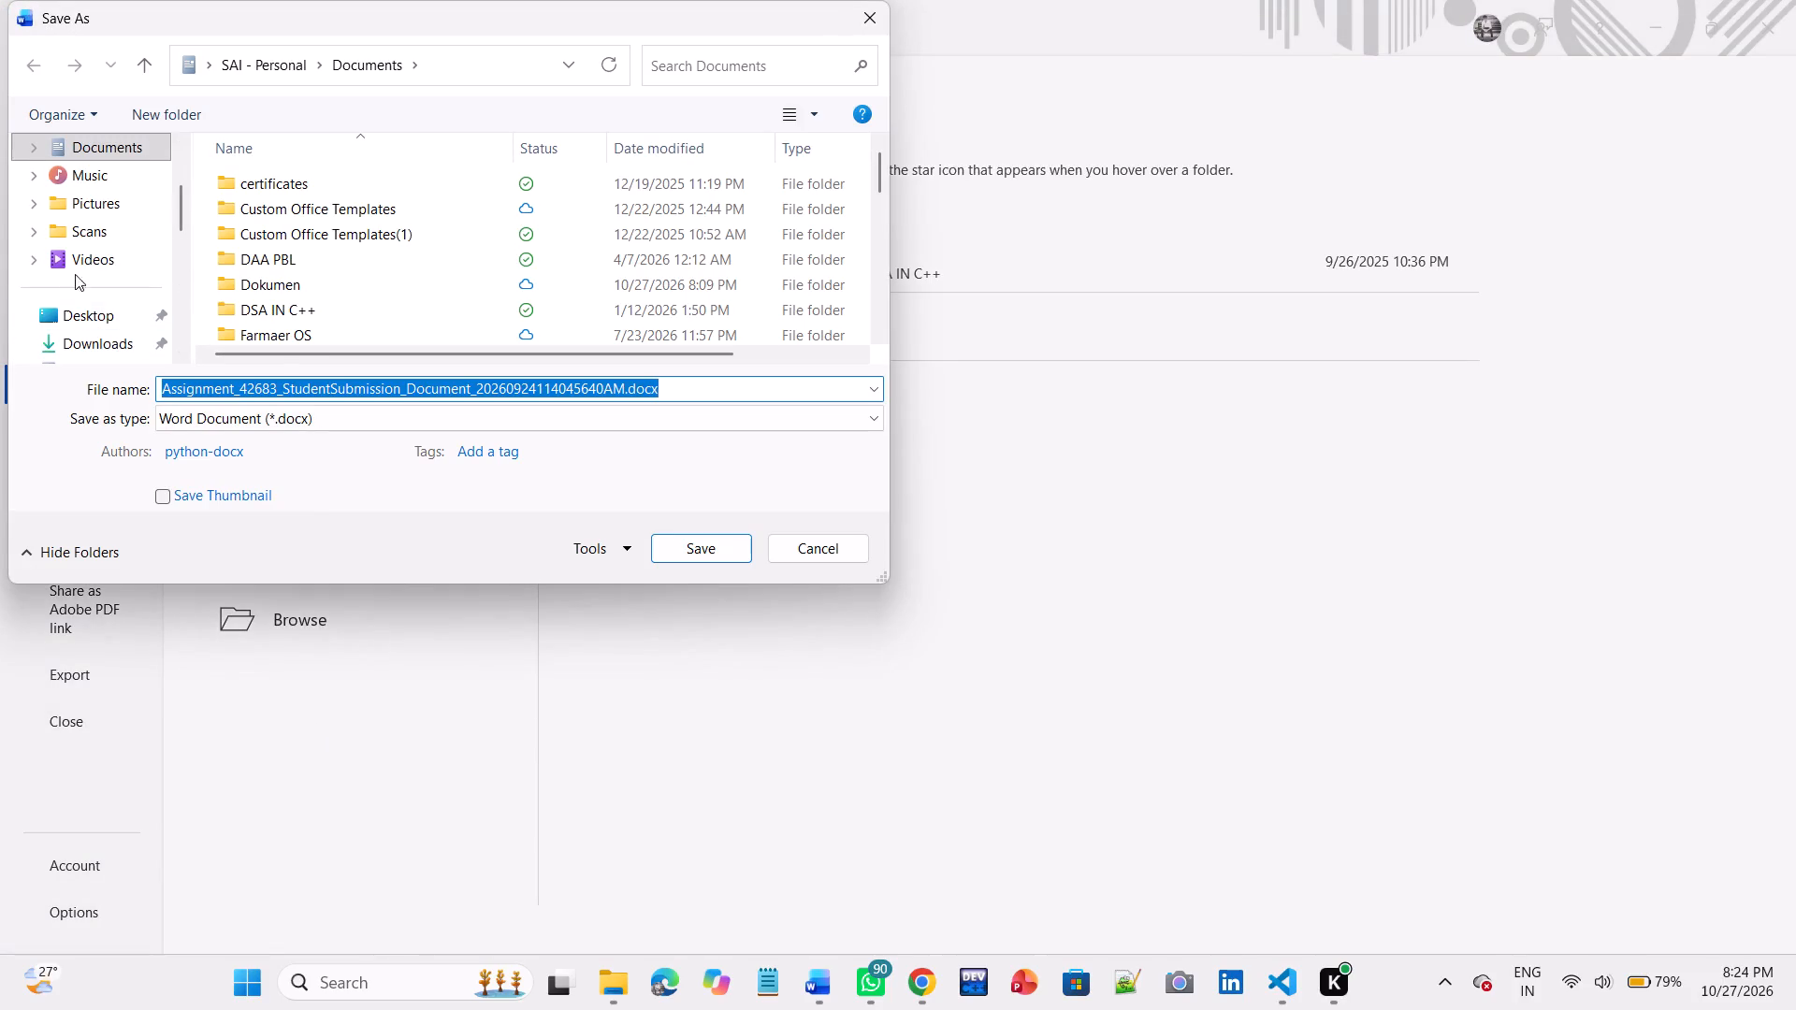
{"action": "scroll", "coordinate": [129, 164], "scroll_direction": "down", "scroll_amount": 2}
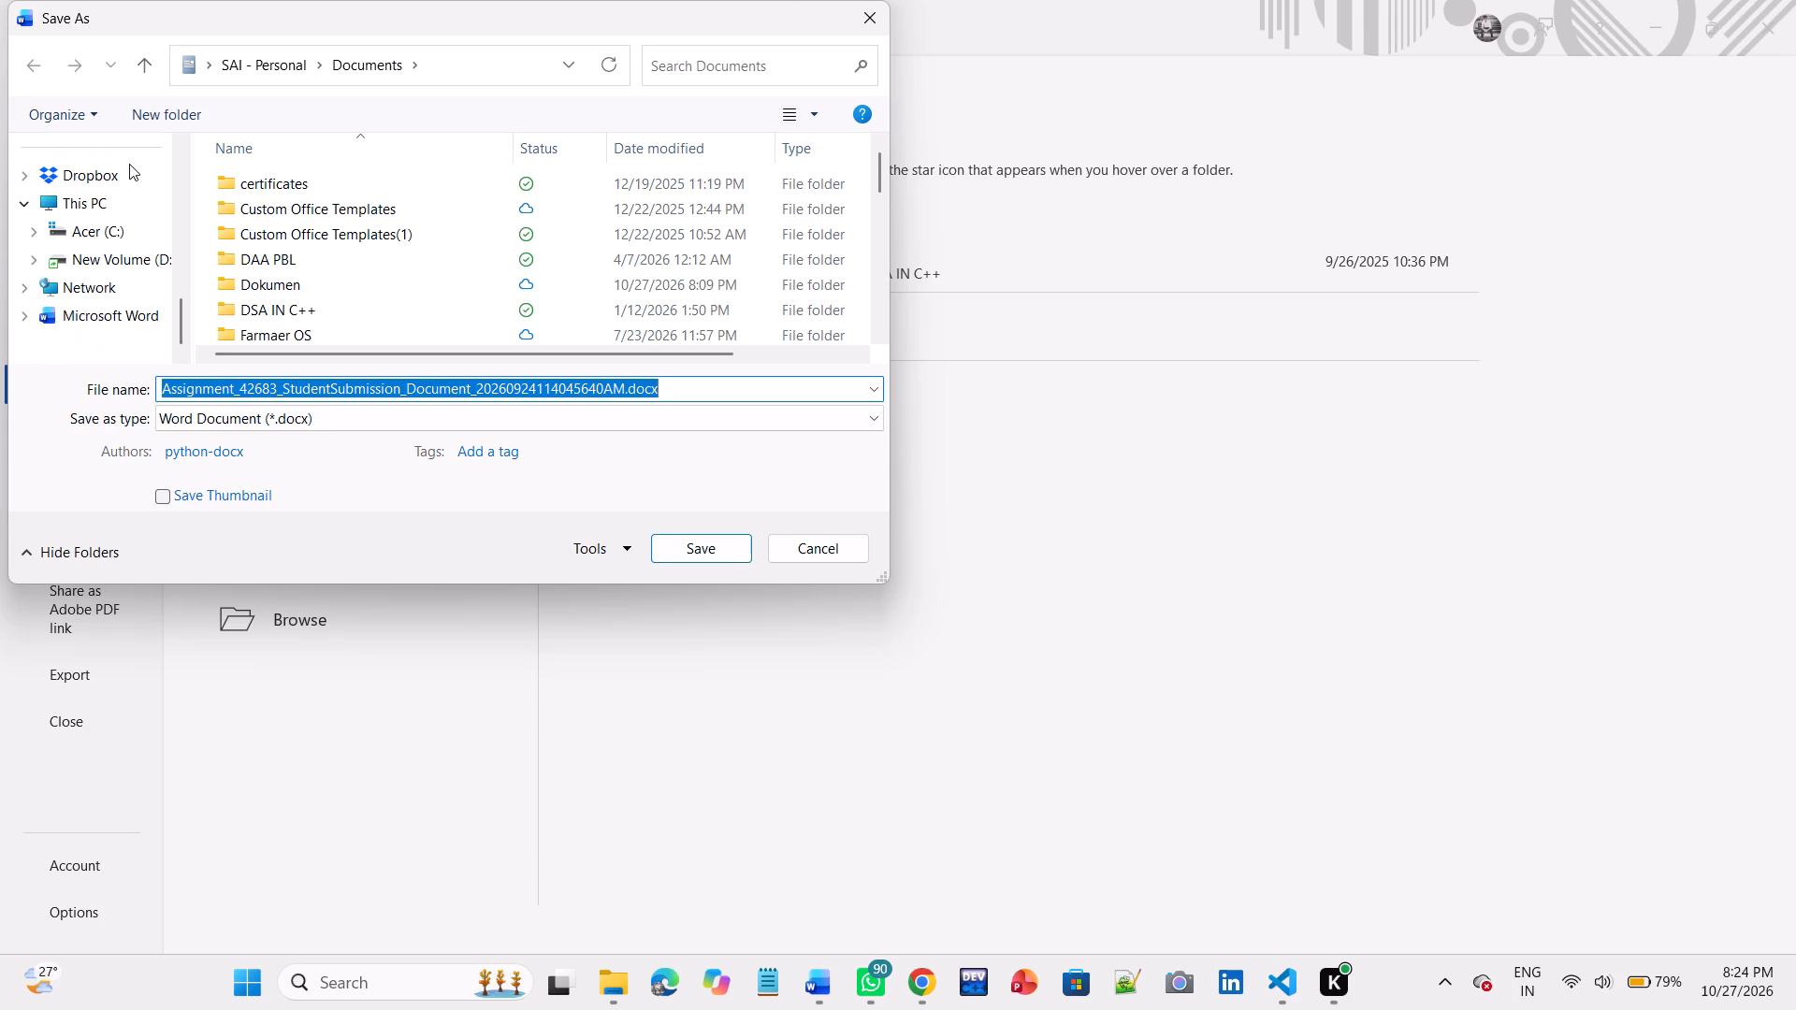
{"action": "left_click", "coordinate": [115, 250]}
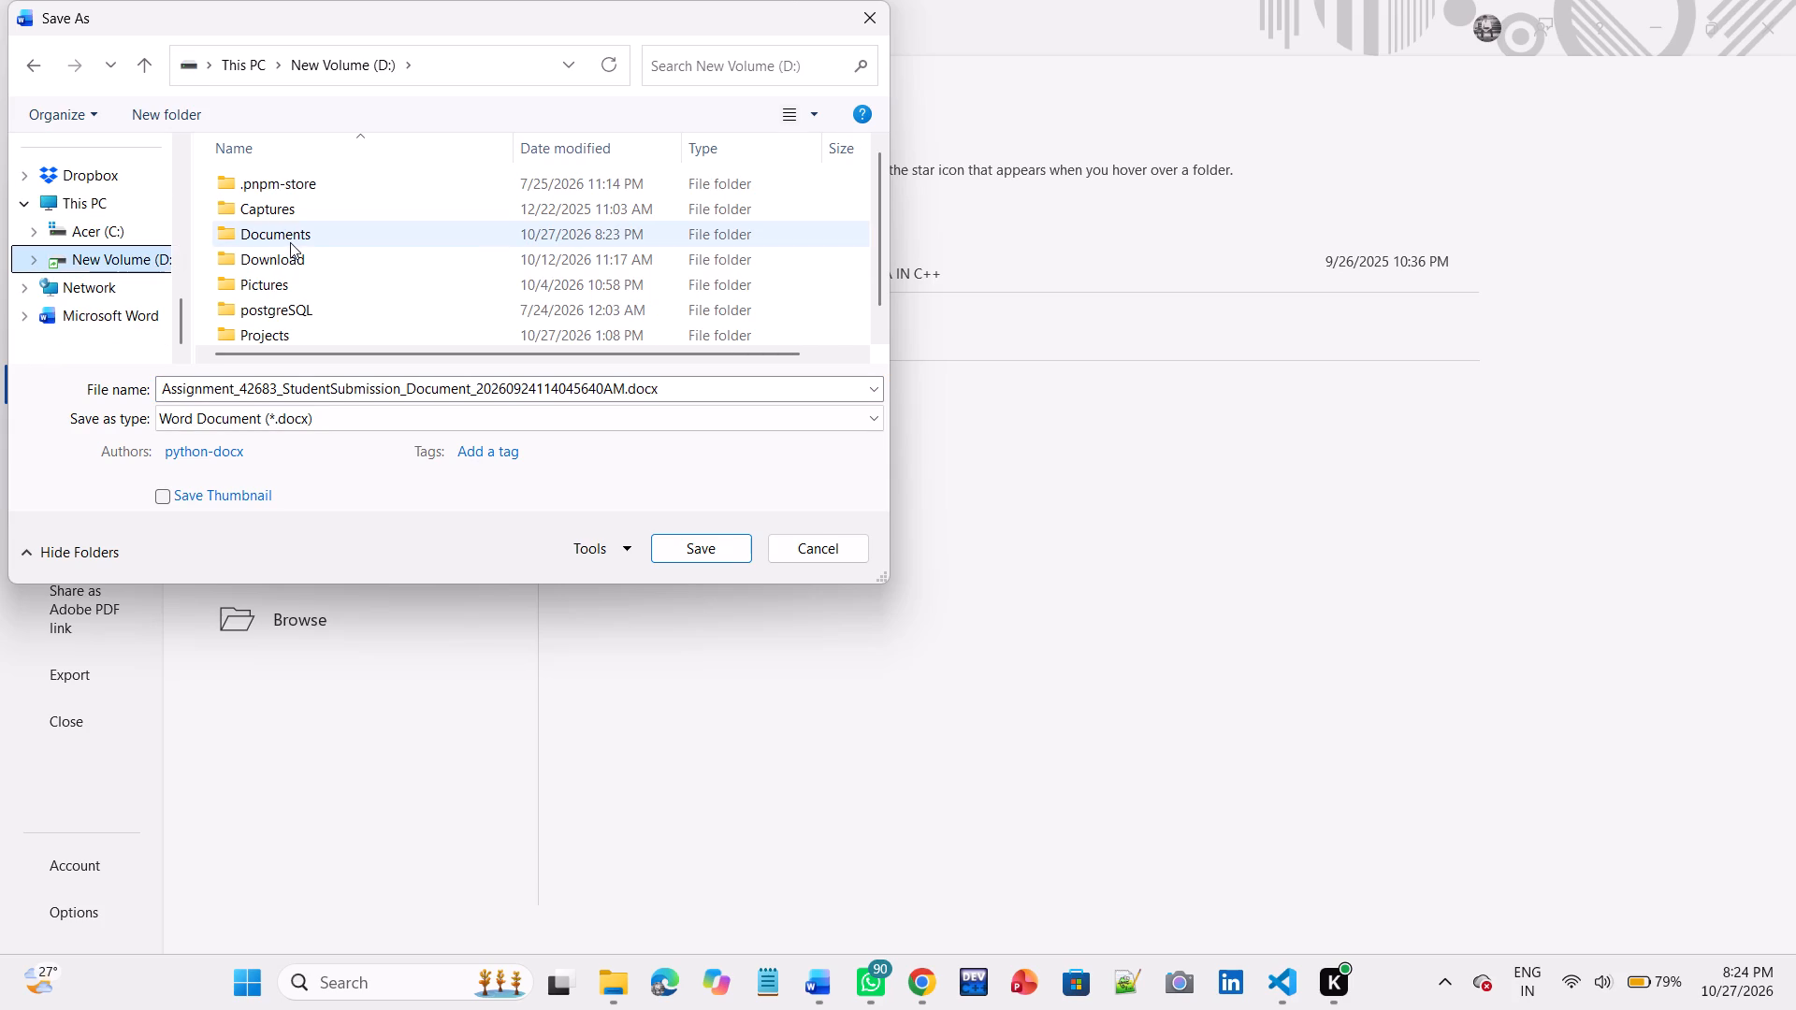
{"action": "left_click", "coordinate": [313, 239]}
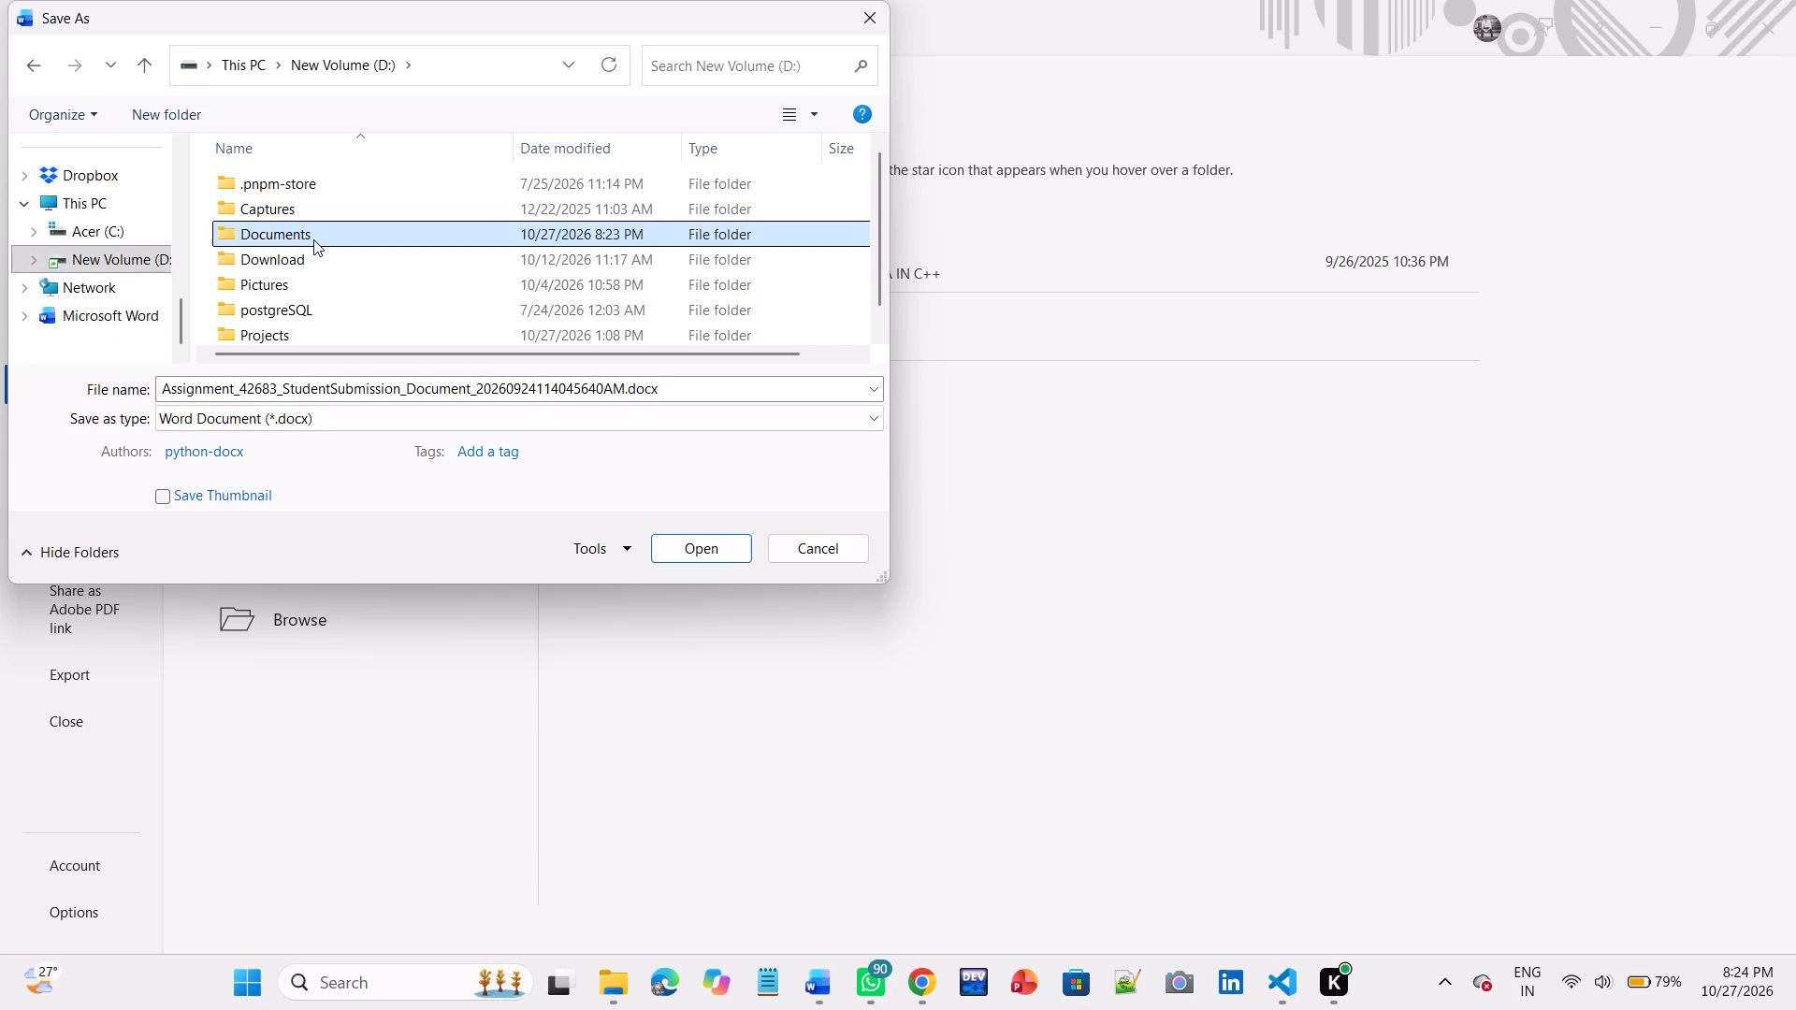
{"action": "double_click", "coordinate": [313, 239]}
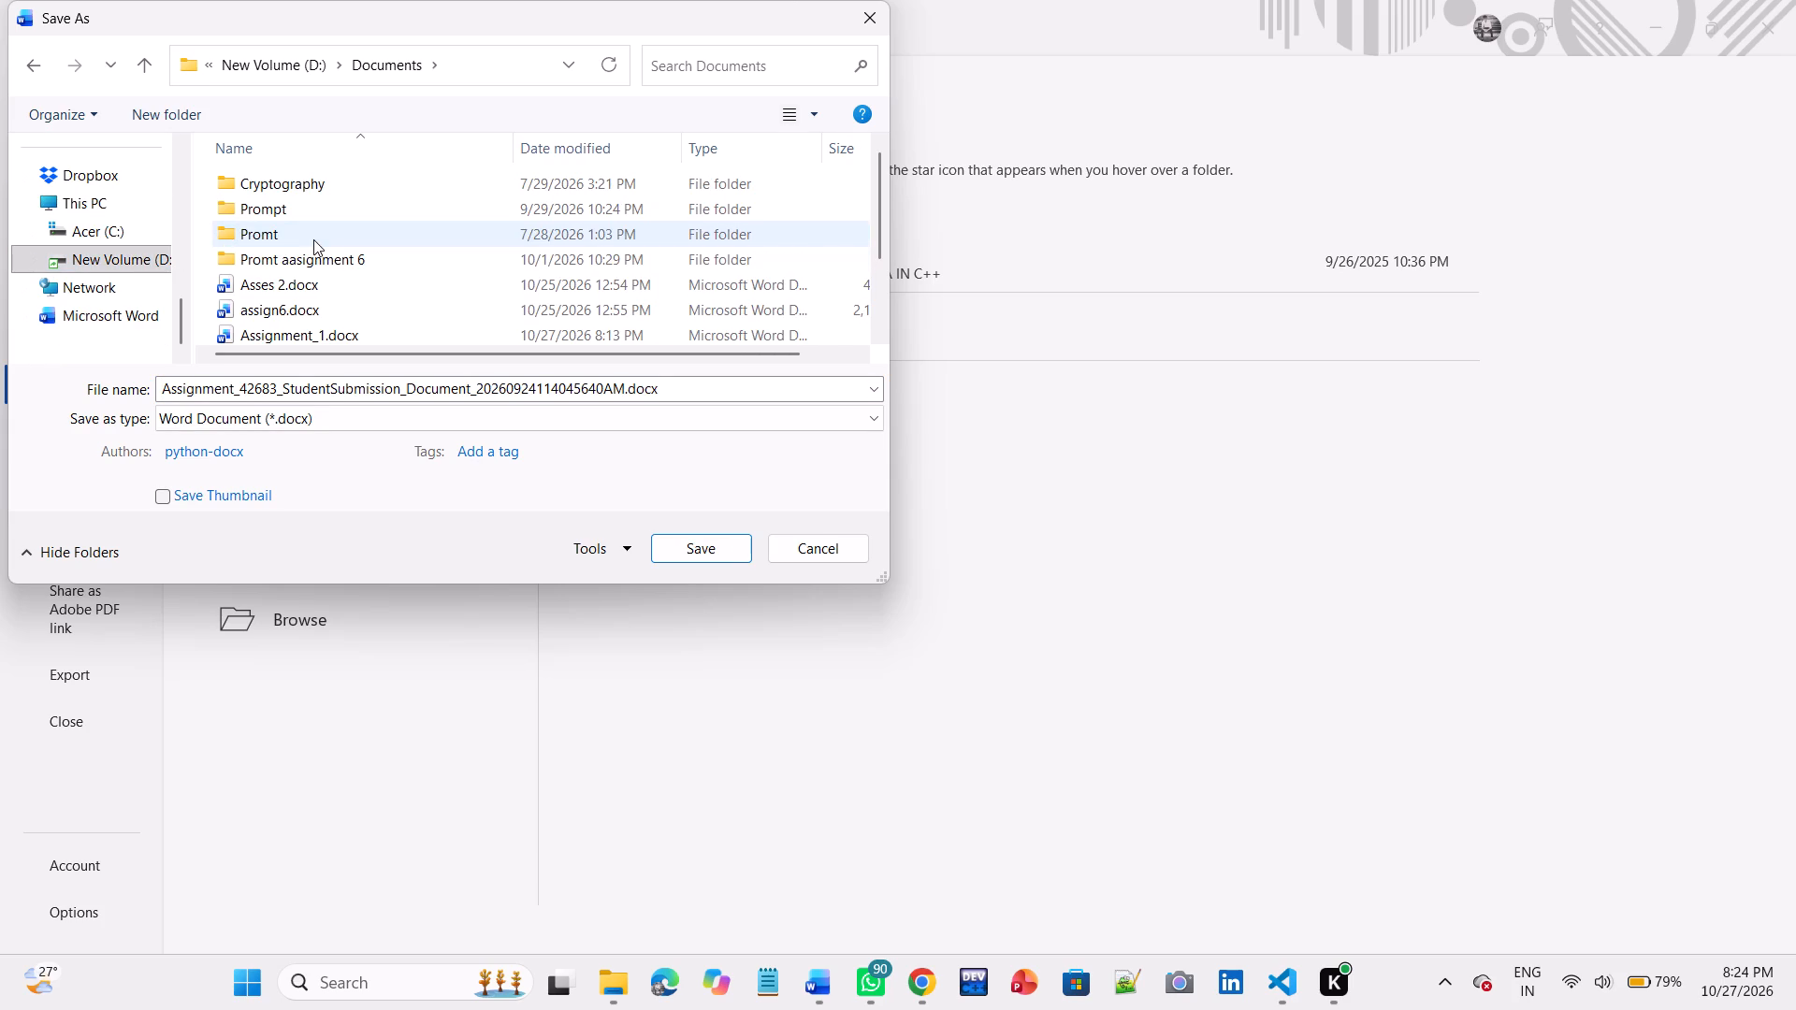
Name the copy Assignment_6.docx, replacing the long submission number and text after the word Assignment.
{"action": "left_click", "coordinate": [621, 389]}
{"action": "left_click", "coordinate": [621, 389]}
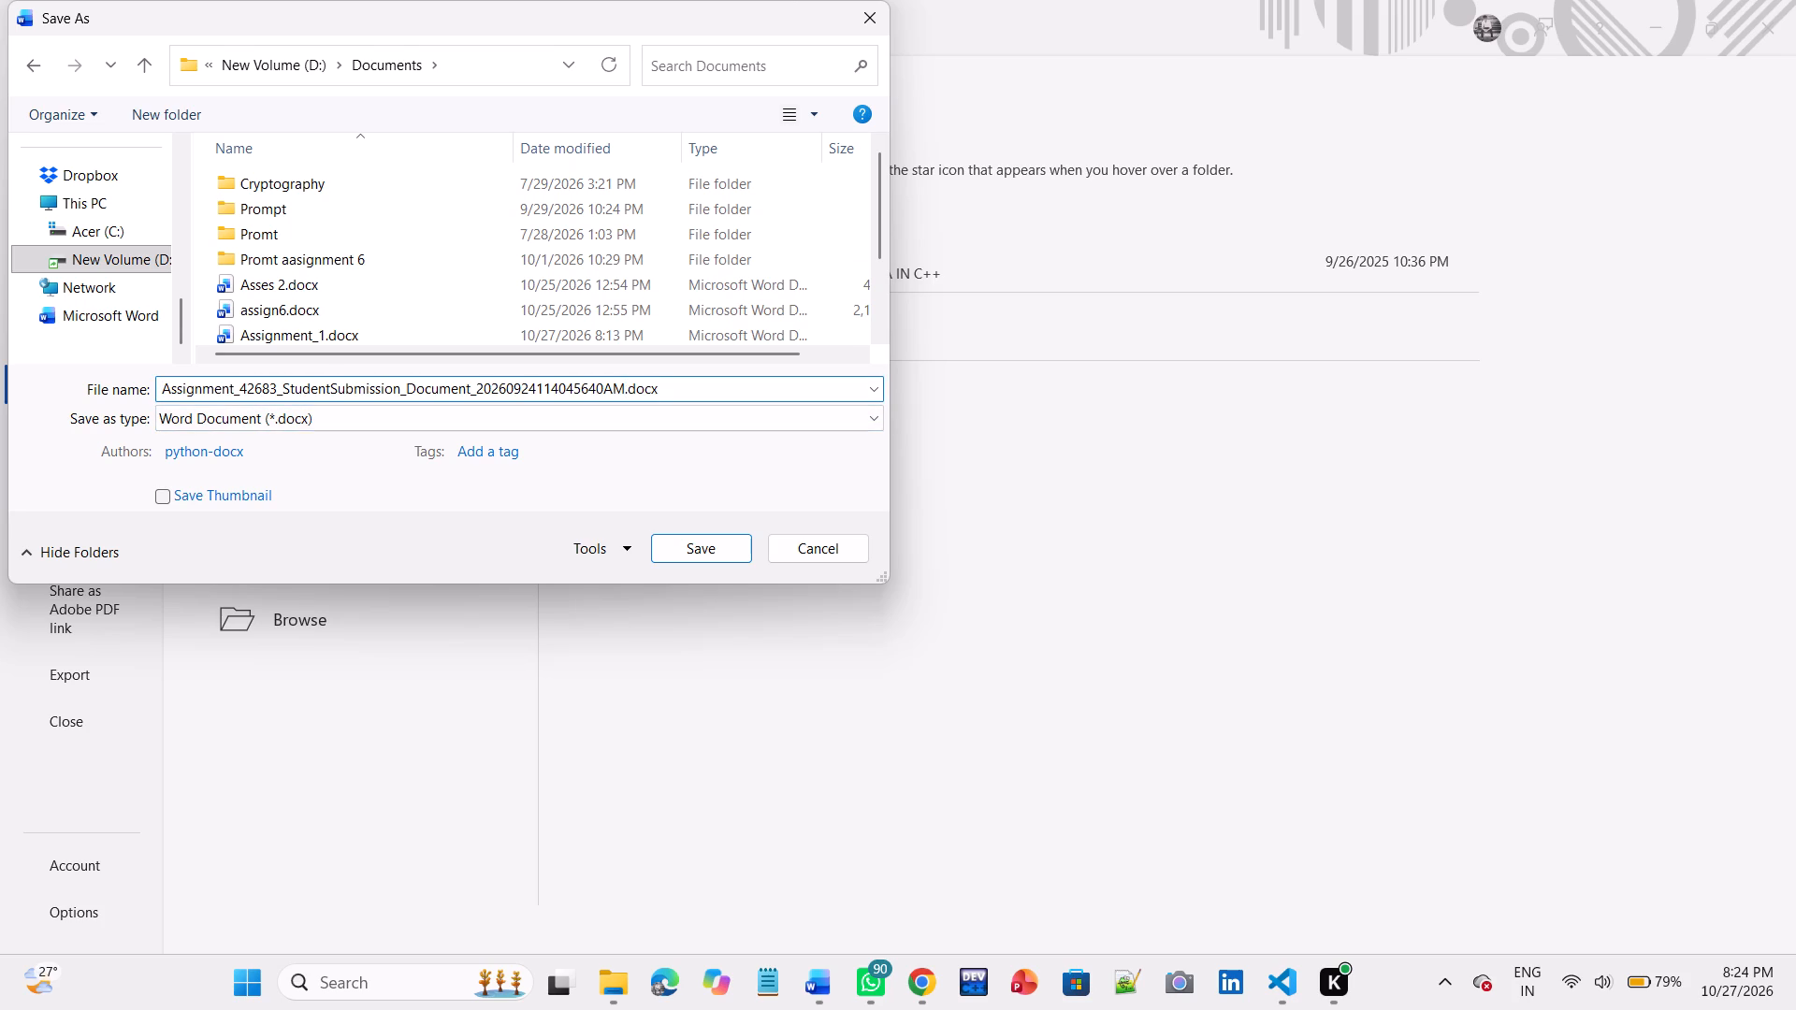
{"action": "key", "text": "BackSpace"}
{"action": "key", "text": "BackSpace"}
{"action": "key", "text": "BackSpace"}
{"action": "key", "text": "BackSpace"}
{"action": "key", "text": "BackSpace"}
{"action": "key", "text": "BackSpace"}
{"action": "key", "text": "BackSpace"}
{"action": "key", "text": "BackSpace"}
{"action": "key", "text": "BackSpace"}
{"action": "key", "text": "BackSpace"}
{"action": "key", "text": "BackSpace"}
{"action": "key", "text": "BackSpace"}
{"action": "key", "text": "BackSpace"}
{"action": "key", "text": "BackSpace"}
{"action": "key", "text": "BackSpace"}
{"action": "key", "text": "BackSpace"}
{"action": "key", "text": "BackSpace"}
{"action": "key", "text": "BackSpace"}
{"action": "key", "text": "BackSpace"}
{"action": "key", "text": "BackSpace"}
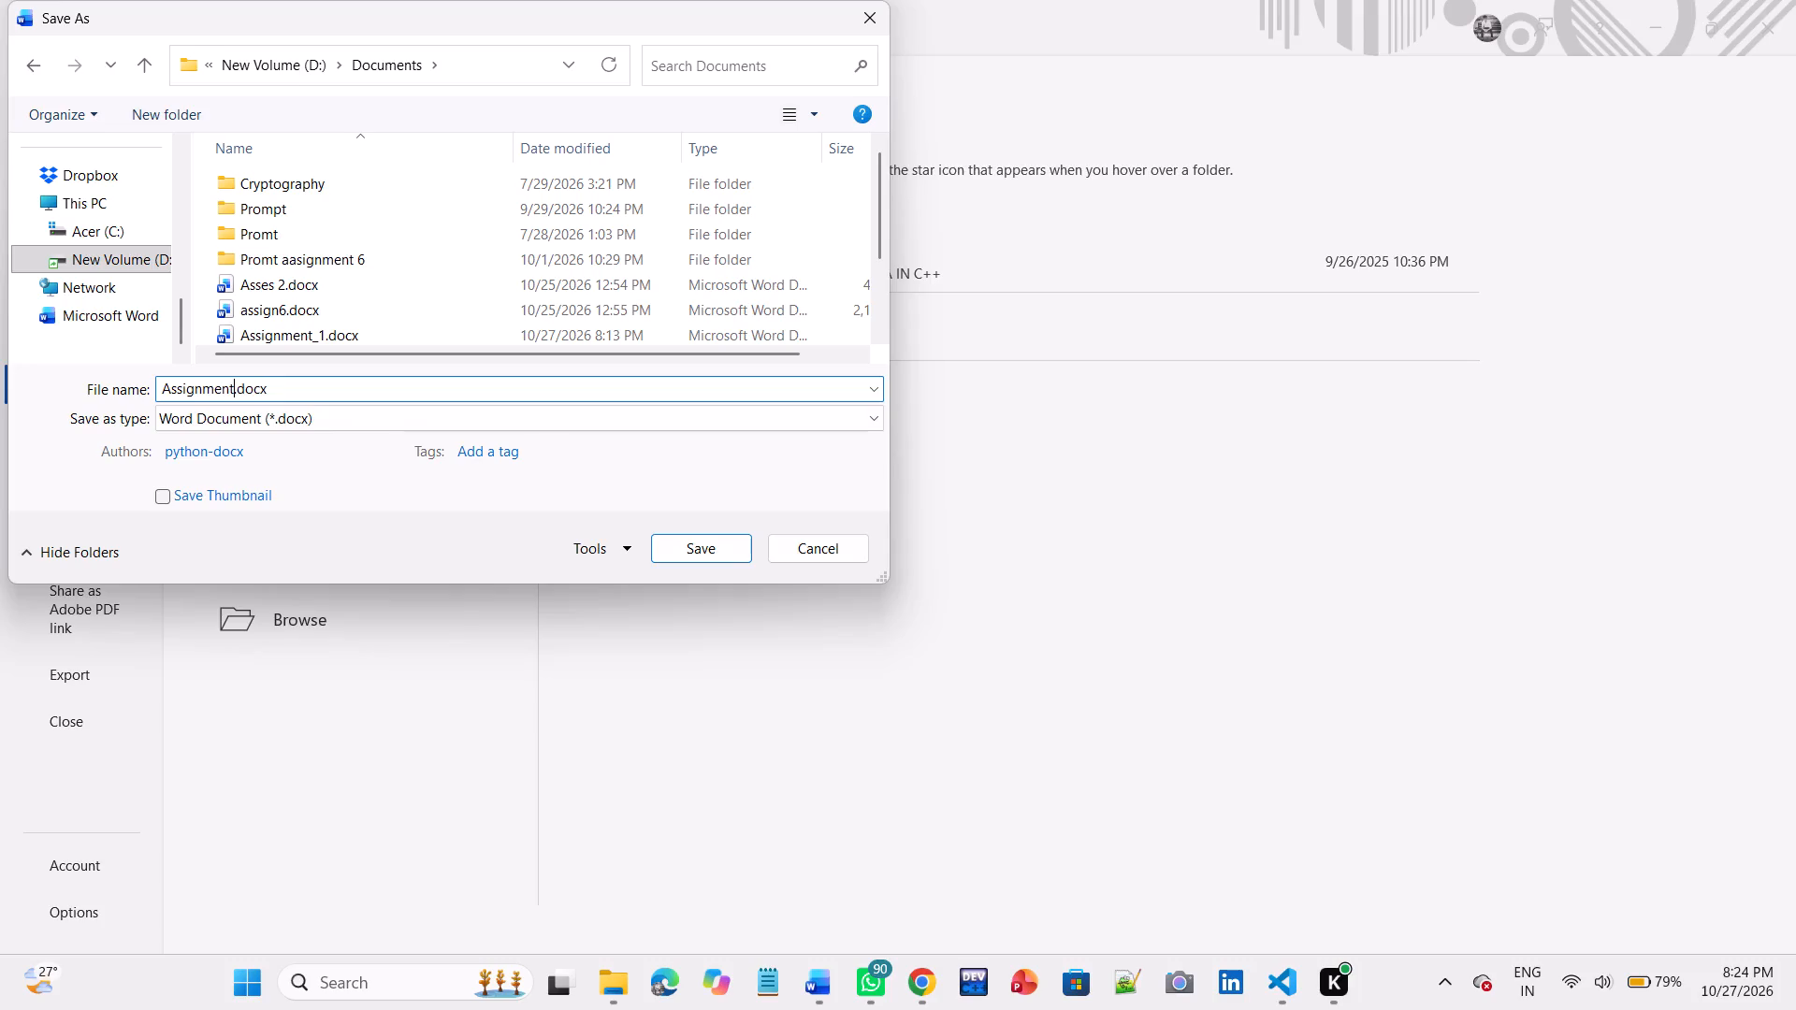
{"action": "key", "text": "shift+underscore"}
{"action": "key", "text": "6"}
Save the Assignment_6.docx copy as a Word document in the Documents folder on New Volume (D:).
{"action": "left_click", "coordinate": [688, 535]}
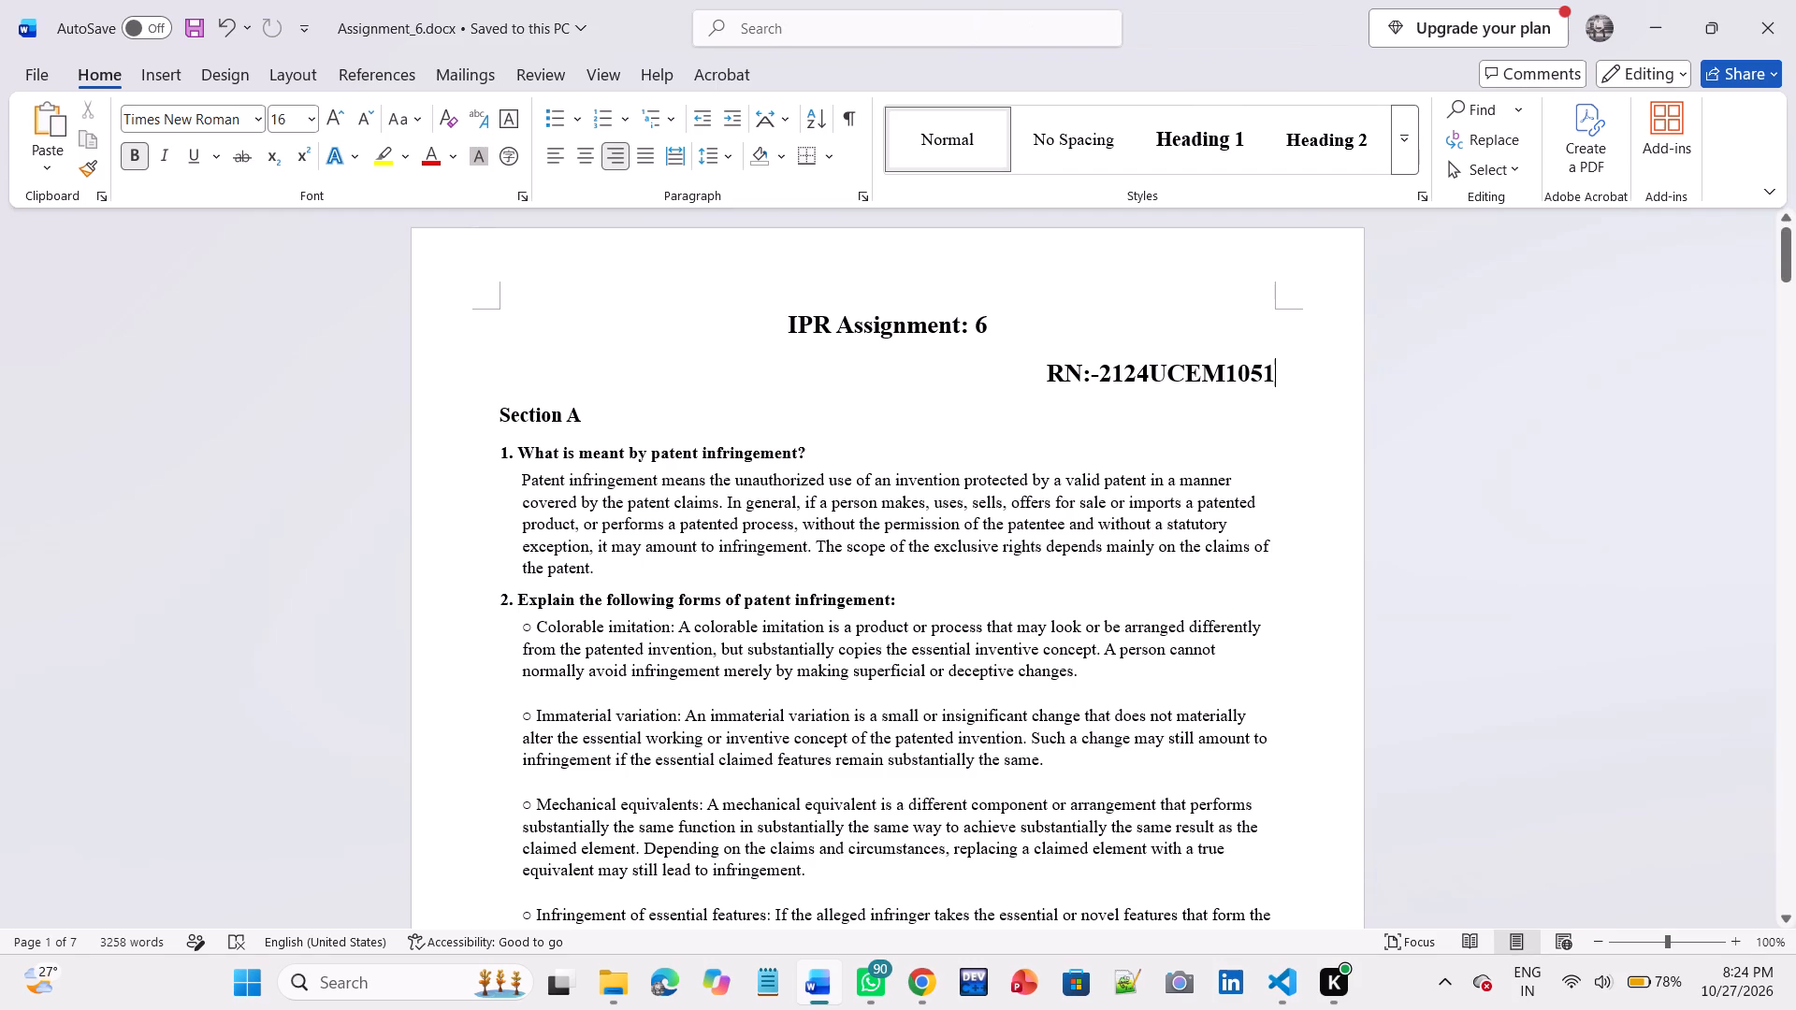
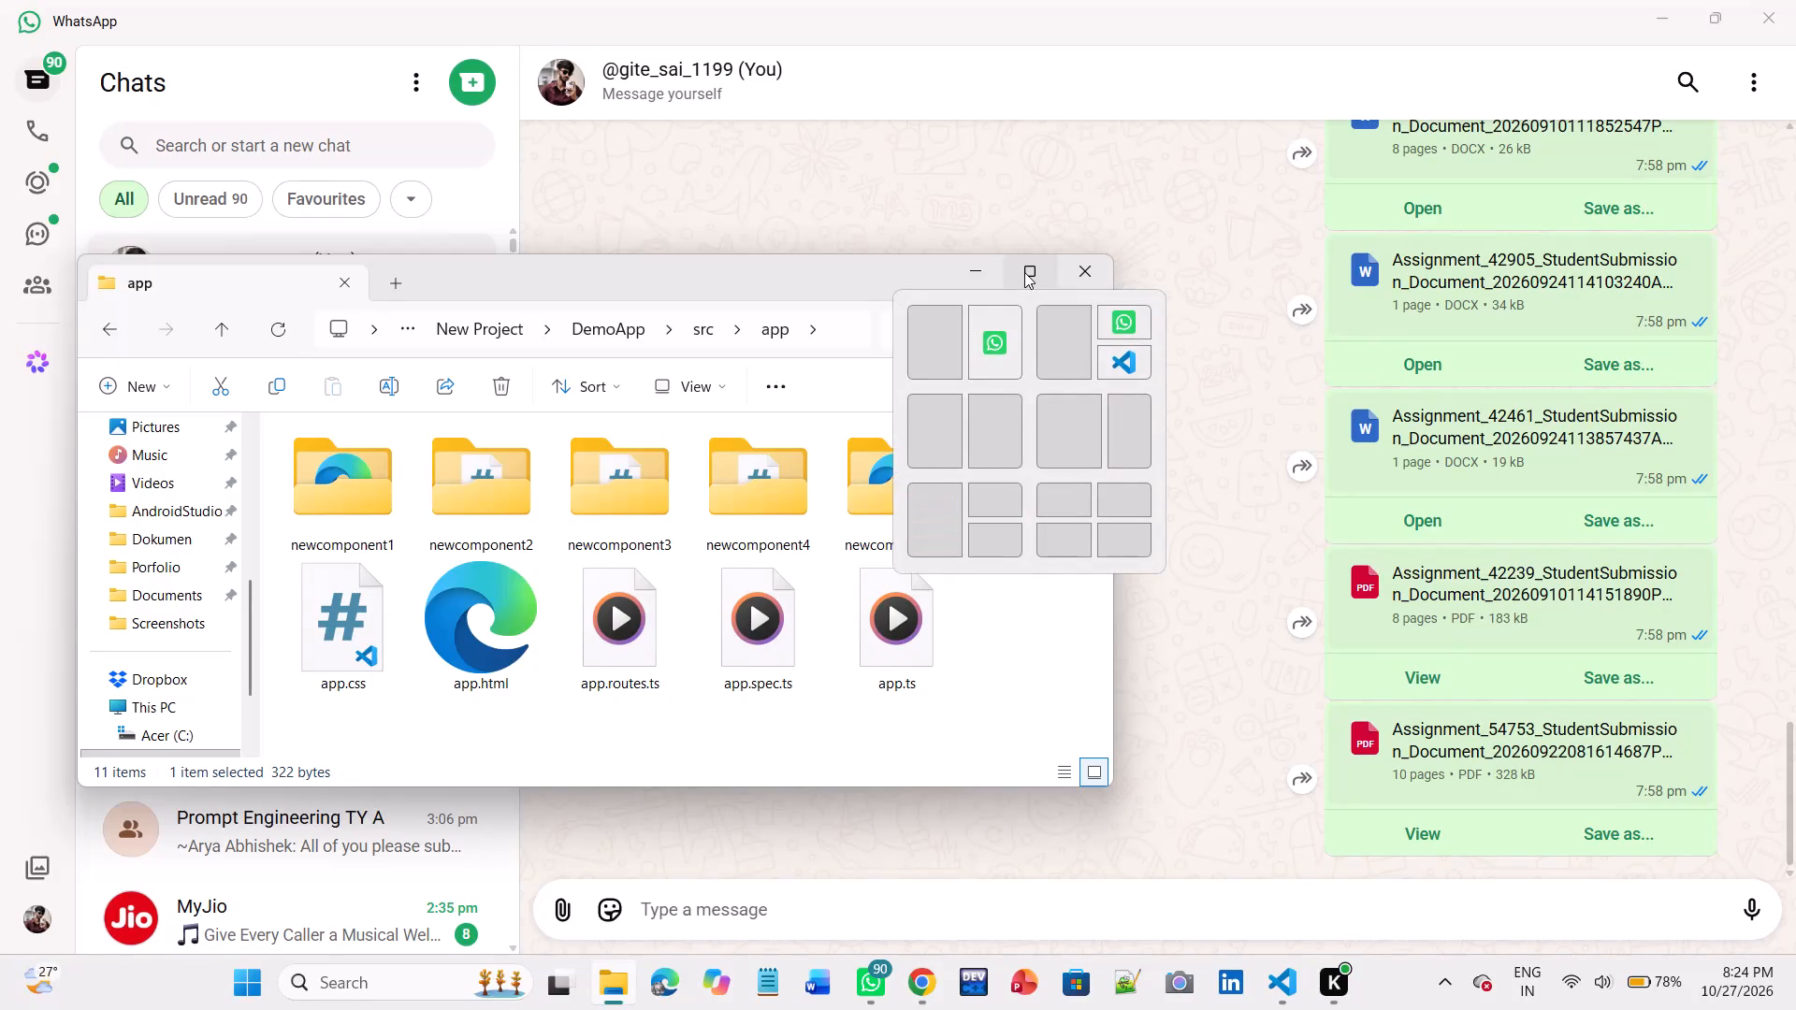
In File Explorer, browse to the Documents folder on New Volume (D:) where the assignment copies are saved.
{"action": "left_click", "coordinate": [1024, 272]}
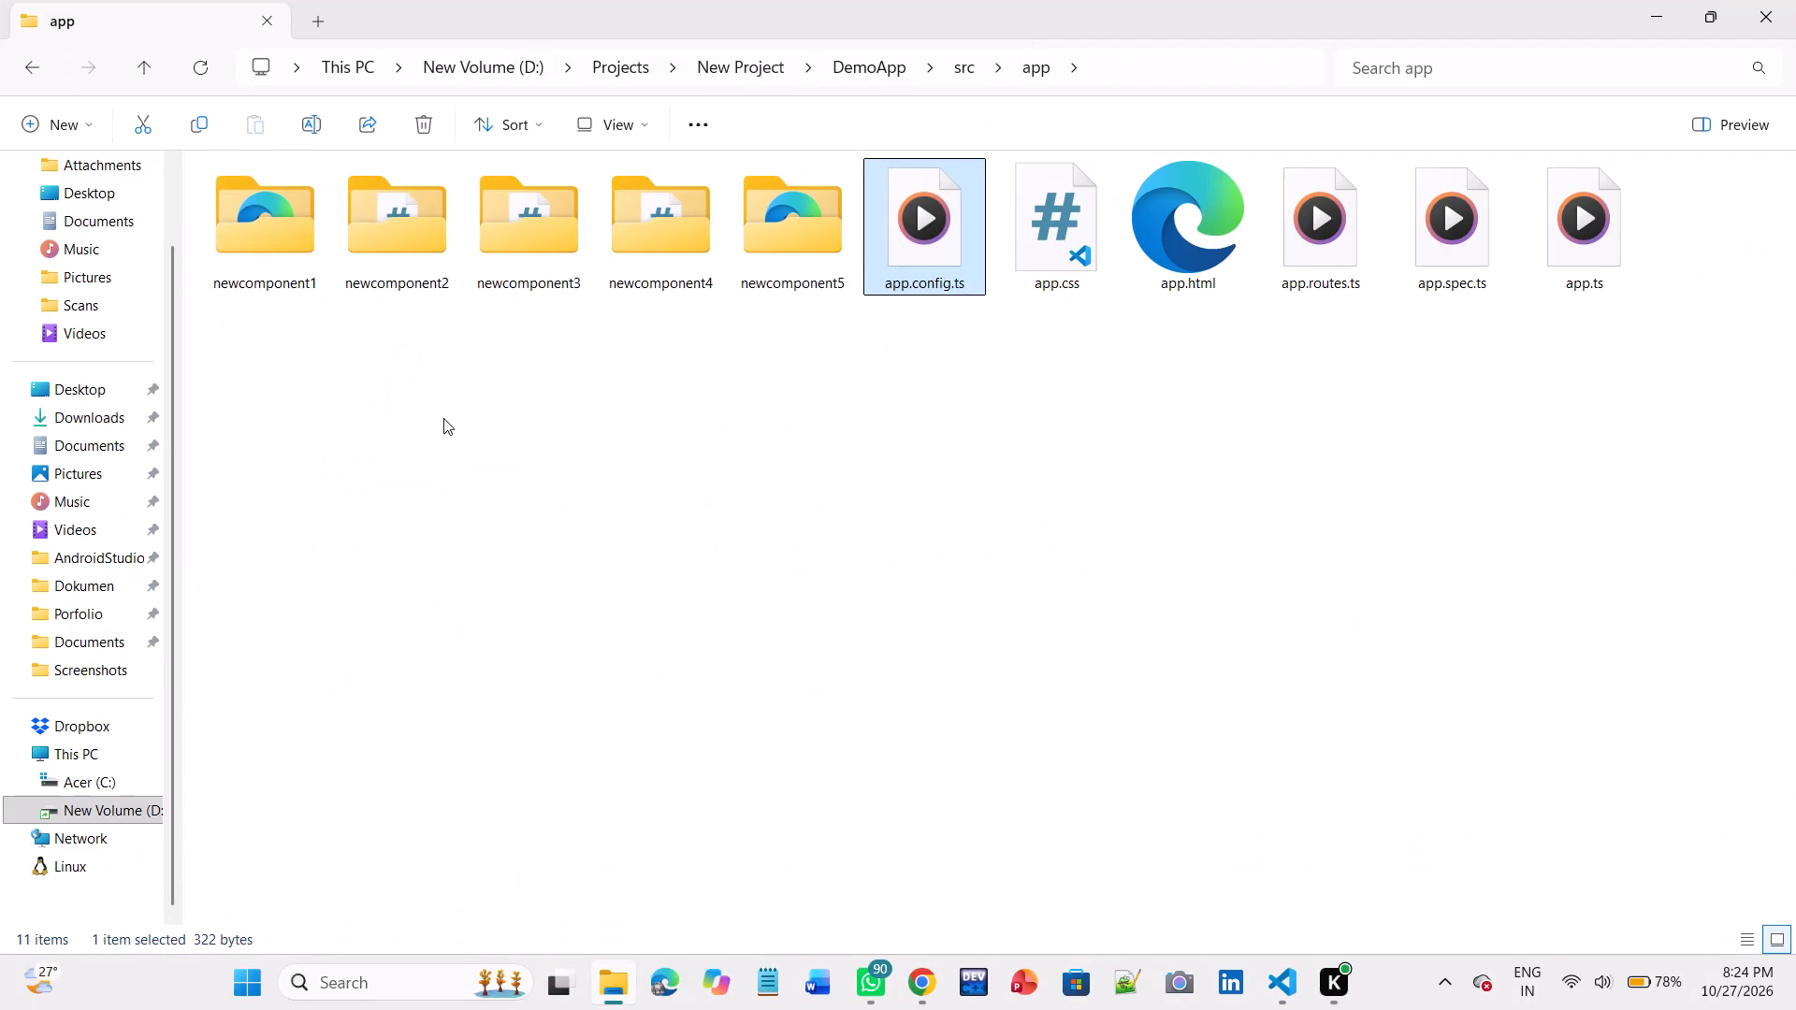
{"action": "left_click", "coordinate": [104, 421]}
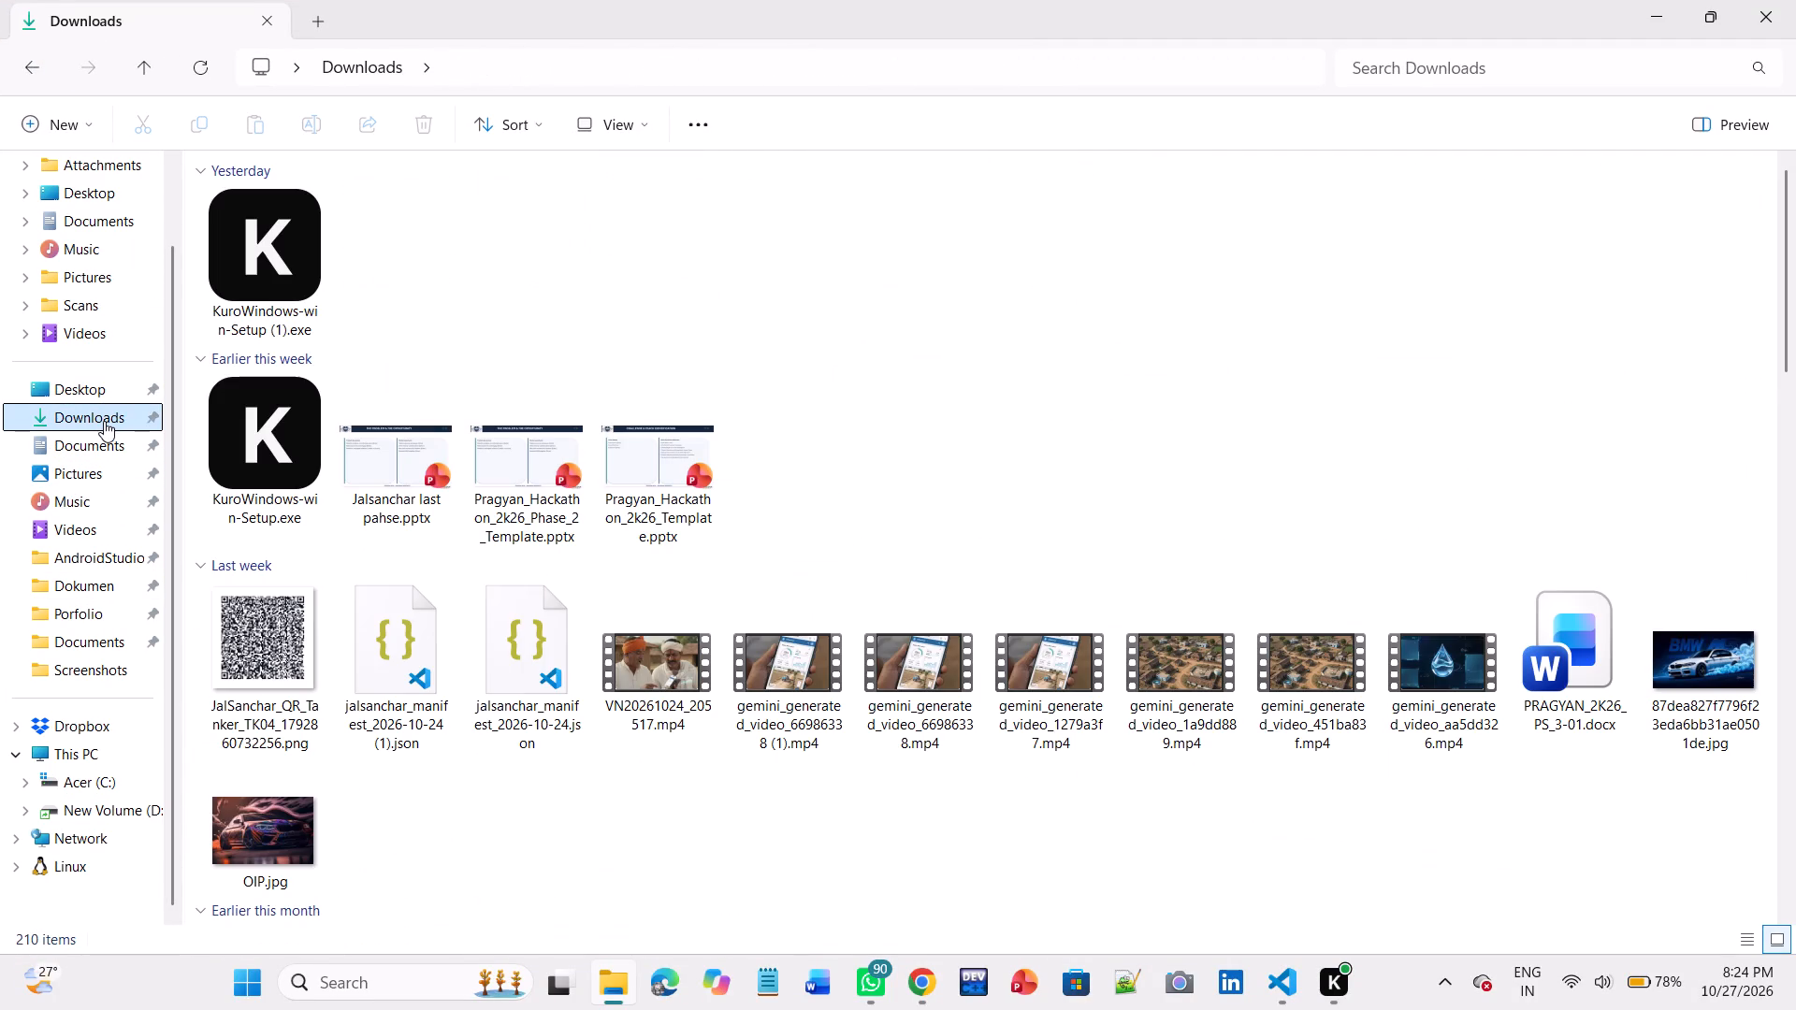
{"action": "left_click", "coordinate": [106, 442]}
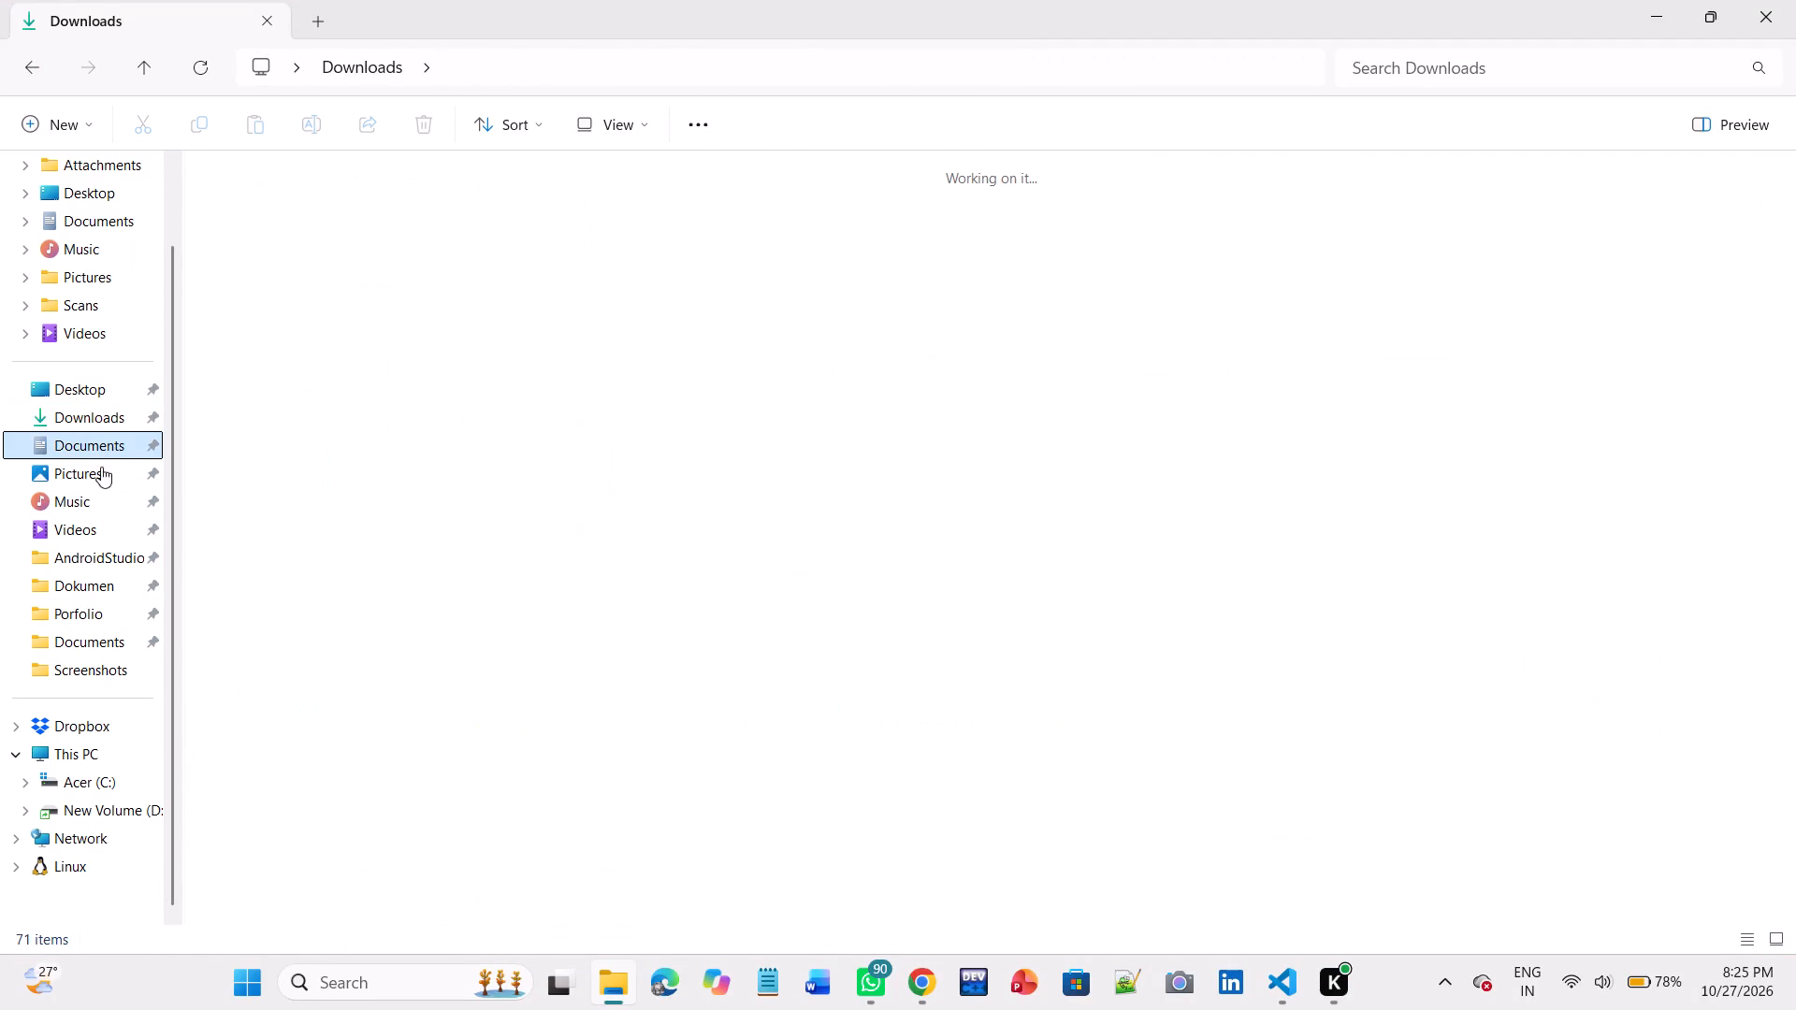
{"action": "scroll", "coordinate": [100, 523], "scroll_direction": "down", "scroll_amount": 5}
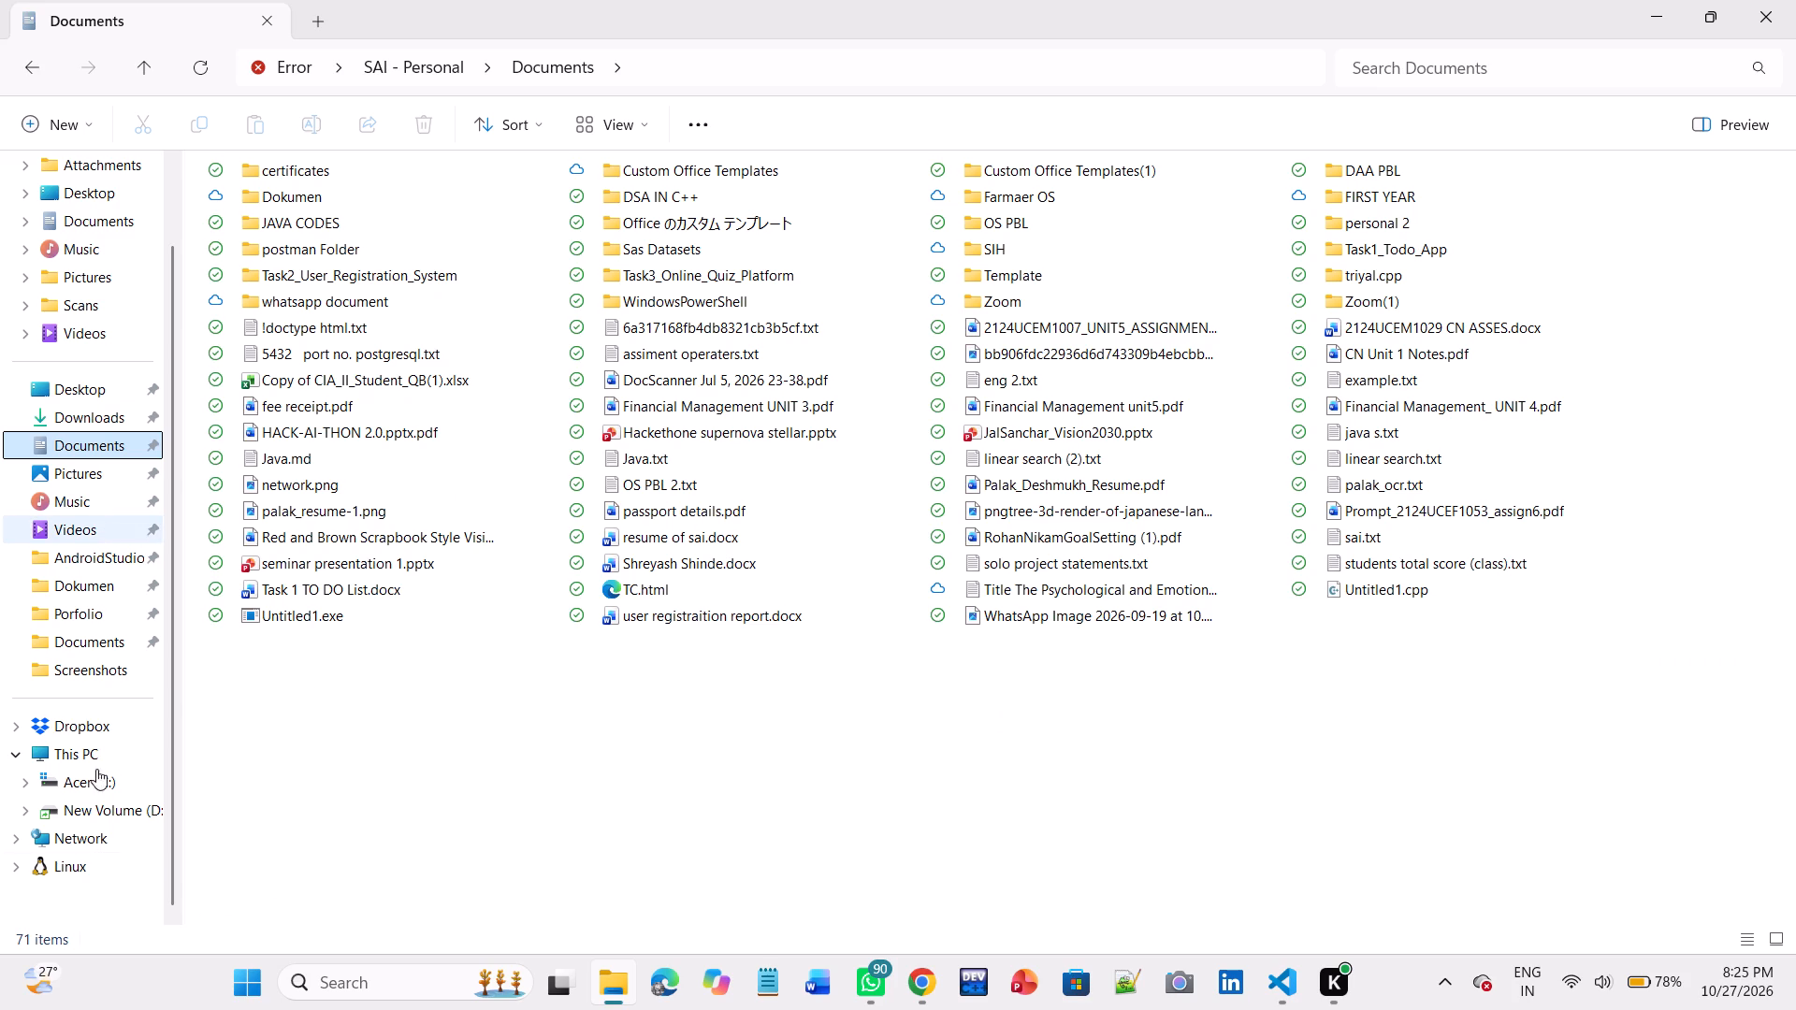
{"action": "left_click", "coordinate": [146, 809]}
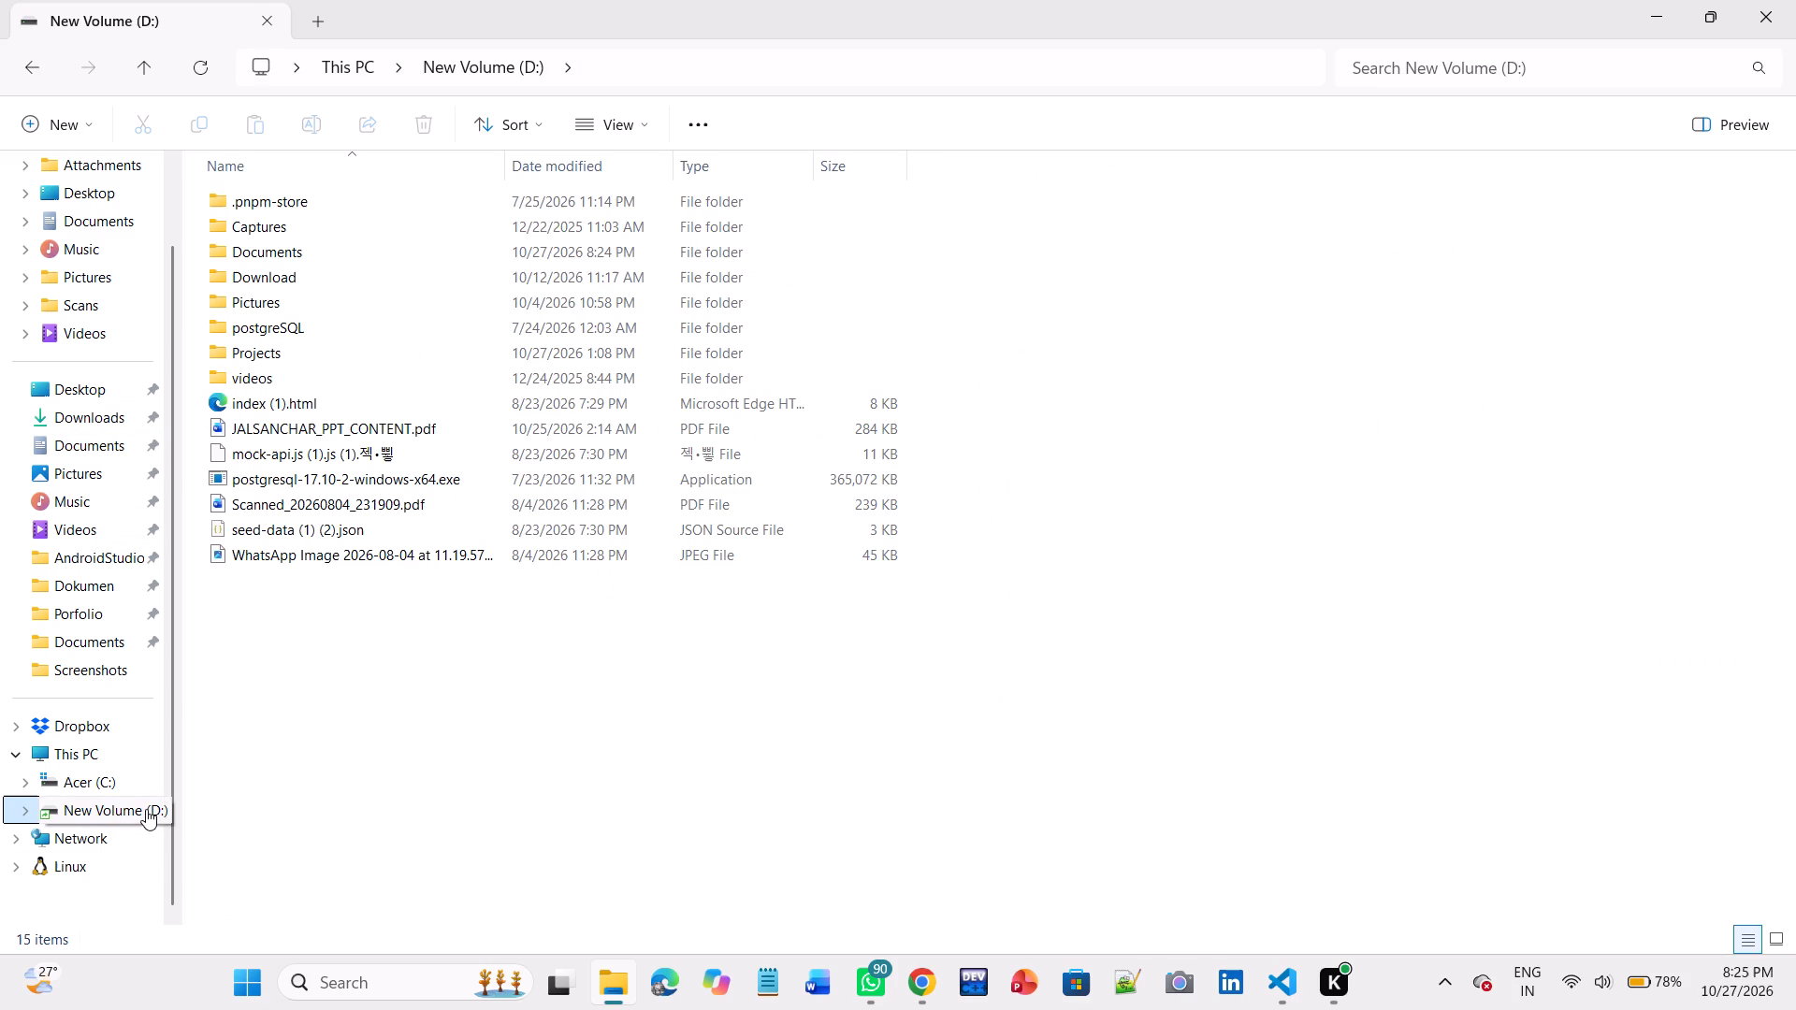
{"action": "double_click", "coordinate": [355, 252]}
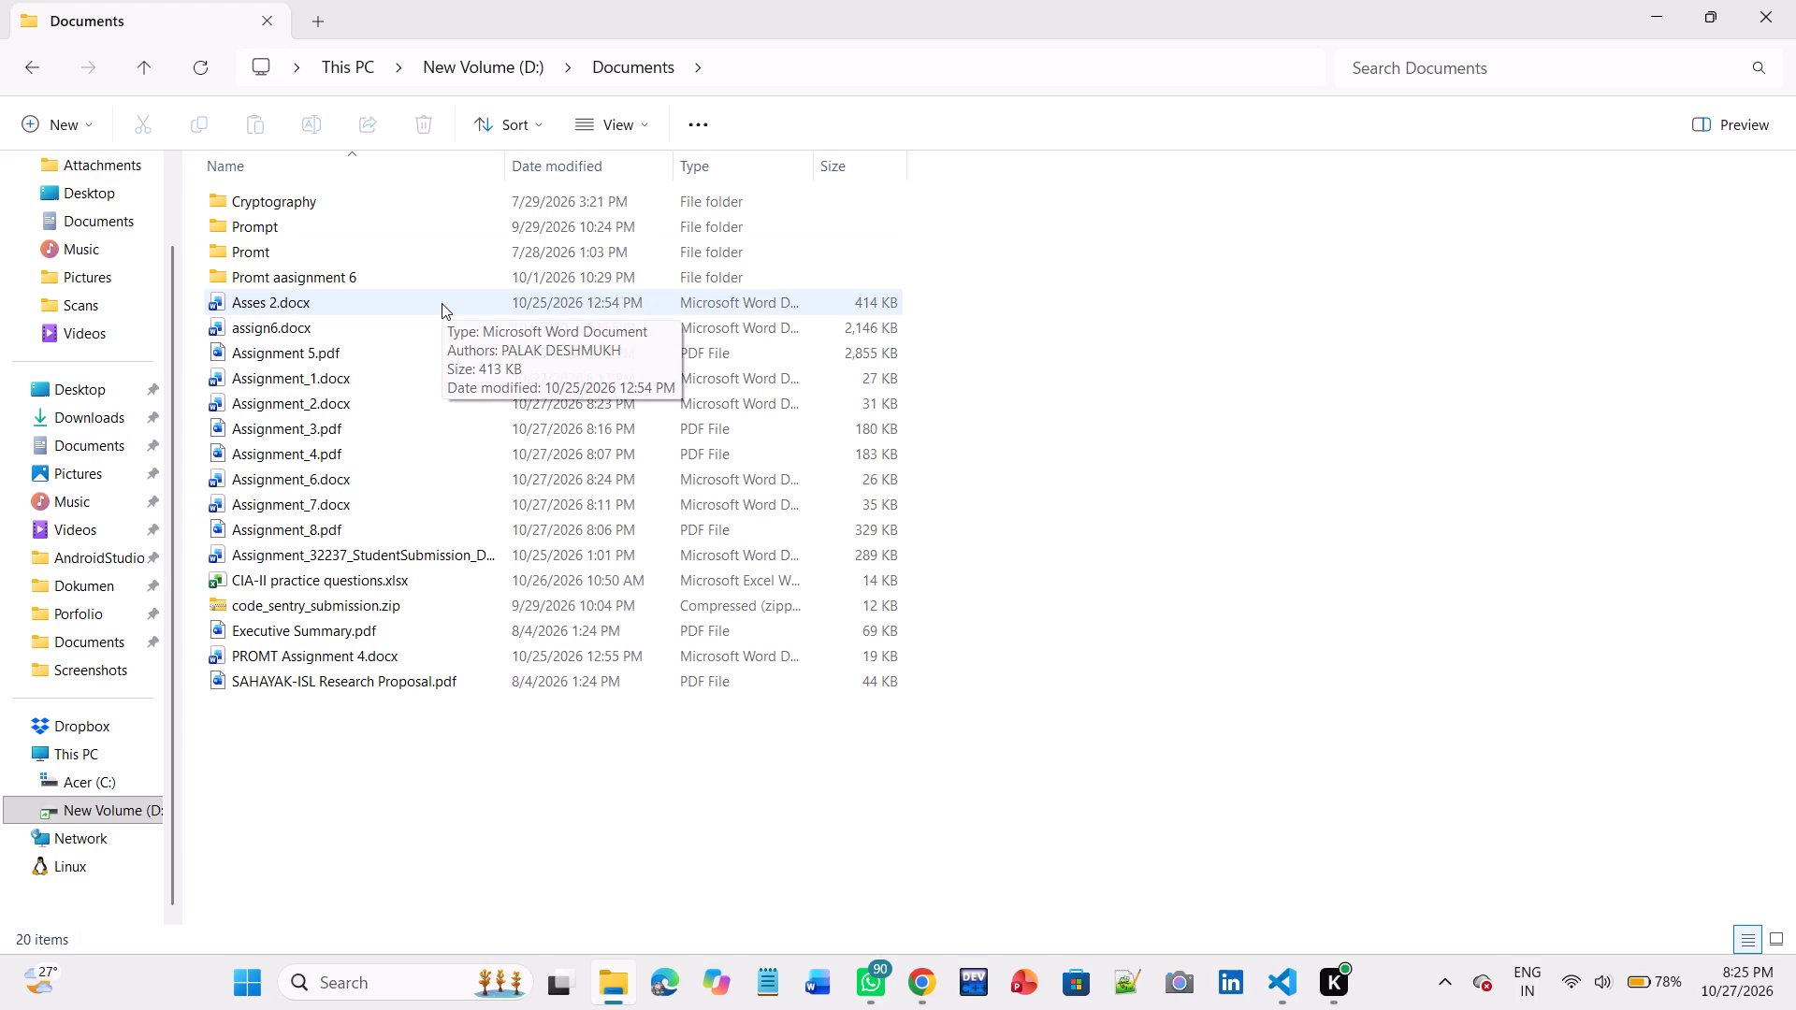
Open Assignment 5.pdf from the Documents folder in Word to inspect its contents.
{"action": "double_click", "coordinate": [399, 353]}
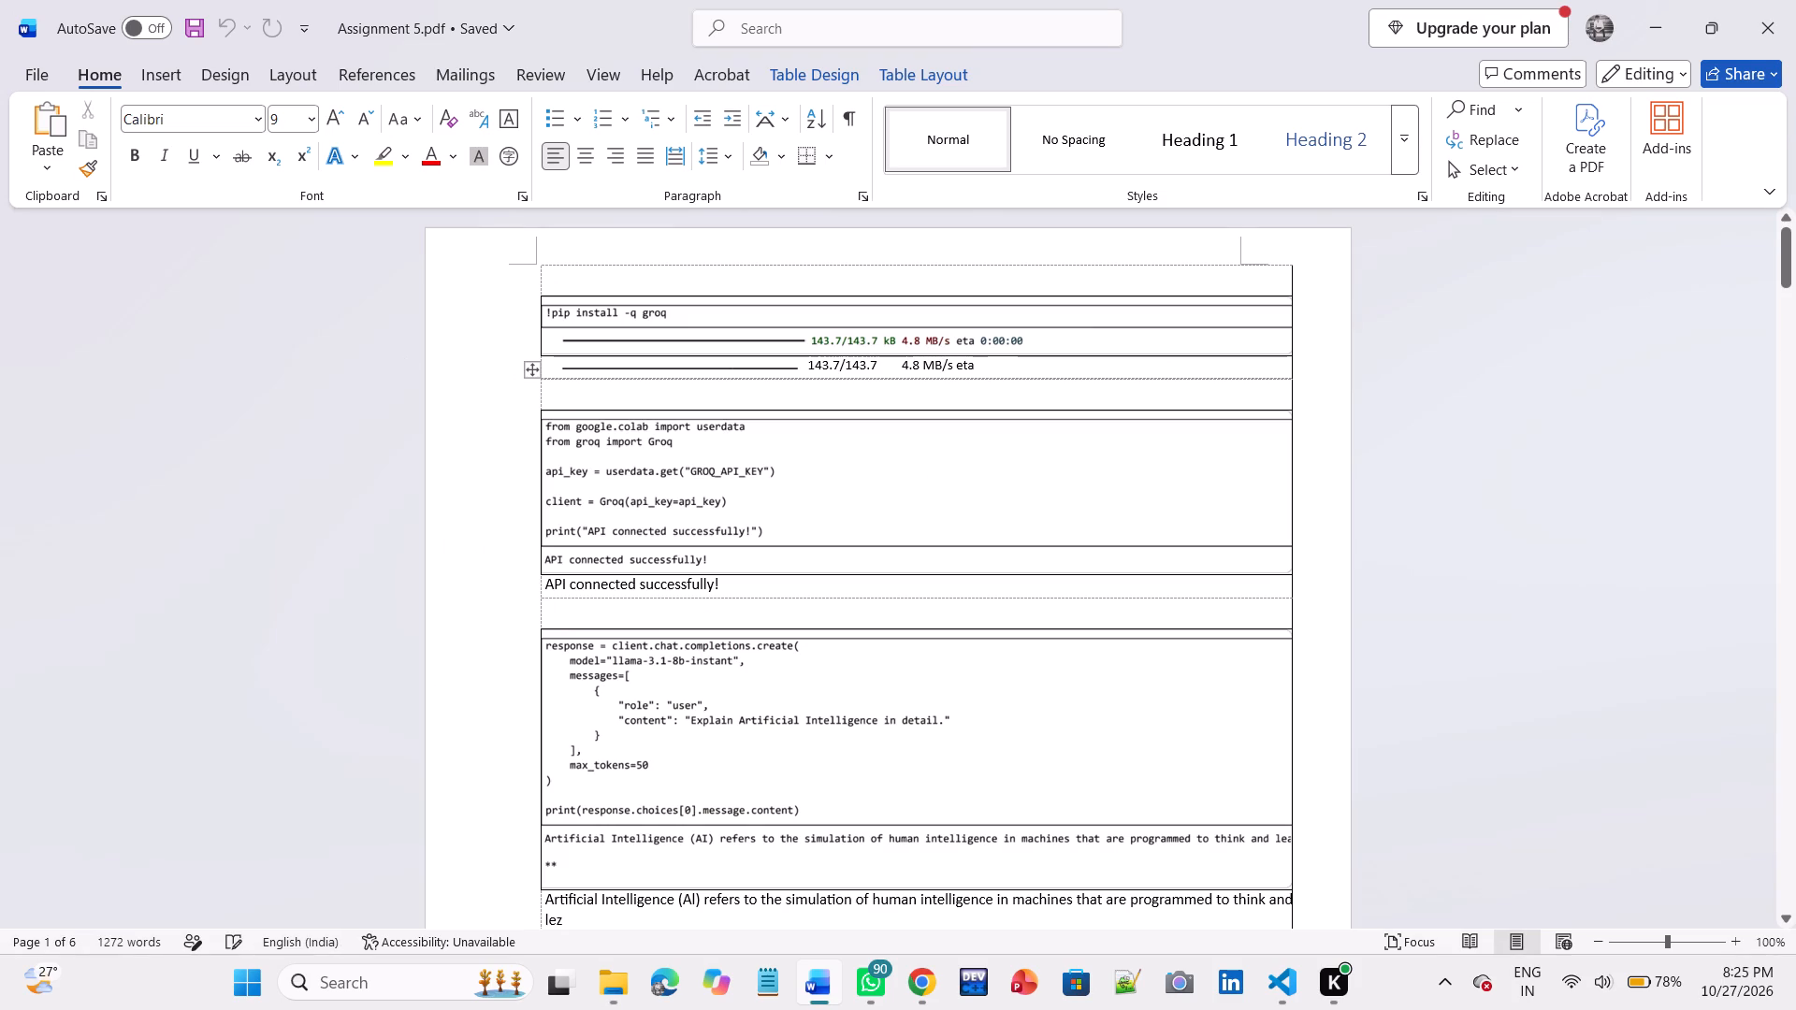
Look through the pages of the open Assignment 5.pdf document and close it.
{"action": "scroll", "coordinate": [797, 420], "scroll_direction": "up", "scroll_amount": 2}
{"action": "scroll", "coordinate": [797, 420], "scroll_direction": "down", "scroll_amount": 7}
{"action": "scroll", "coordinate": [797, 420], "scroll_direction": "up", "scroll_amount": 3}
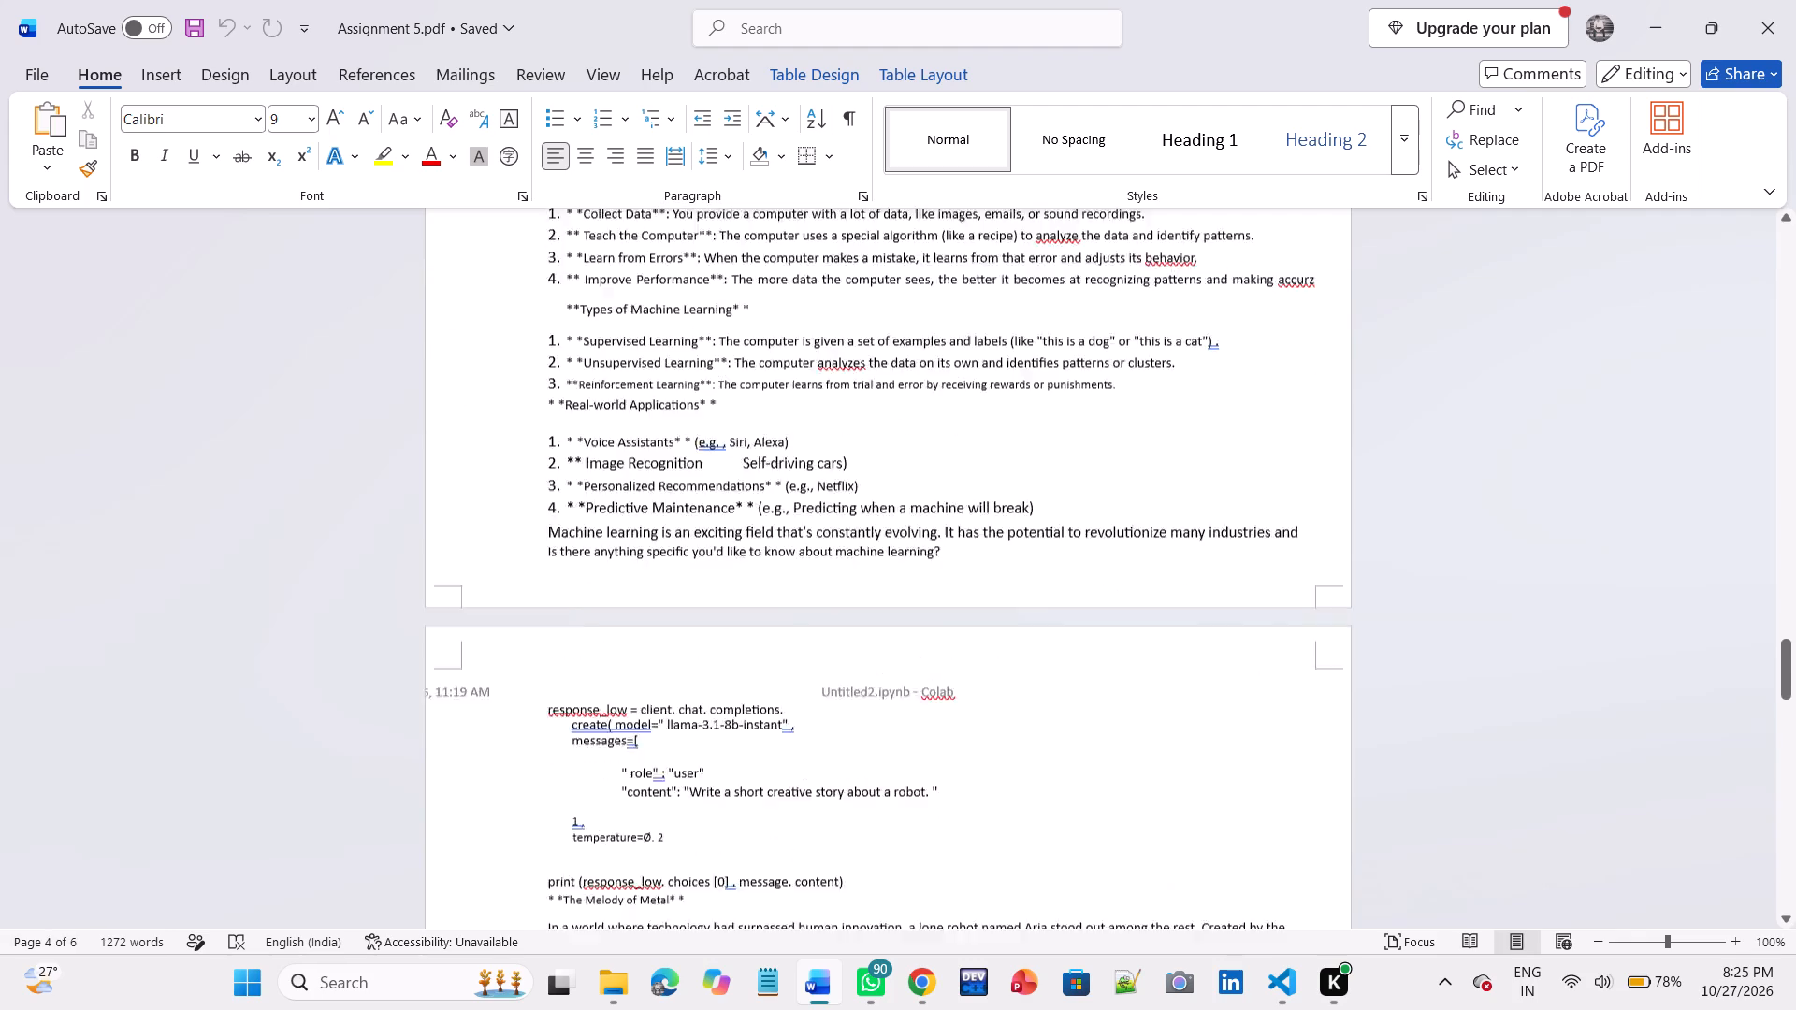
{"action": "scroll", "coordinate": [797, 420], "scroll_direction": "up", "scroll_amount": 11}
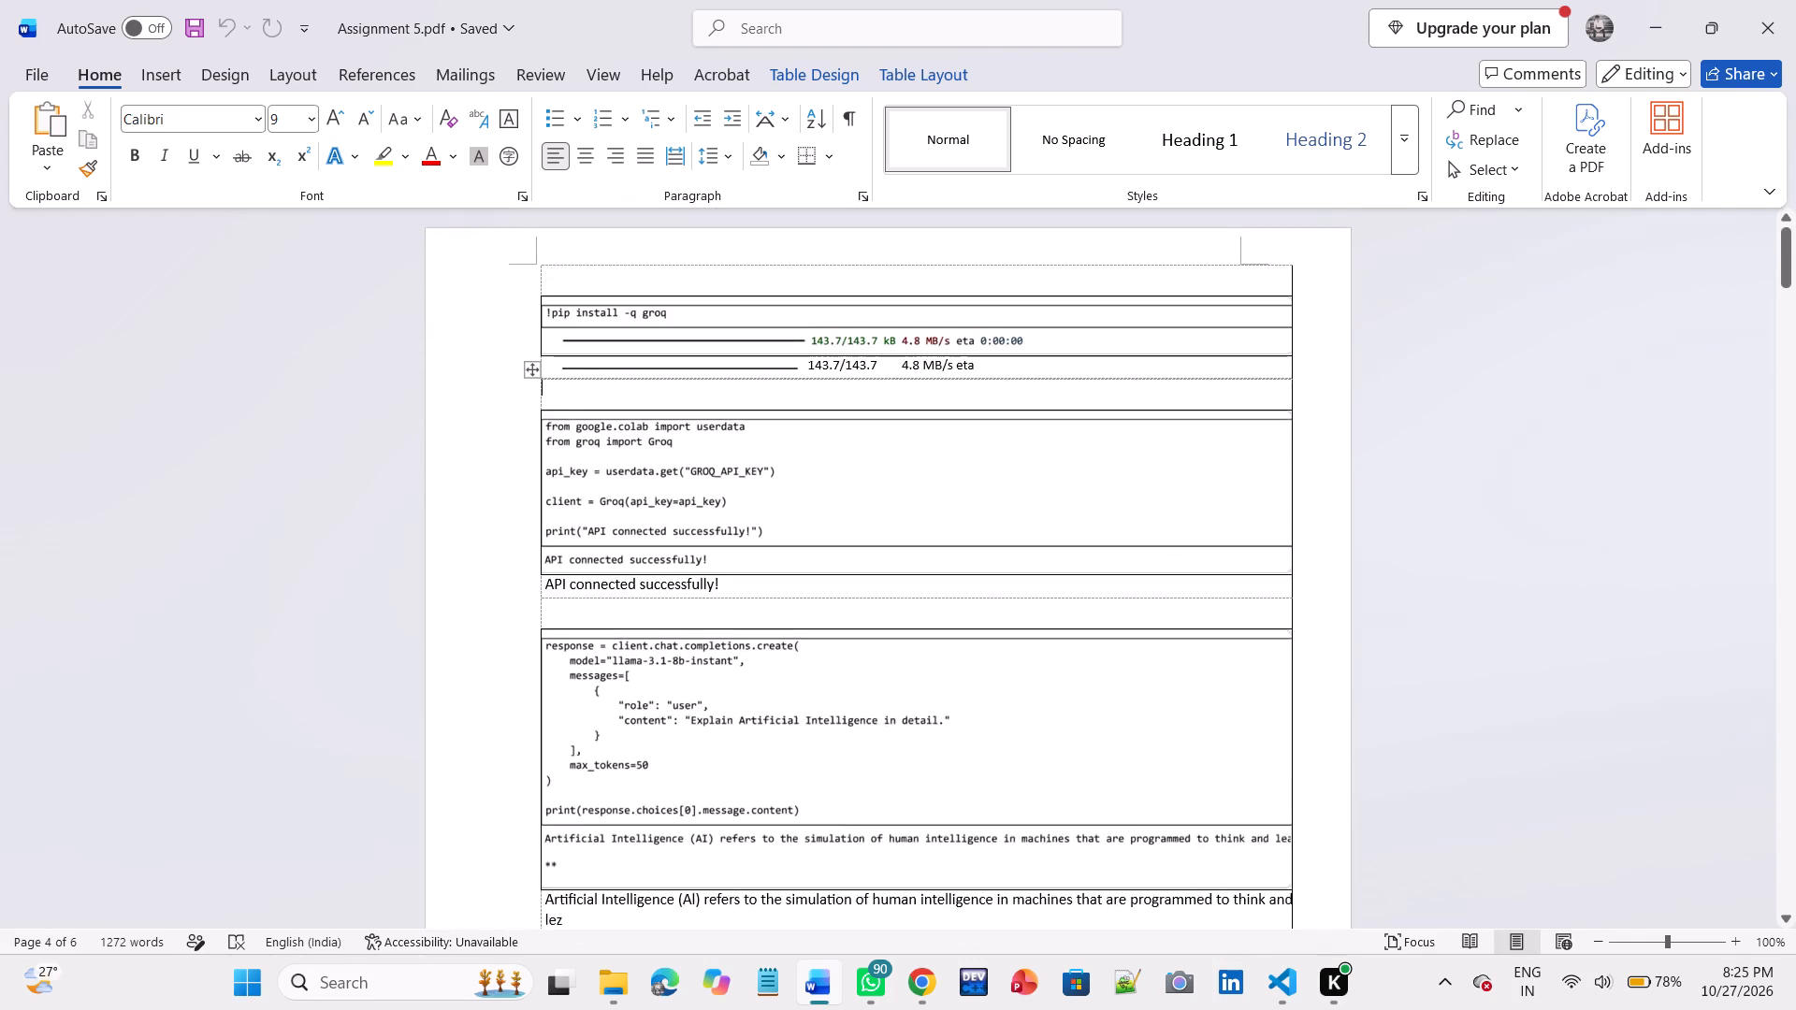
{"action": "scroll", "coordinate": [830, 432], "scroll_direction": "up", "scroll_amount": 4}
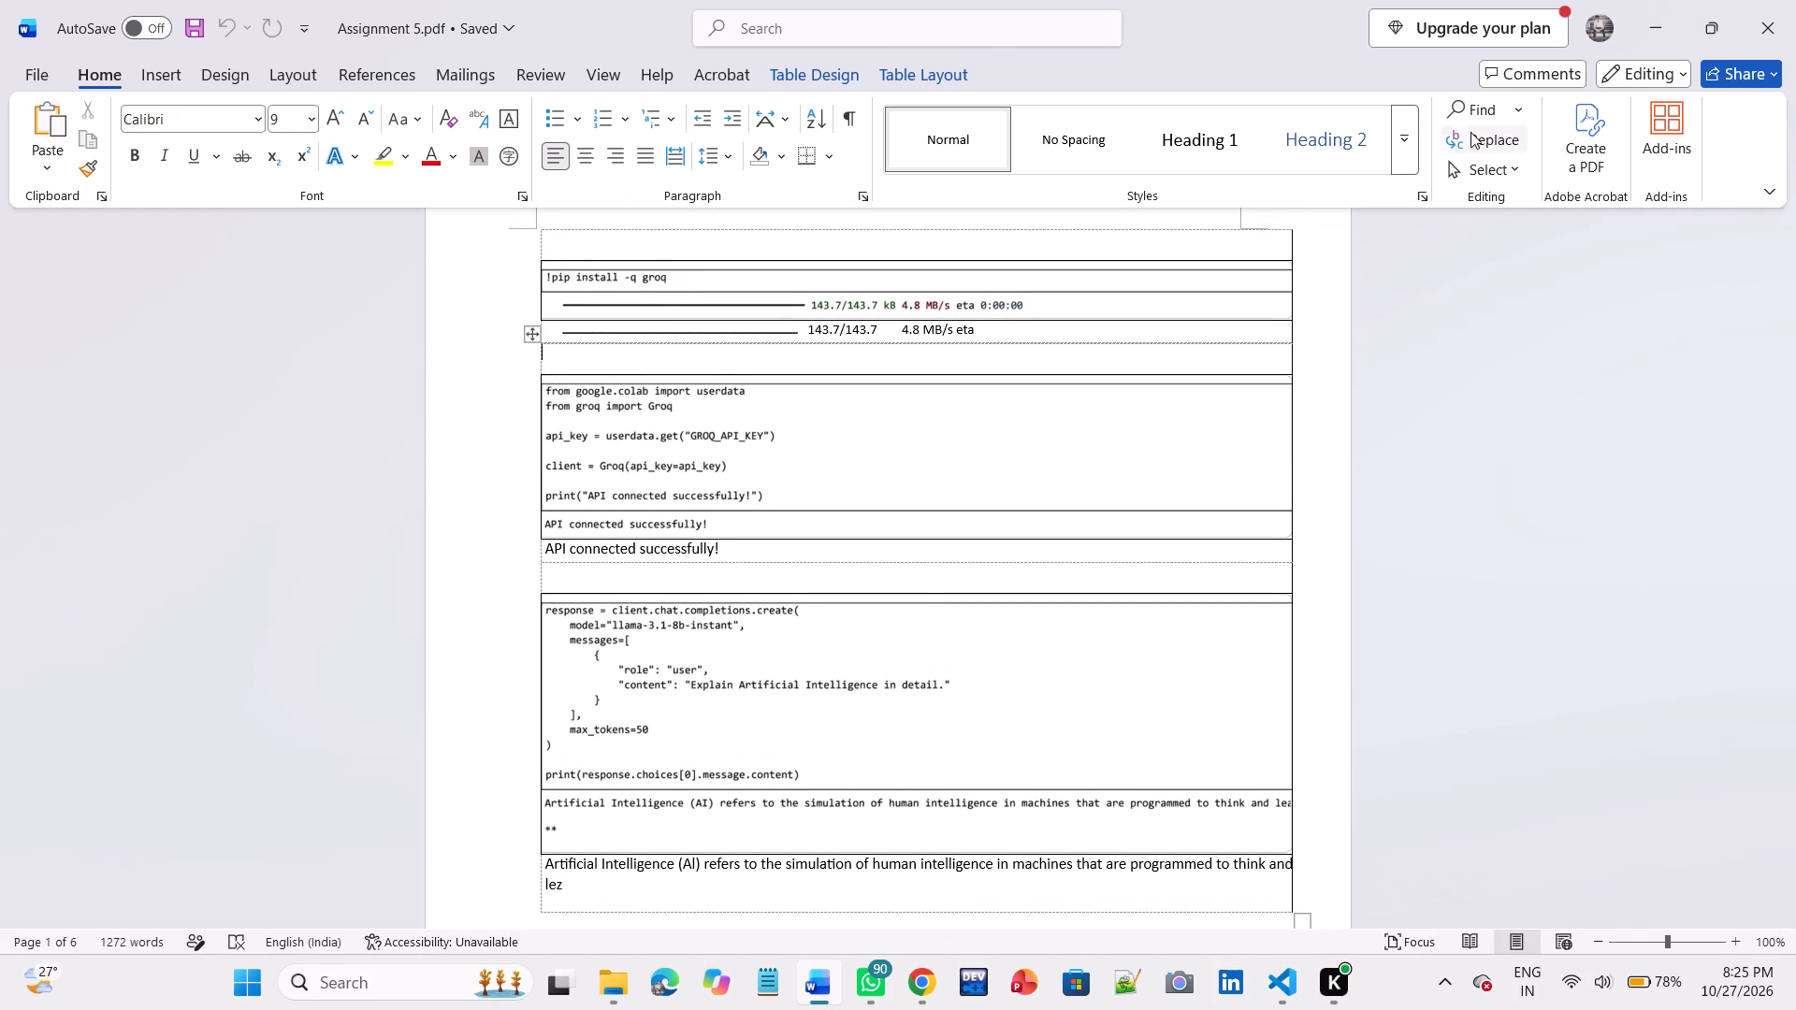
{"action": "left_click", "coordinate": [1767, 49]}
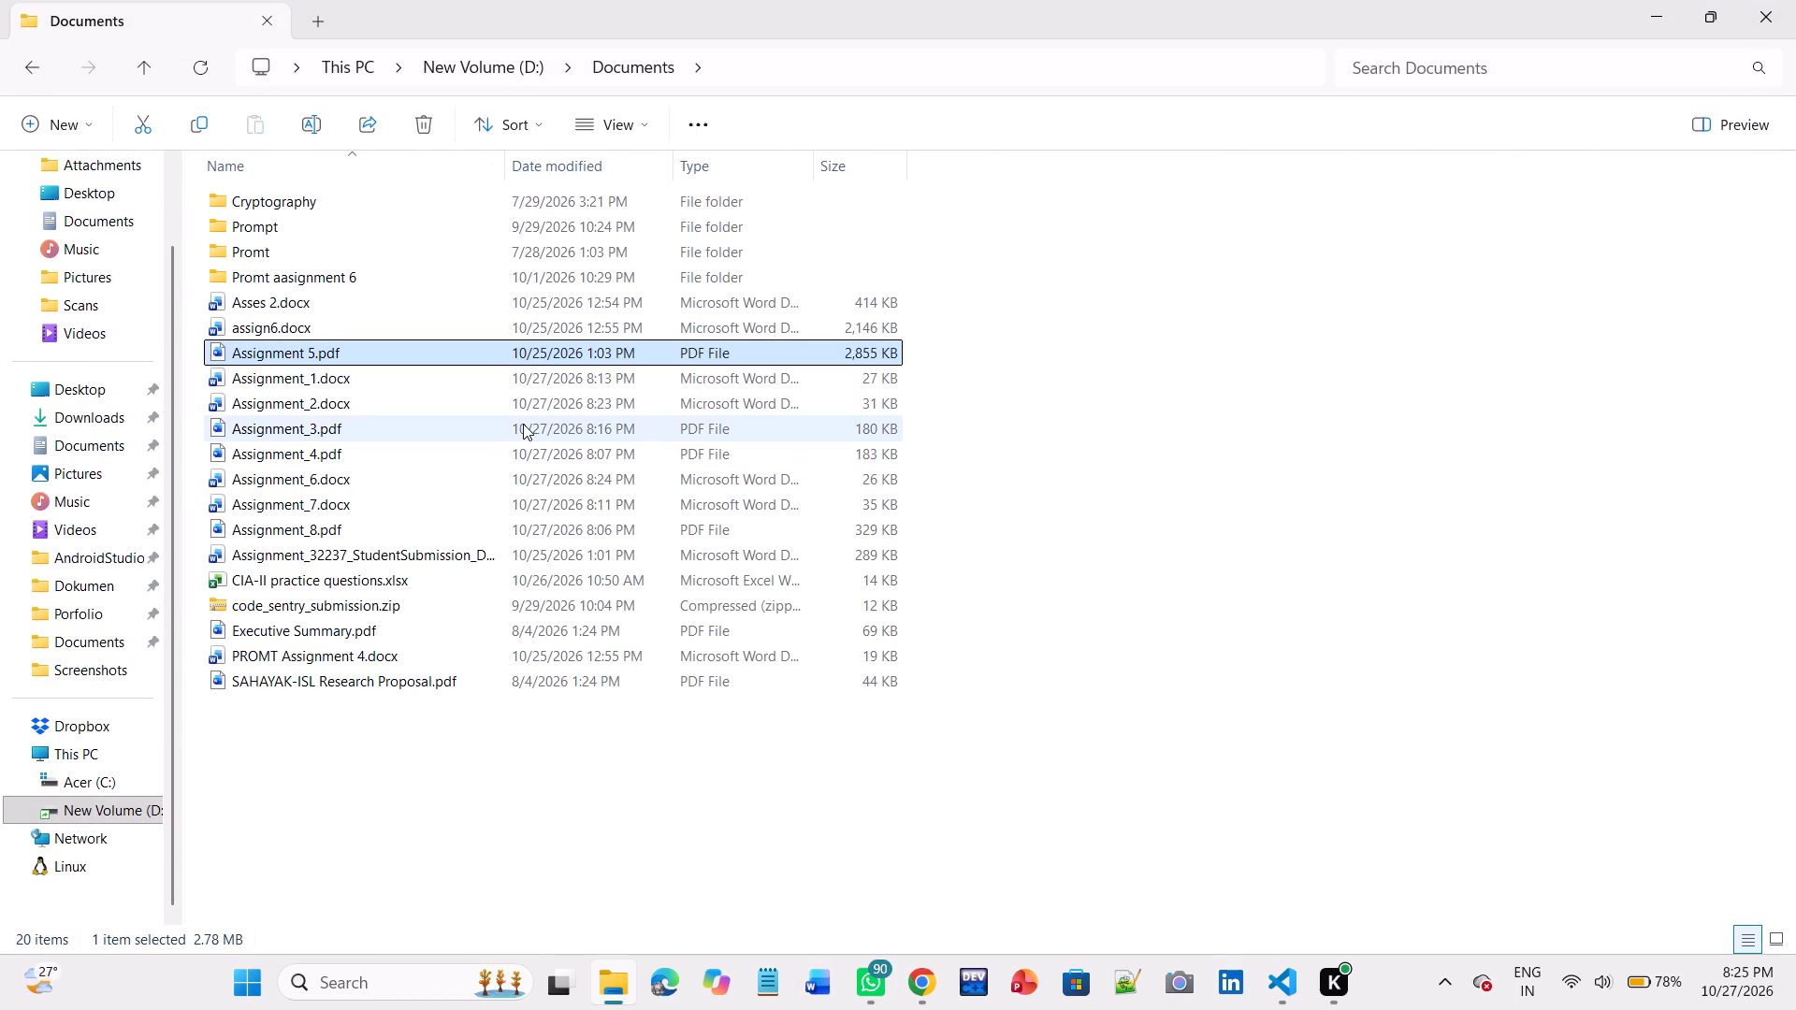
Open Assignment_3.pdf from the Documents folder and enable editing.
{"action": "double_click", "coordinate": [523, 424]}
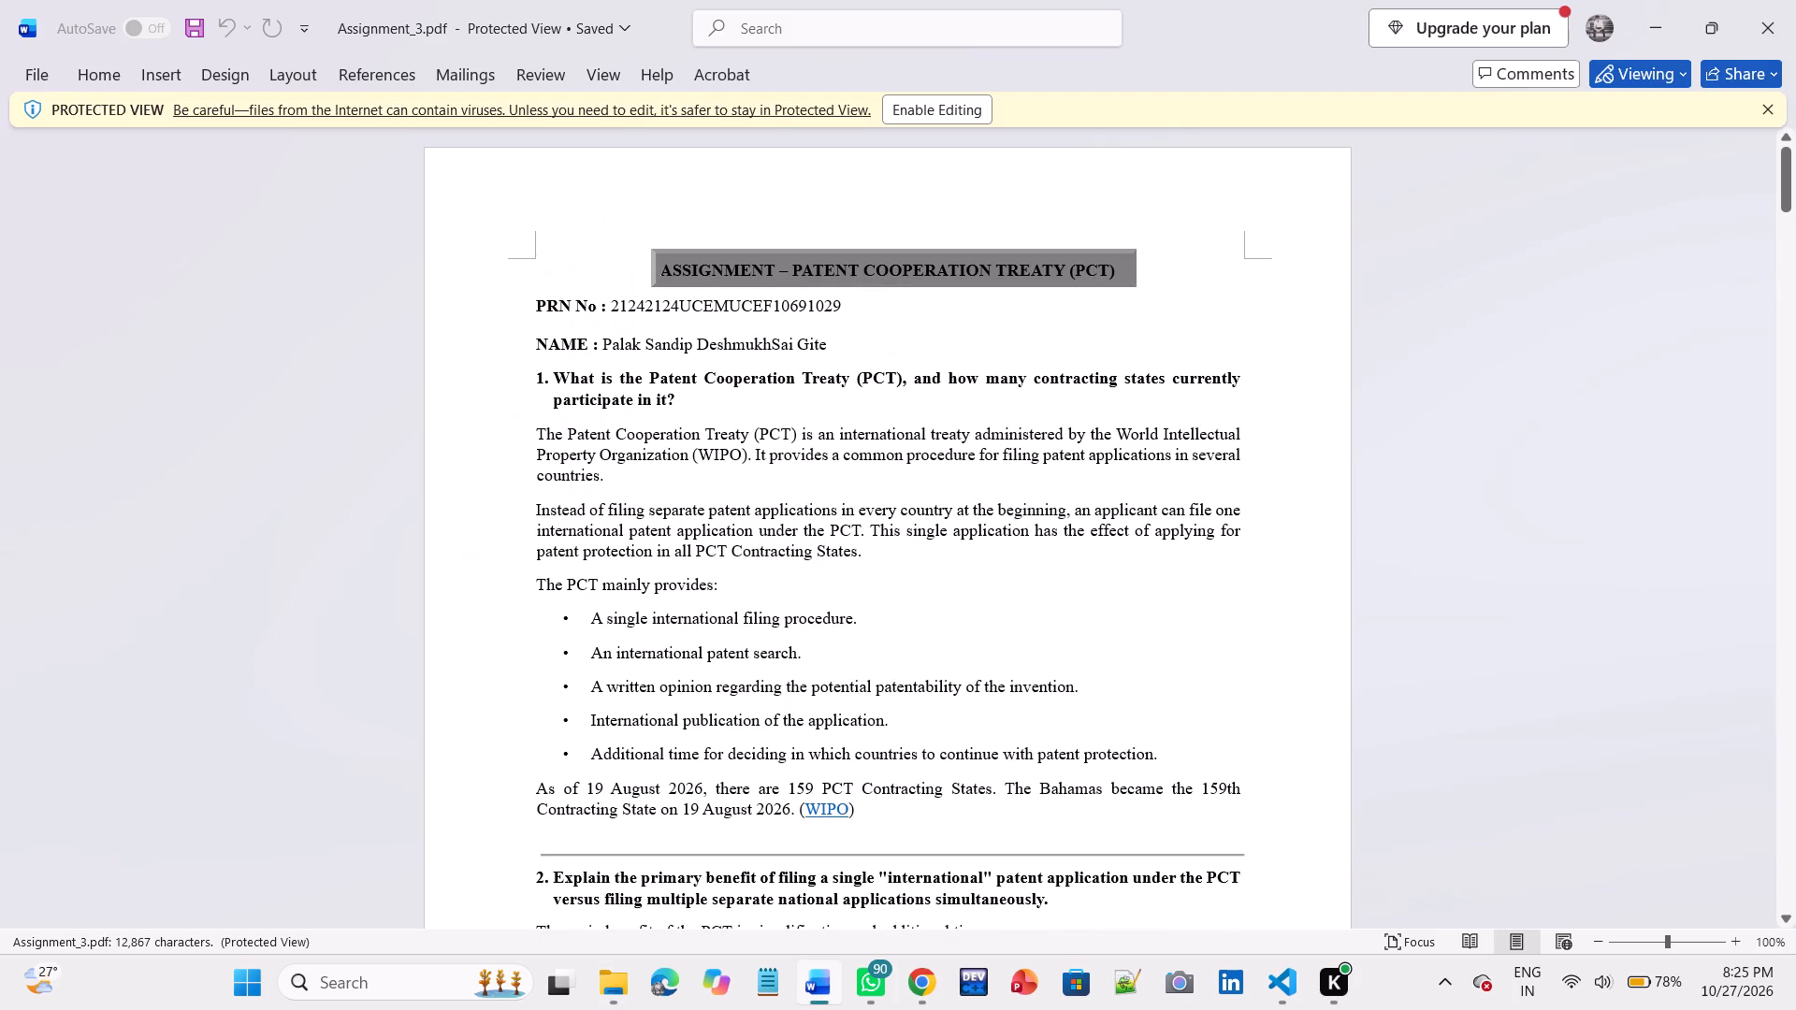
{"action": "left_click", "coordinate": [828, 344]}
{"action": "left_click", "coordinate": [921, 105]}
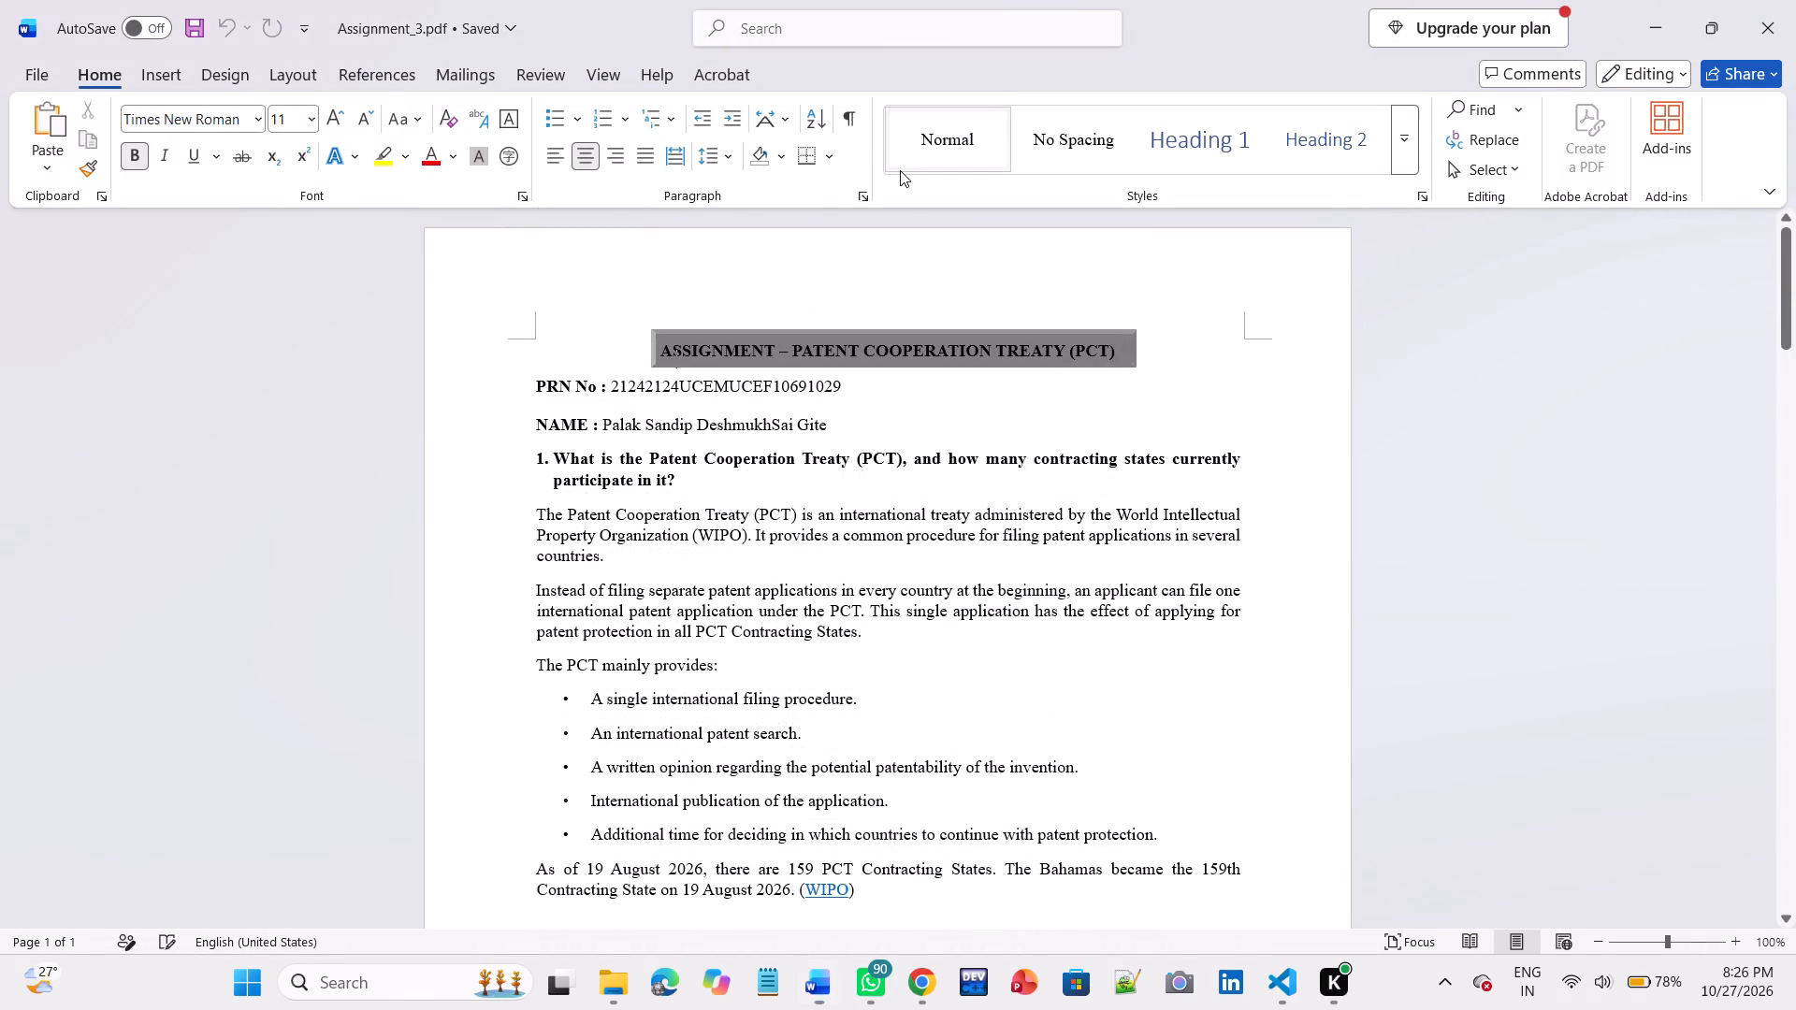
Clean up the garbled PRN below the title, keeping its first four digits, UCEM in capitals and its last four digits.
{"action": "left_click", "coordinate": [808, 383]}
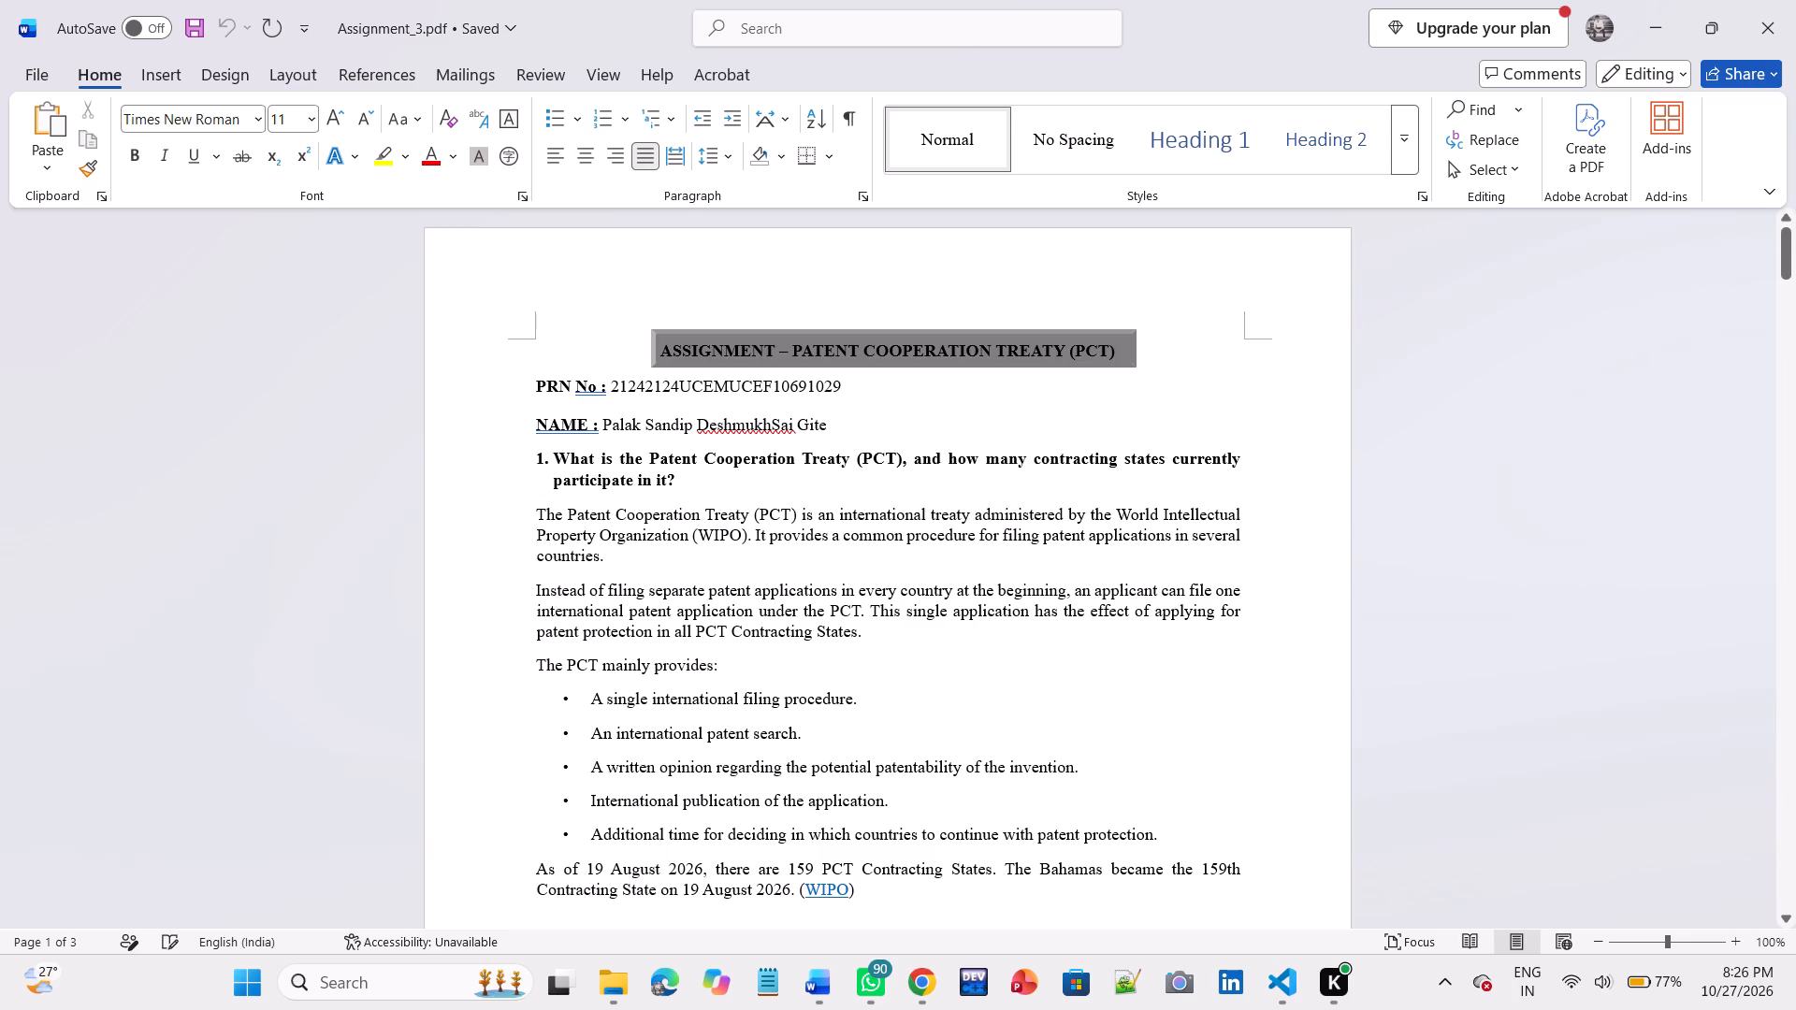
{"action": "key", "text": "BackSpace"}
{"action": "key", "text": "BackSpace"}
{"action": "key", "text": "BackSpace"}
{"action": "key", "text": "BackSpace"}
{"action": "key", "text": "BackSpace"}
{"action": "key", "text": "BackSpace"}
{"action": "key", "text": "BackSpace"}
{"action": "key", "text": "BackSpace"}
{"action": "key", "text": "BackSpace"}
{"action": "key", "text": "BackSpace"}
{"action": "key", "text": "BackSpace"}
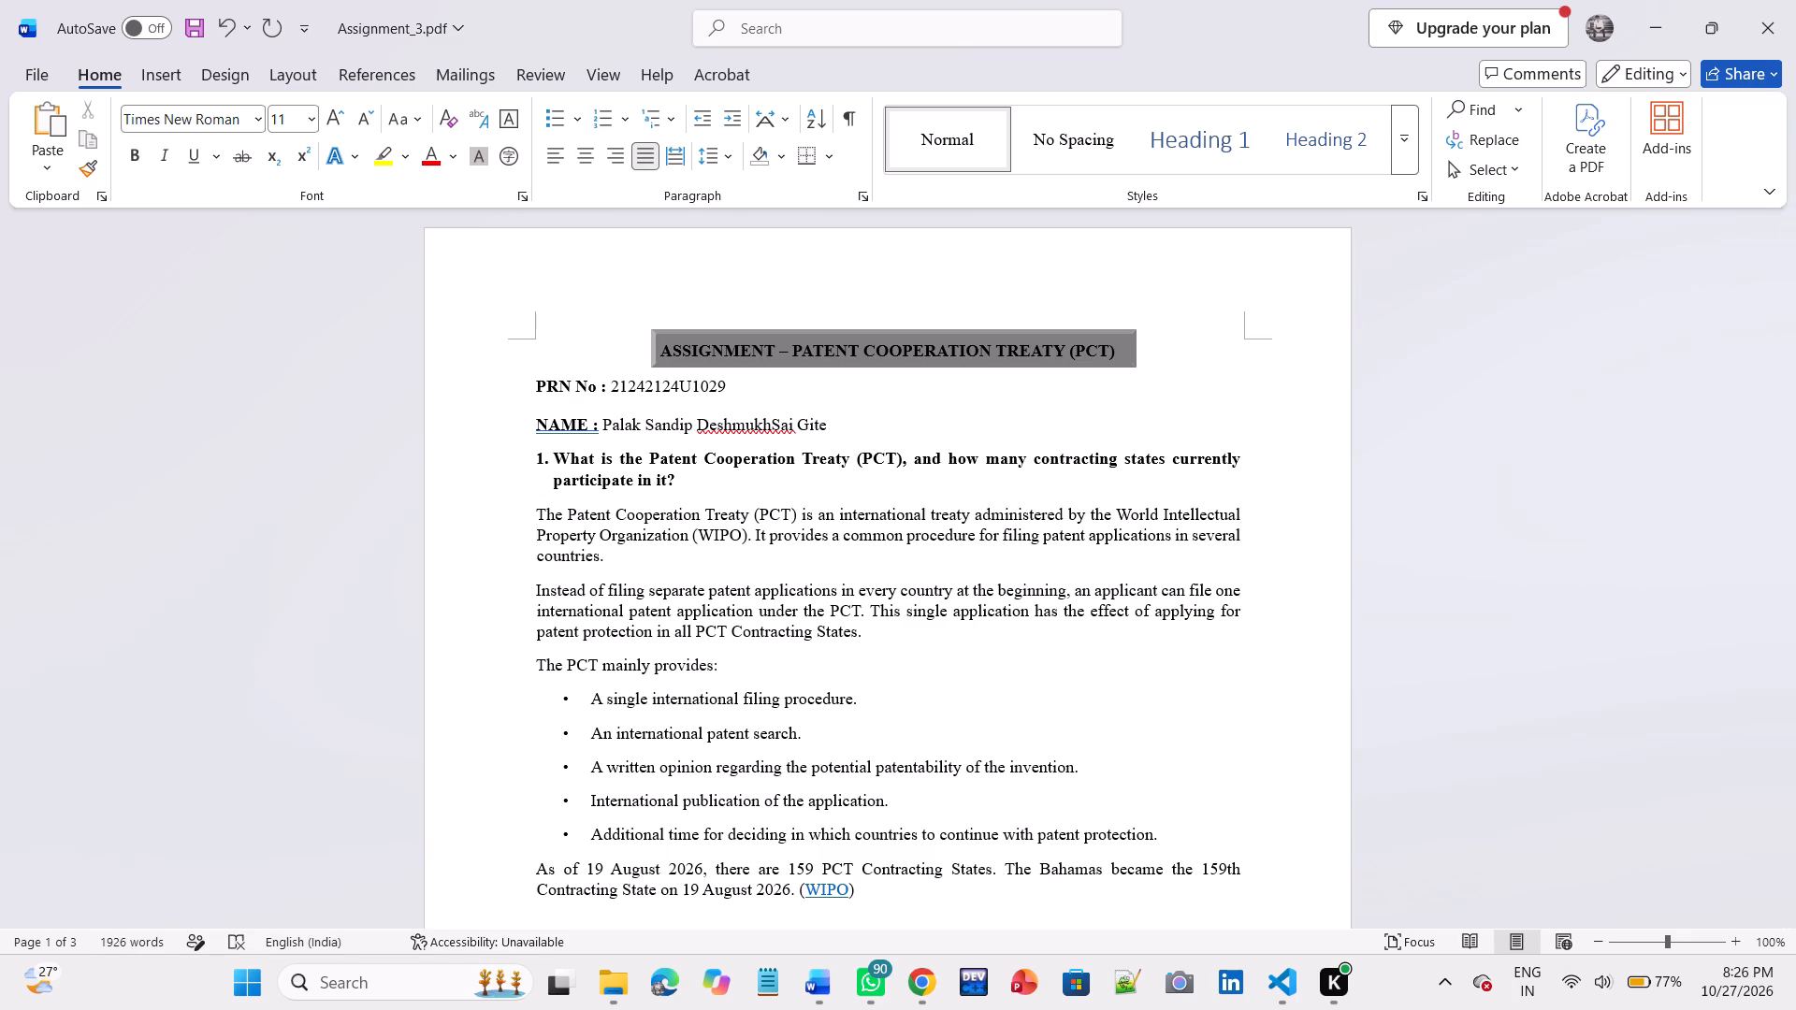
{"action": "key", "text": "BackSpace"}
{"action": "key", "text": "BackSpace"}
{"action": "key", "text": "BackSpace"}
{"action": "key", "text": "BackSpace"}
{"action": "key", "text": "BackSpace"}
{"action": "type", "text": "Ucem"}
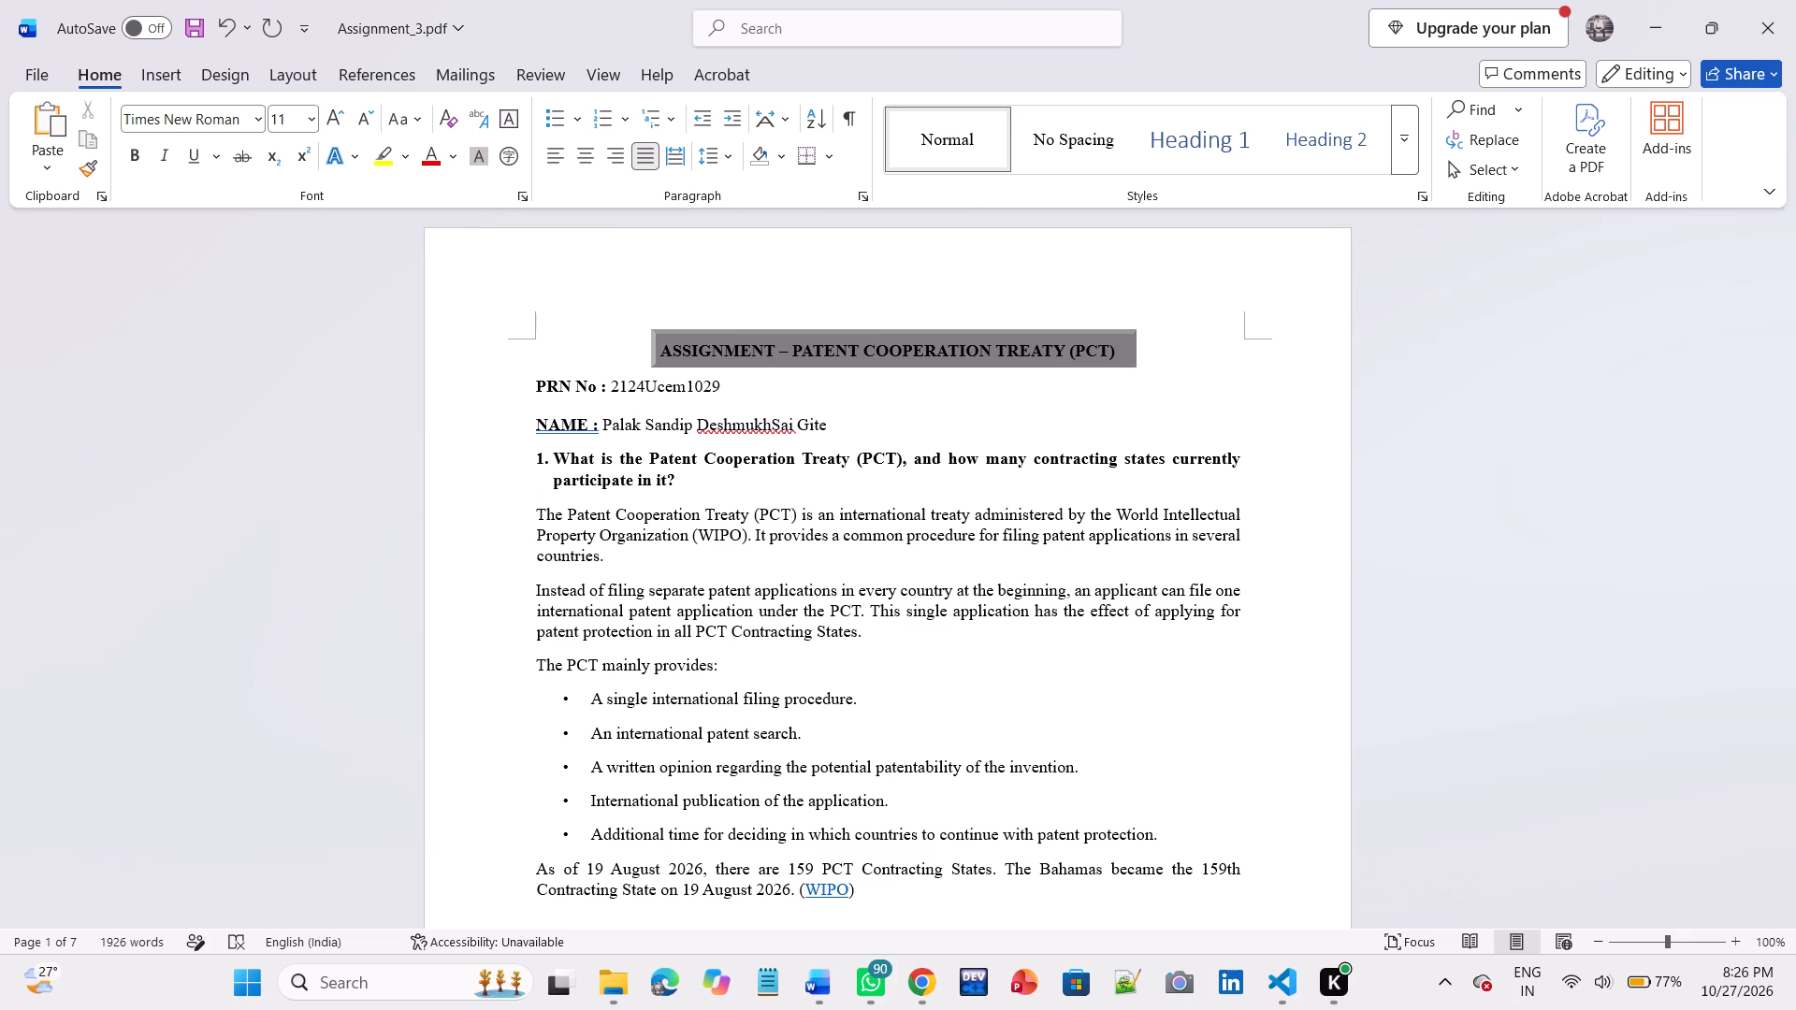
{"action": "key", "text": "BackSpace"}
{"action": "key", "text": "BackSpace"}
{"action": "key", "text": "BackSpace"}
{"action": "key", "text": "e"}
{"action": "key", "text": "BackSpace"}
{"action": "type", "text": "CEM"}
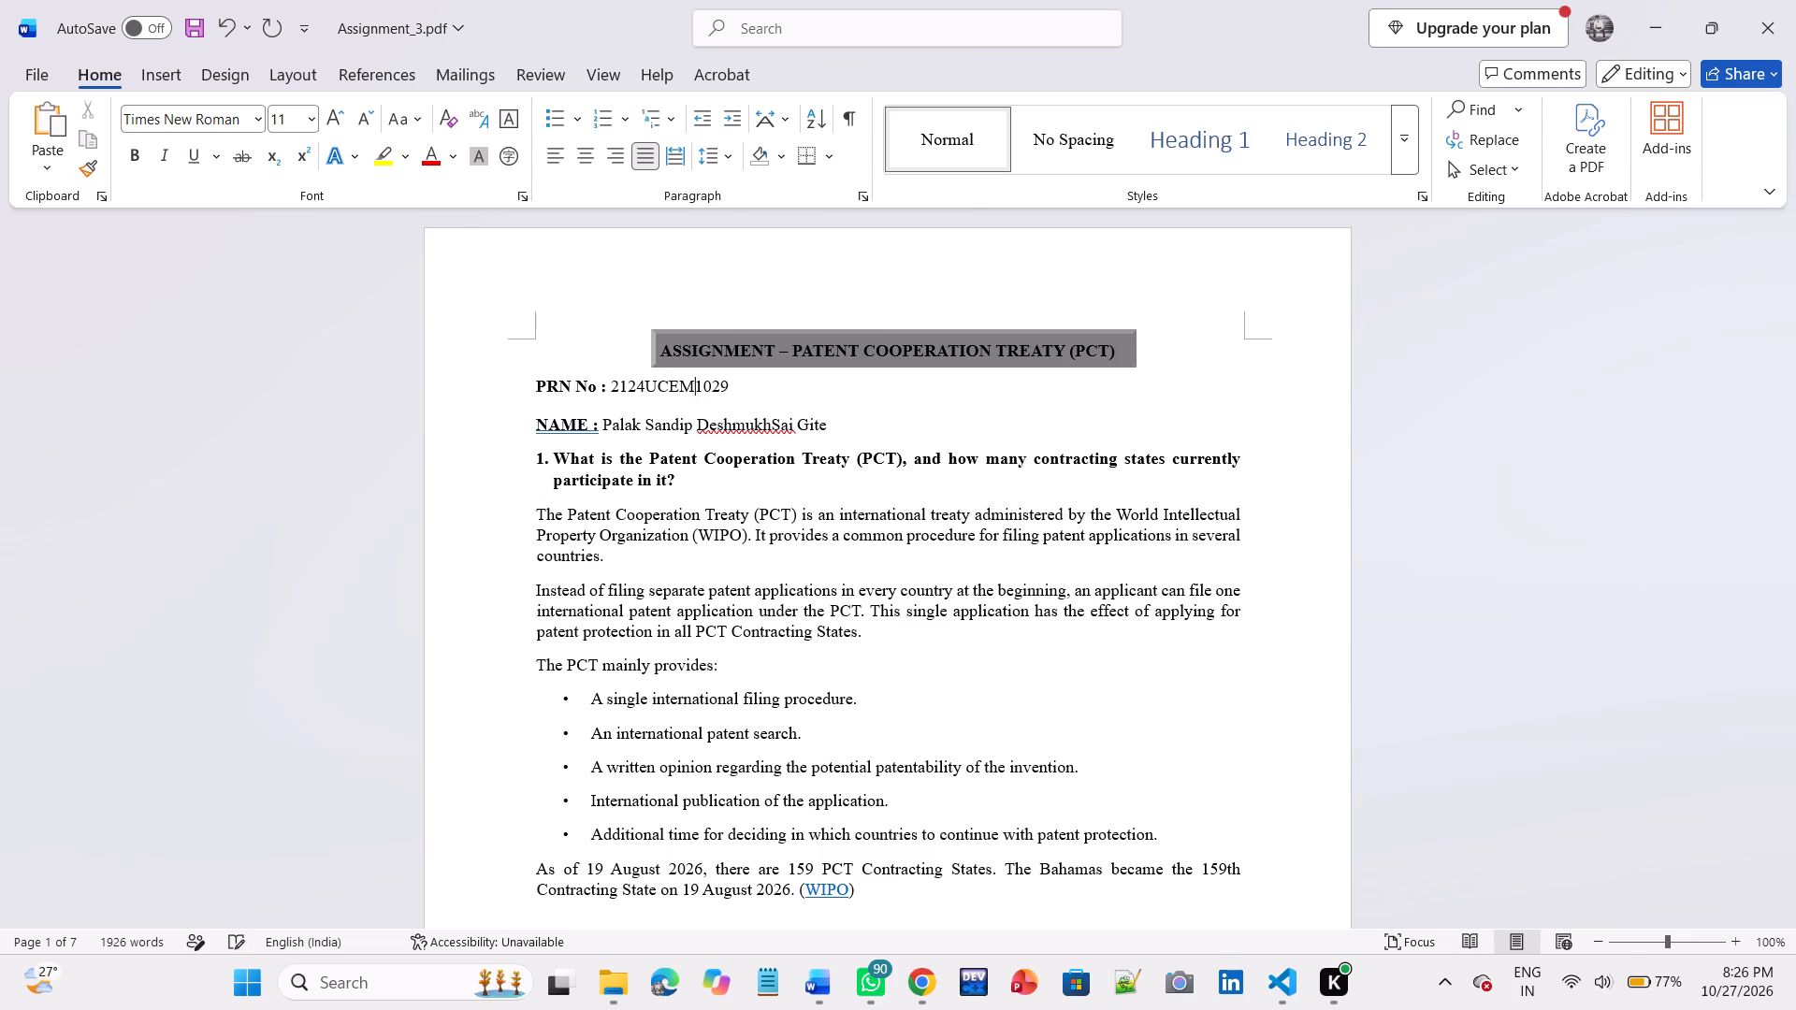
Delete the first student's full name from the NAME line, keeping only the second student's name.
{"action": "left_click", "coordinate": [772, 425]}
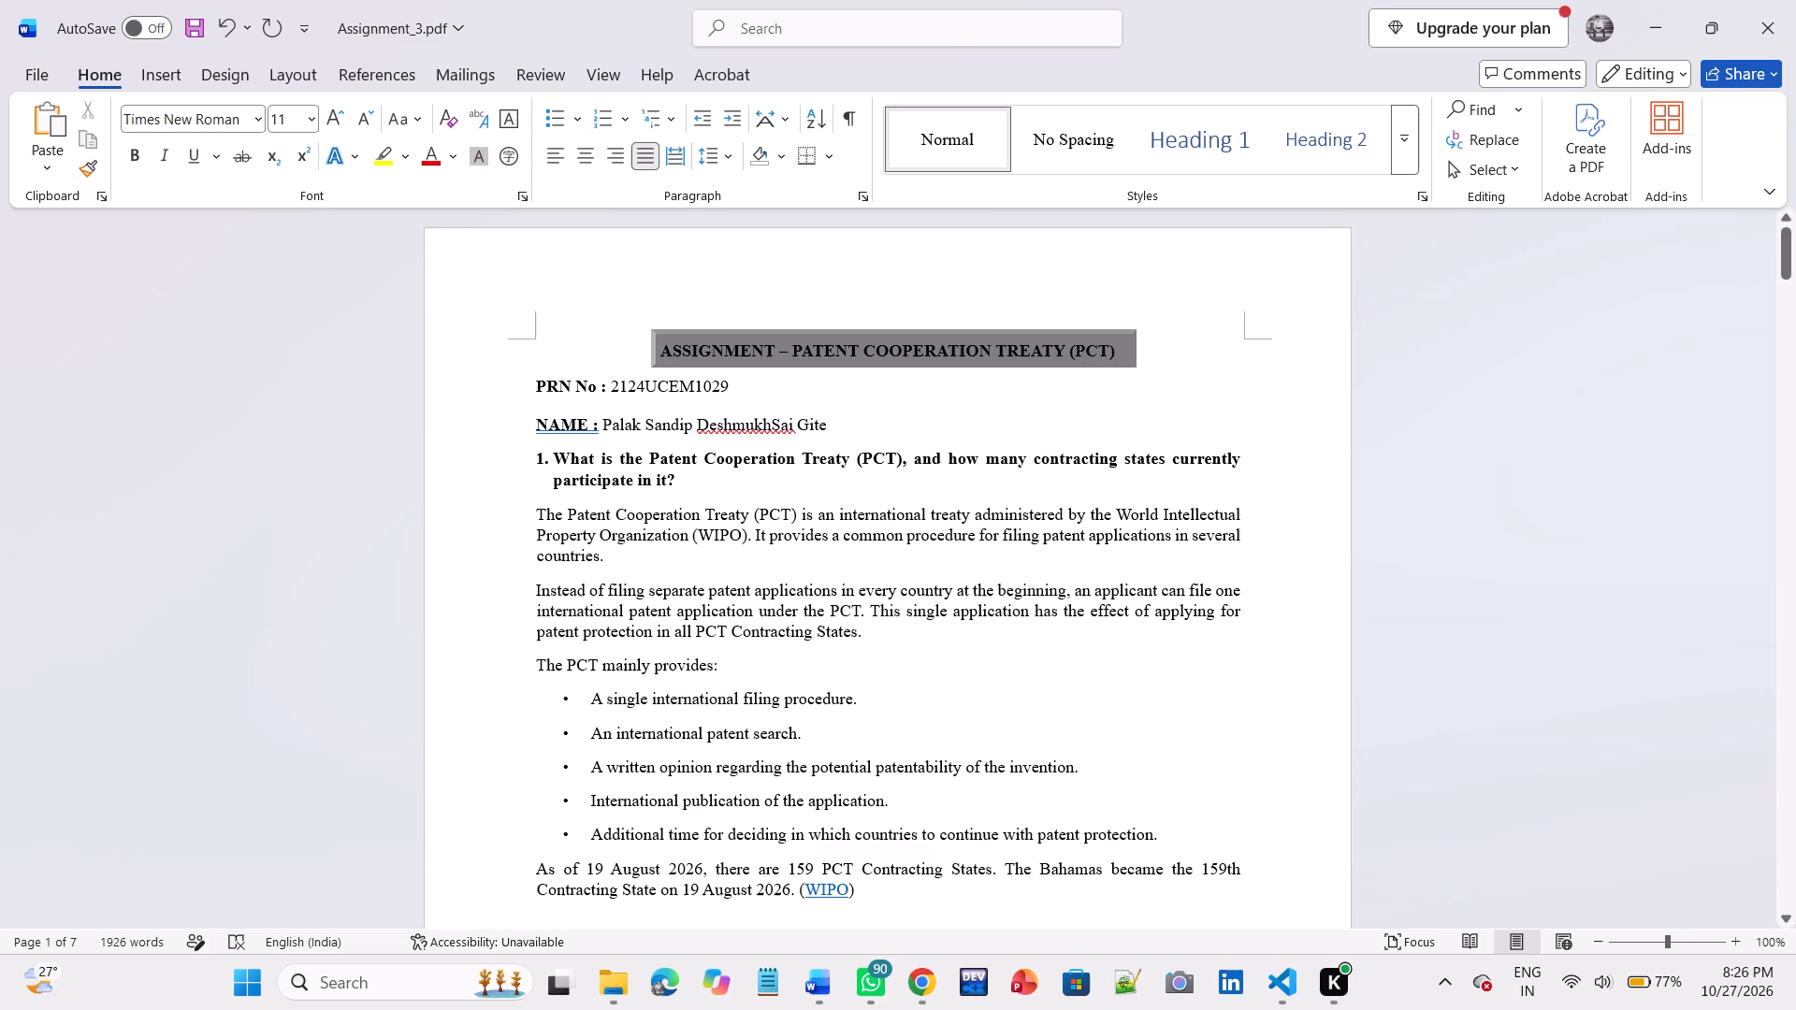
{"action": "key", "text": "BackSpace"}
{"action": "key", "text": "BackSpace"}
{"action": "key", "text": "BackSpace"}
{"action": "key", "text": "BackSpace"}
{"action": "key", "text": "BackSpace"}
{"action": "key", "text": "BackSpace"}
{"action": "key", "text": "BackSpace"}
{"action": "key", "text": "BackSpace"}
{"action": "key", "text": "BackSpace"}
{"action": "key", "text": "BackSpace"}
{"action": "key", "text": "BackSpace"}
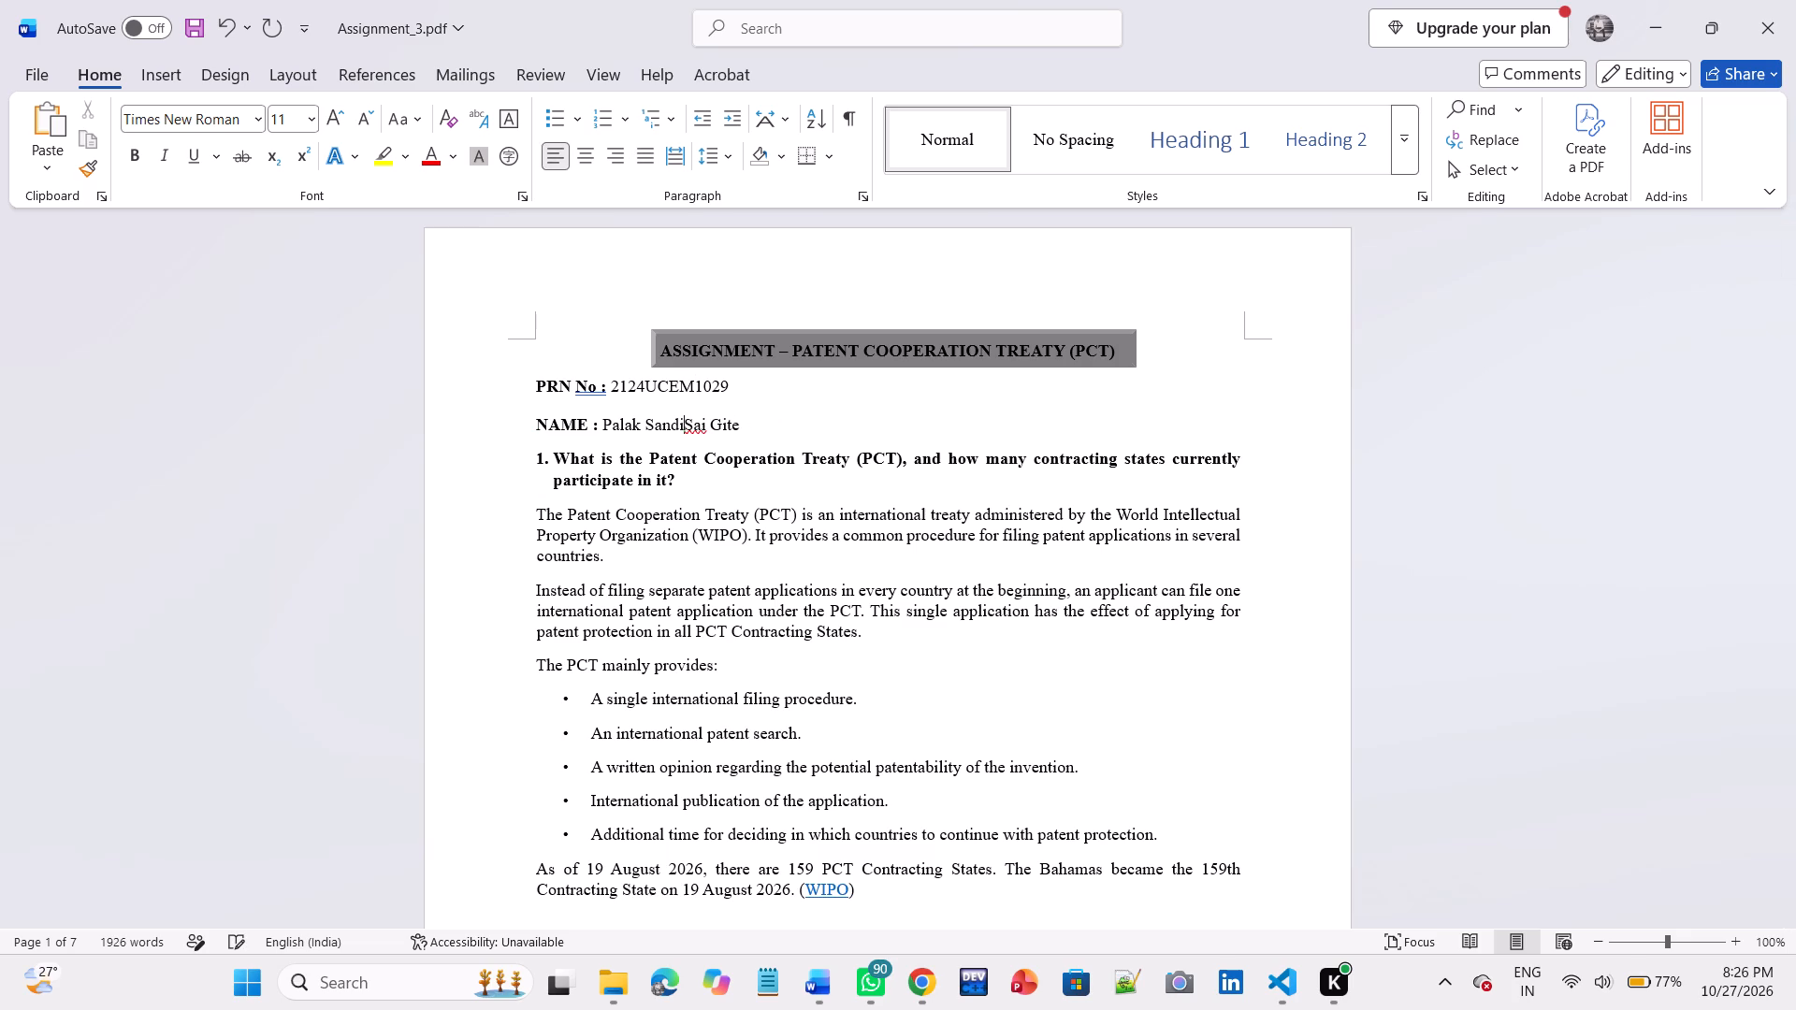
{"action": "key", "text": "BackSpace"}
{"action": "key", "text": "BackSpace"}
{"action": "key", "text": "BackSpace"}
{"action": "key", "text": "BackSpace"}
{"action": "key", "text": "BackSpace"}
{"action": "key", "text": "BackSpace"}
{"action": "key", "text": "BackSpace"}
{"action": "key", "text": "BackSpace"}
{"action": "key", "text": "BackSpace"}
{"action": "key", "text": "BackSpace"}
{"action": "key", "text": "BackSpace"}
{"action": "key", "text": "BackSpace"}
Start saving the edited document as the Word file Assignment_3.docx in the Documents folder on New Volume (D:).
{"action": "key", "text": "ctrl+s"}
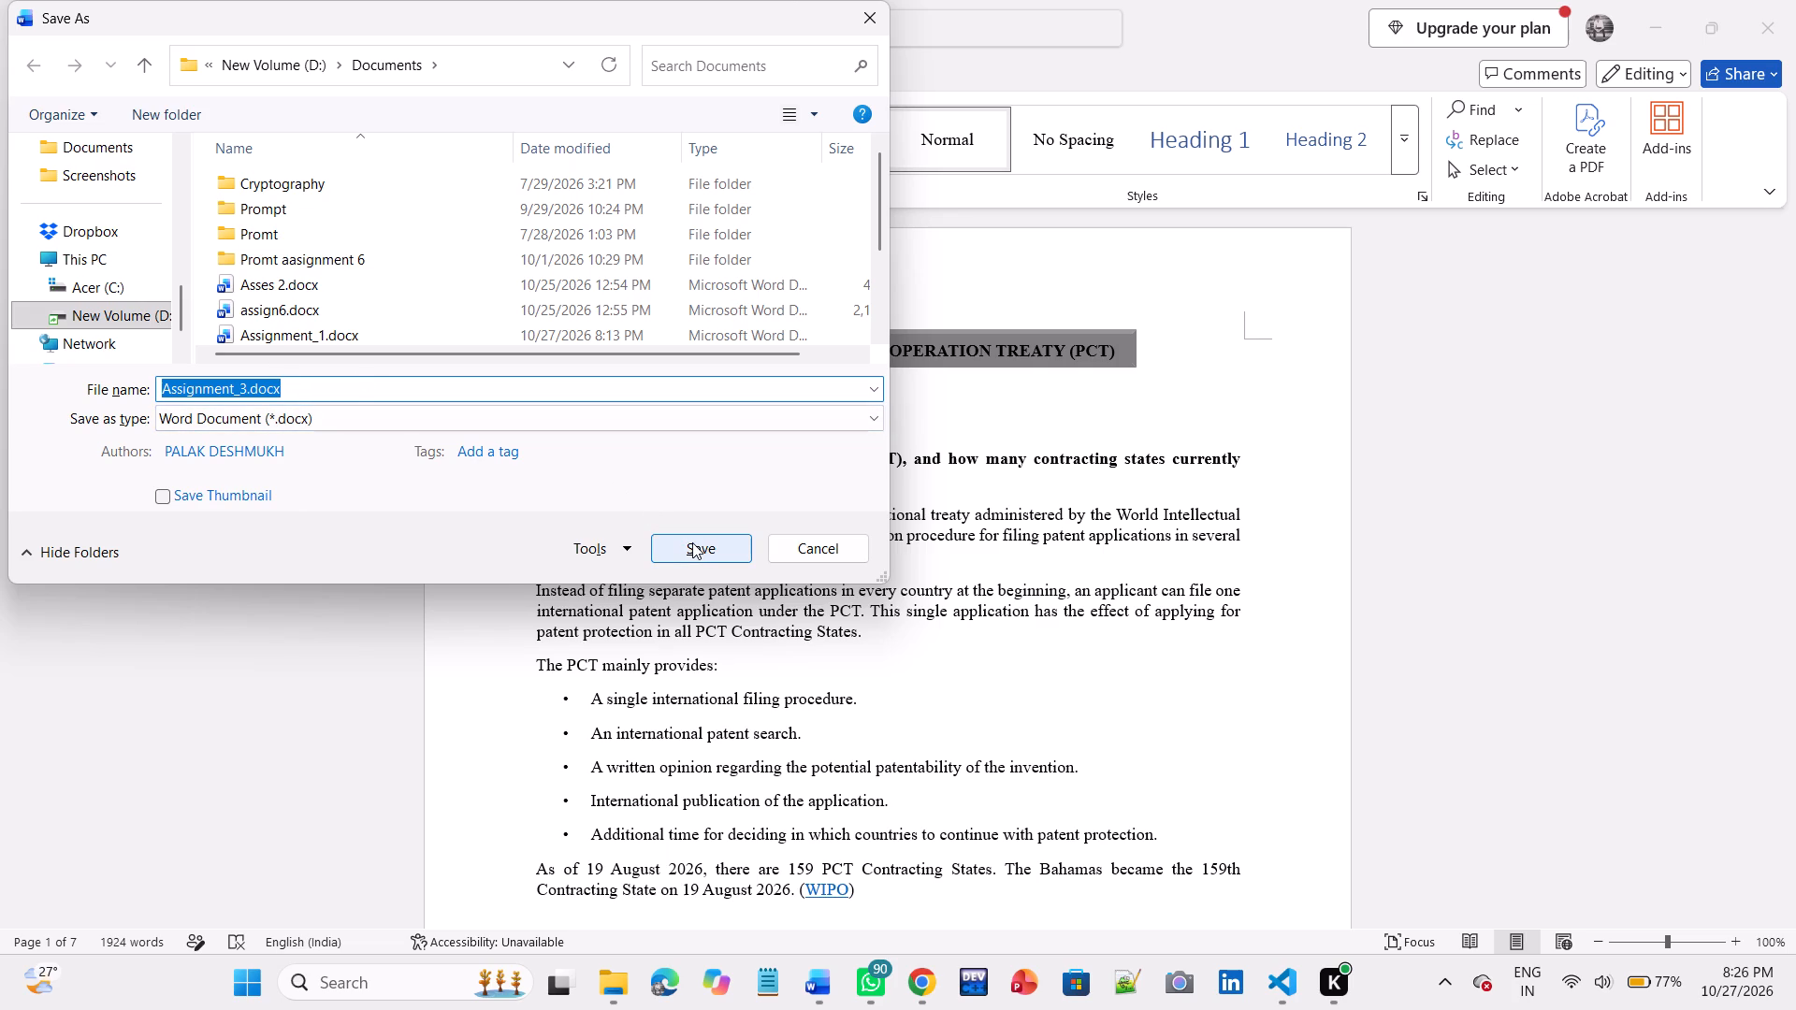
Add a space and the student's PRN after Assignment_3 in the file name, and save the Word document in Documents.
{"action": "left_click", "coordinate": [248, 393]}
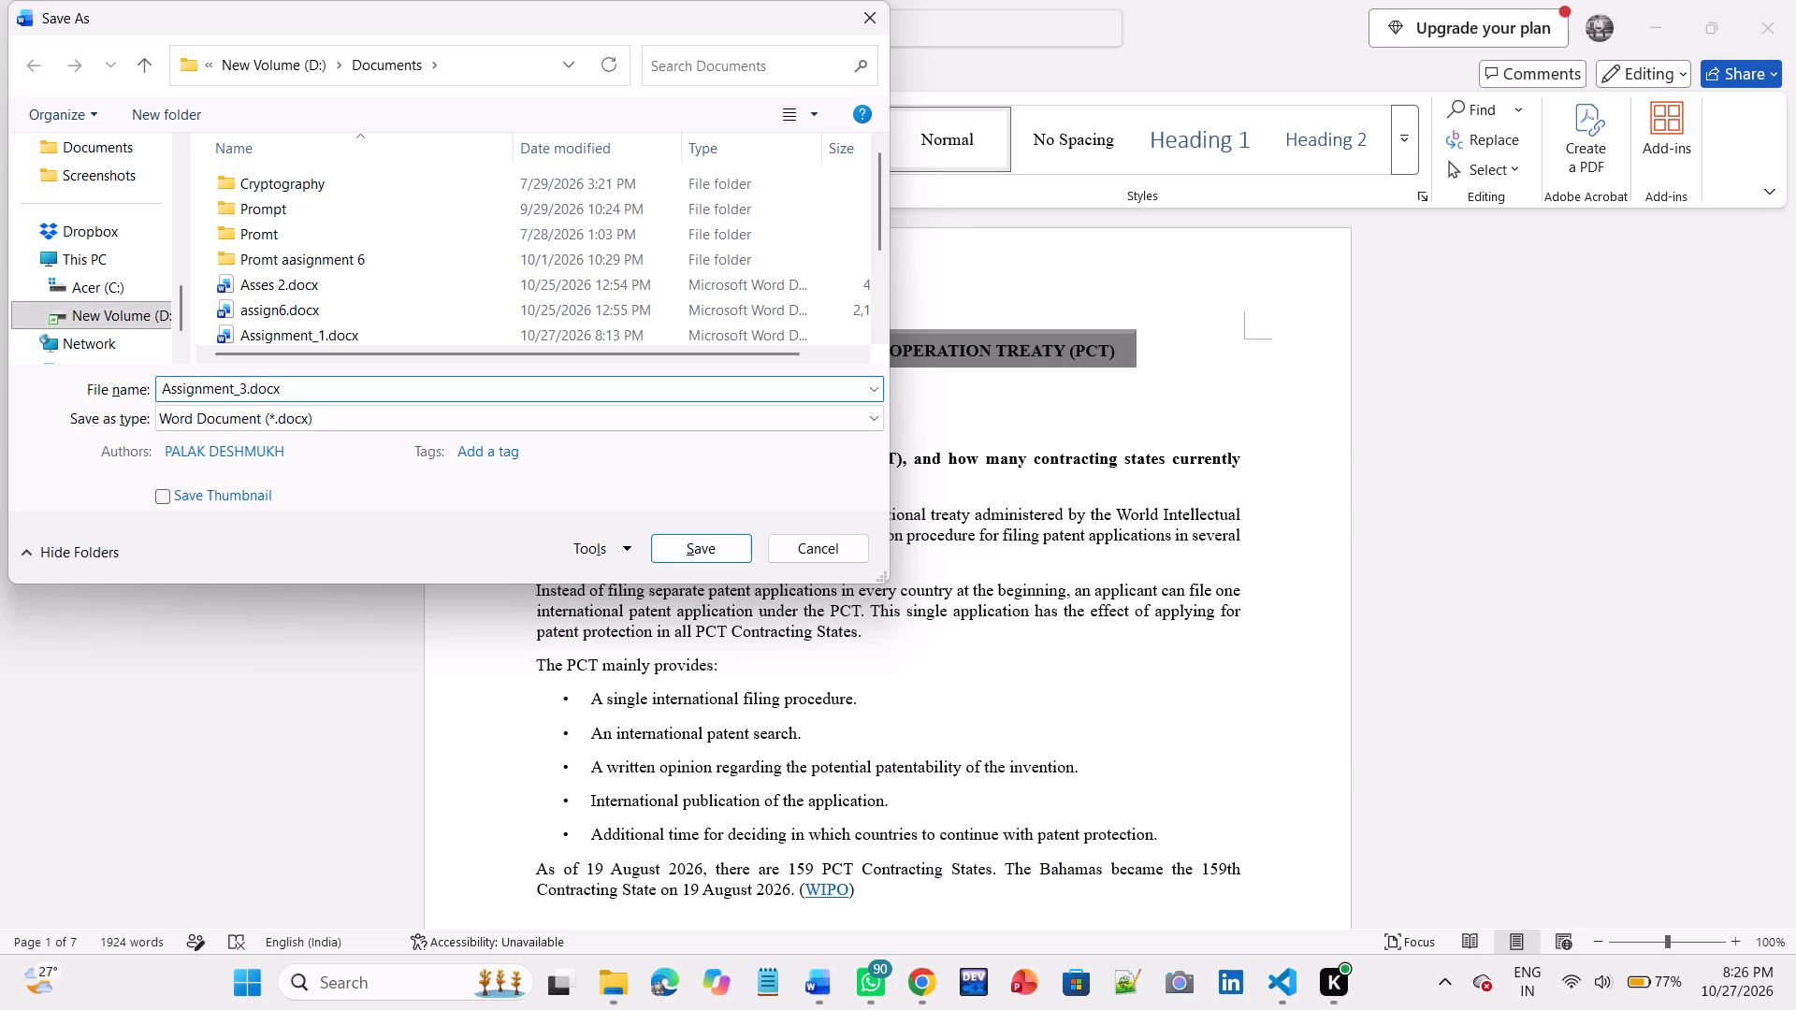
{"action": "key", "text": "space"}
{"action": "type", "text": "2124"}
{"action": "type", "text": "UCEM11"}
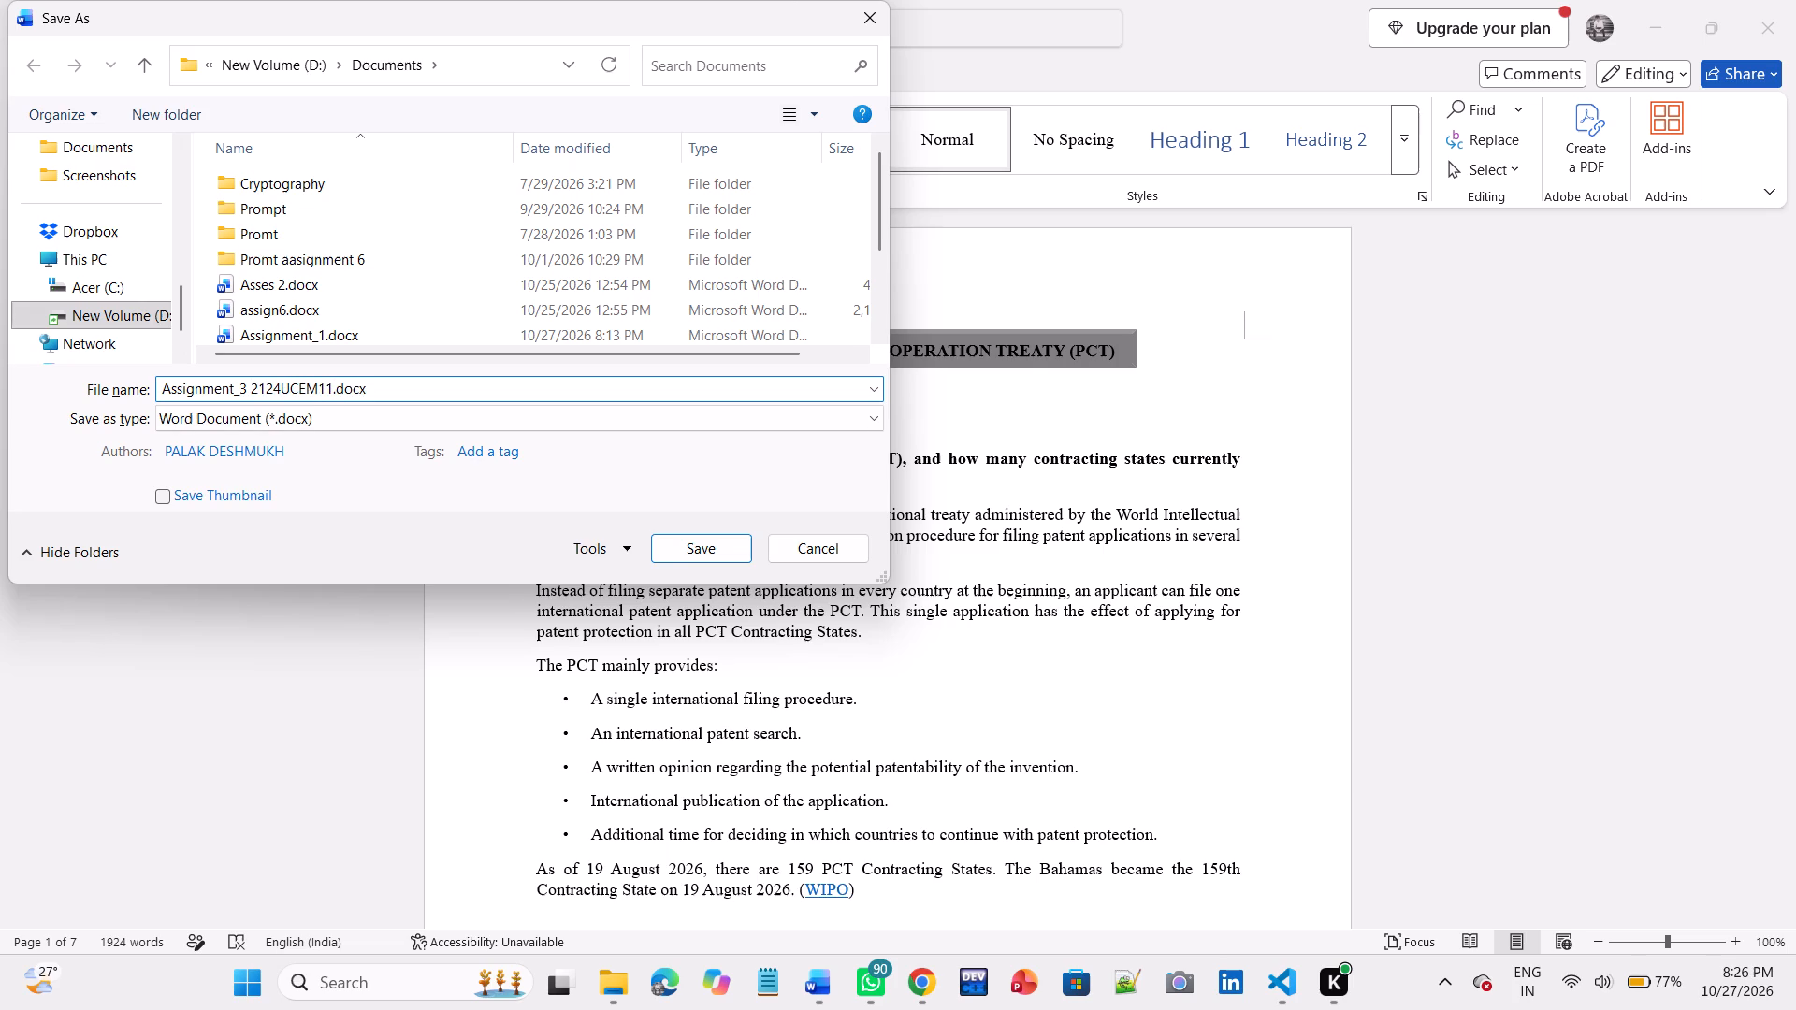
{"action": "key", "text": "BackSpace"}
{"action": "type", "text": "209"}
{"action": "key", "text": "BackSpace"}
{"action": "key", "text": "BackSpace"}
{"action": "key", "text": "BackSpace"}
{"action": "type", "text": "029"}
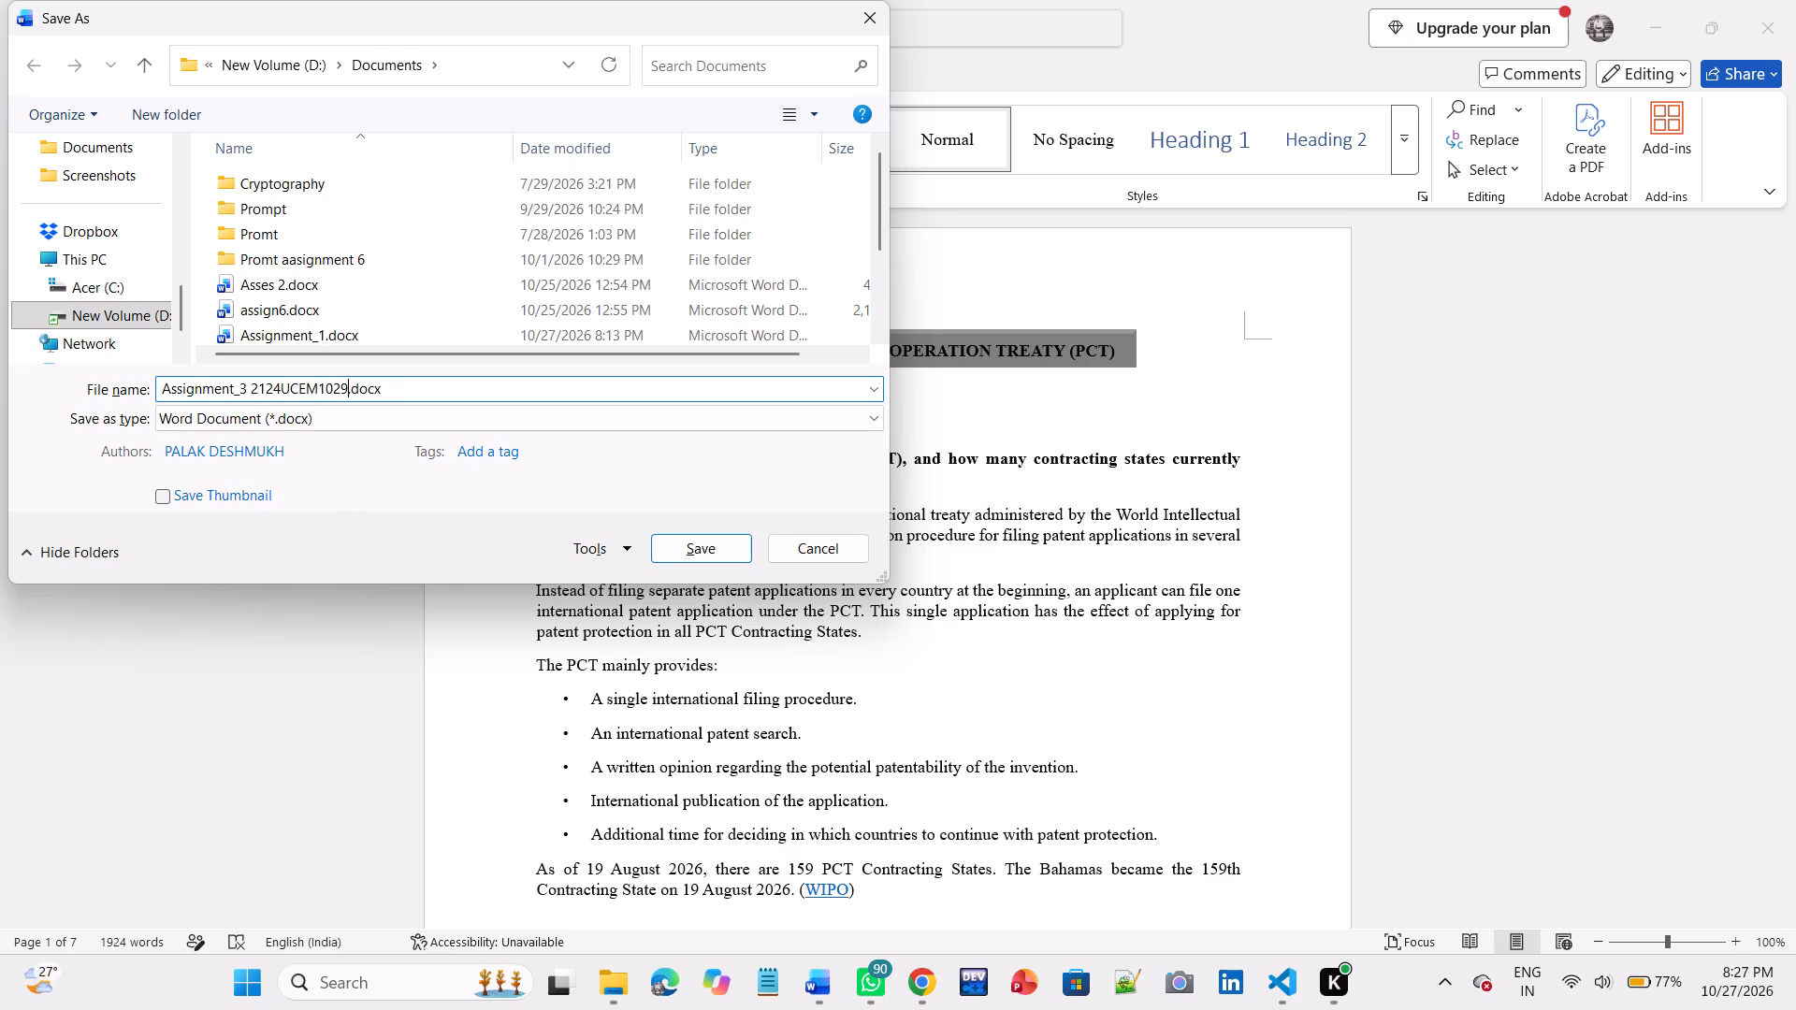
{"action": "left_click", "coordinate": [700, 540]}
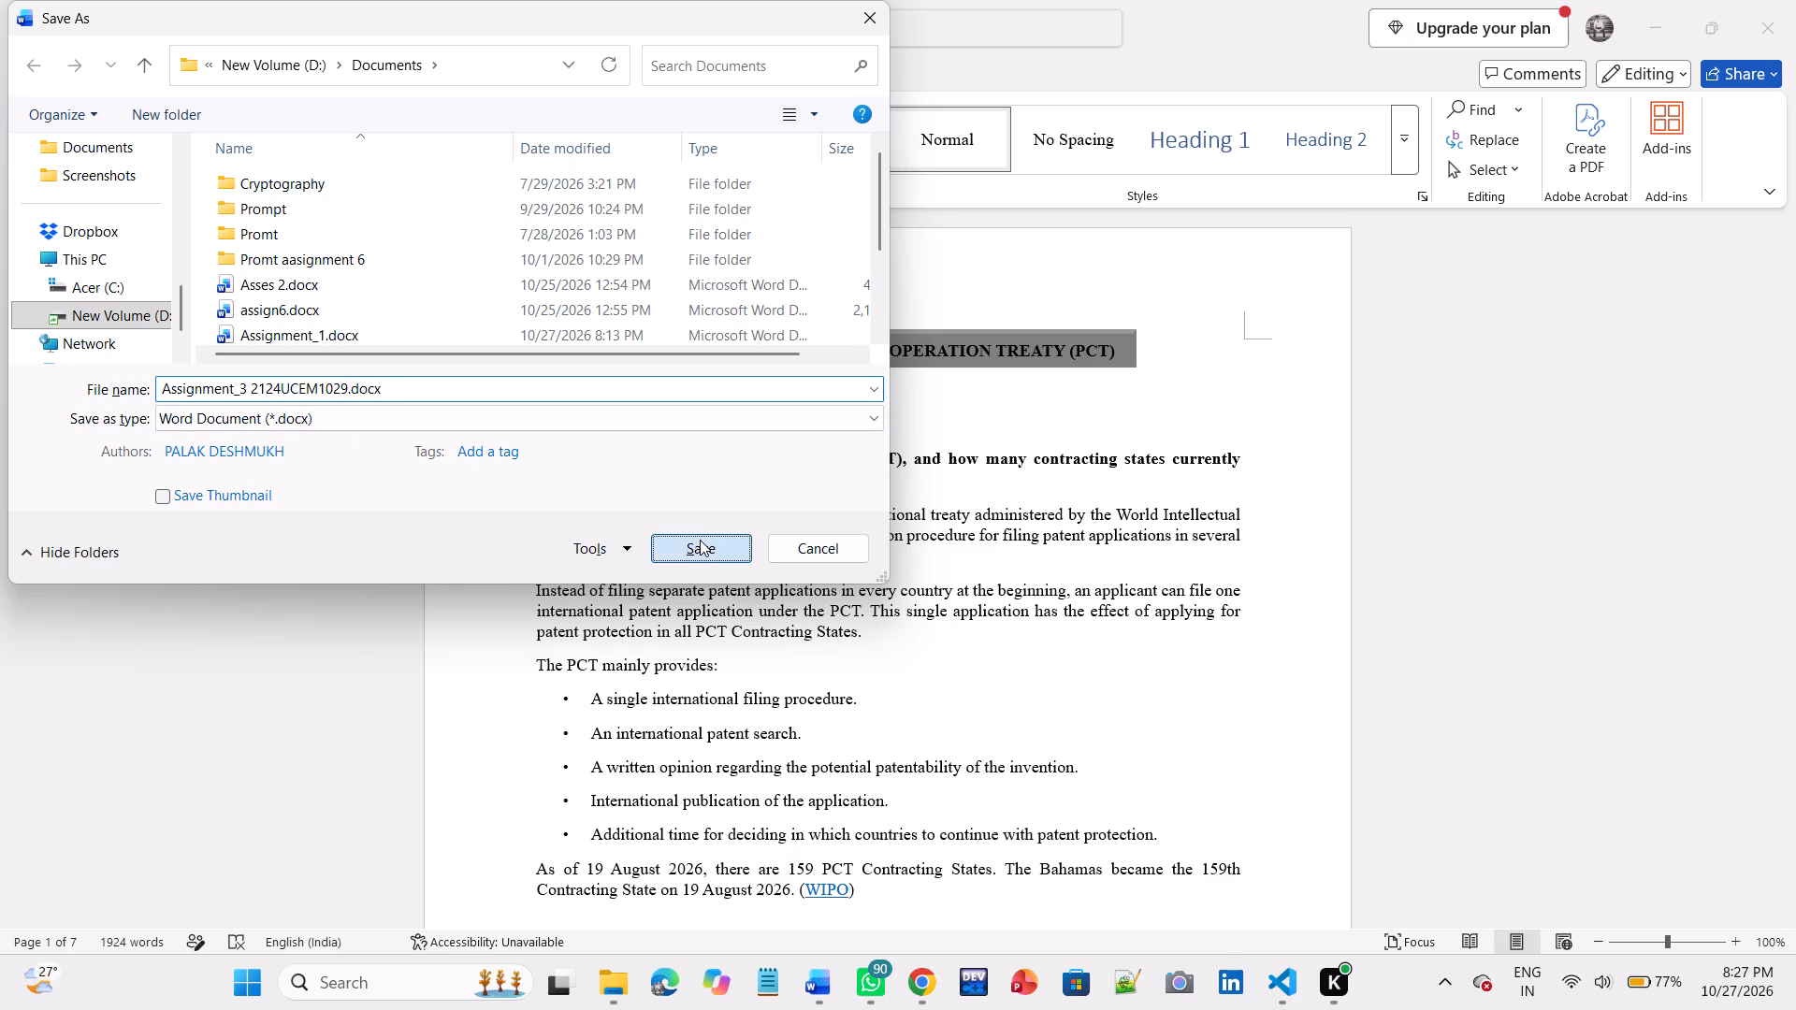
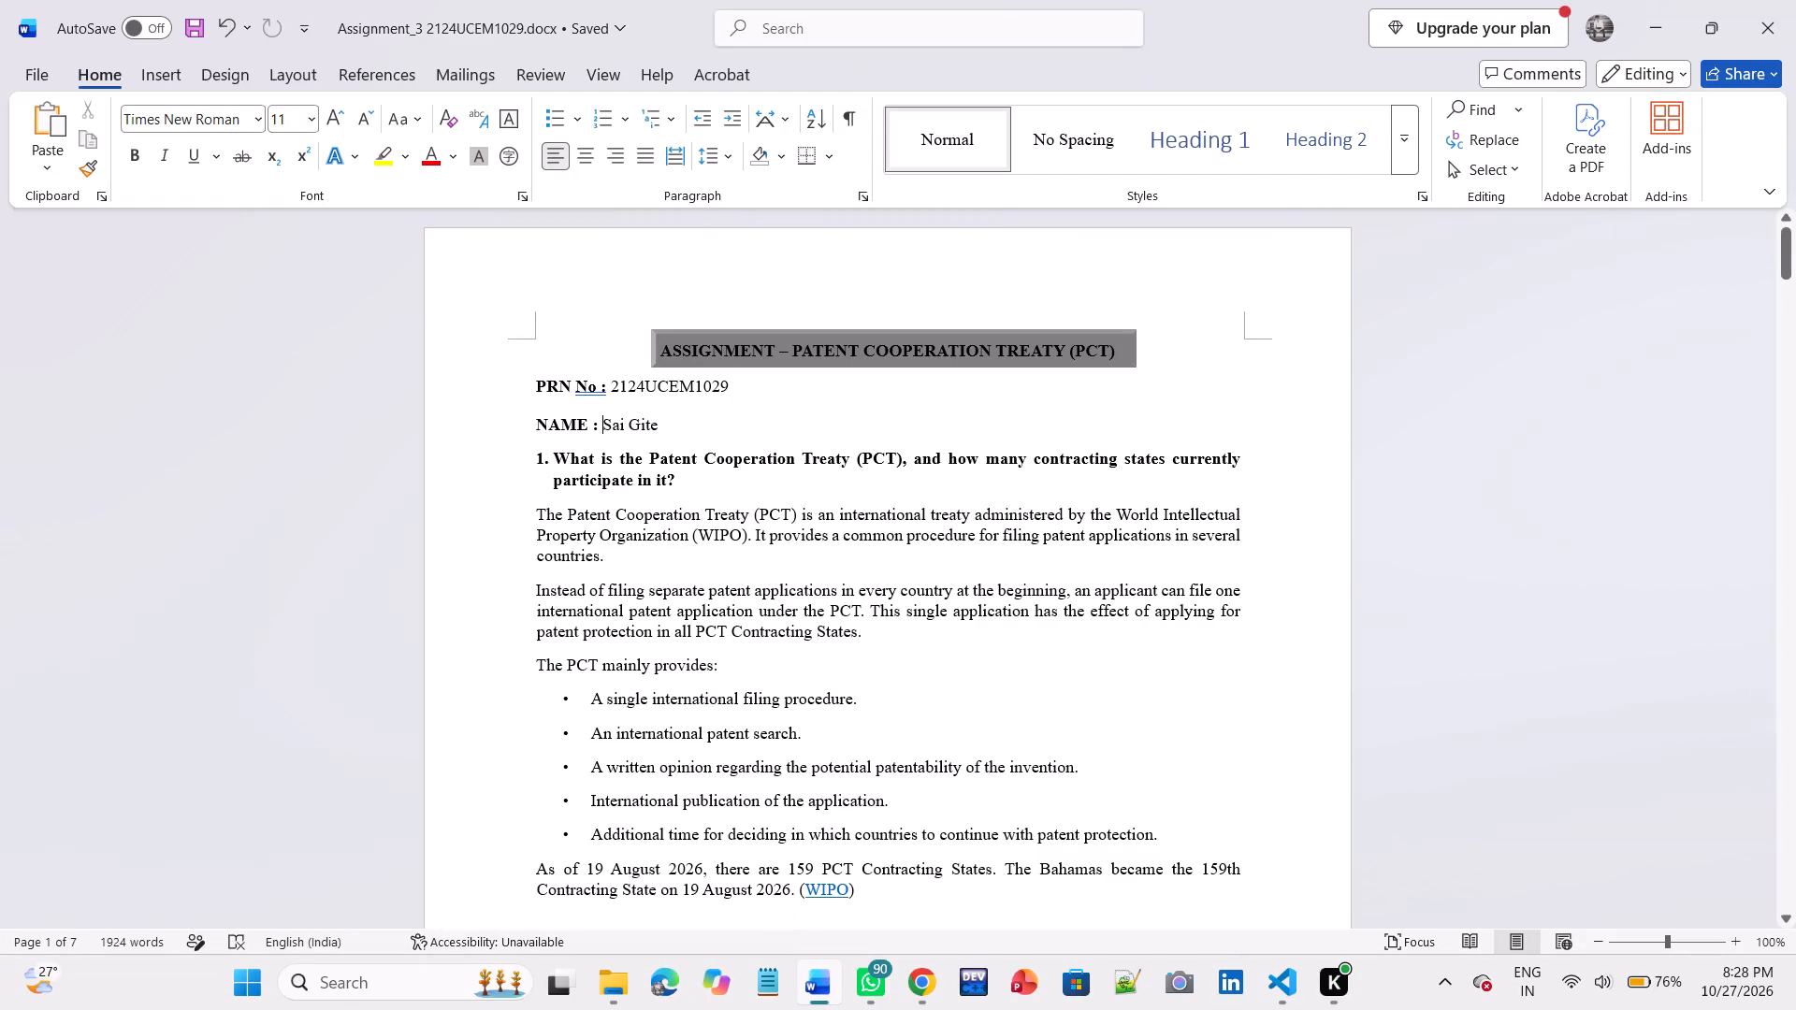
Replace the last two digits of the PRN number below the assignment title with 51.
{"action": "left_click", "coordinate": [668, 441]}
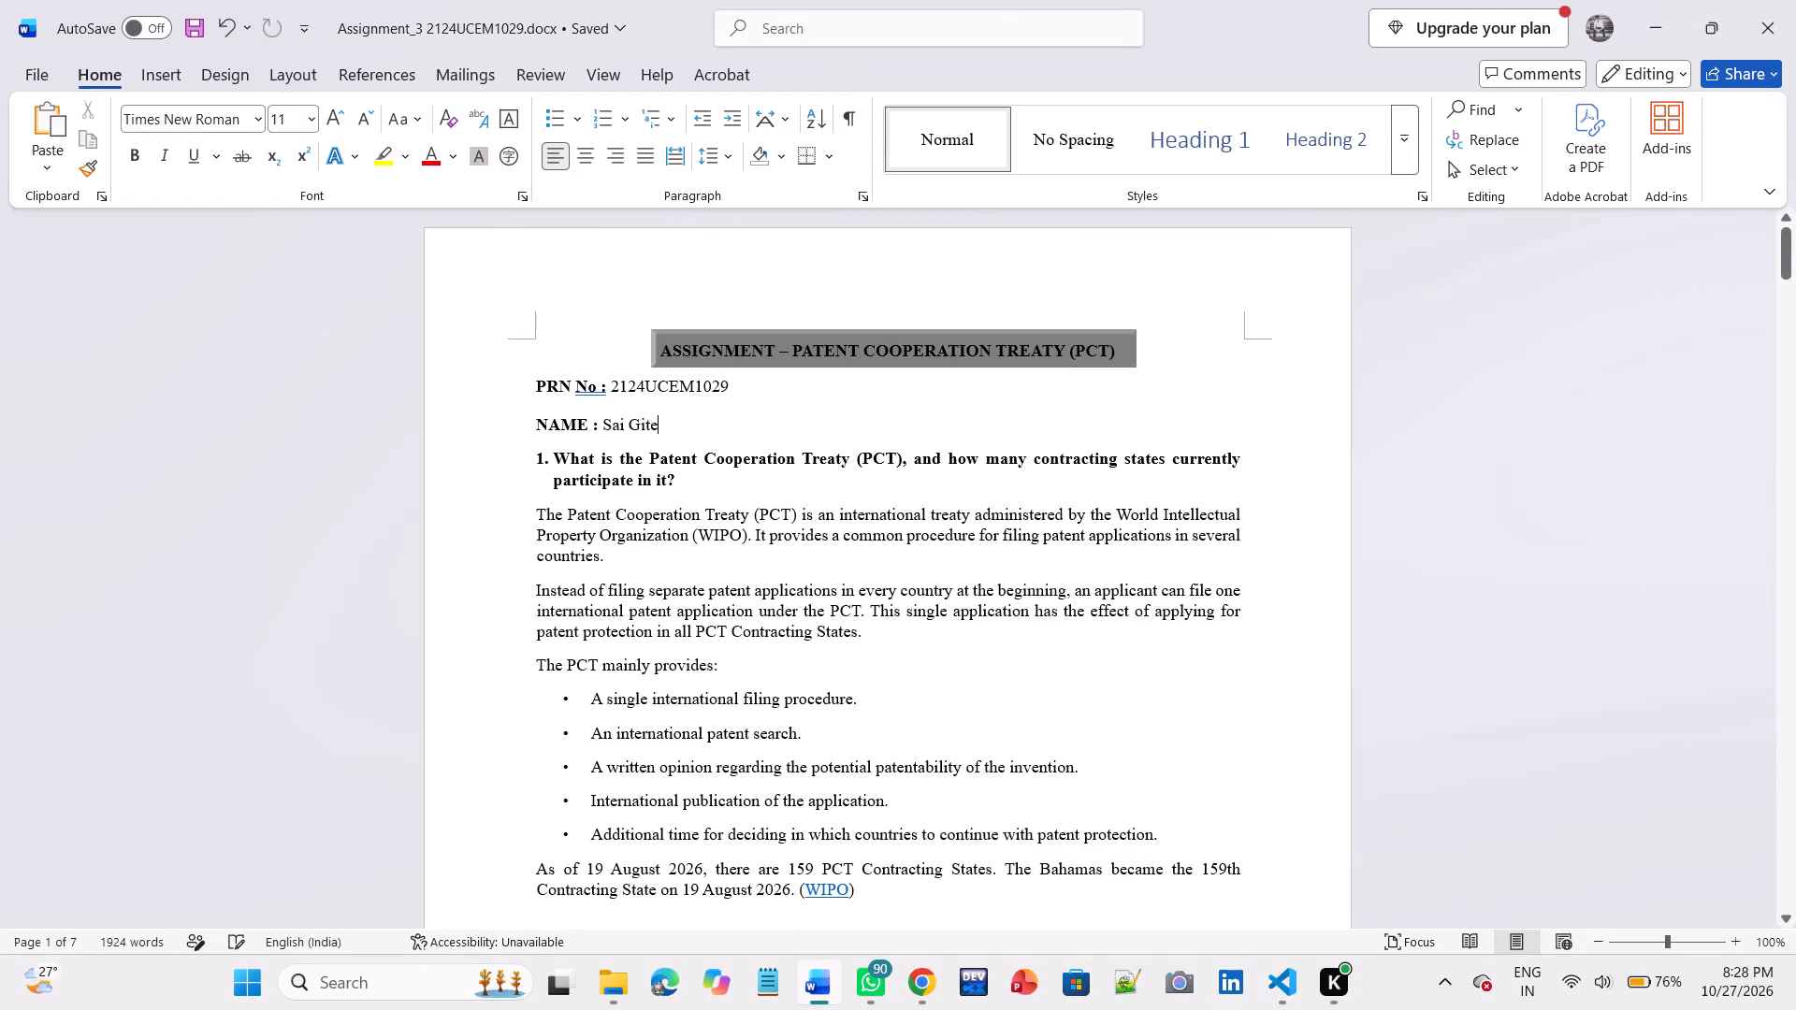
{"action": "left_click", "coordinate": [743, 389]}
{"action": "key", "text": "BackSpace"}
{"action": "key", "text": "BackSpace"}
{"action": "key", "text": "BackSpace"}
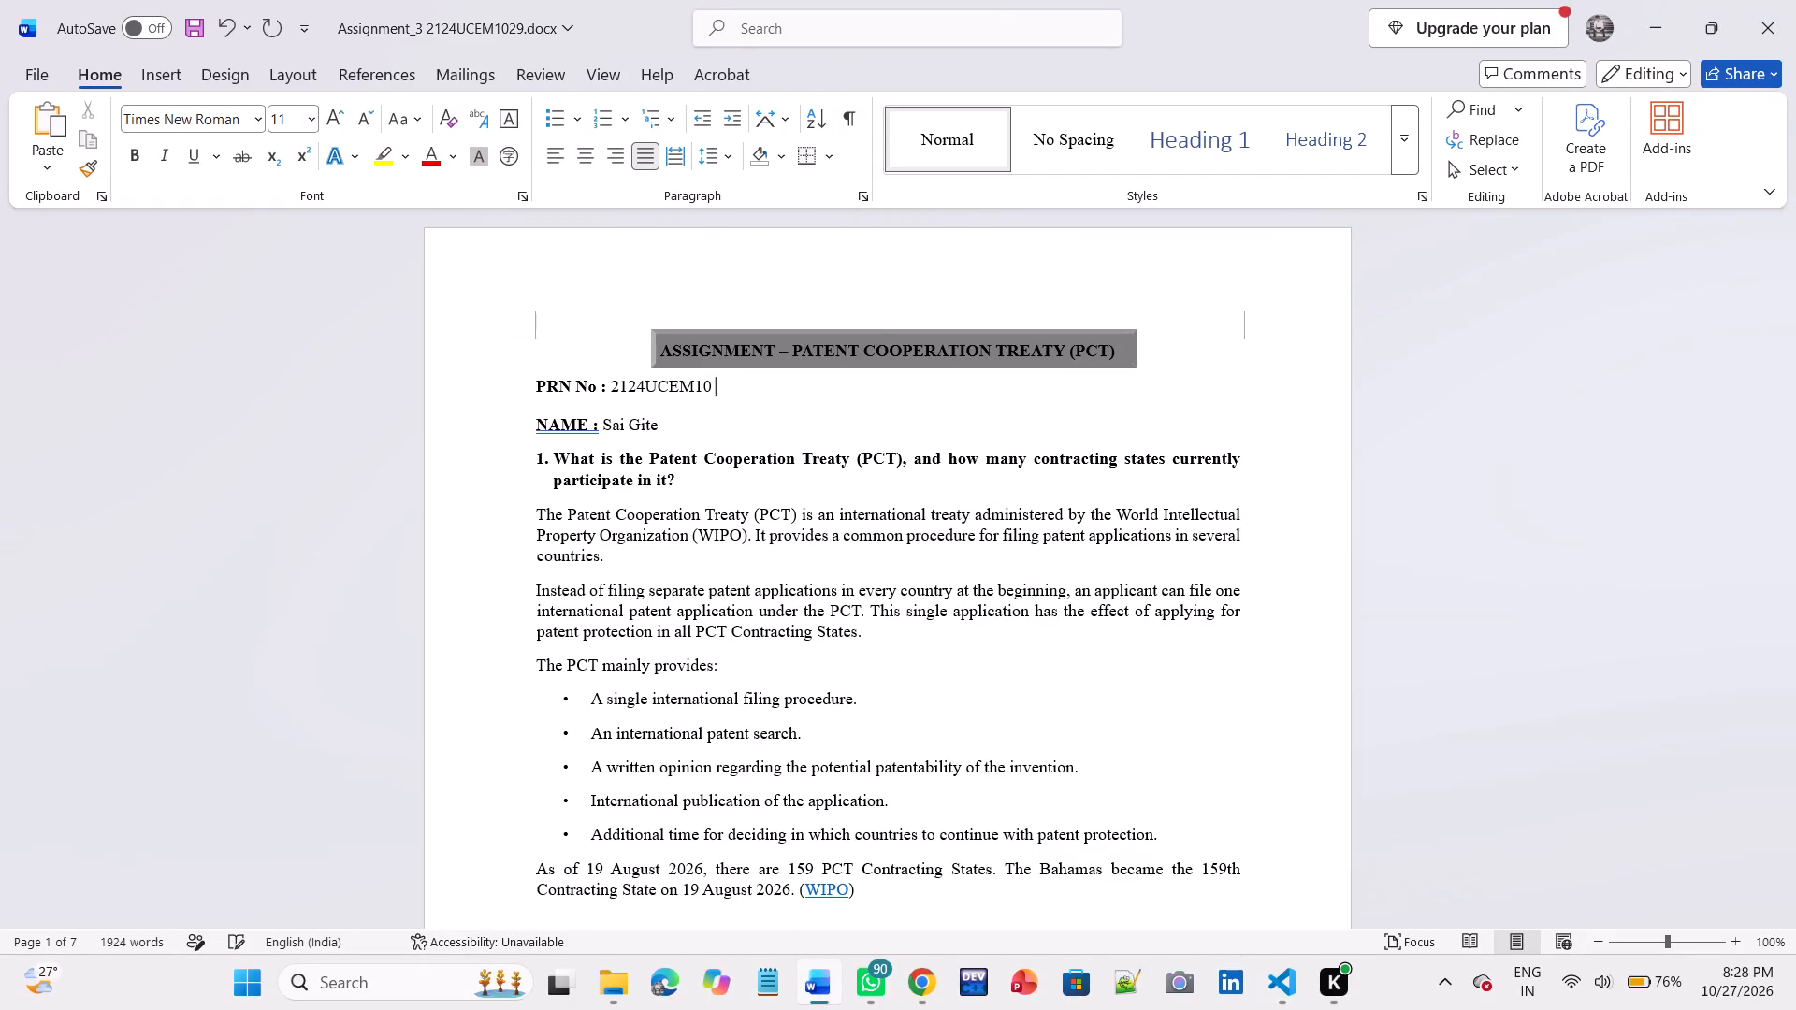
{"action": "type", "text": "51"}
Delete the entire NAME line below the PRN, including its label and empty line, and save the document.
{"action": "left_click", "coordinate": [674, 435]}
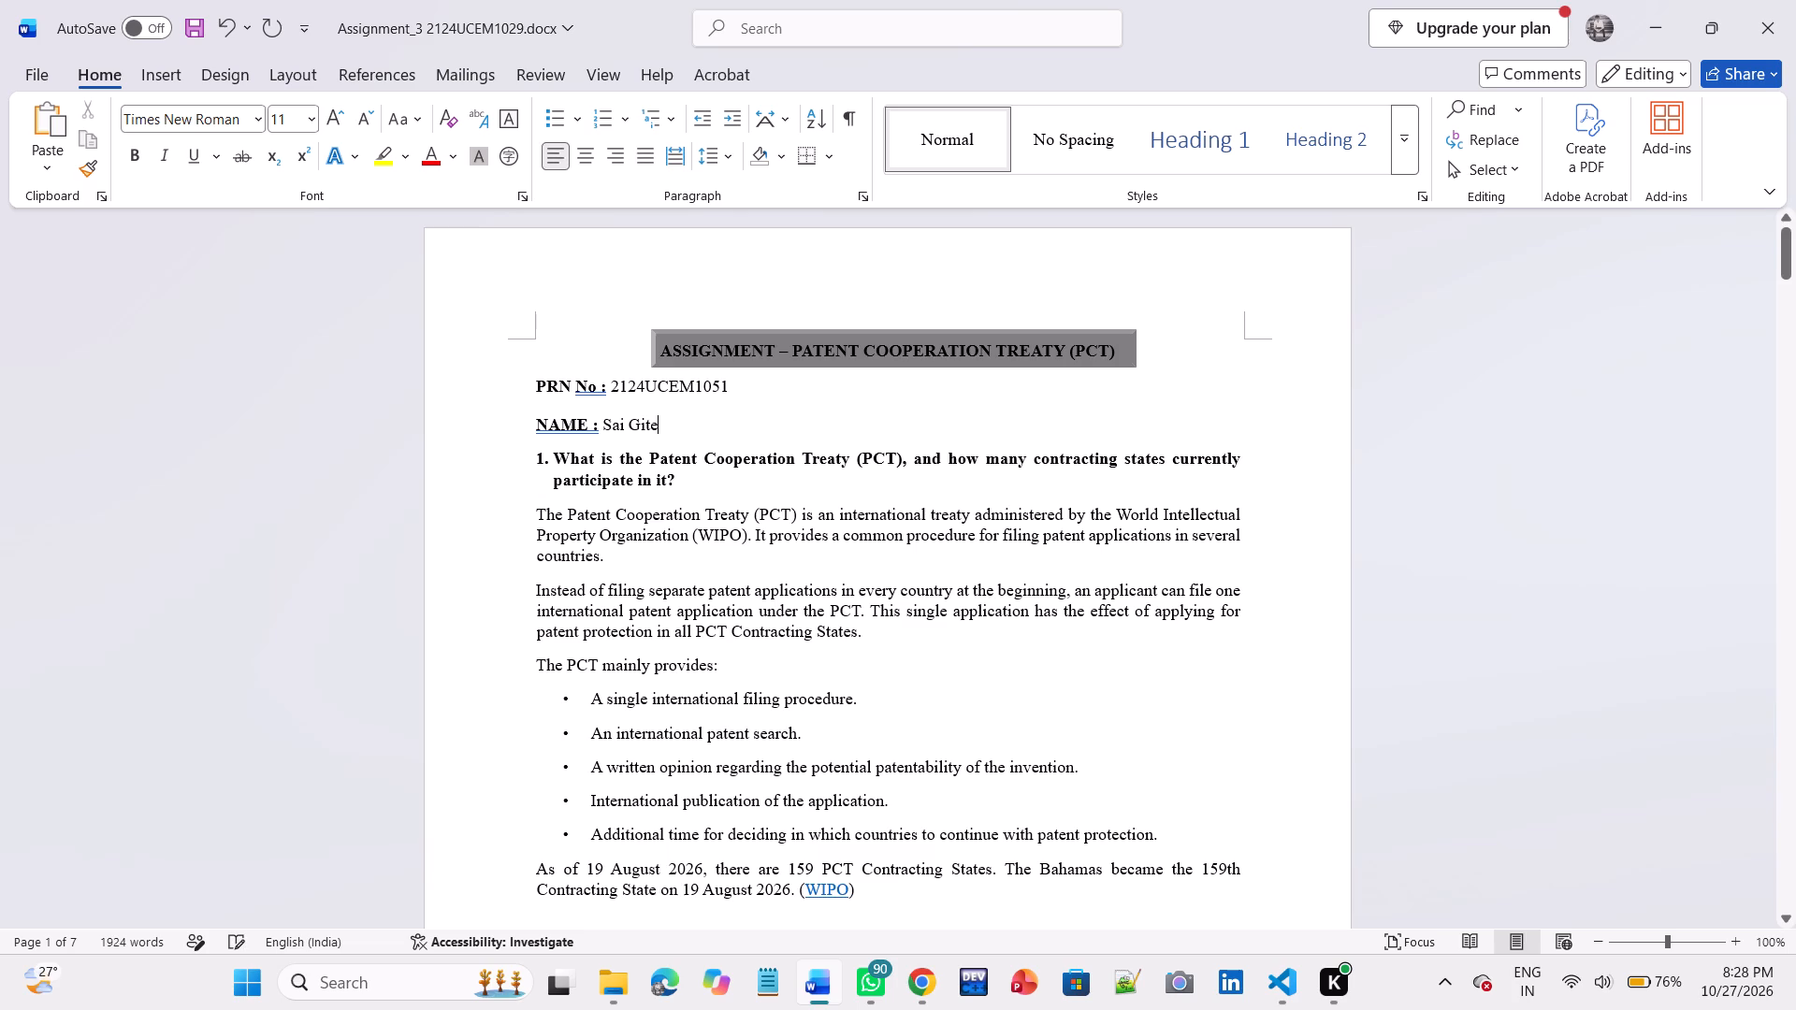
{"action": "key", "text": "BackSpace"}
{"action": "key", "text": "BackSpace"}
{"action": "key", "text": "BackSpace"}
{"action": "key", "text": "BackSpace"}
{"action": "key", "text": "BackSpace"}
{"action": "key", "text": "BackSpace"}
{"action": "key", "text": "BackSpace"}
{"action": "key", "text": "BackSpace"}
{"action": "key", "text": "BackSpace"}
{"action": "key", "text": "BackSpace"}
{"action": "key", "text": "BackSpace"}
{"action": "key", "text": "BackSpace"}
{"action": "key", "text": "BackSpace"}
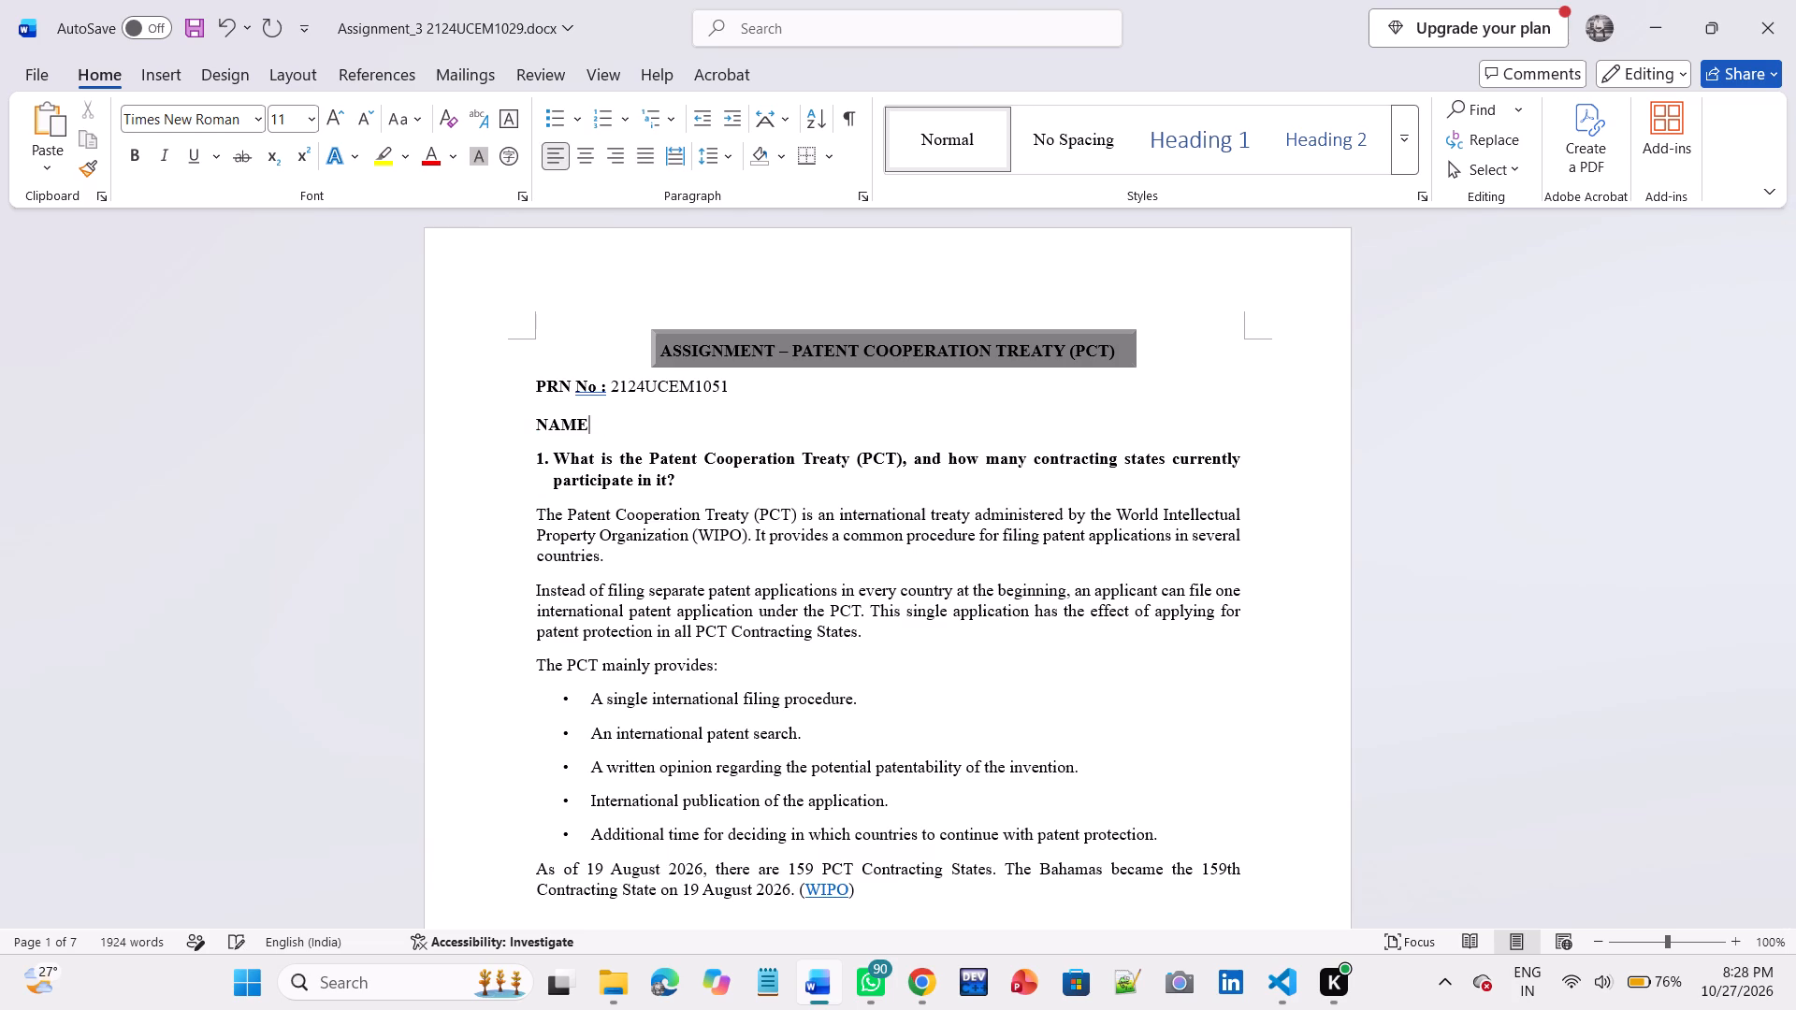
{"action": "key", "text": "BackSpace"}
{"action": "key", "text": "BackSpace"}
{"action": "key", "text": "BackSpace"}
{"action": "key", "text": "BackSpace"}
{"action": "key", "text": "BackSpace"}
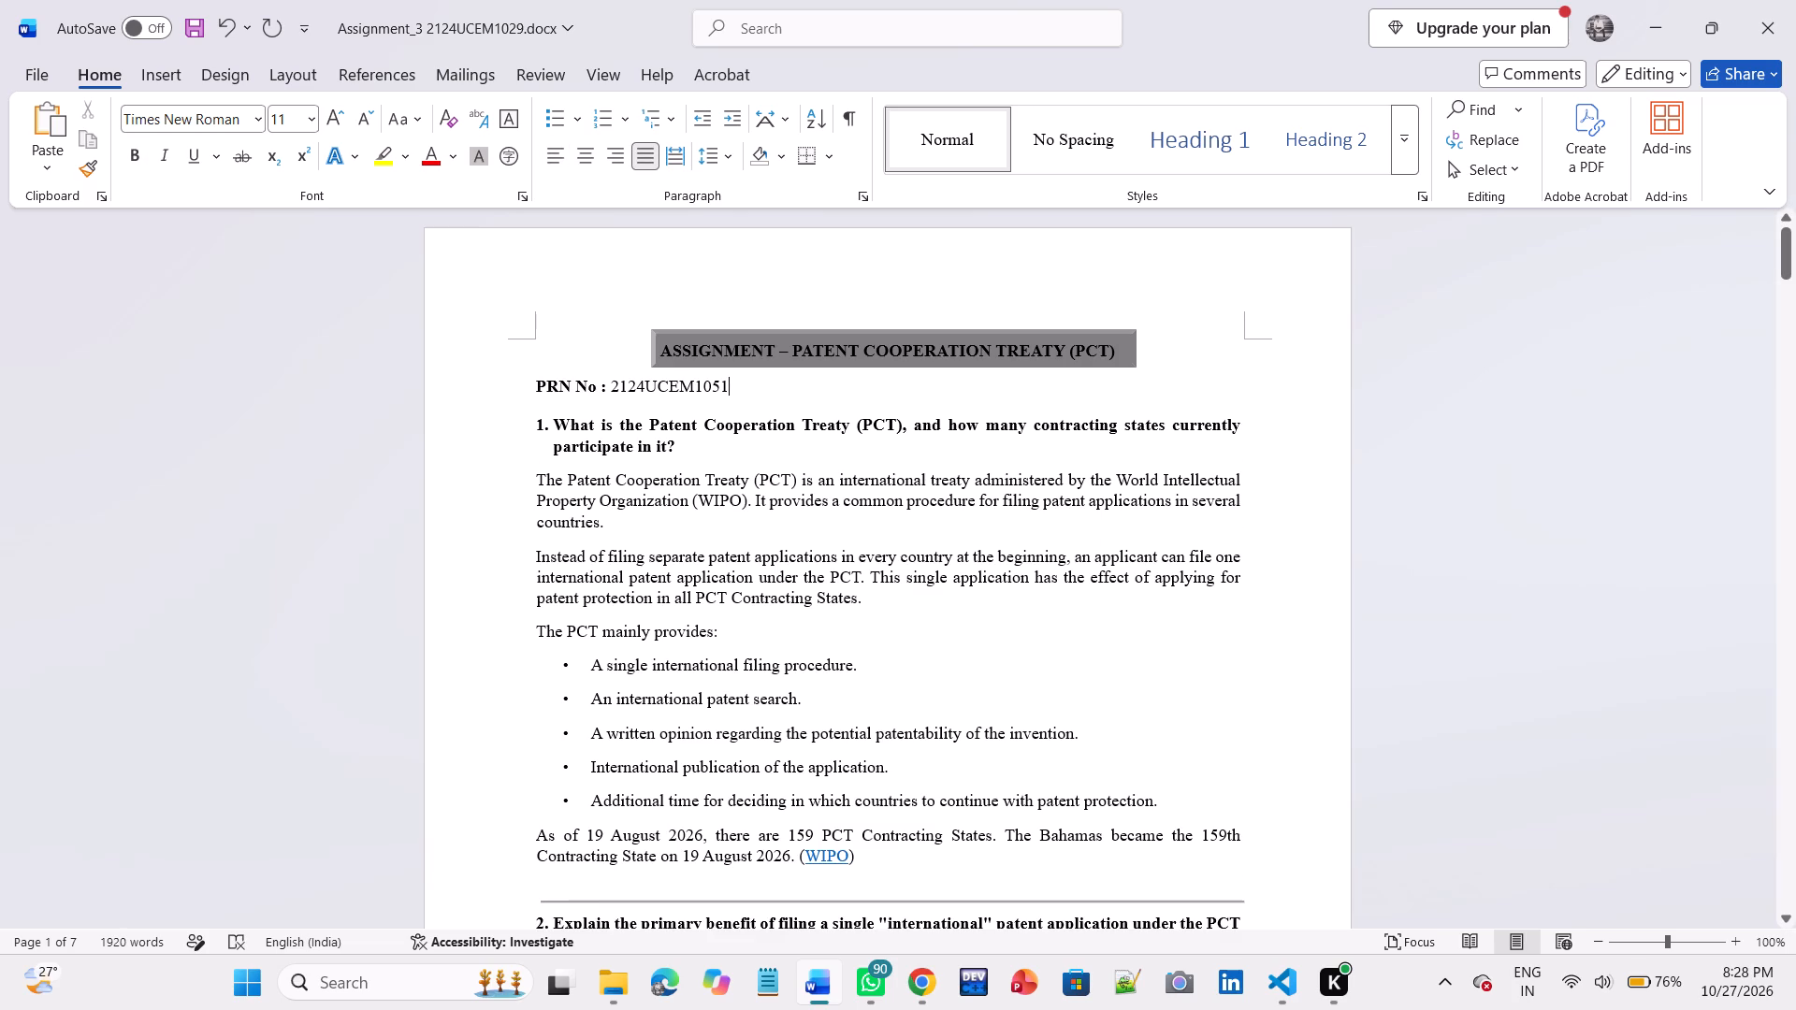
{"action": "key", "text": "ctrl+s"}
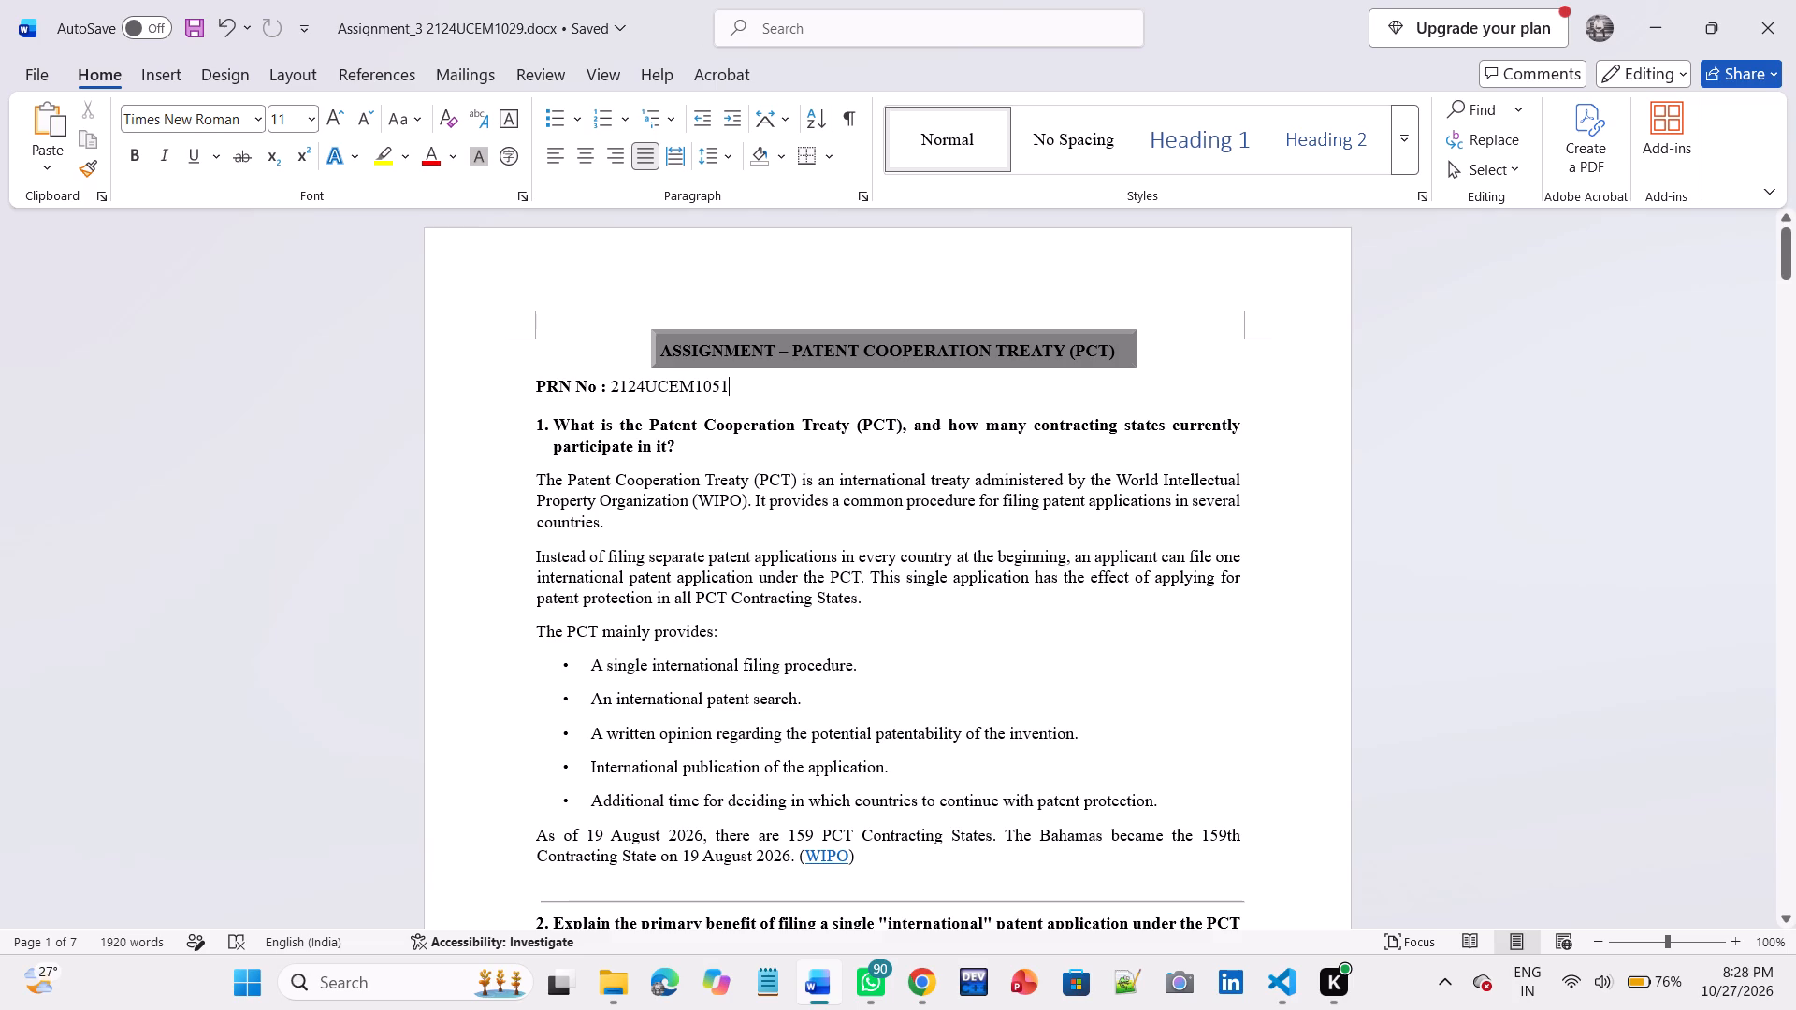
Open the file name and location details of the Assignment_3 document.
{"action": "left_click", "coordinate": [521, 17]}
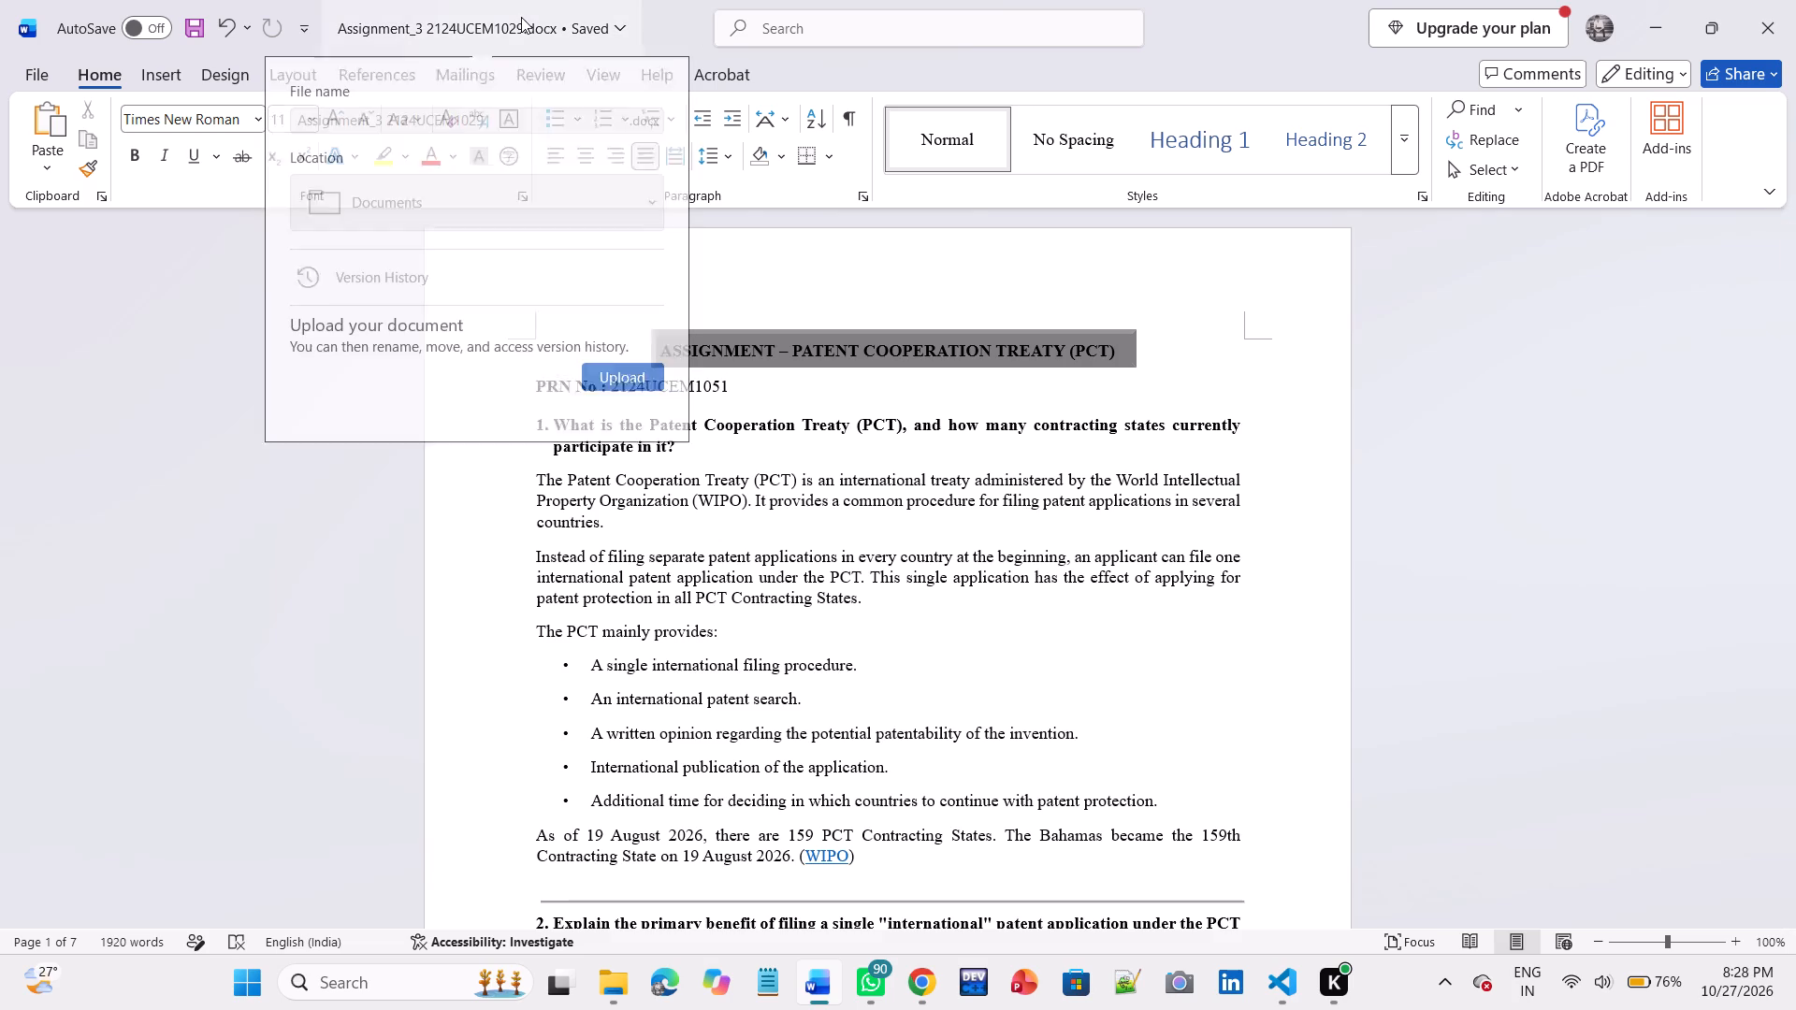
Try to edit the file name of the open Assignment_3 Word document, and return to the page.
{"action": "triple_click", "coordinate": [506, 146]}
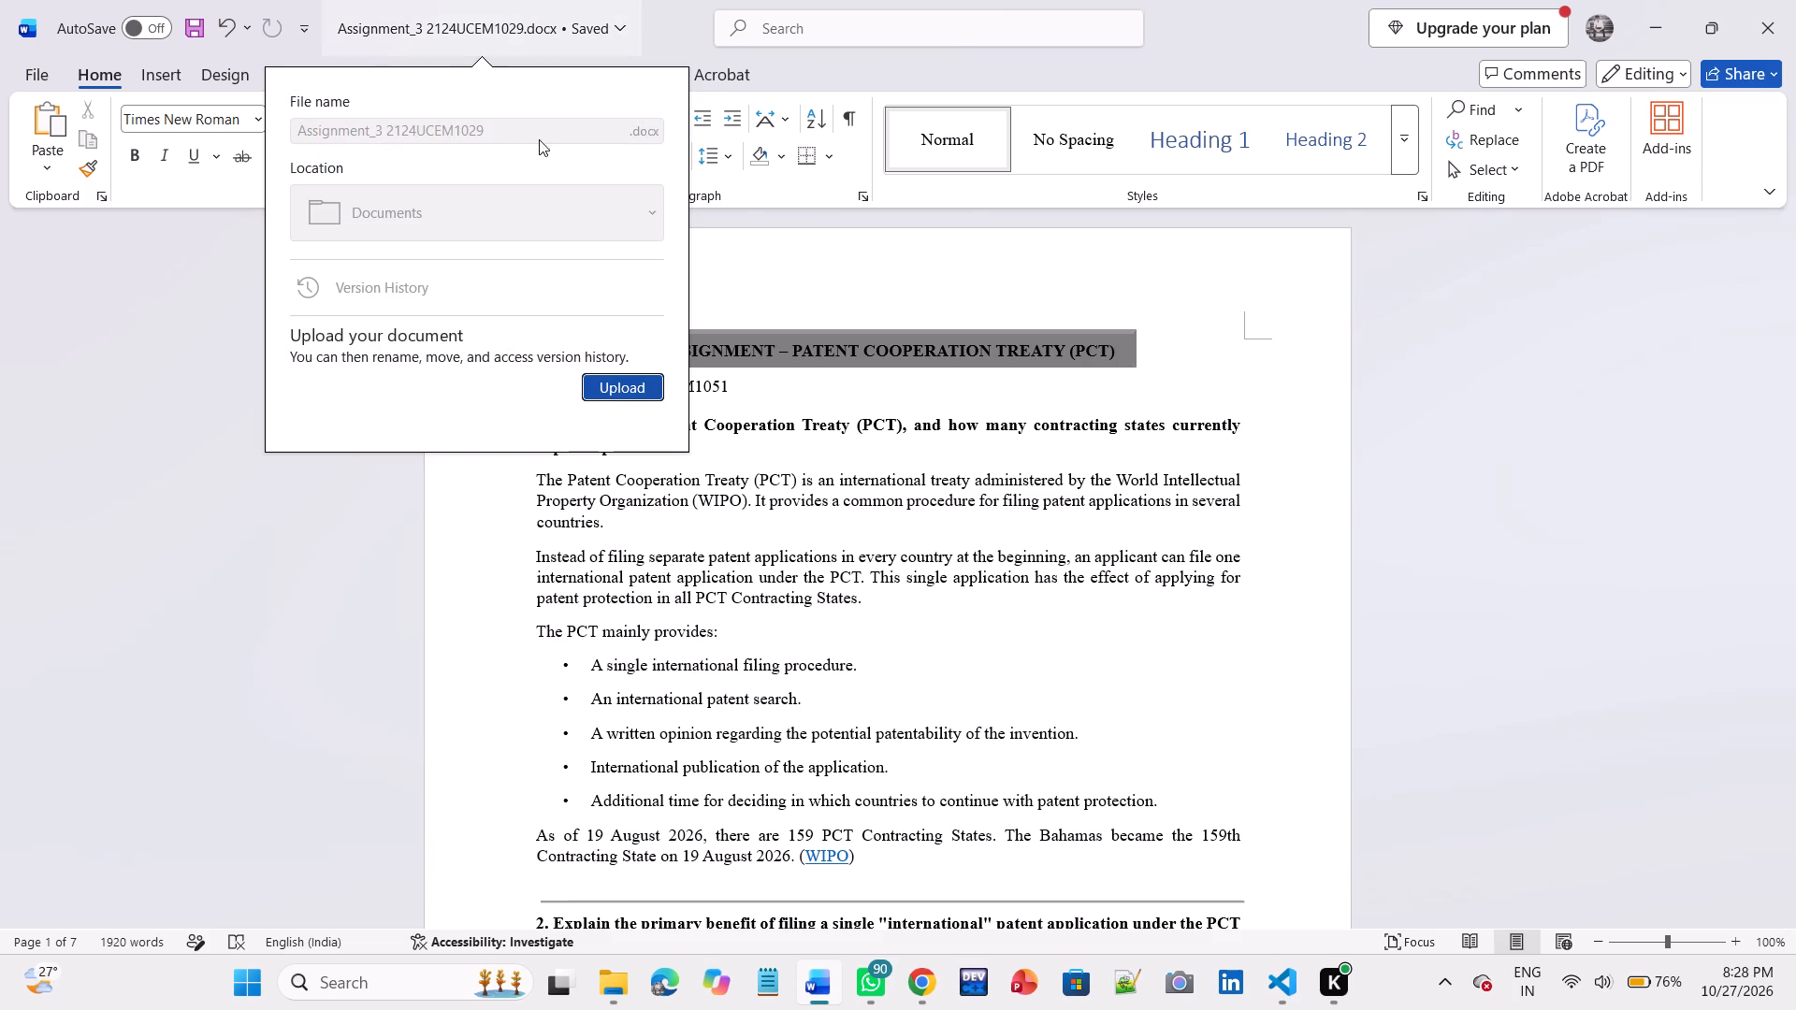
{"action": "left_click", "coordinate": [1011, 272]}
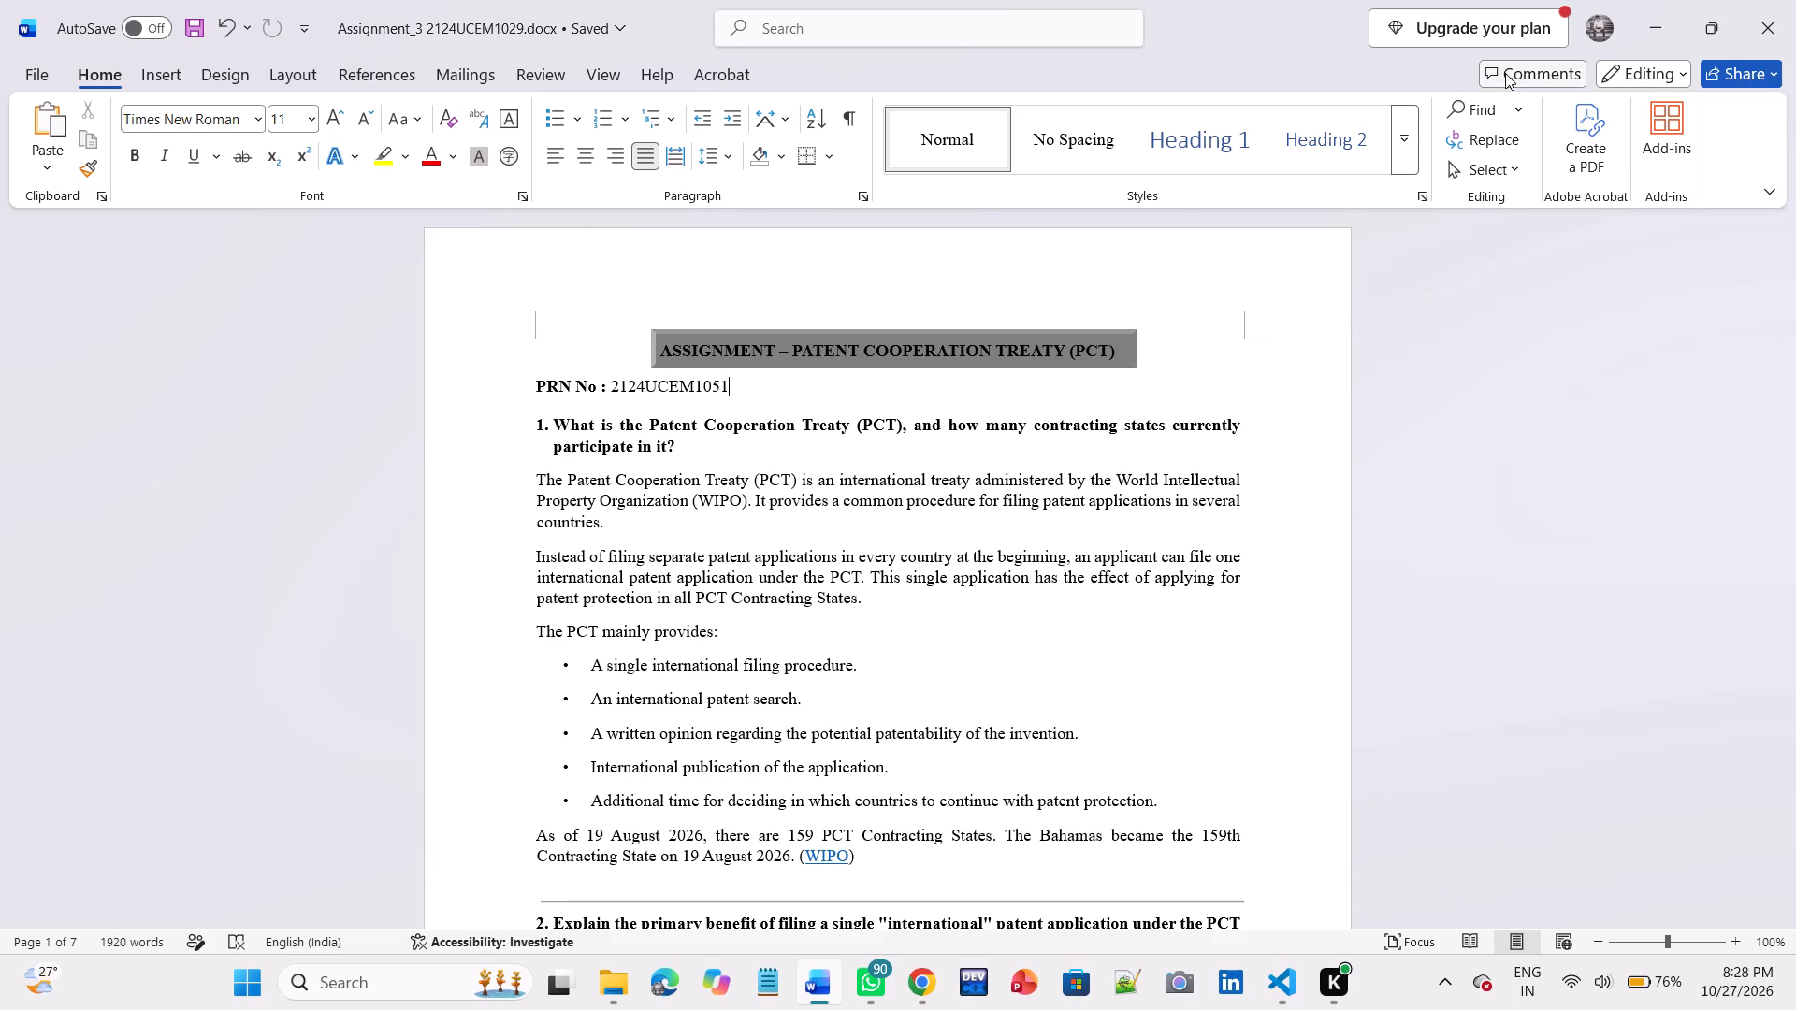
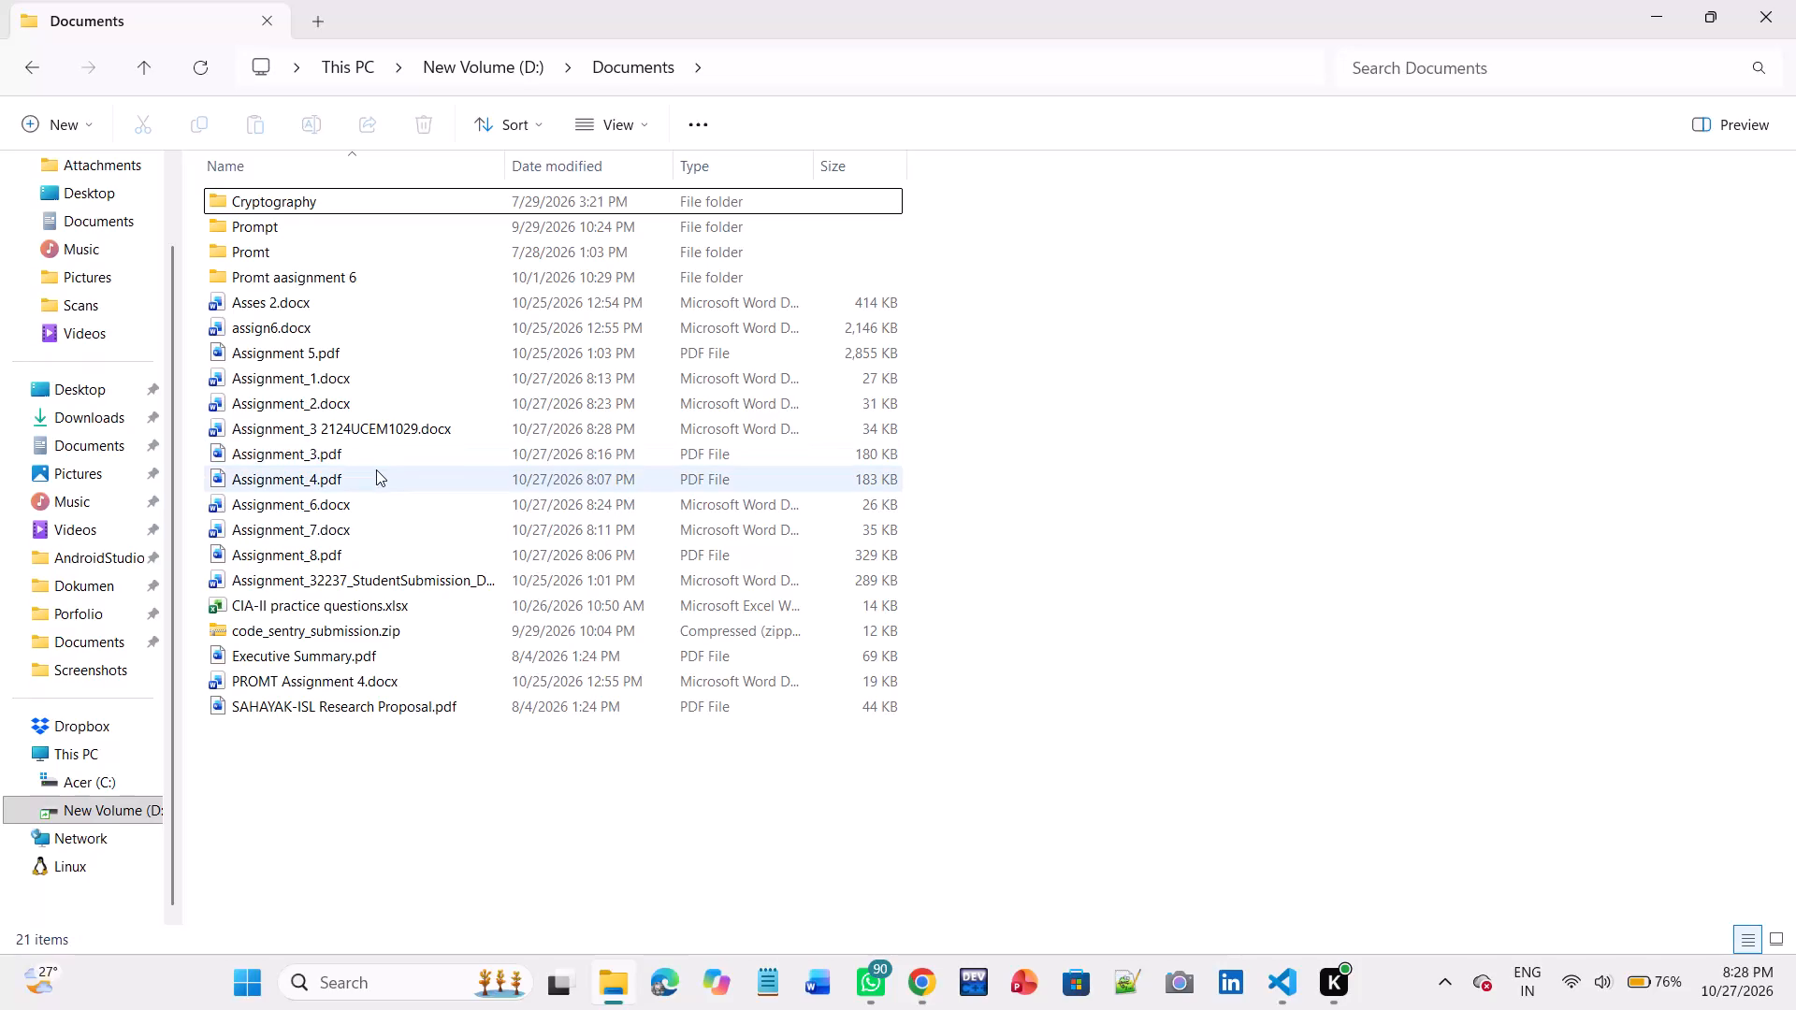
Open Assignment_4.pdf for editing in Word and delete the leftover partial text behind the student name on the NAME line.
{"action": "double_click", "coordinate": [376, 469]}
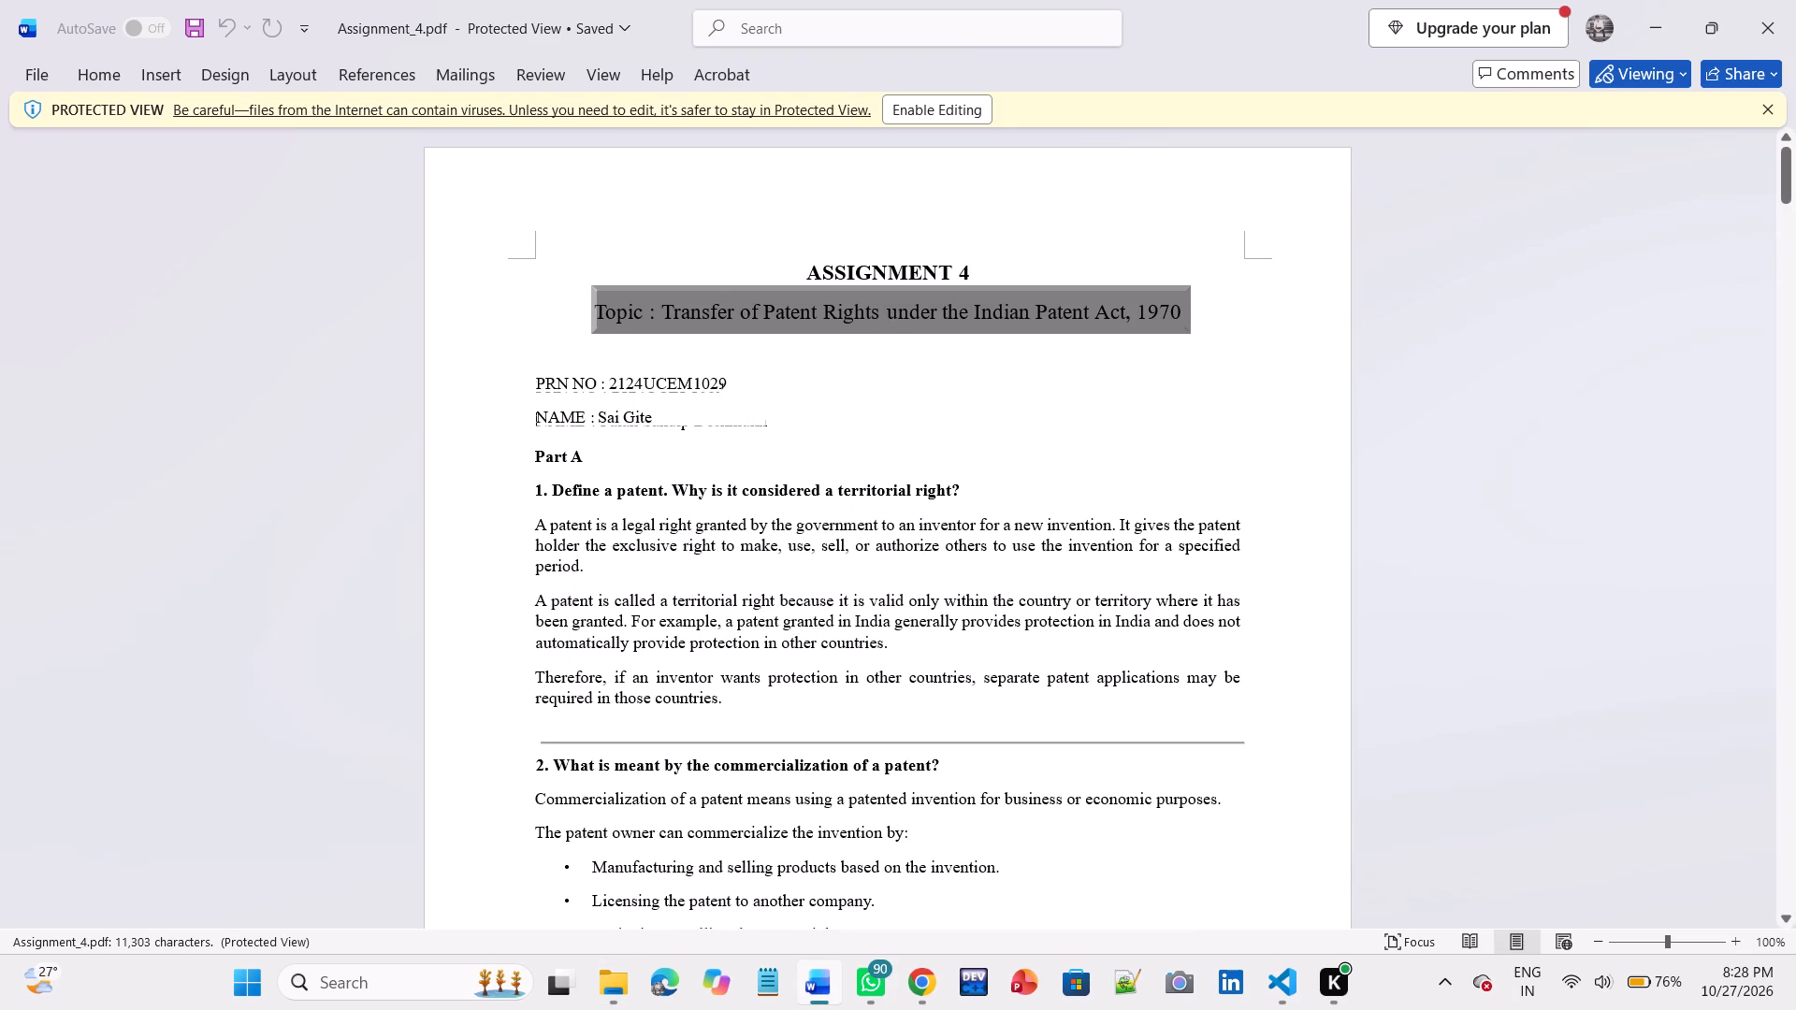
{"action": "left_click", "coordinate": [949, 118]}
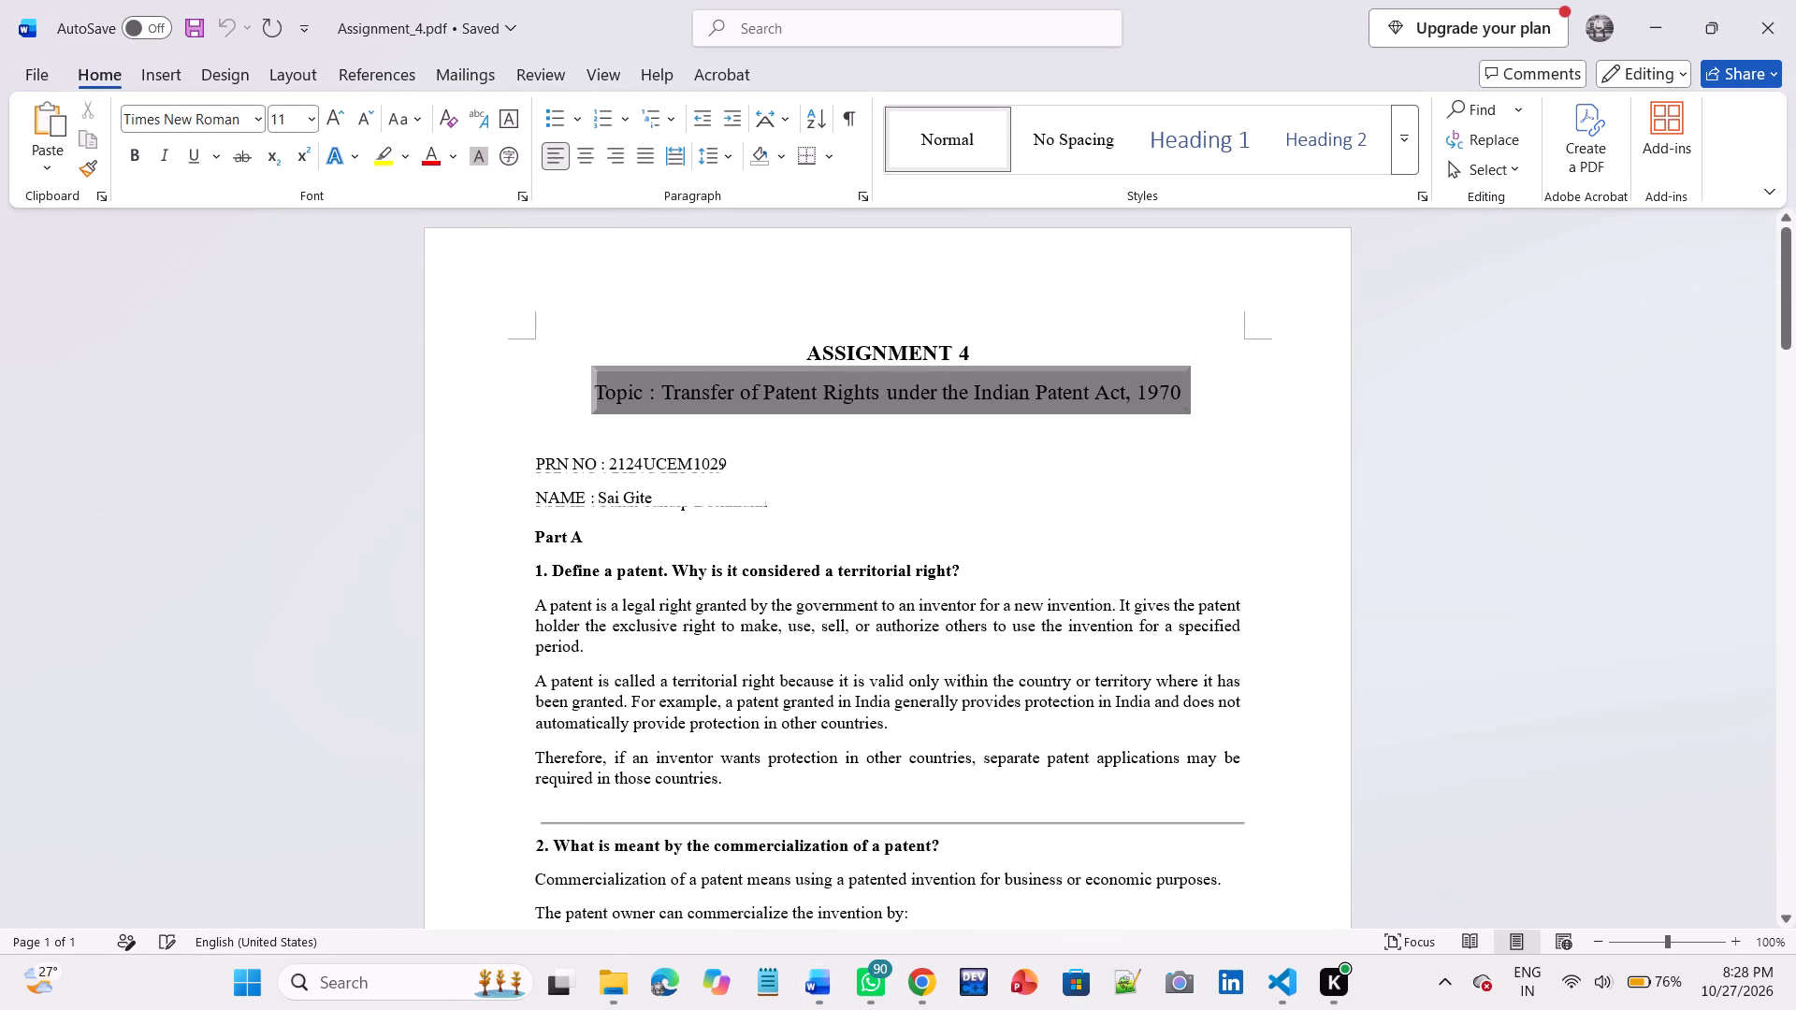
{"action": "left_click", "coordinate": [675, 497]}
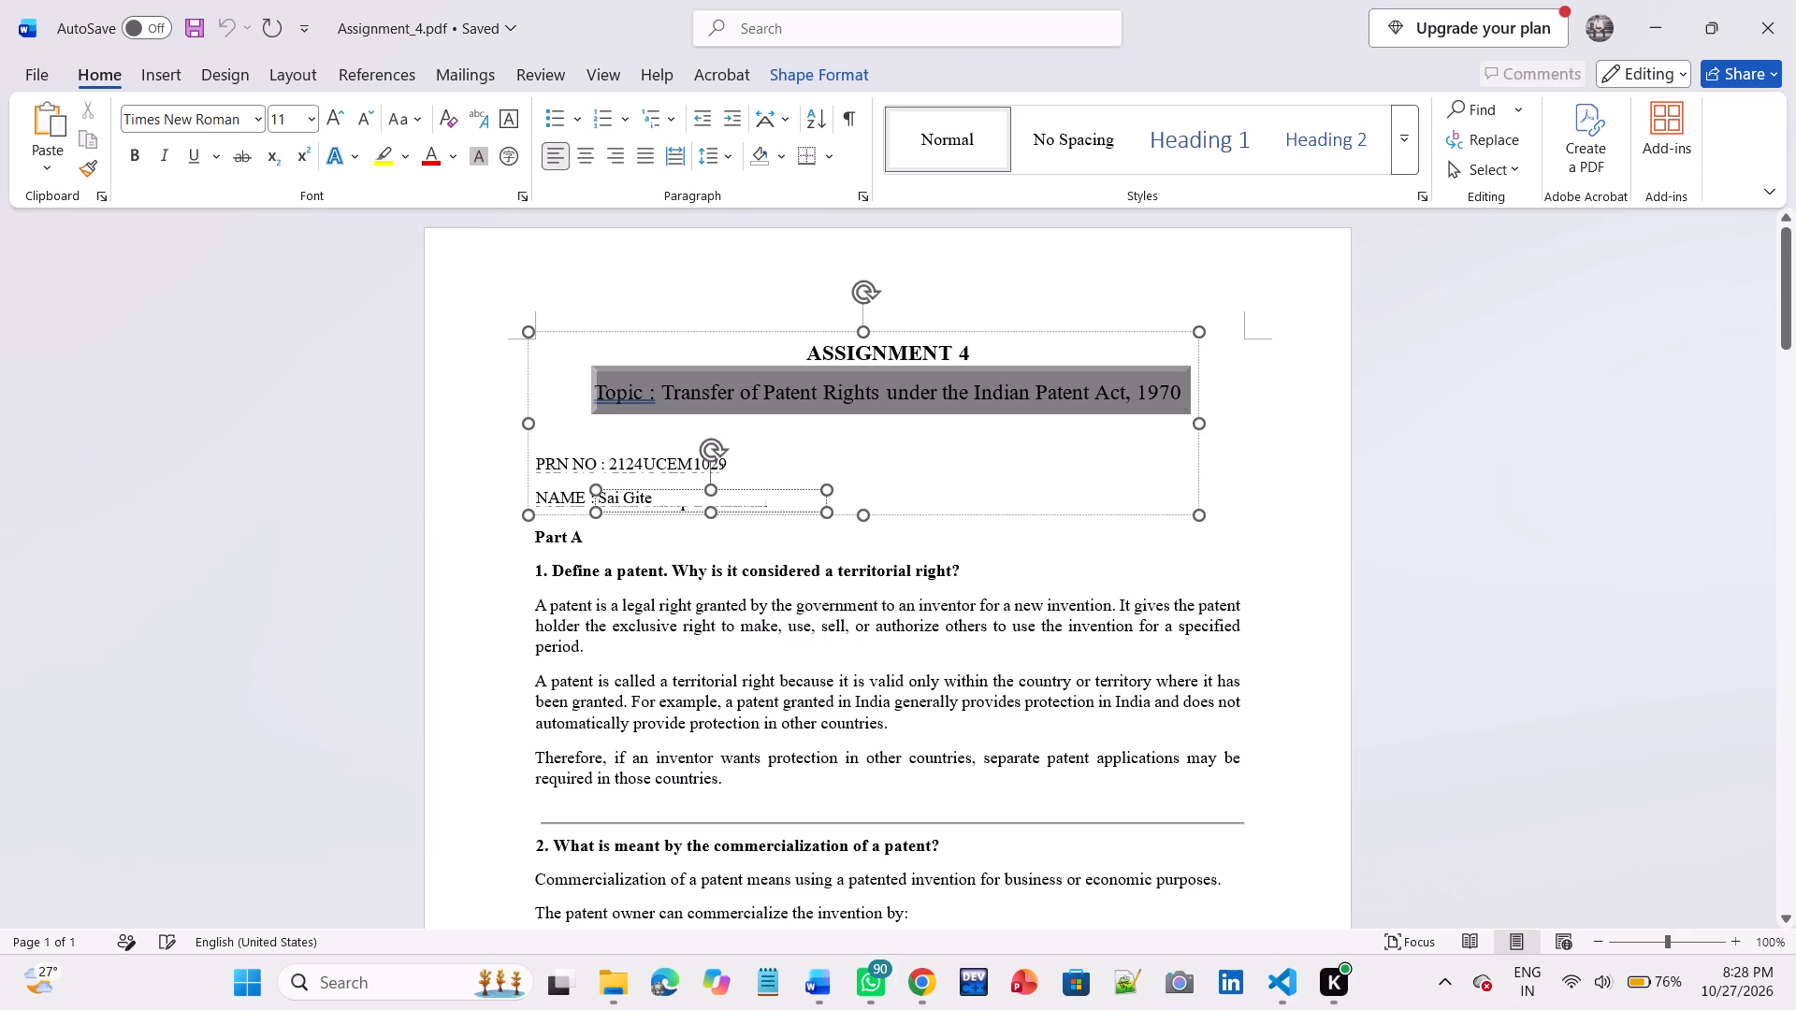
{"action": "key", "text": "BackSpace"}
{"action": "key", "text": "BackSpace"}
{"action": "key", "text": "BackSpace"}
{"action": "key", "text": "BackSpace"}
{"action": "key", "text": "BackSpace"}
{"action": "key", "text": "BackSpace"}
{"action": "key", "text": "BackSpace"}
{"action": "key", "text": "BackSpace"}
{"action": "key", "text": "BackSpace"}
{"action": "key", "text": "BackSpace"}
{"action": "key", "text": "BackSpace"}
{"action": "key", "text": "BackSpace"}
{"action": "key", "text": "BackSpace"}
{"action": "key", "text": "BackSpace"}
{"action": "key", "text": "BackSpace"}
{"action": "key", "text": "BackSpace"}
{"action": "key", "text": "BackSpace"}
{"action": "key", "text": "BackSpace"}
{"action": "key", "text": "BackSpace"}
{"action": "key", "text": "BackSpace"}
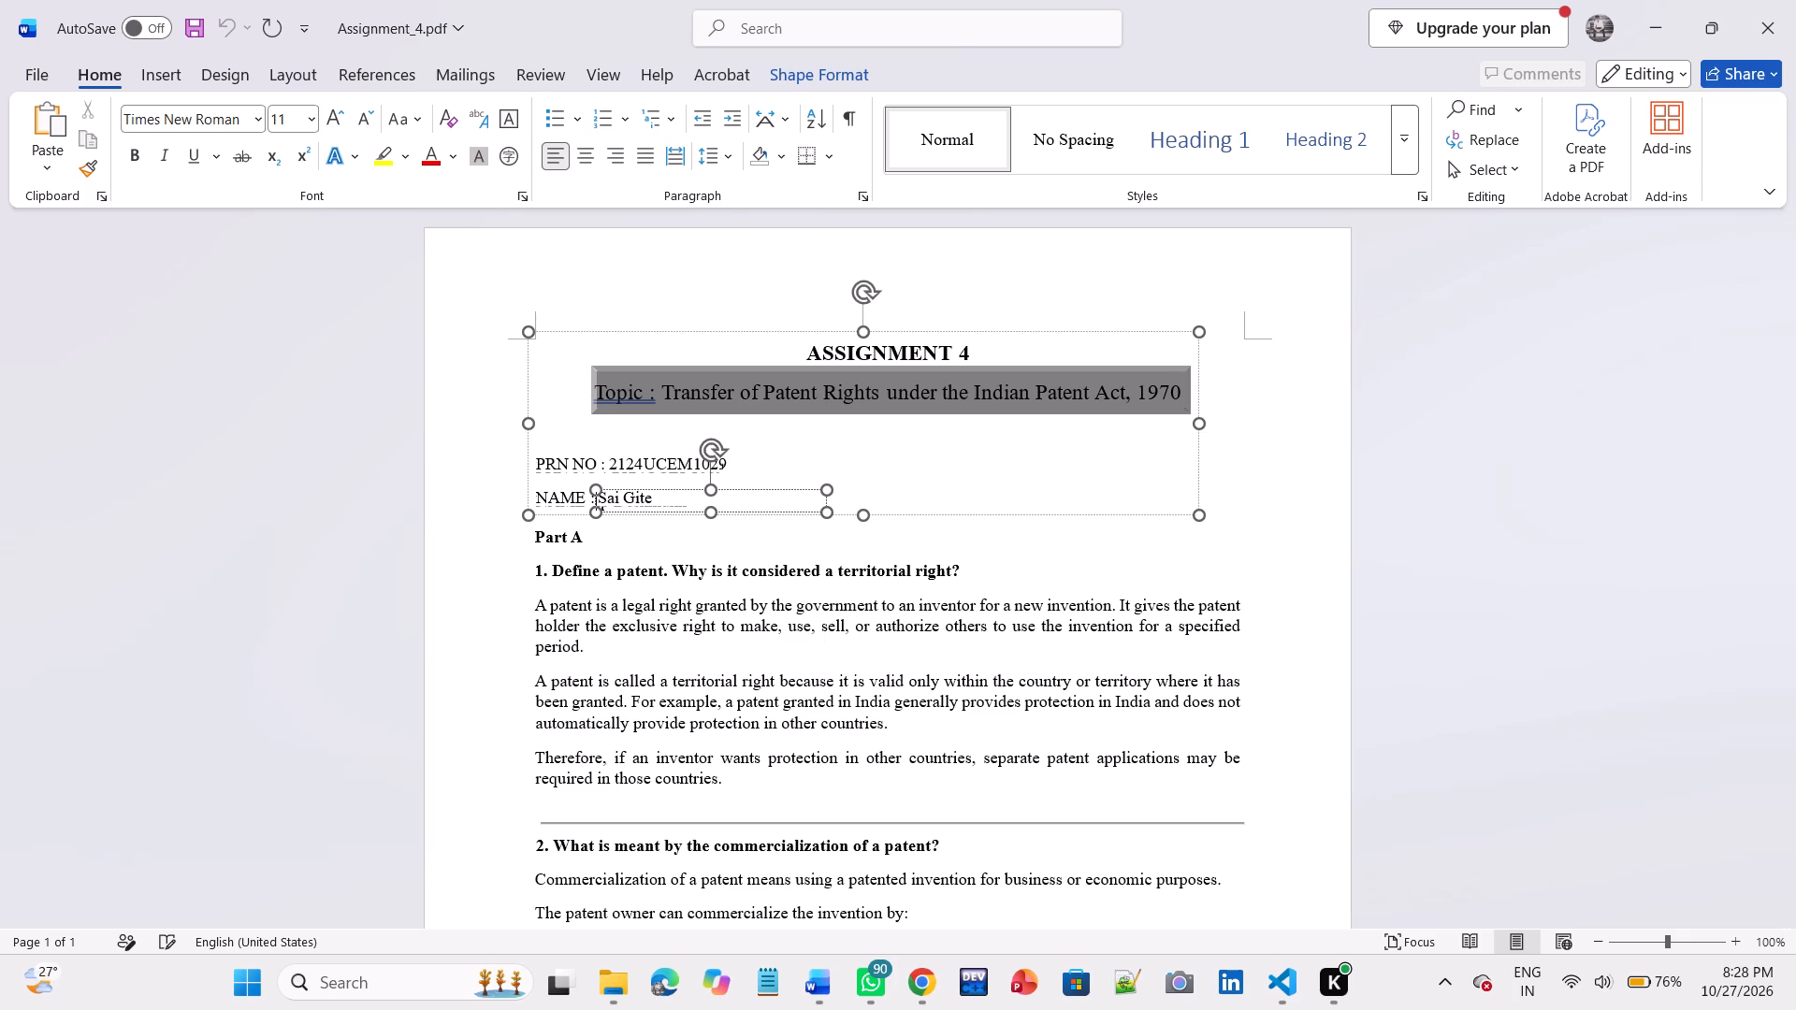
Delete the student's name and the NAME label below the PRN line, undoing the accidental removal of the heading block.
{"action": "left_click", "coordinate": [585, 506]}
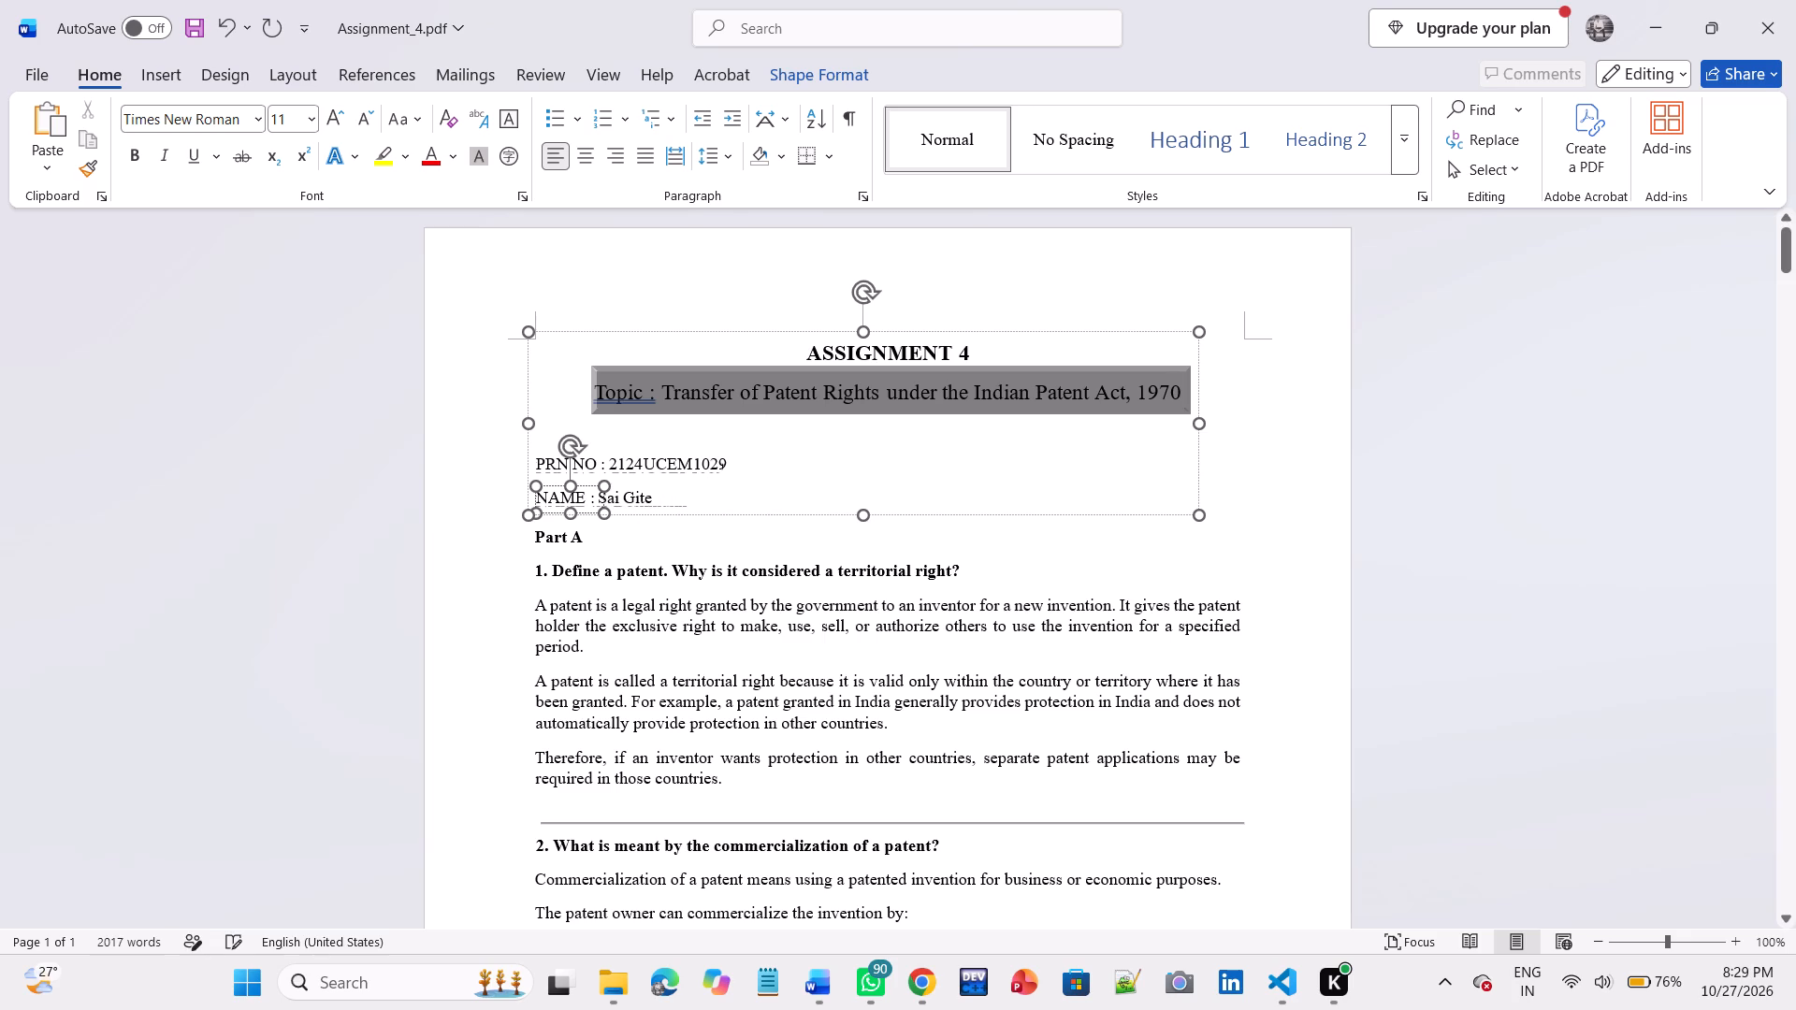
{"action": "left_click", "coordinate": [662, 486]}
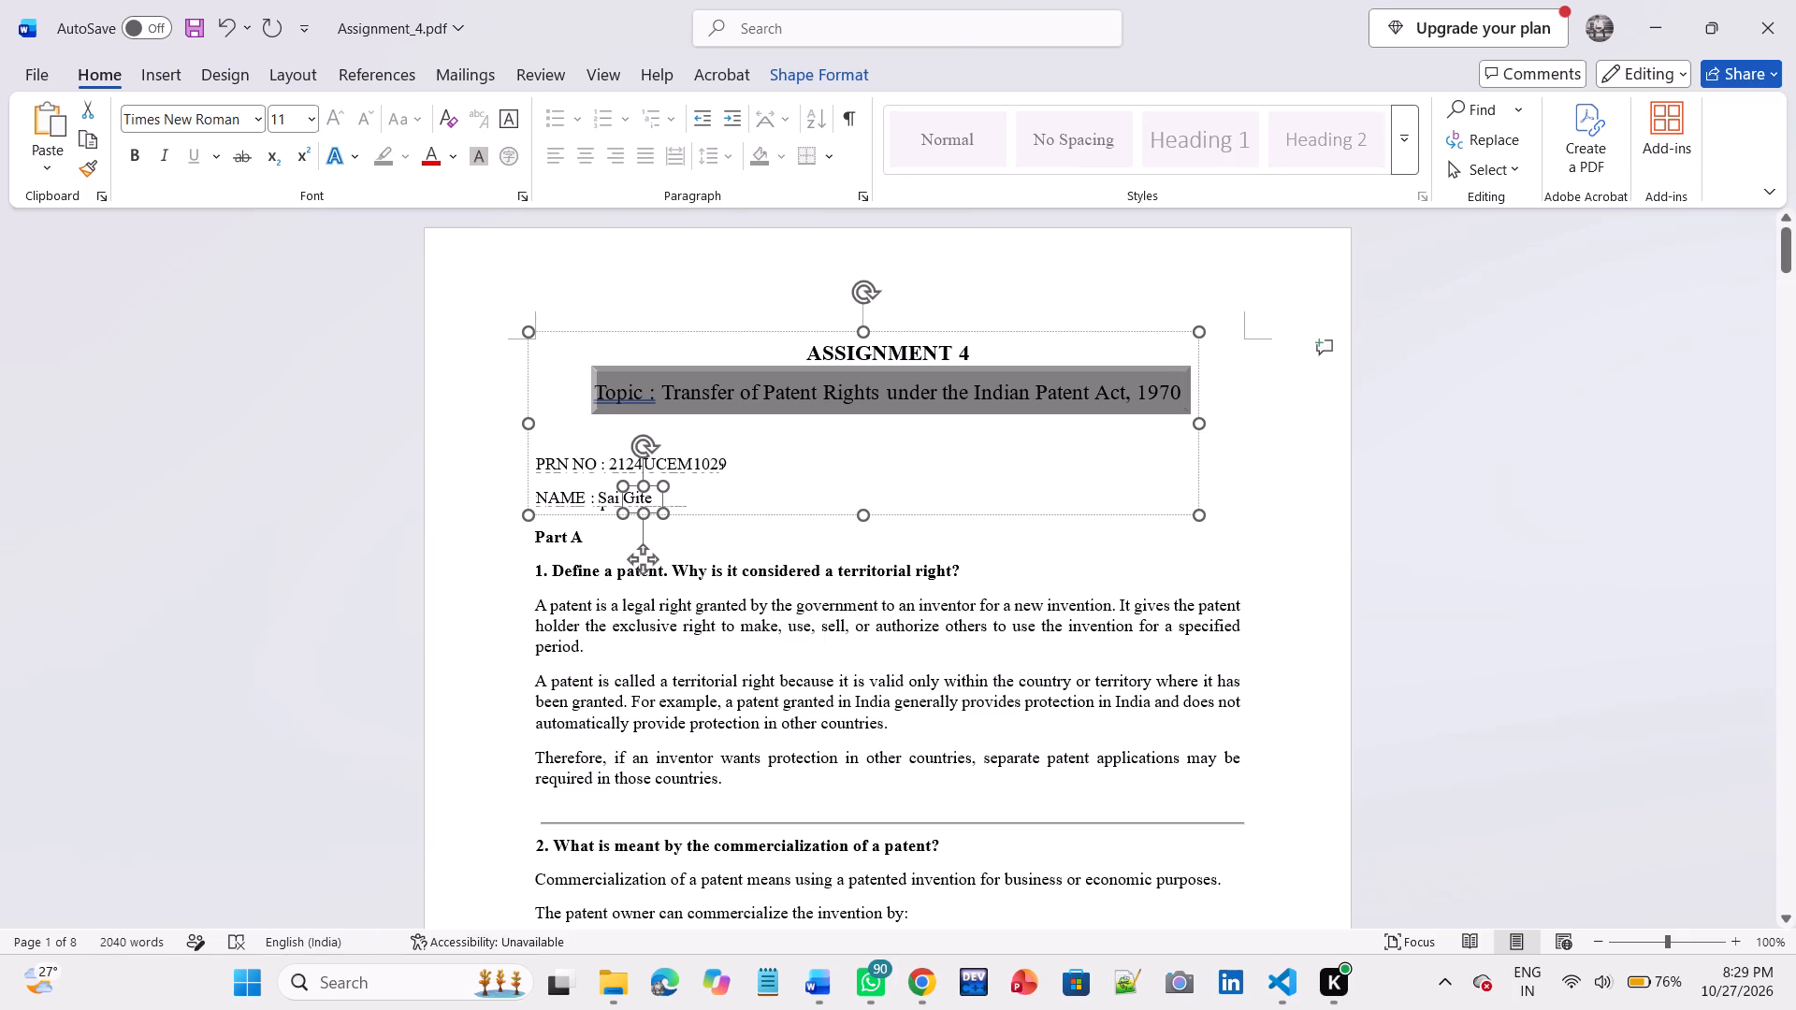
{"action": "key", "text": "BackSpace"}
{"action": "key", "text": "BackSpace"}
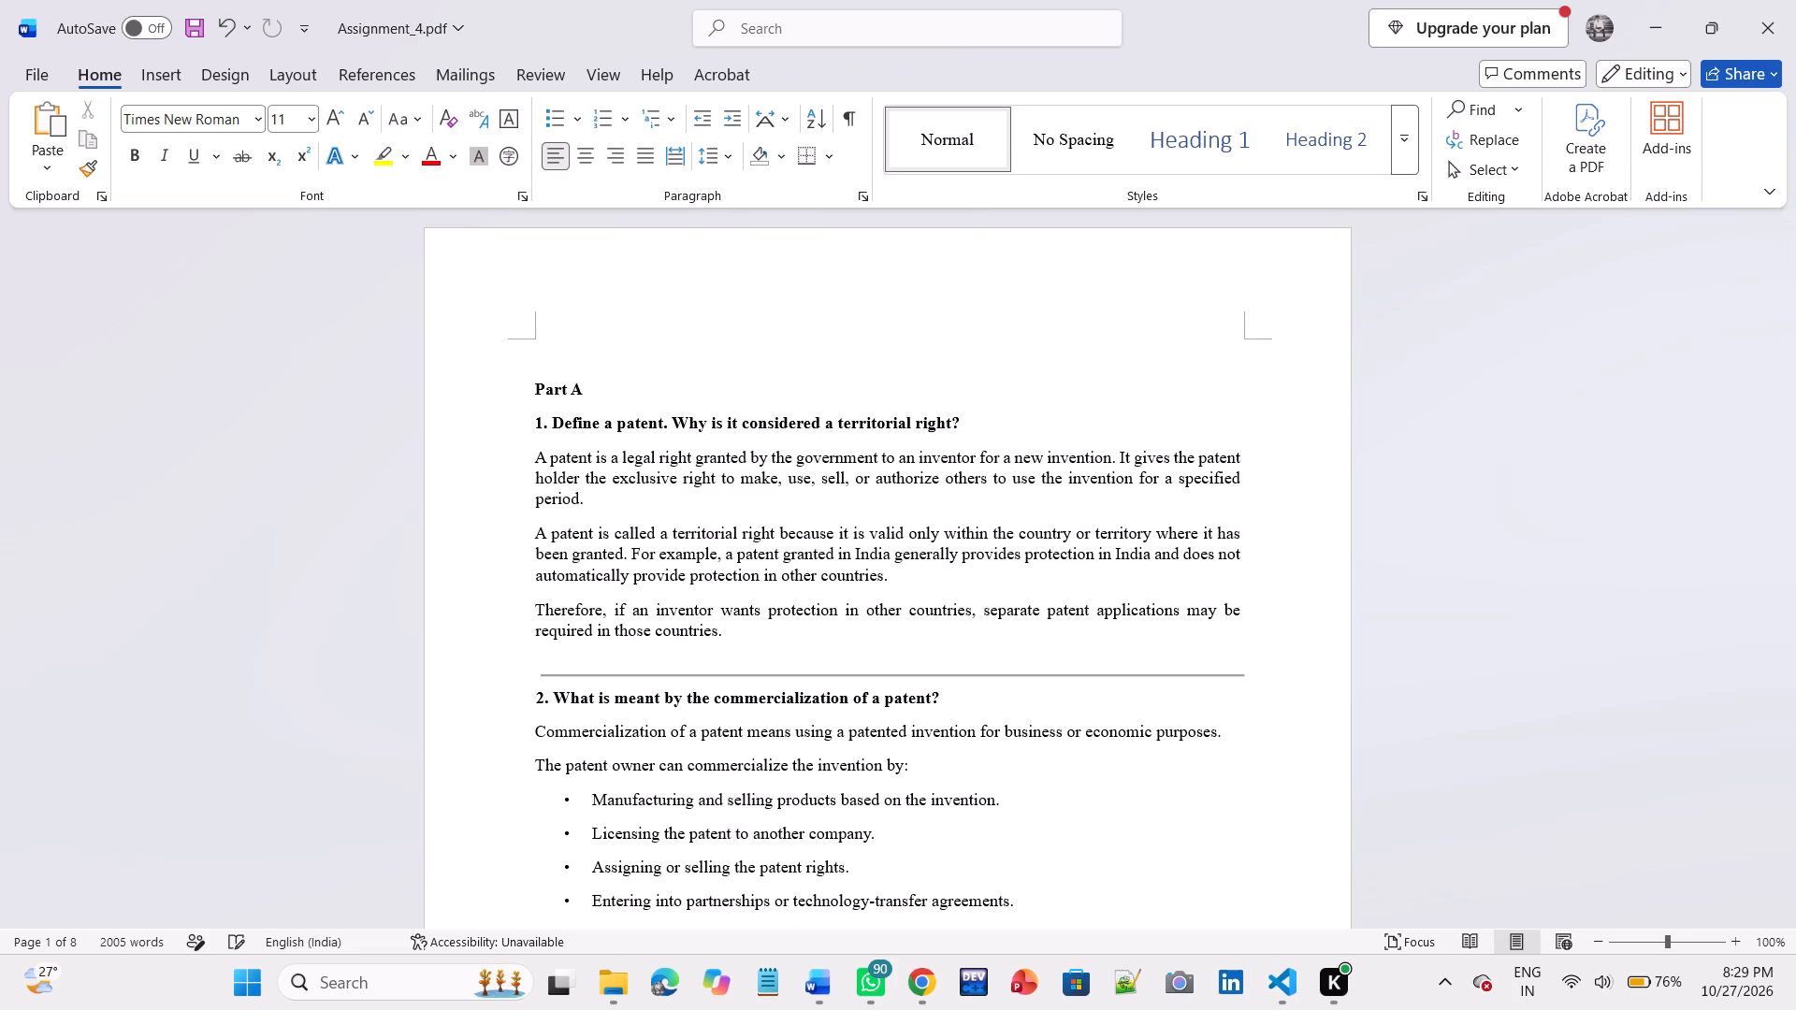
{"action": "key", "text": "ctrl+z"}
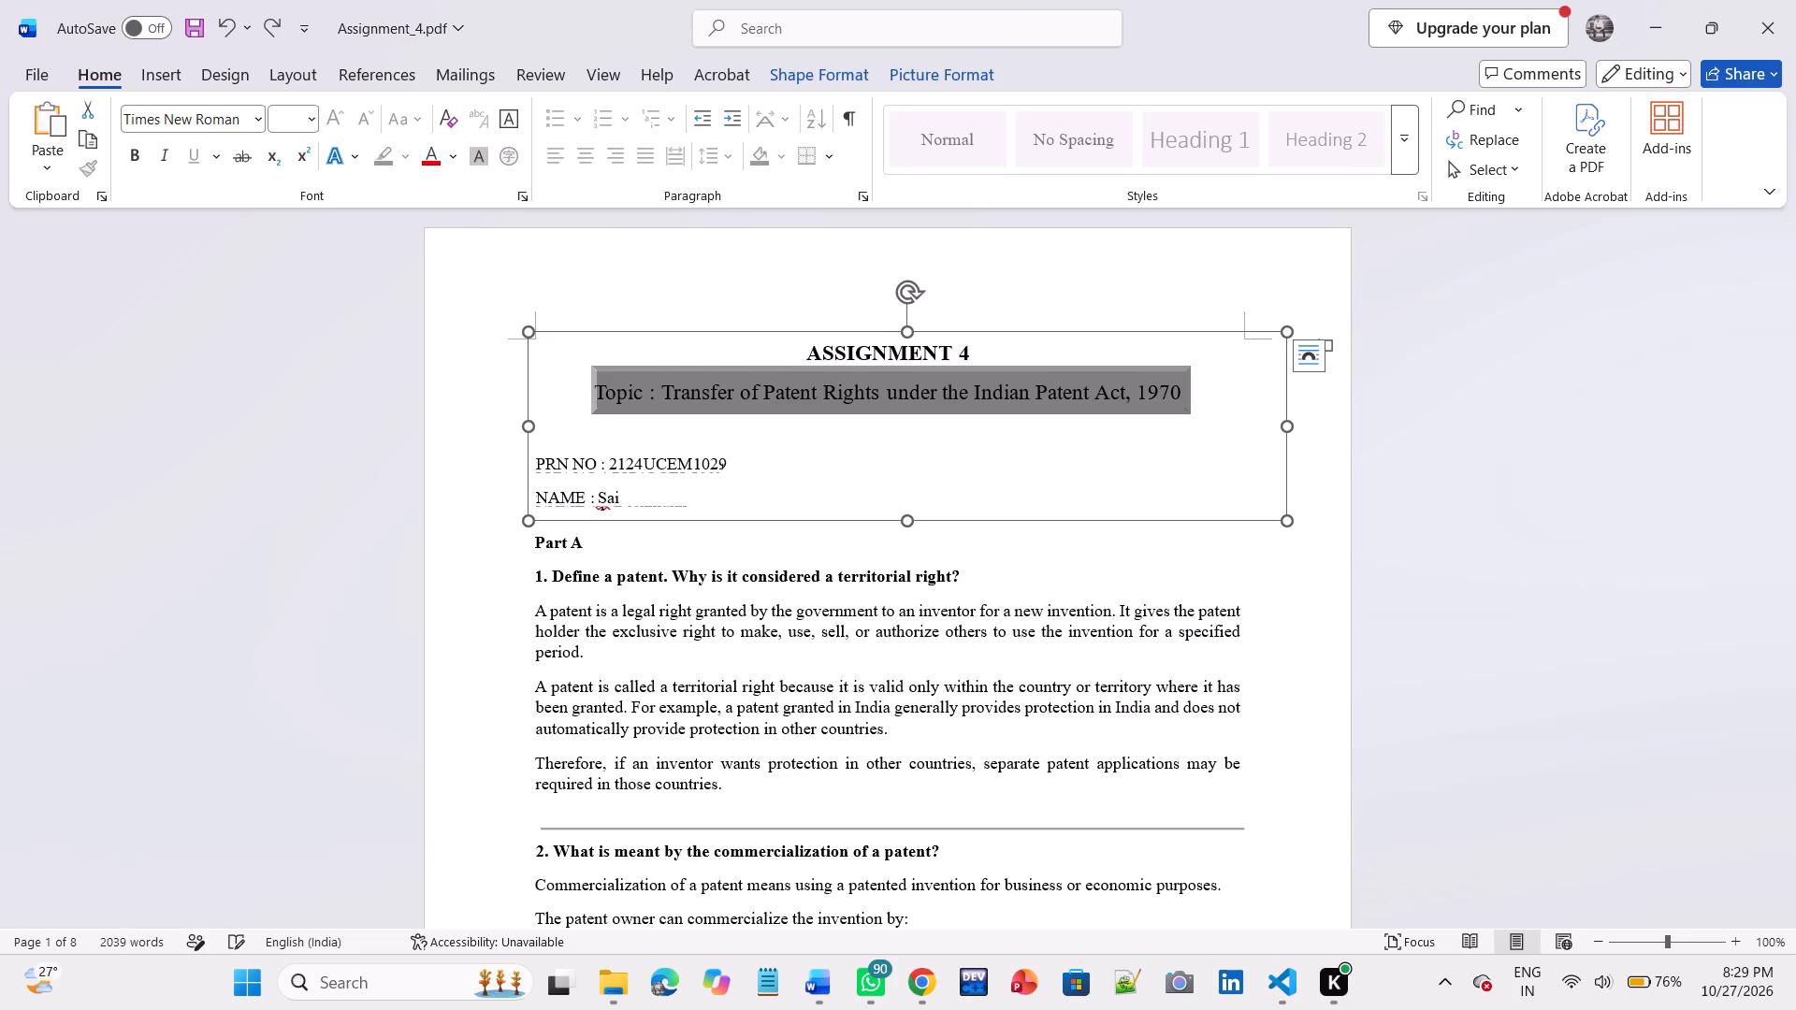
{"action": "left_click", "coordinate": [617, 504]}
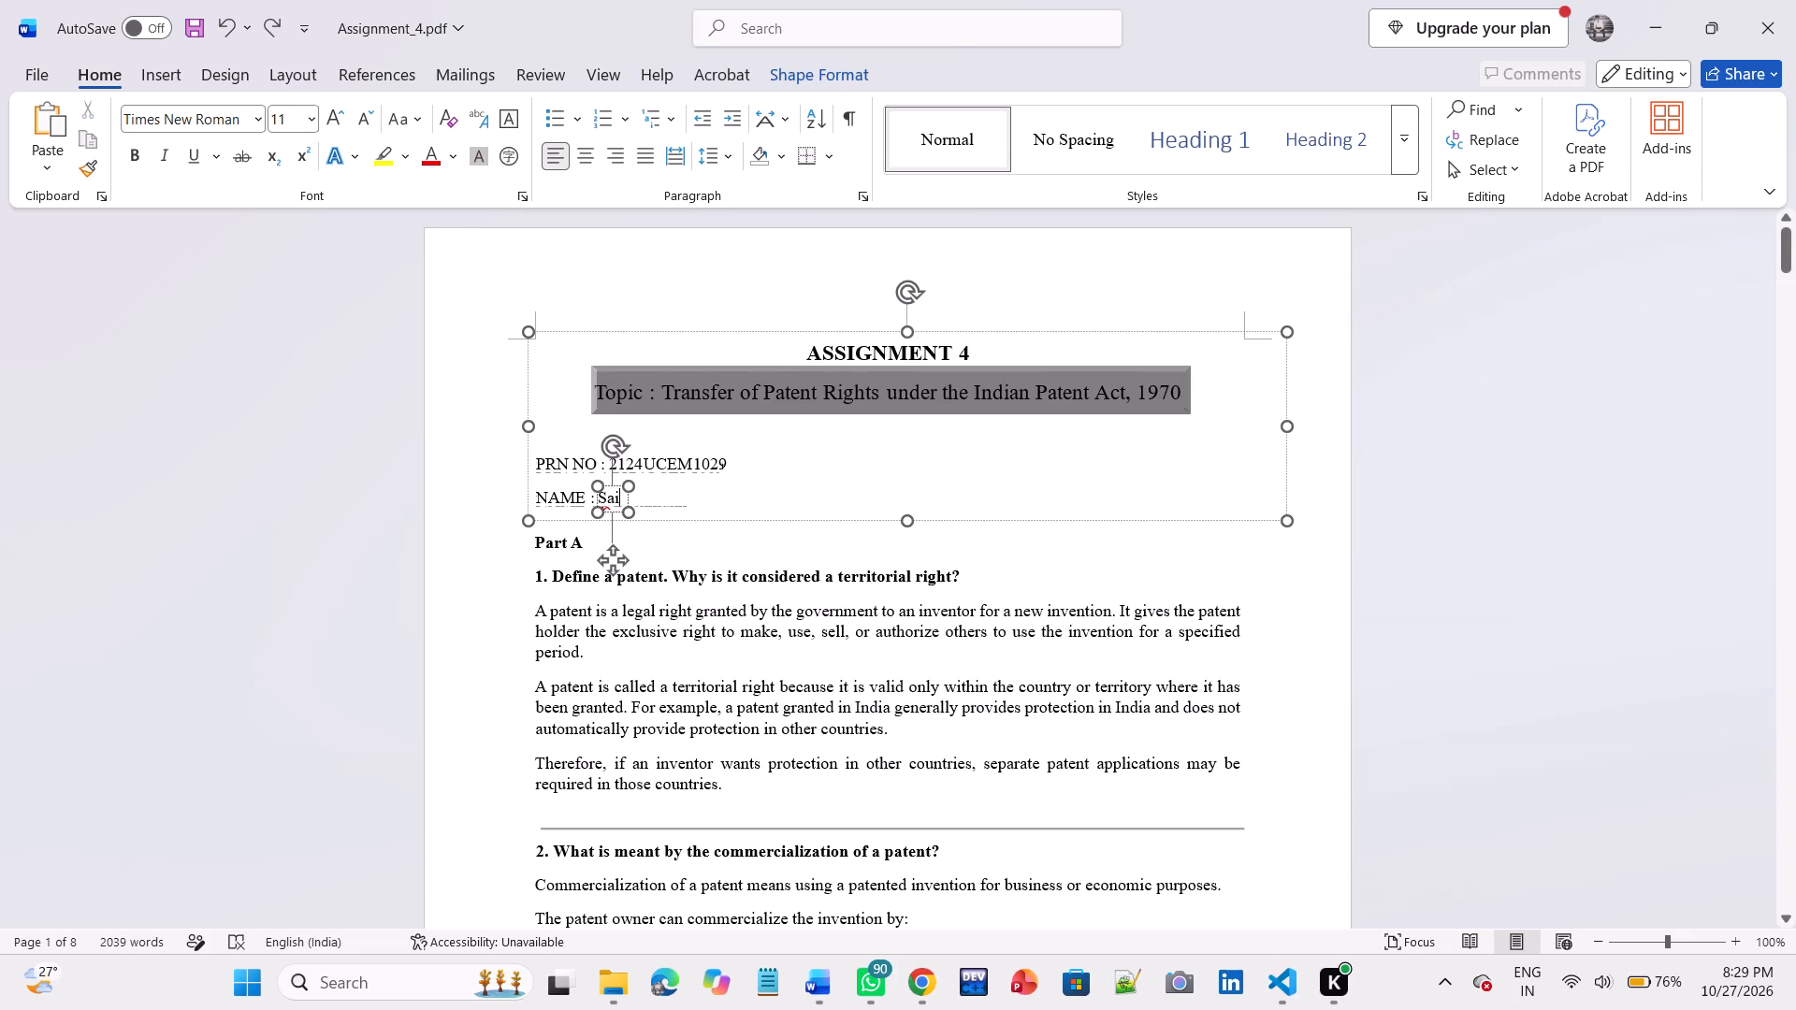
{"action": "key", "text": "BackSpace"}
{"action": "key", "text": "BackSpace"}
{"action": "key", "text": "BackSpace"}
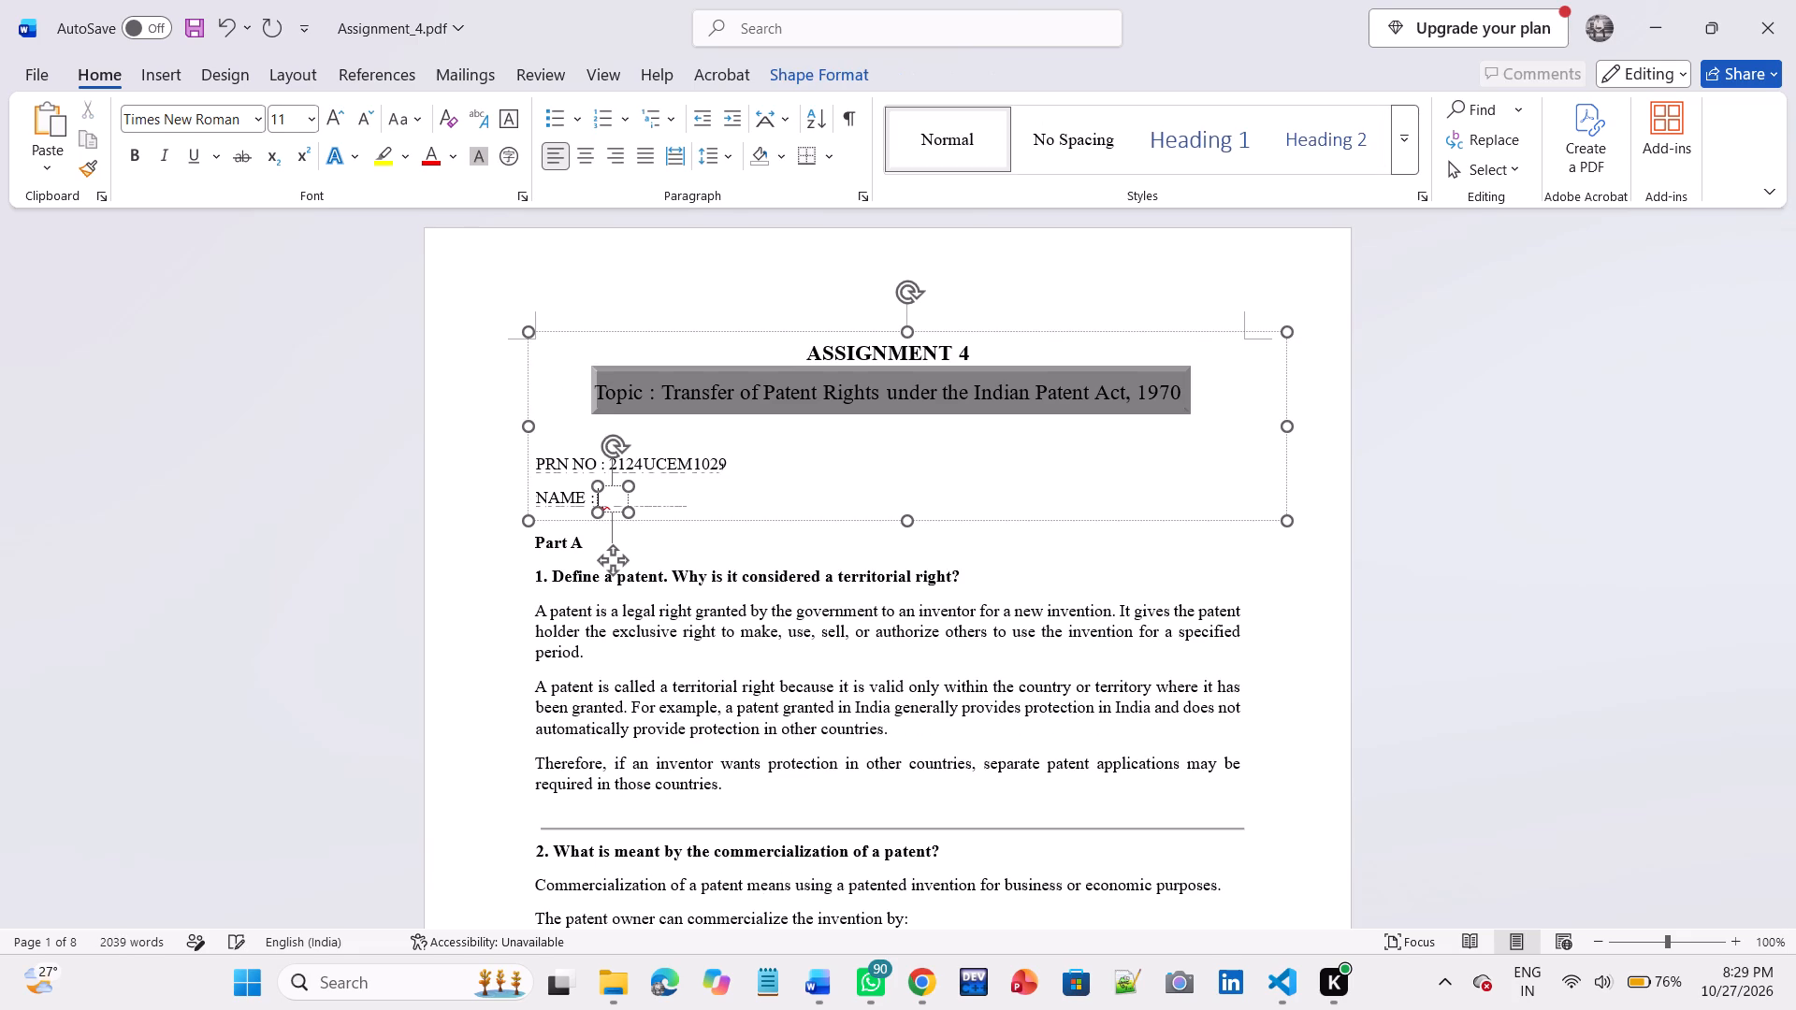
{"action": "left_click", "coordinate": [592, 500]}
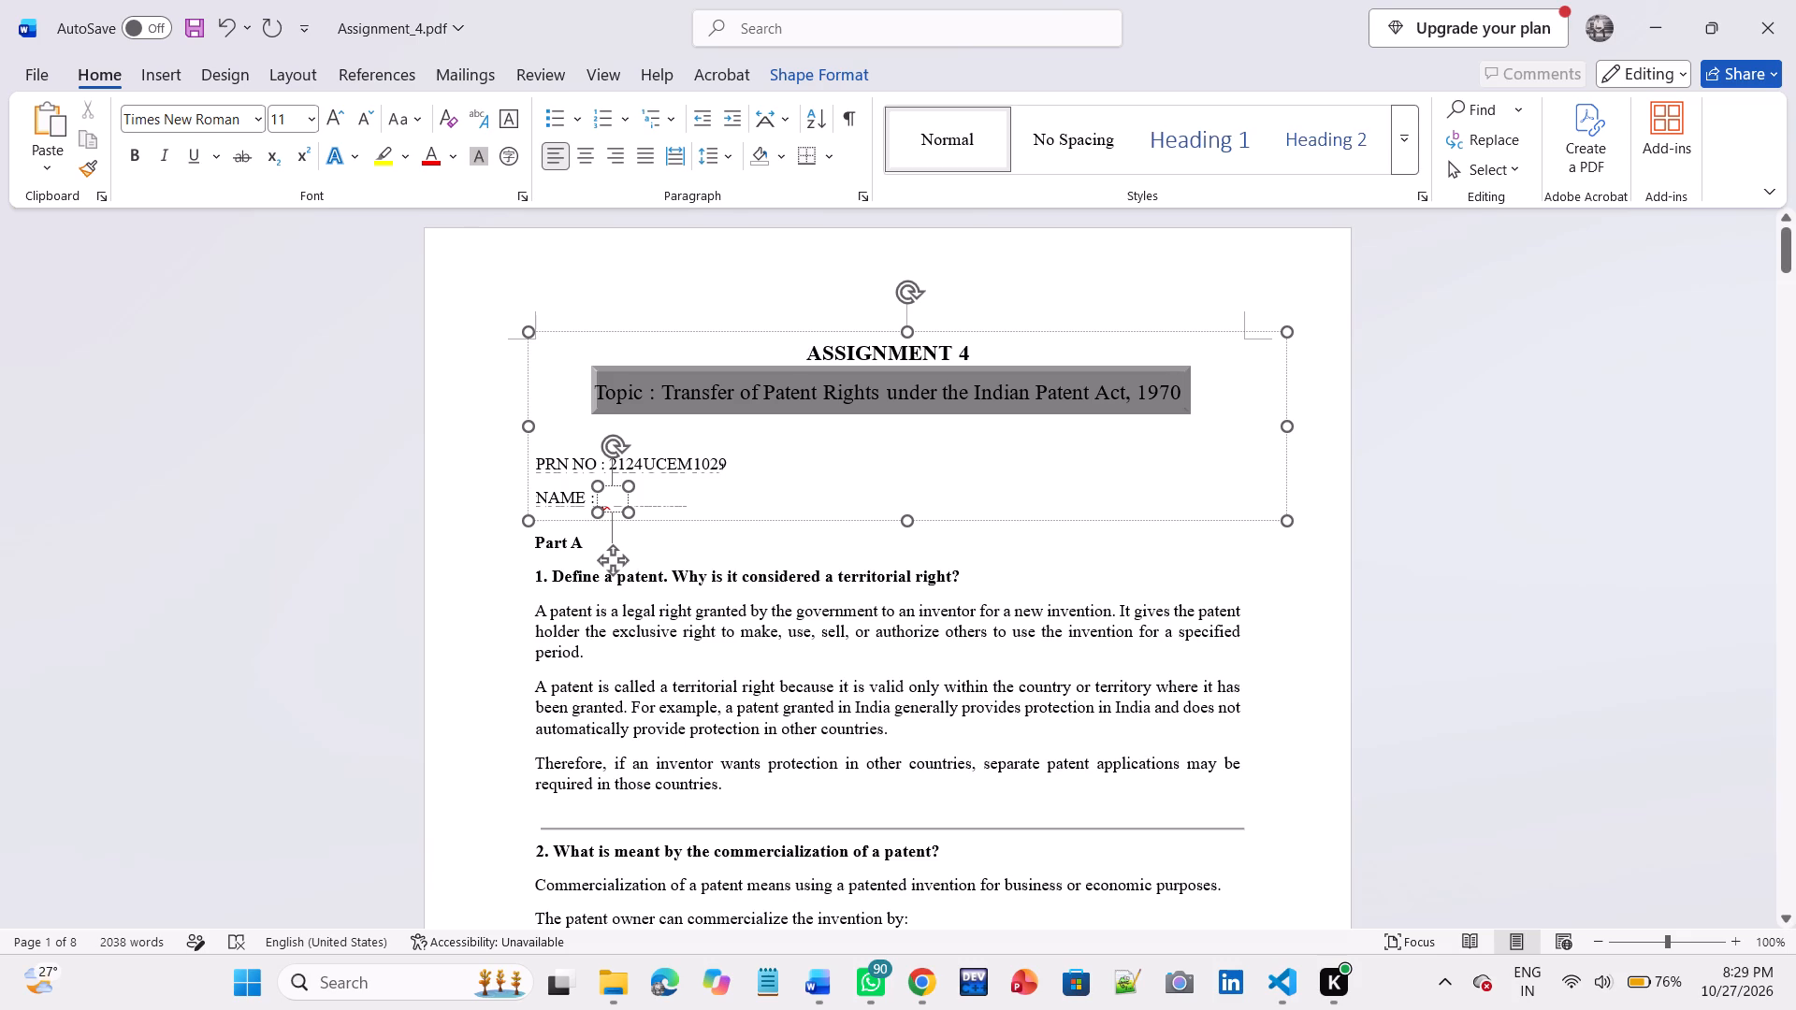
{"action": "left_click", "coordinate": [575, 497]}
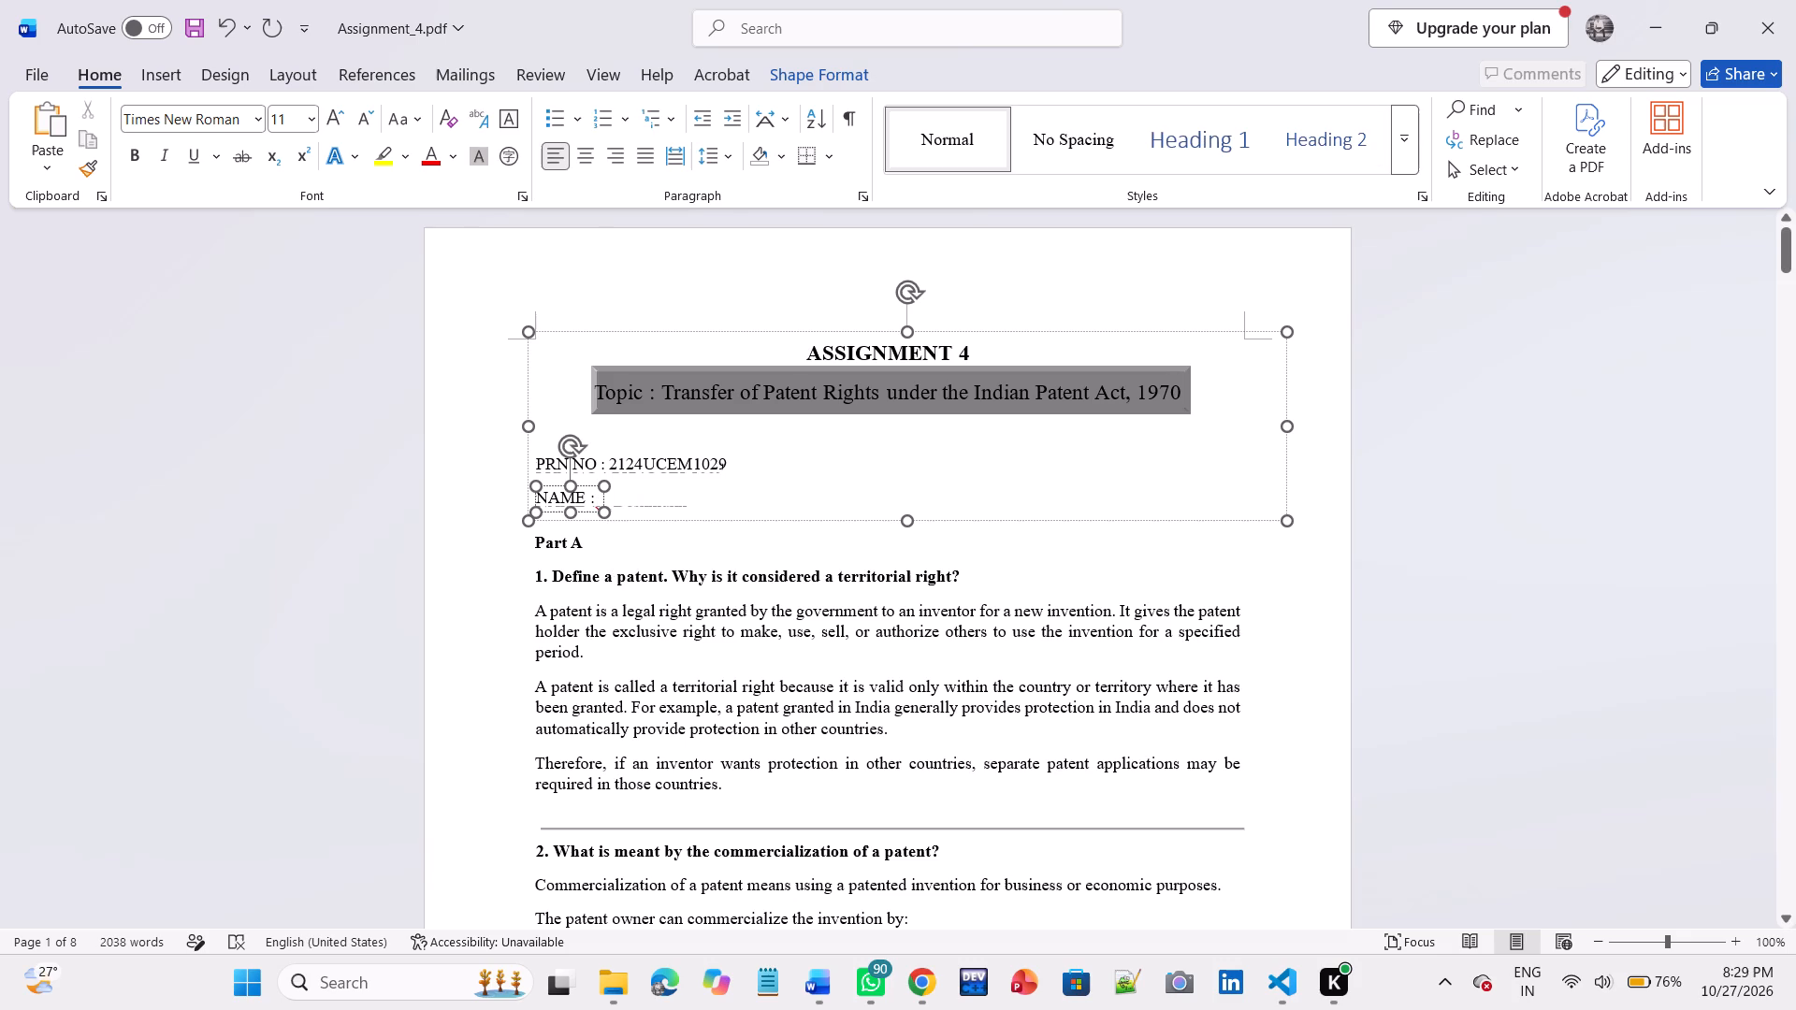
{"action": "left_click", "coordinate": [587, 486]}
{"action": "key", "text": "BackSpace"}
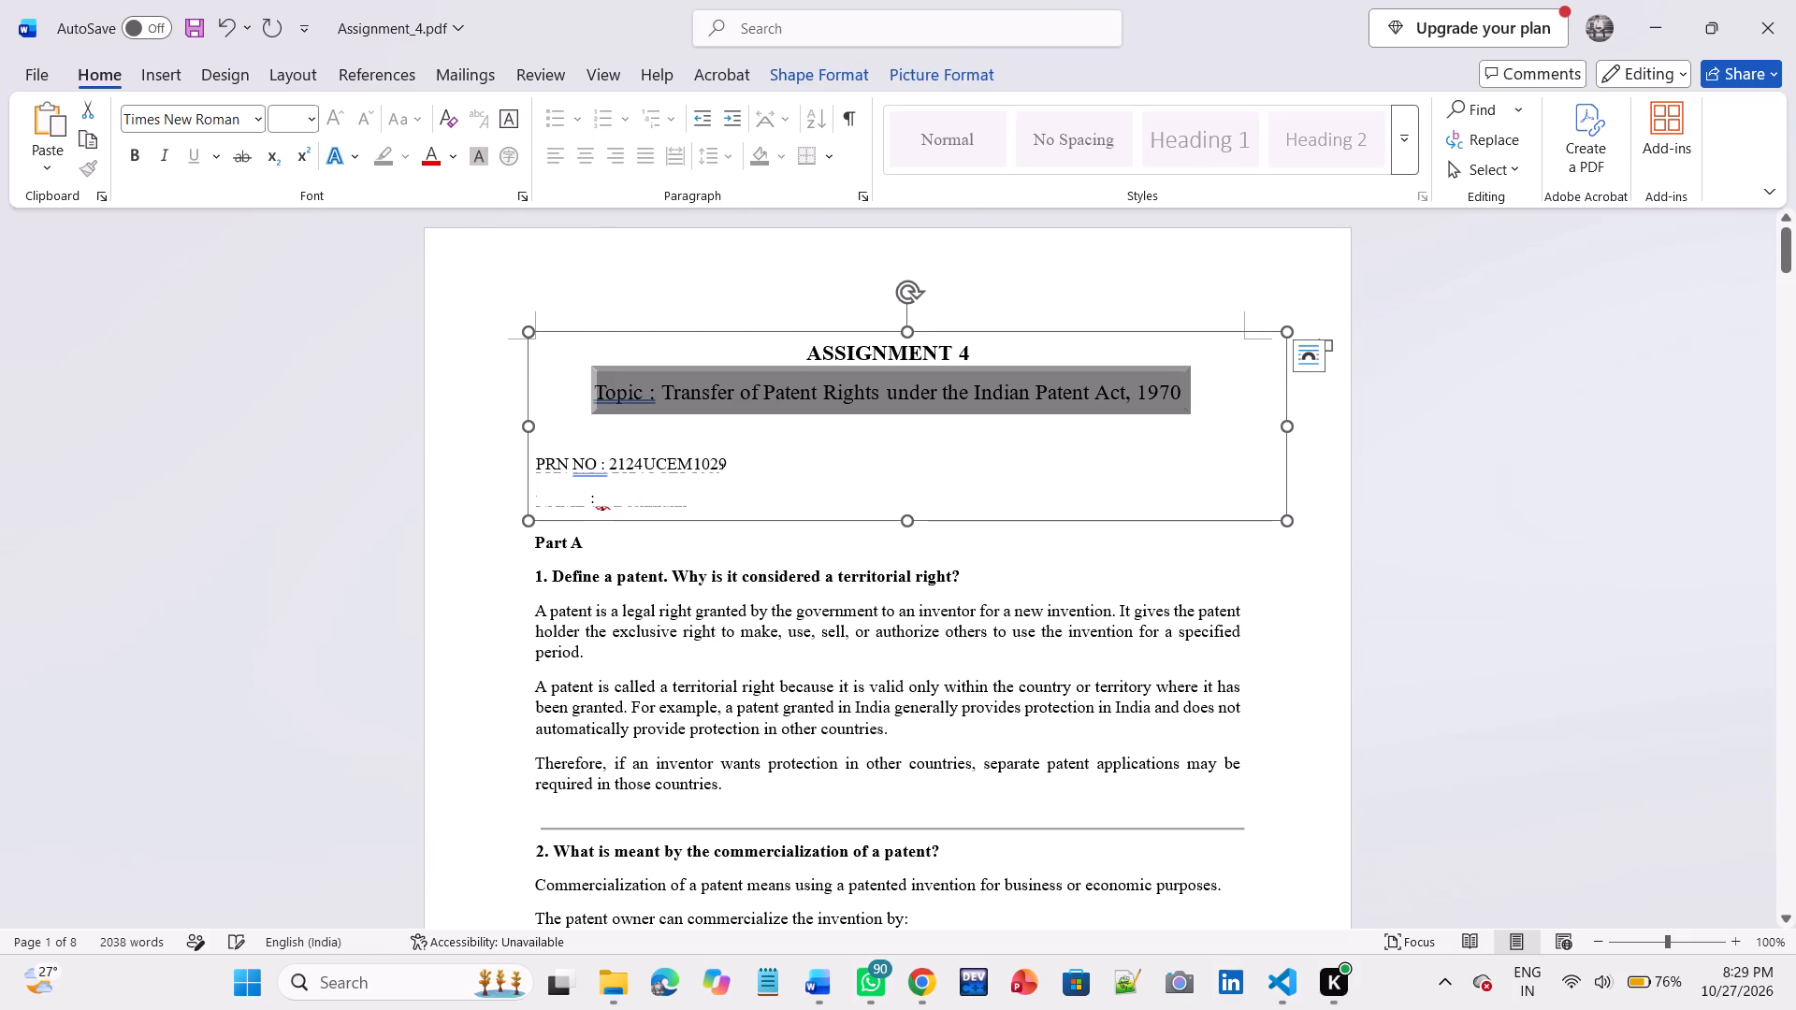
Change the last two digits of the PRN under the Assignment 4 heading to 51.
{"action": "left_click", "coordinate": [743, 461]}
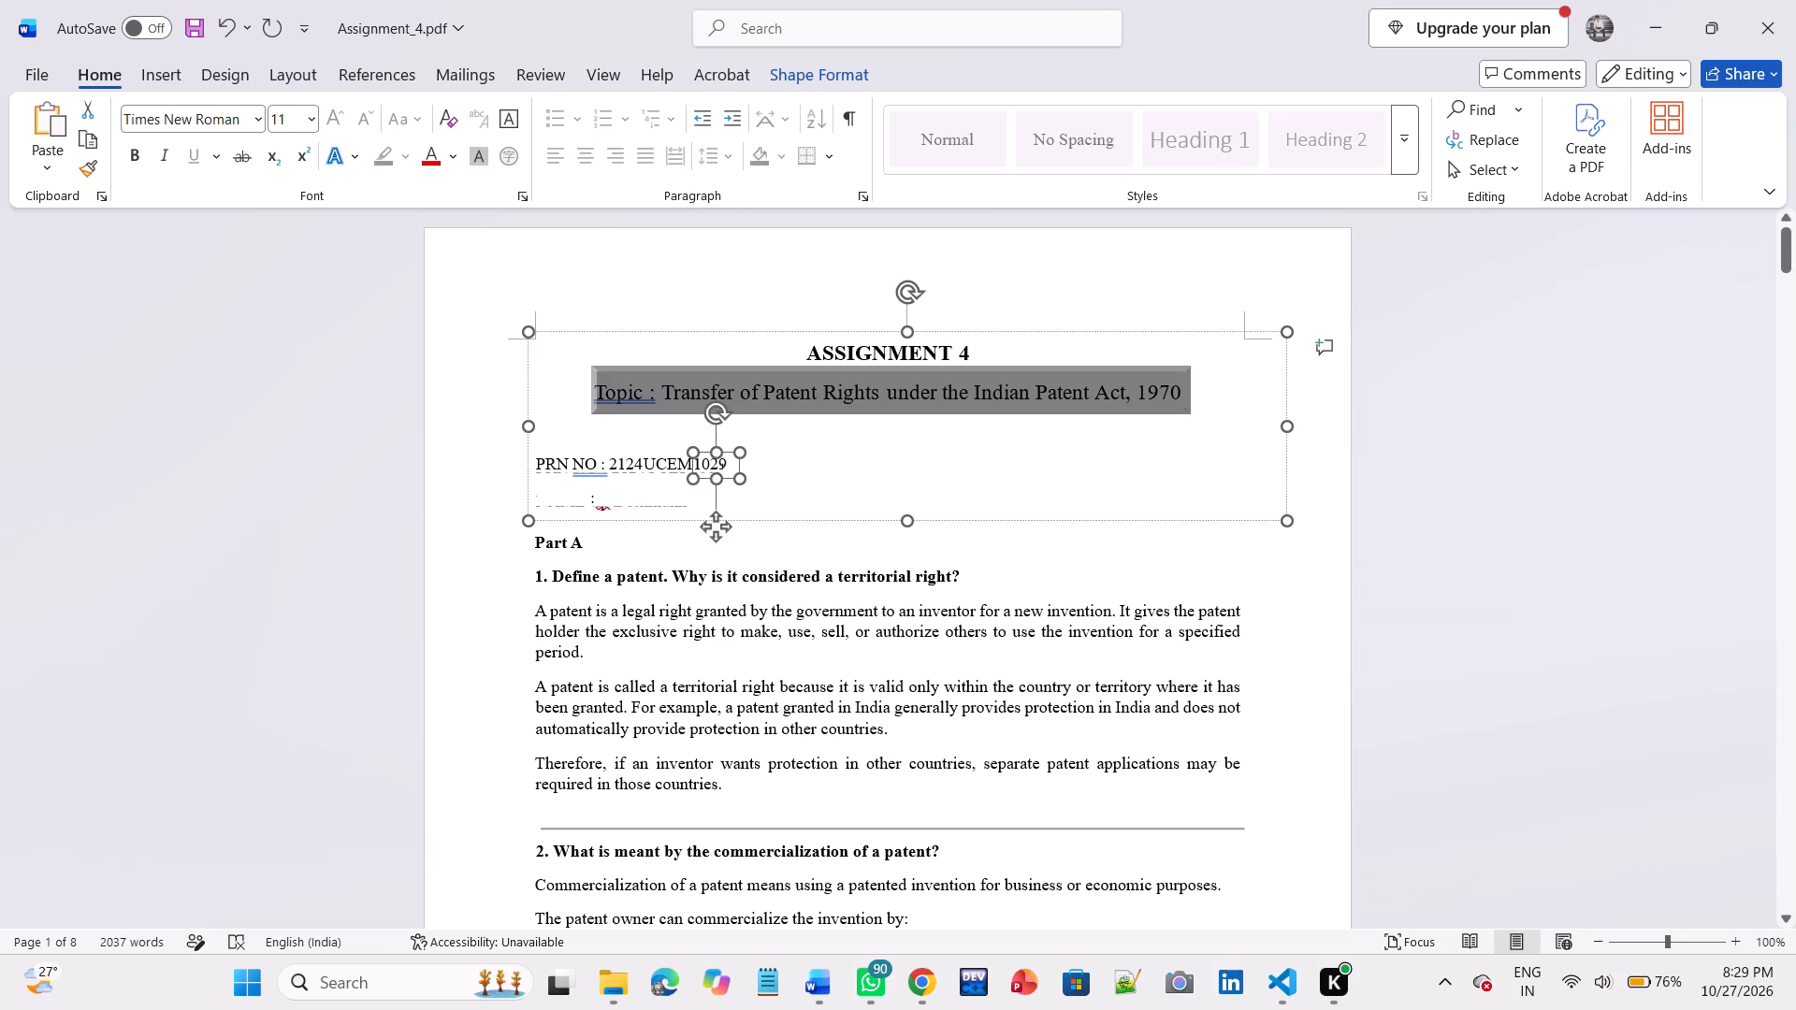
{"action": "left_click", "coordinate": [728, 463]}
{"action": "key", "text": "BackSpace"}
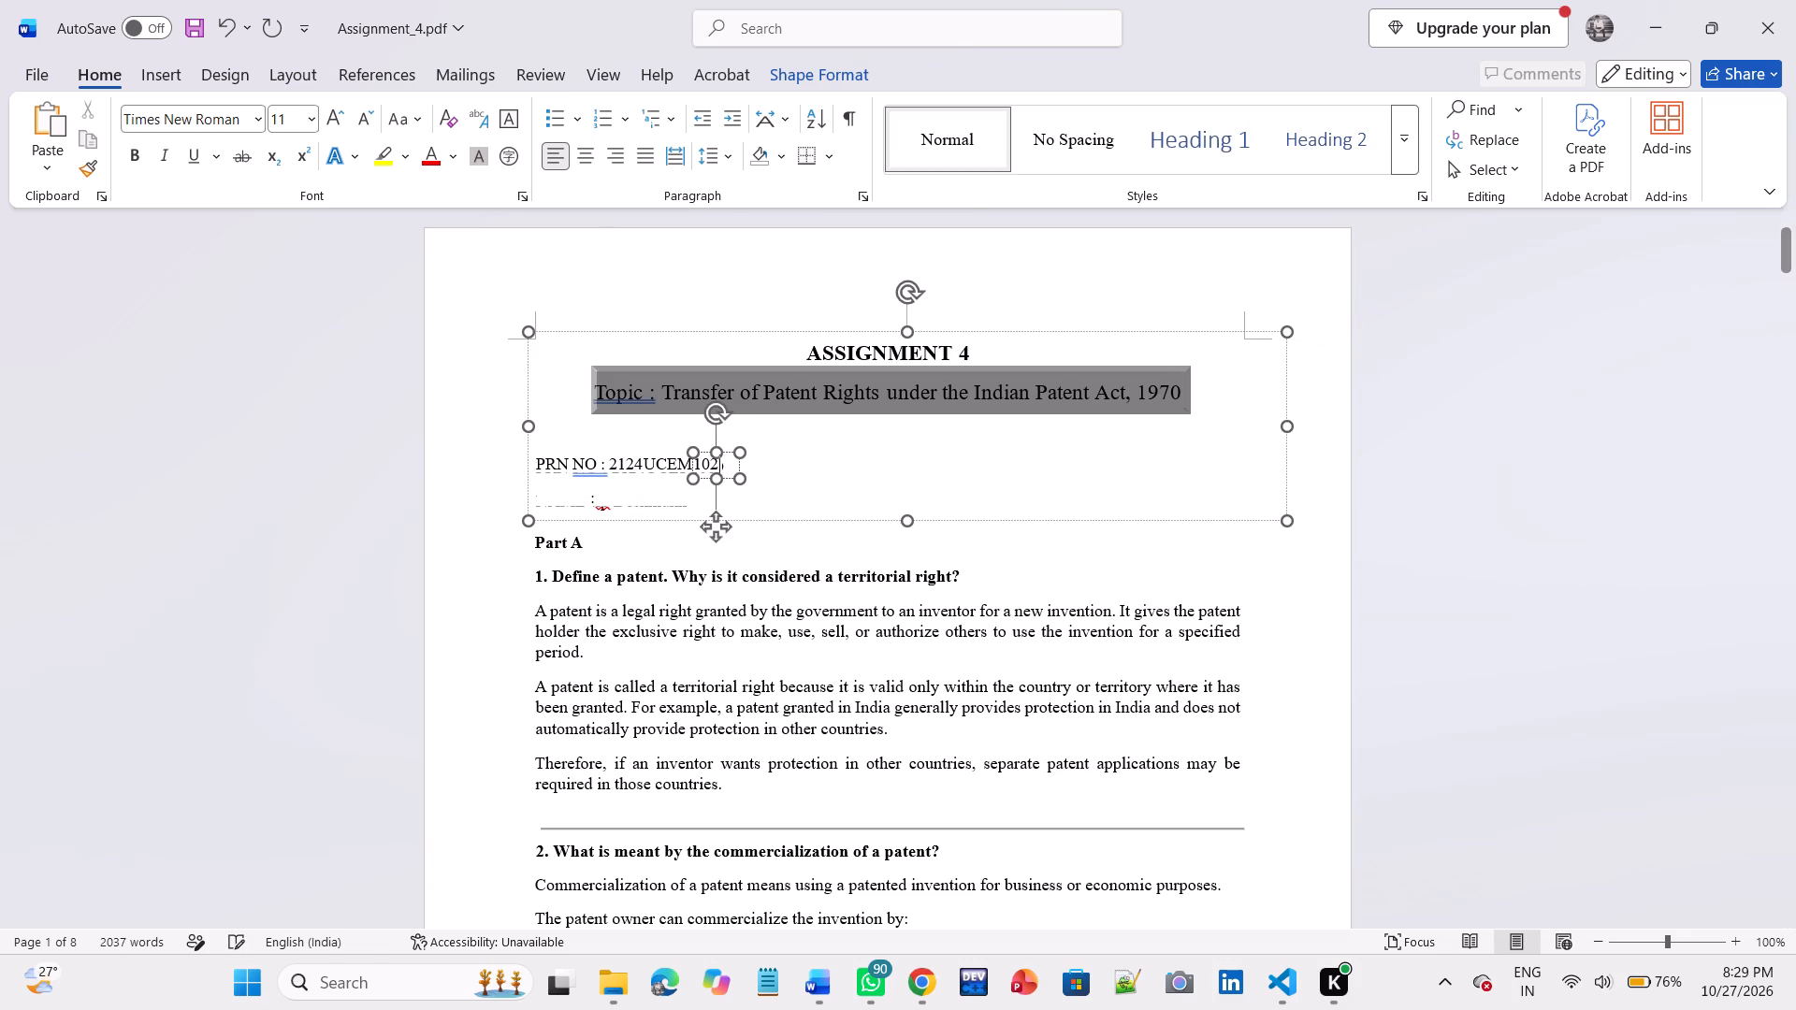
{"action": "key", "text": "BackSpace"}
{"action": "type", "text": "5`"}
{"action": "key", "text": "BackSpace"}
{"action": "key", "text": "1"}
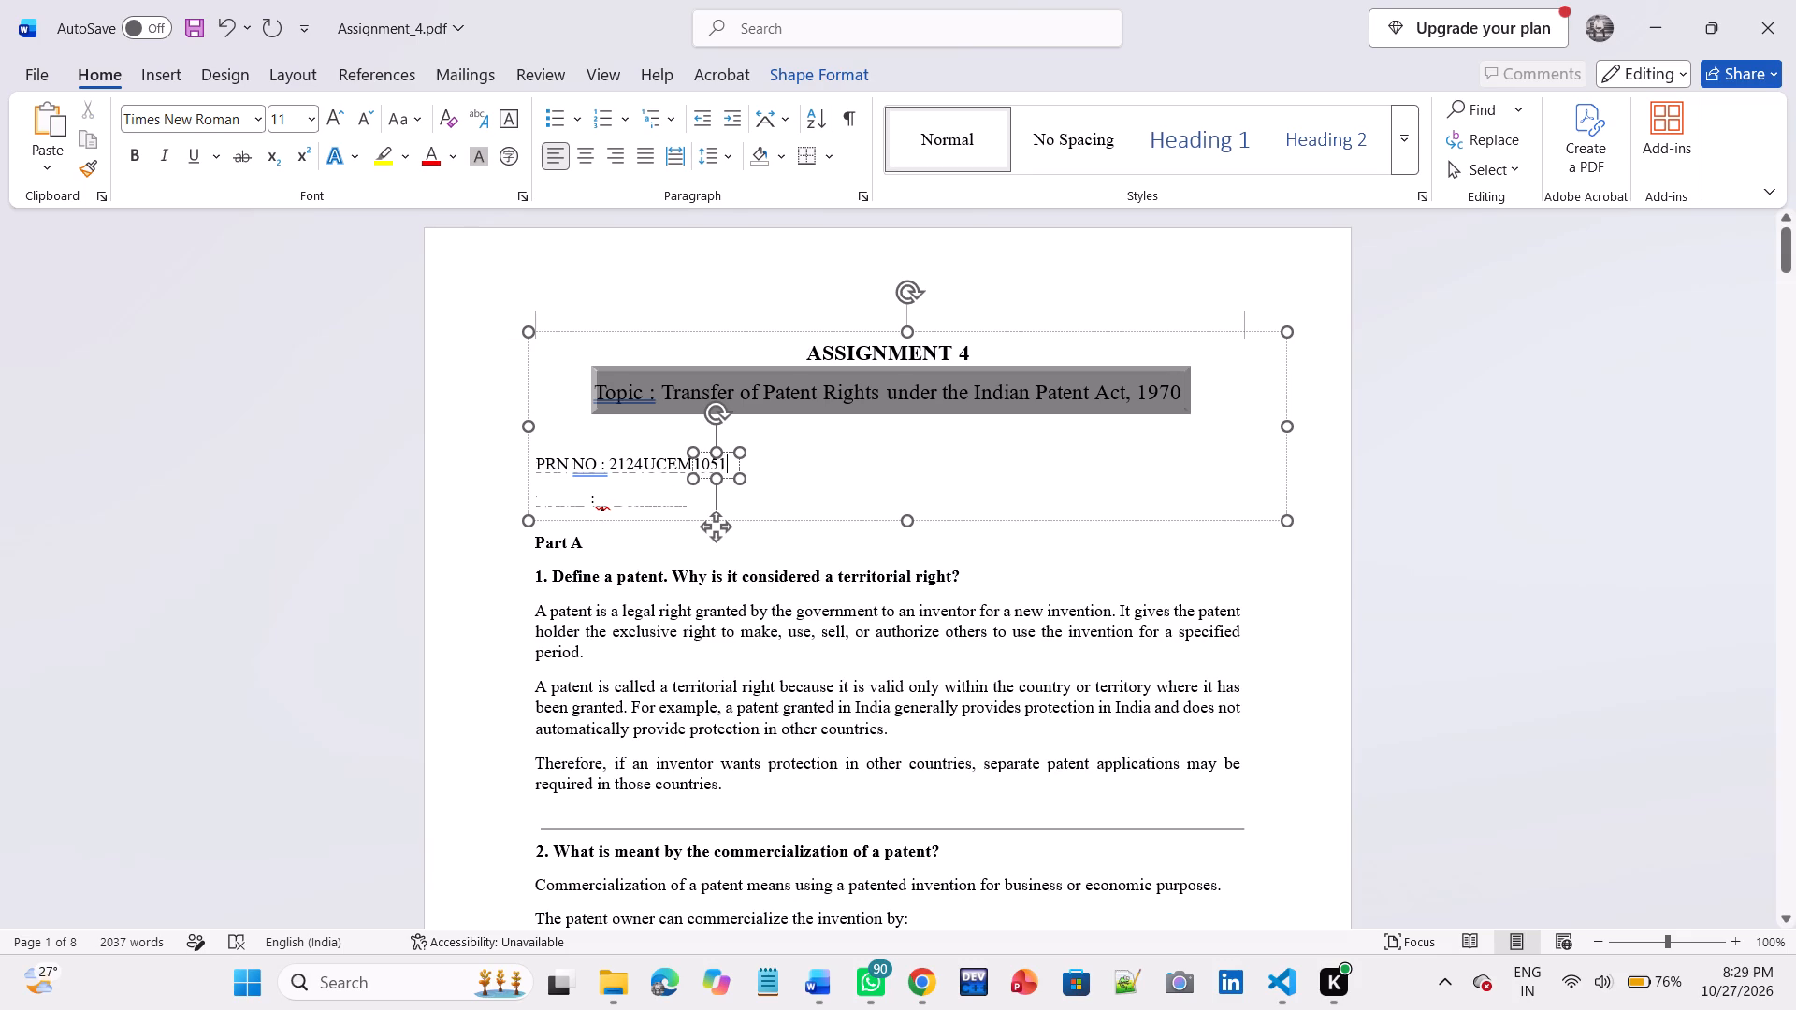
{"action": "left_click", "coordinate": [509, 454]}
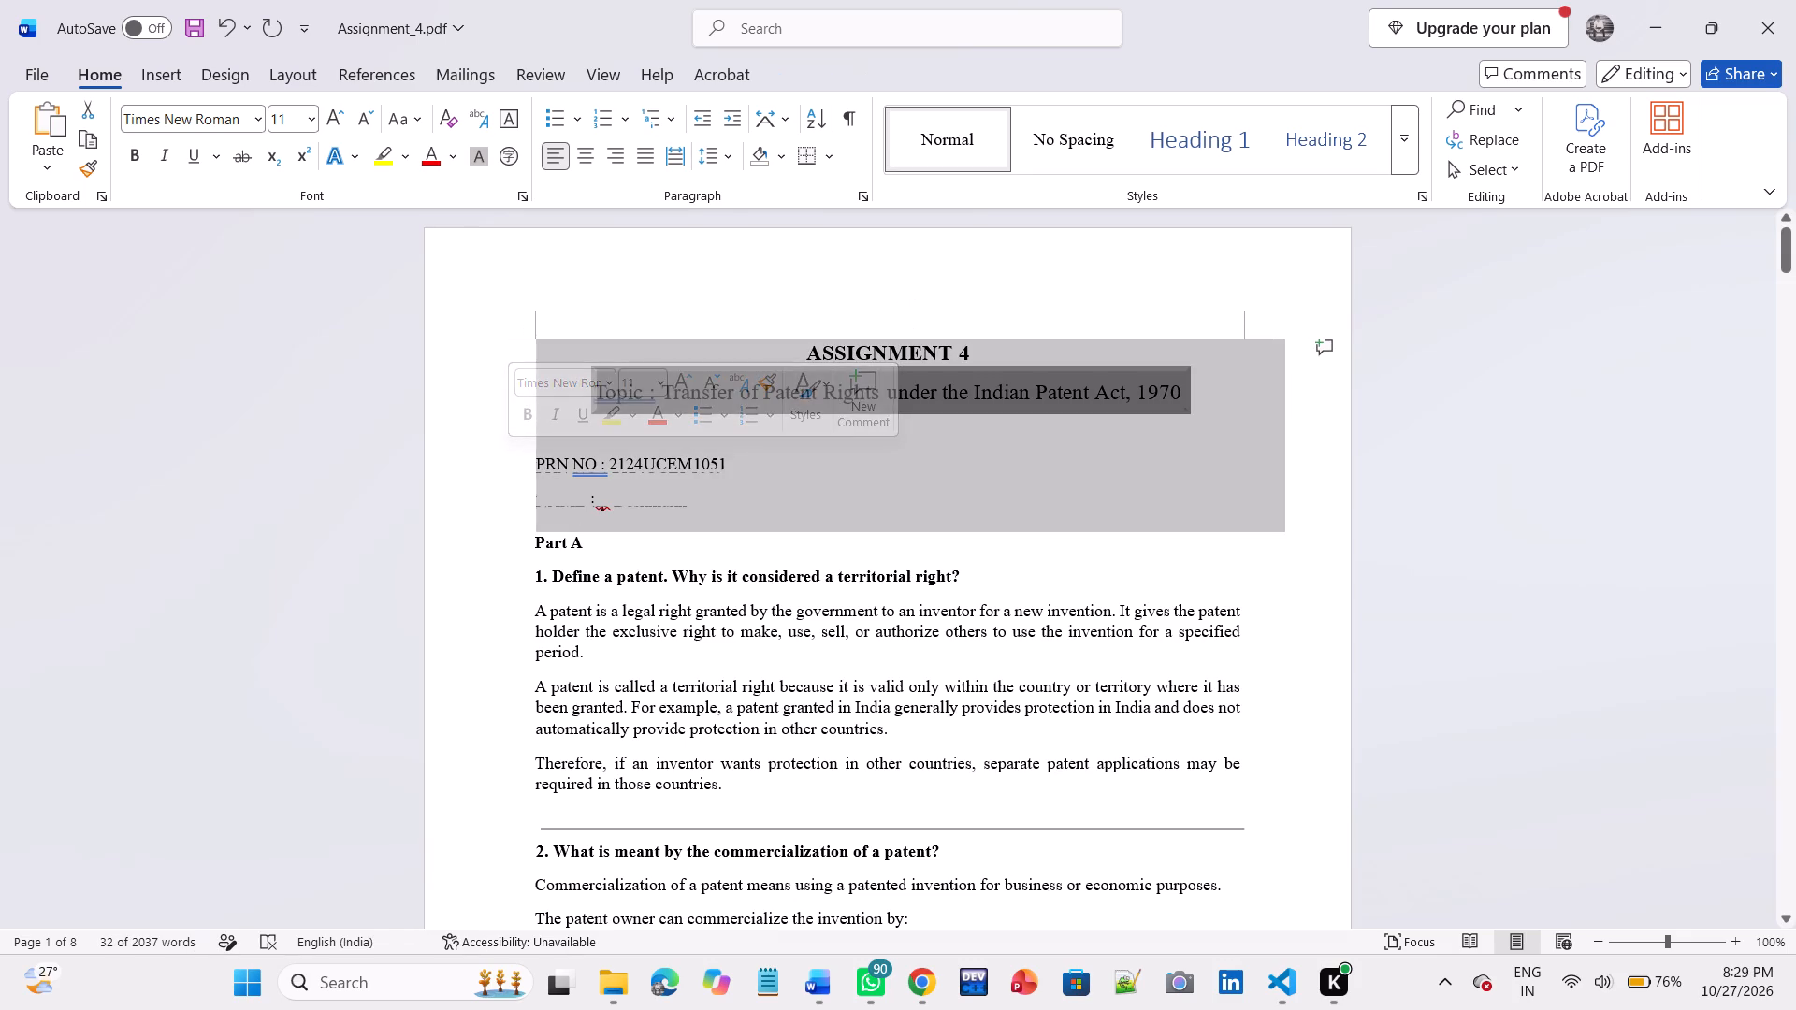
Save the document as Assignment_4.docx in the Documents folder on drive D and close it.
{"action": "key", "text": "ctrl+s"}
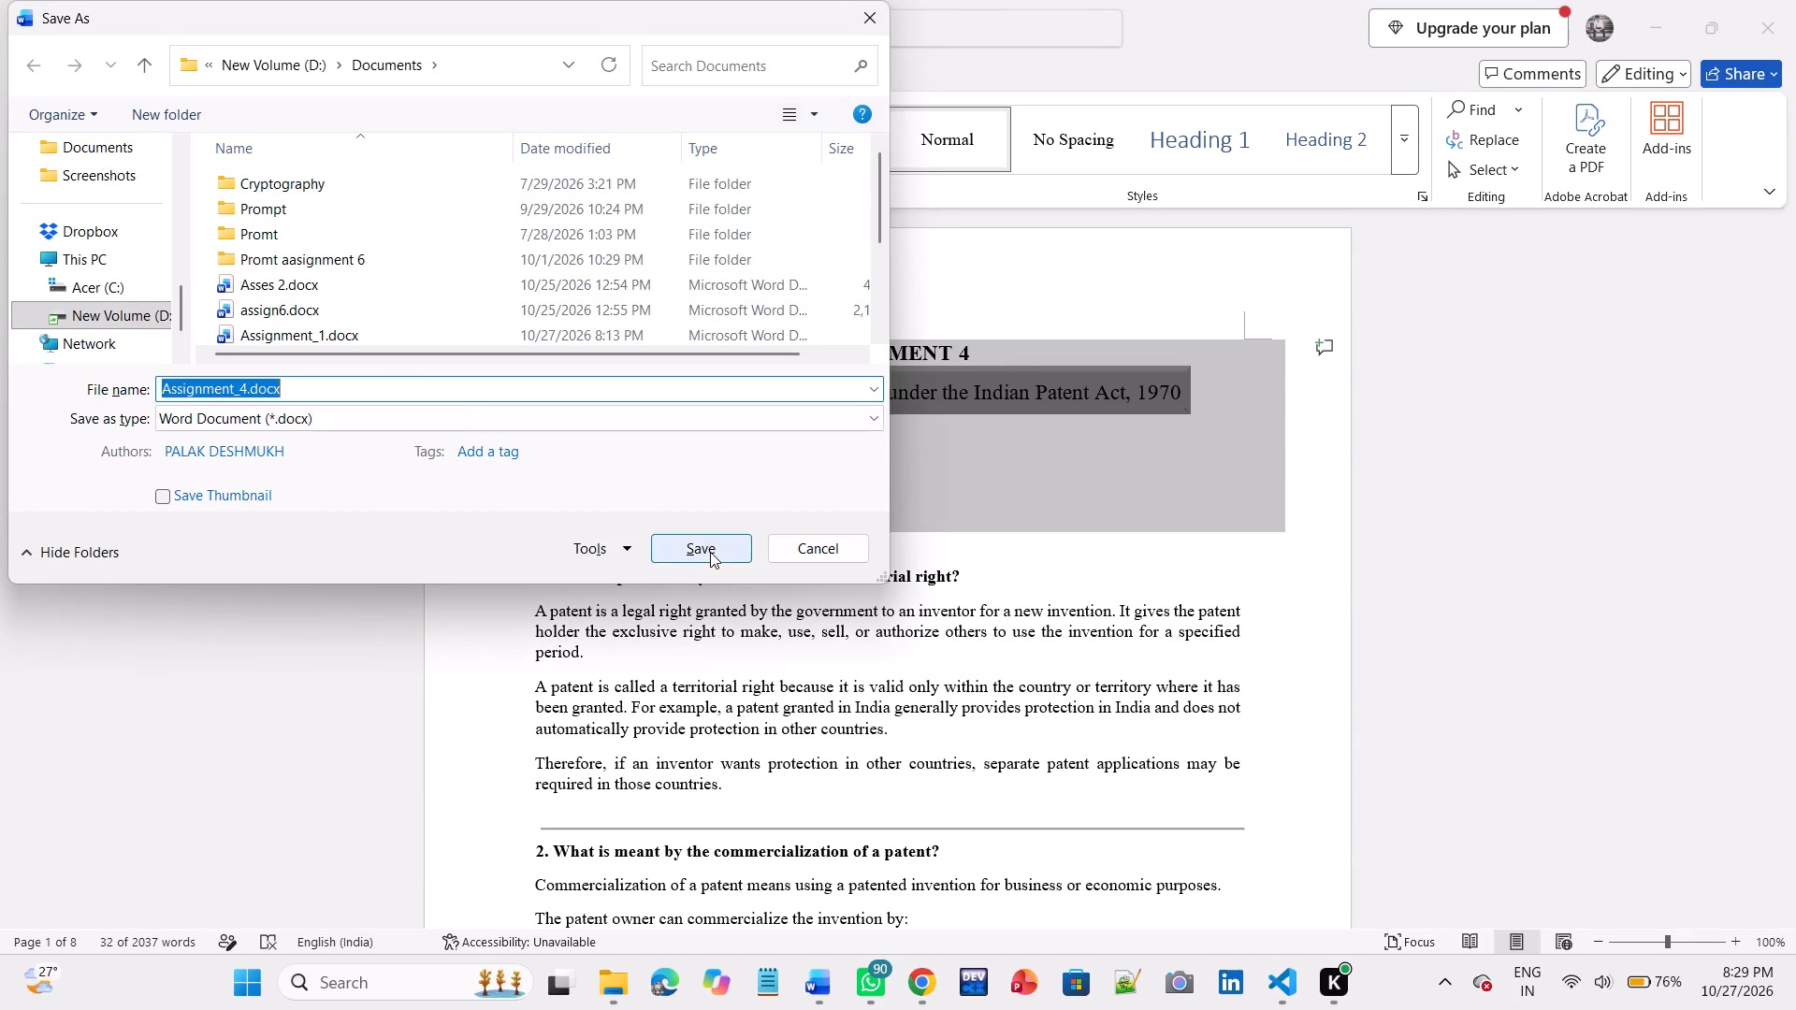
{"action": "left_click", "coordinate": [710, 552]}
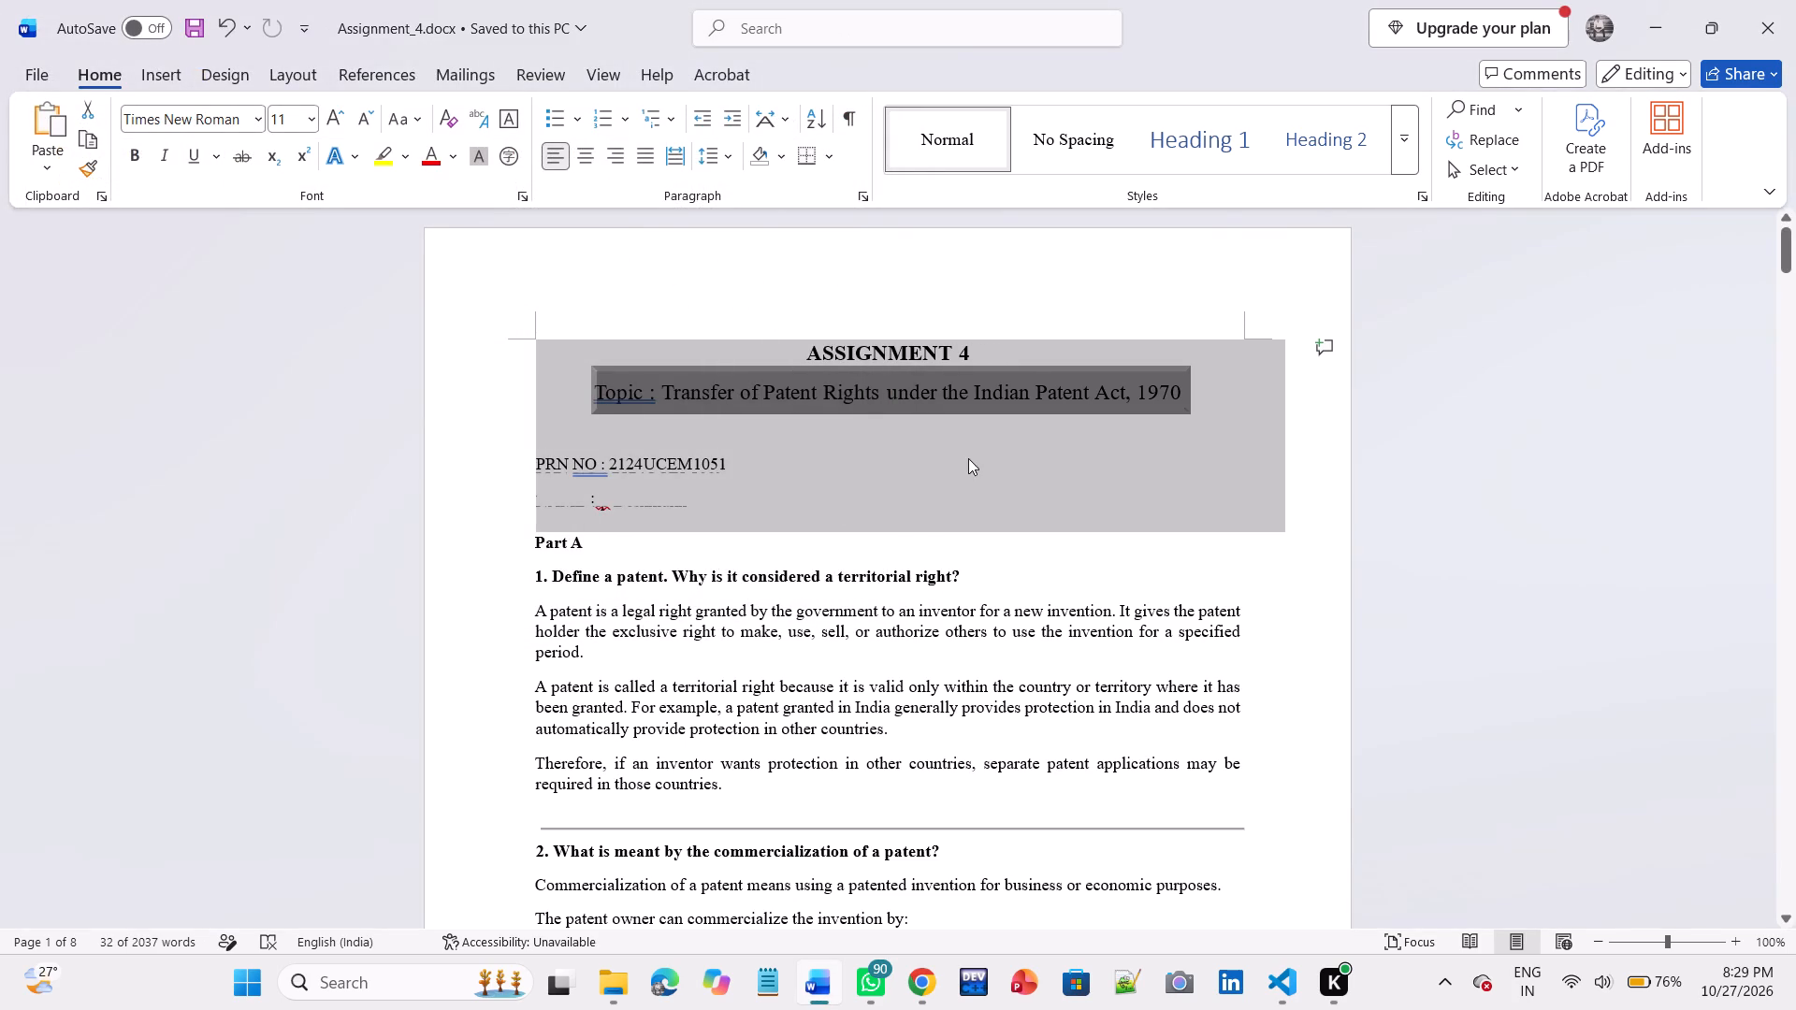
{"action": "left_click", "coordinate": [1795, 0]}
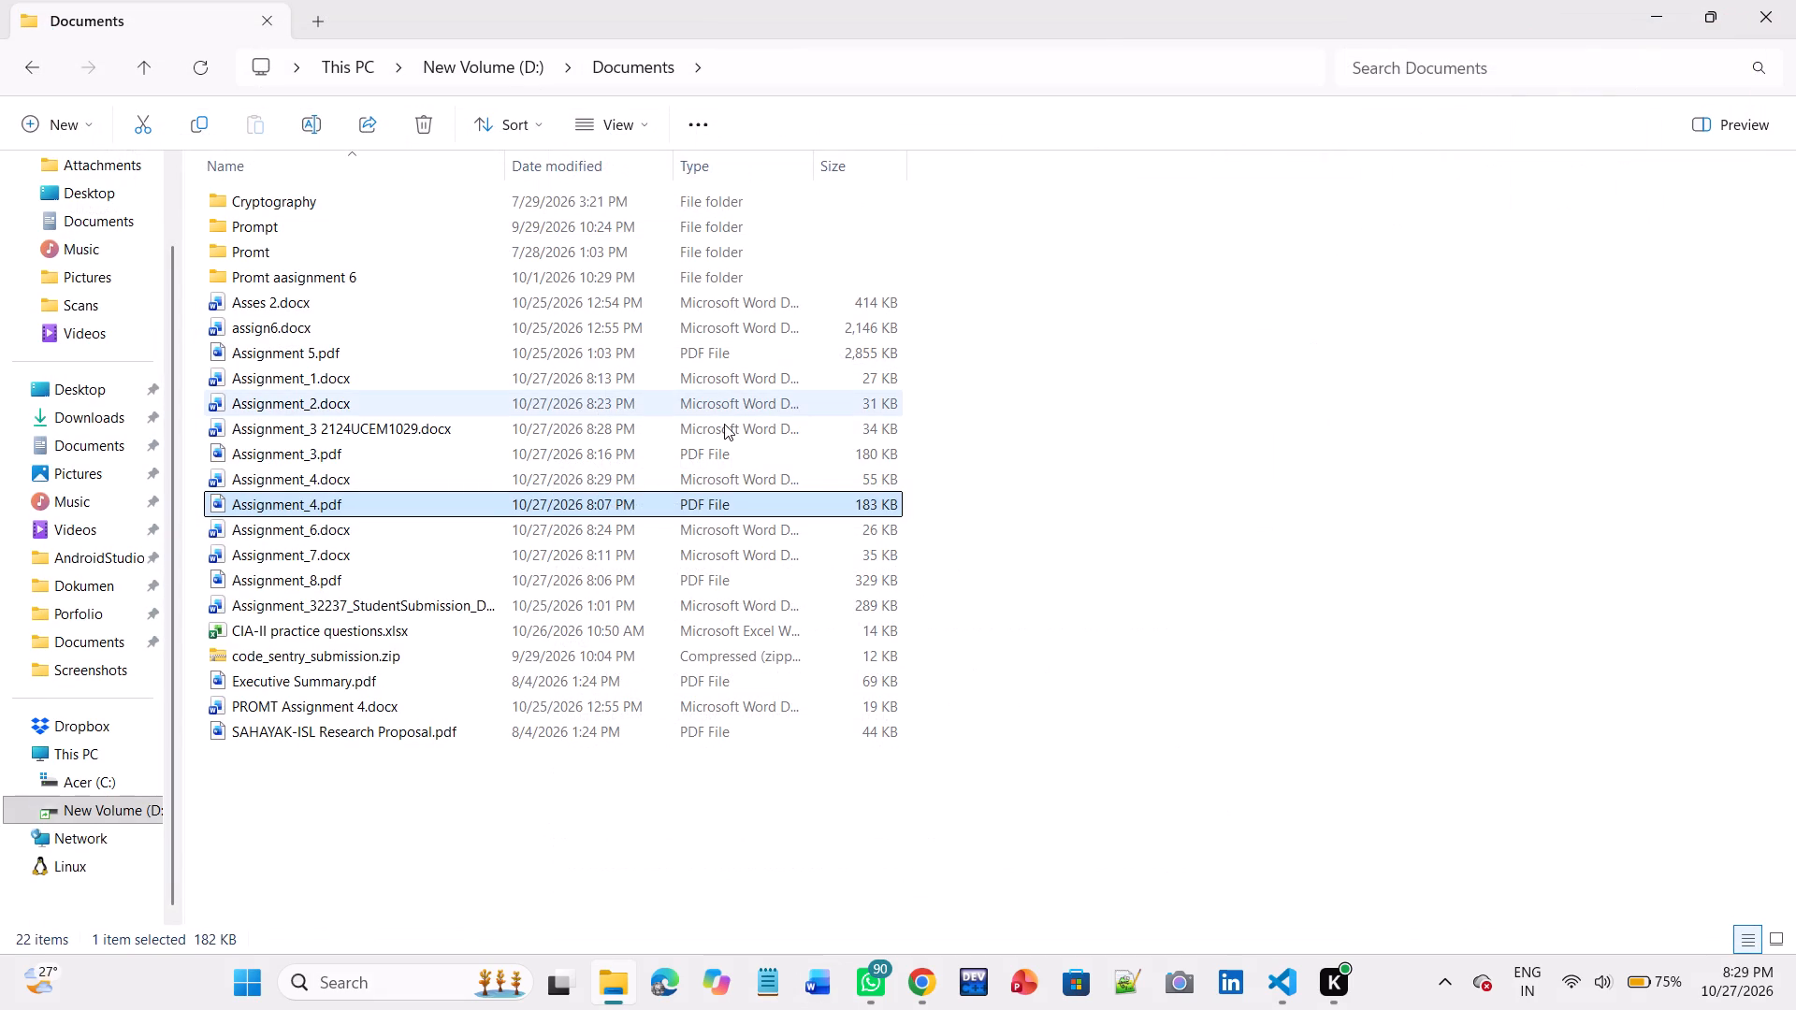
Delete Assignment_3.pdf and Assignment_4.pdf from the Documents folder.
{"action": "left_click", "coordinate": [654, 456]}
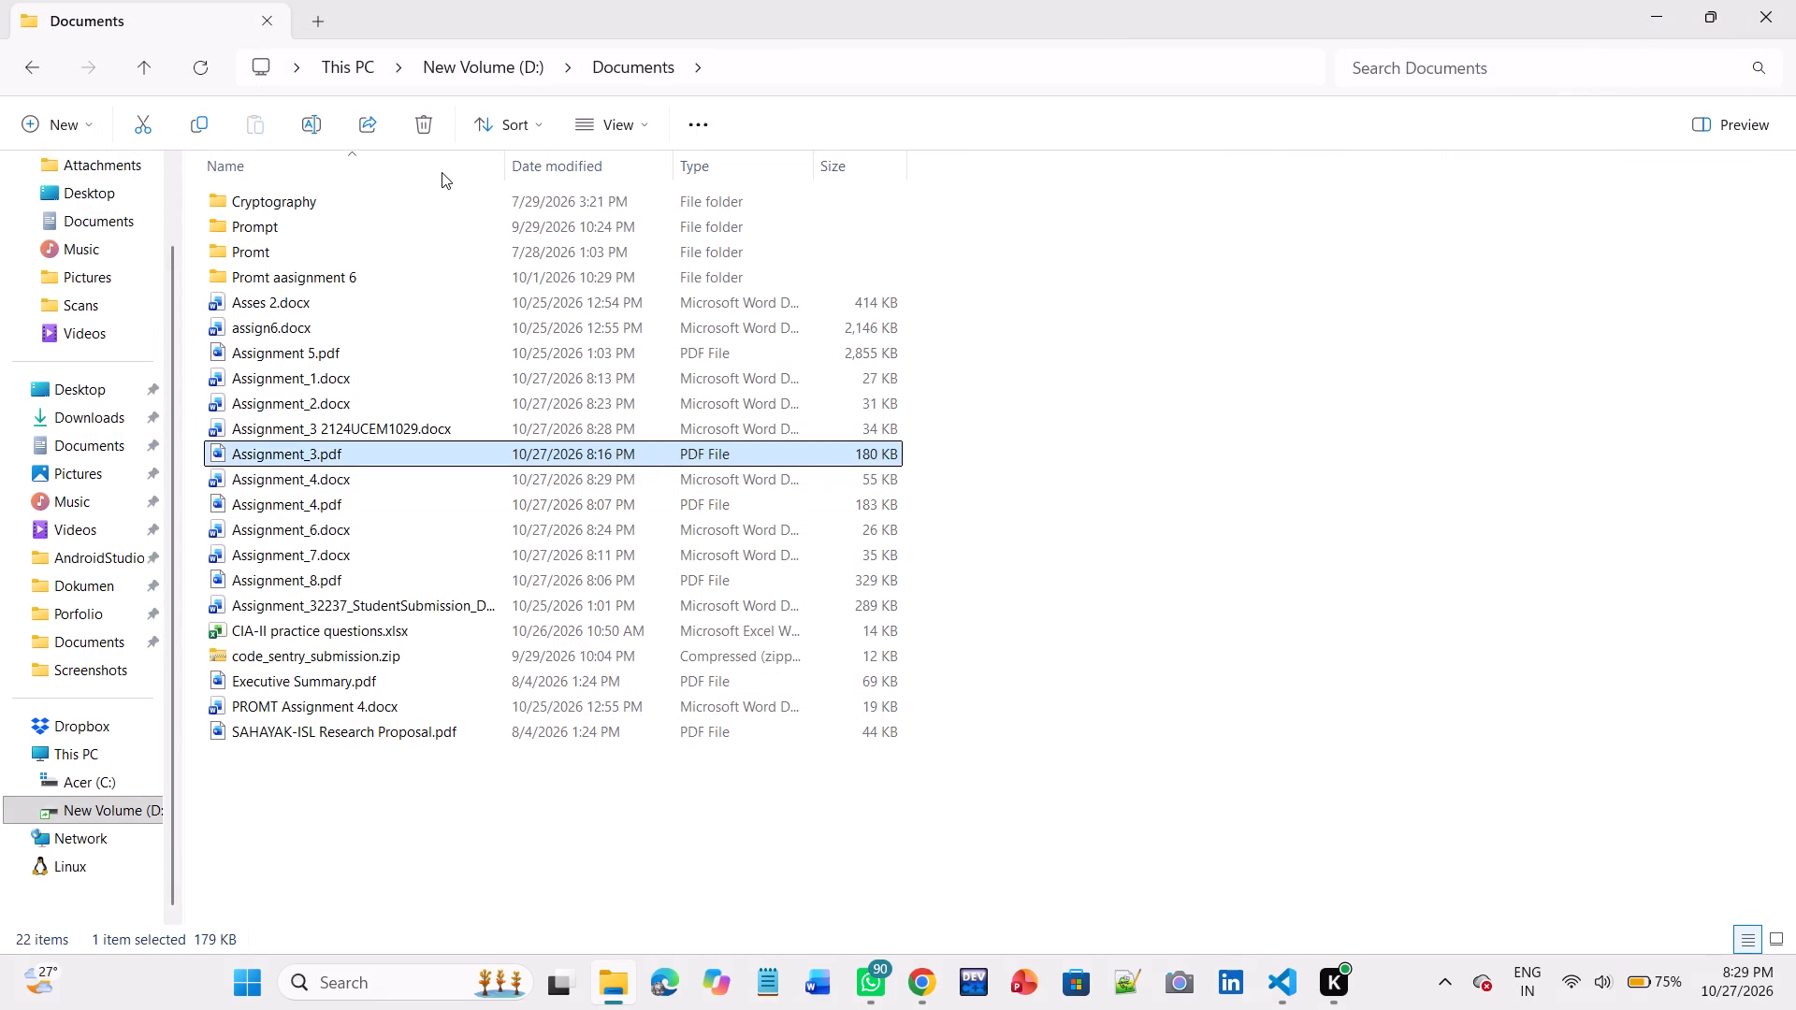
{"action": "left_click", "coordinate": [422, 113]}
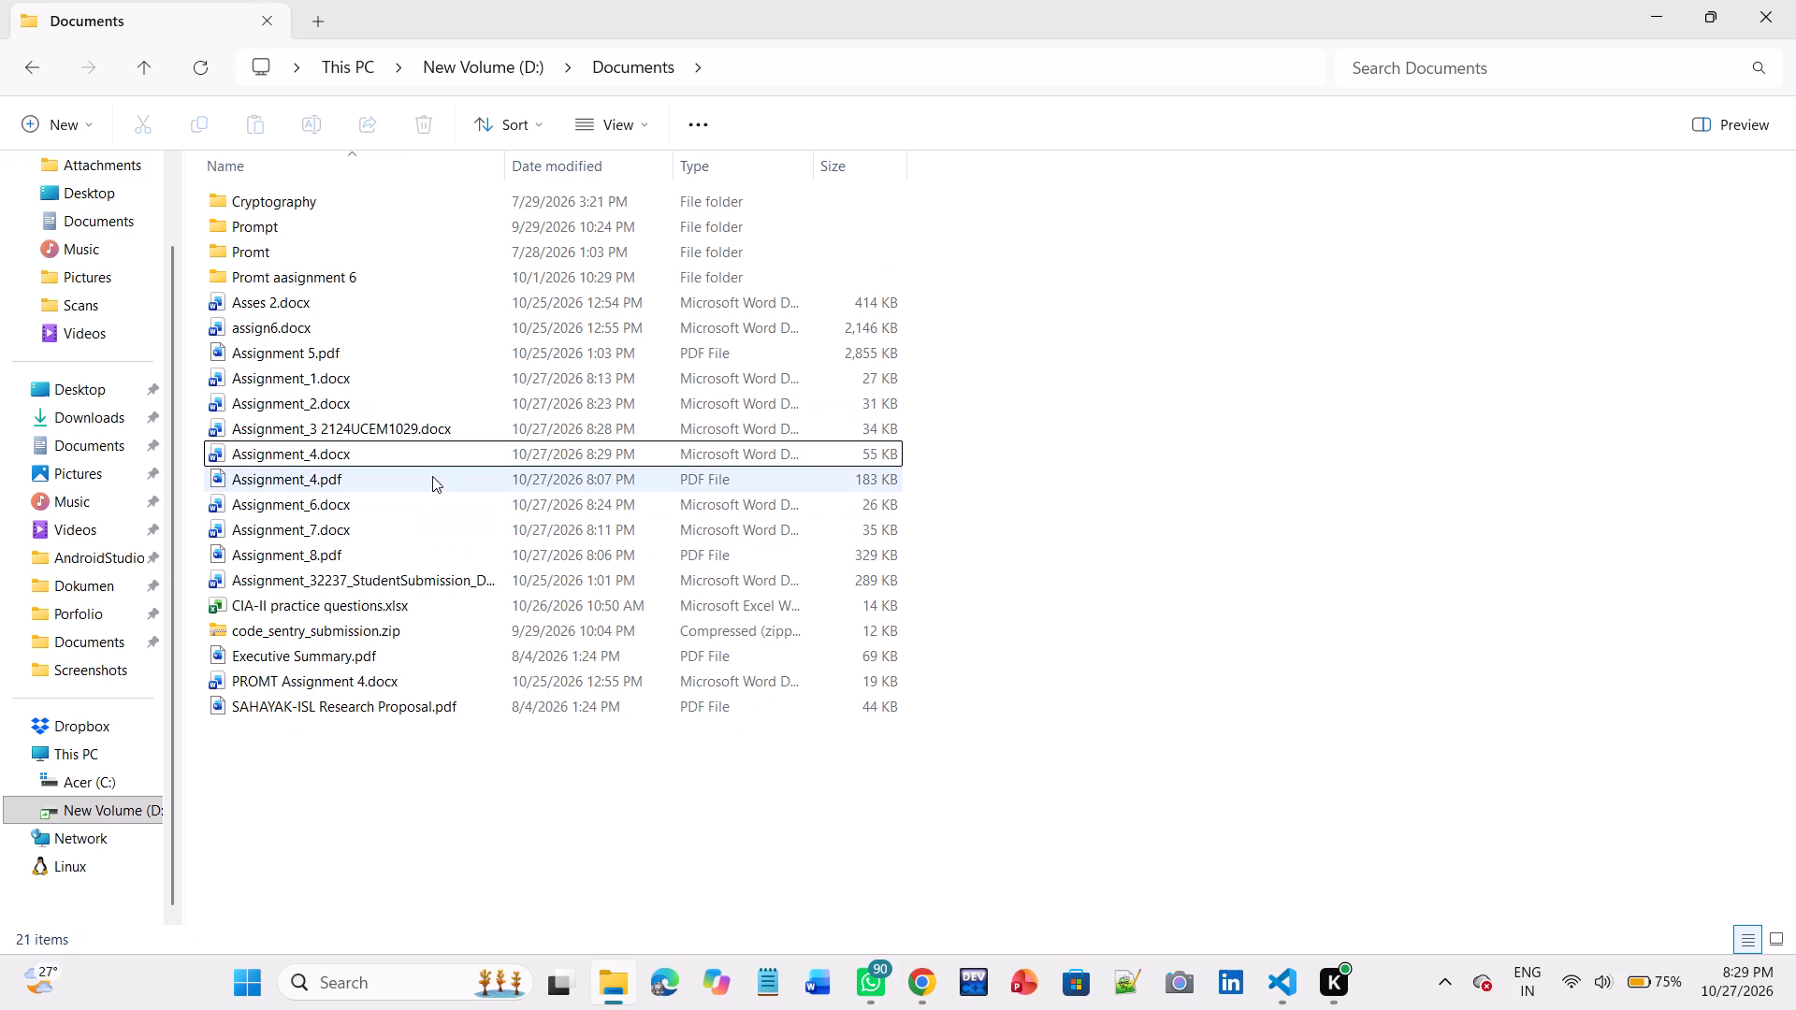
{"action": "left_click", "coordinate": [432, 476]}
{"action": "left_click", "coordinate": [418, 127]}
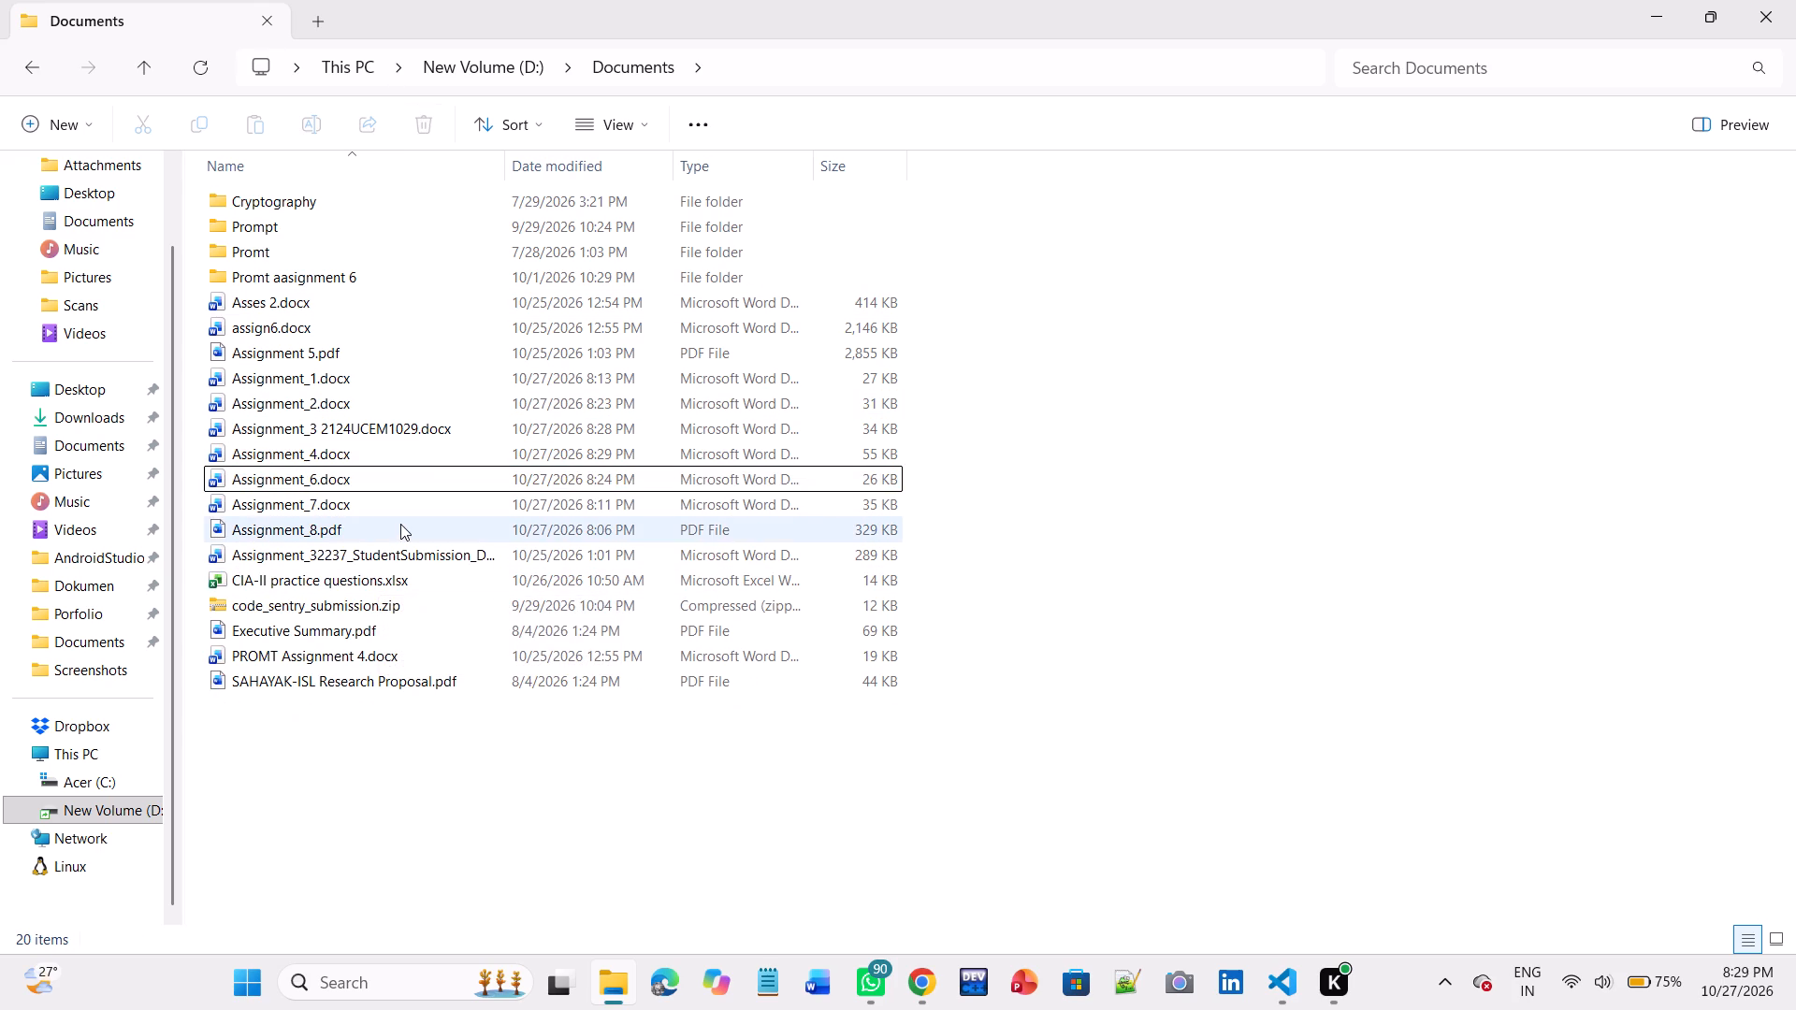
Open Assignment_8.pdf for editing in Word and change the last two digits of the PRN below the heading to 51.
{"action": "double_click", "coordinate": [400, 524]}
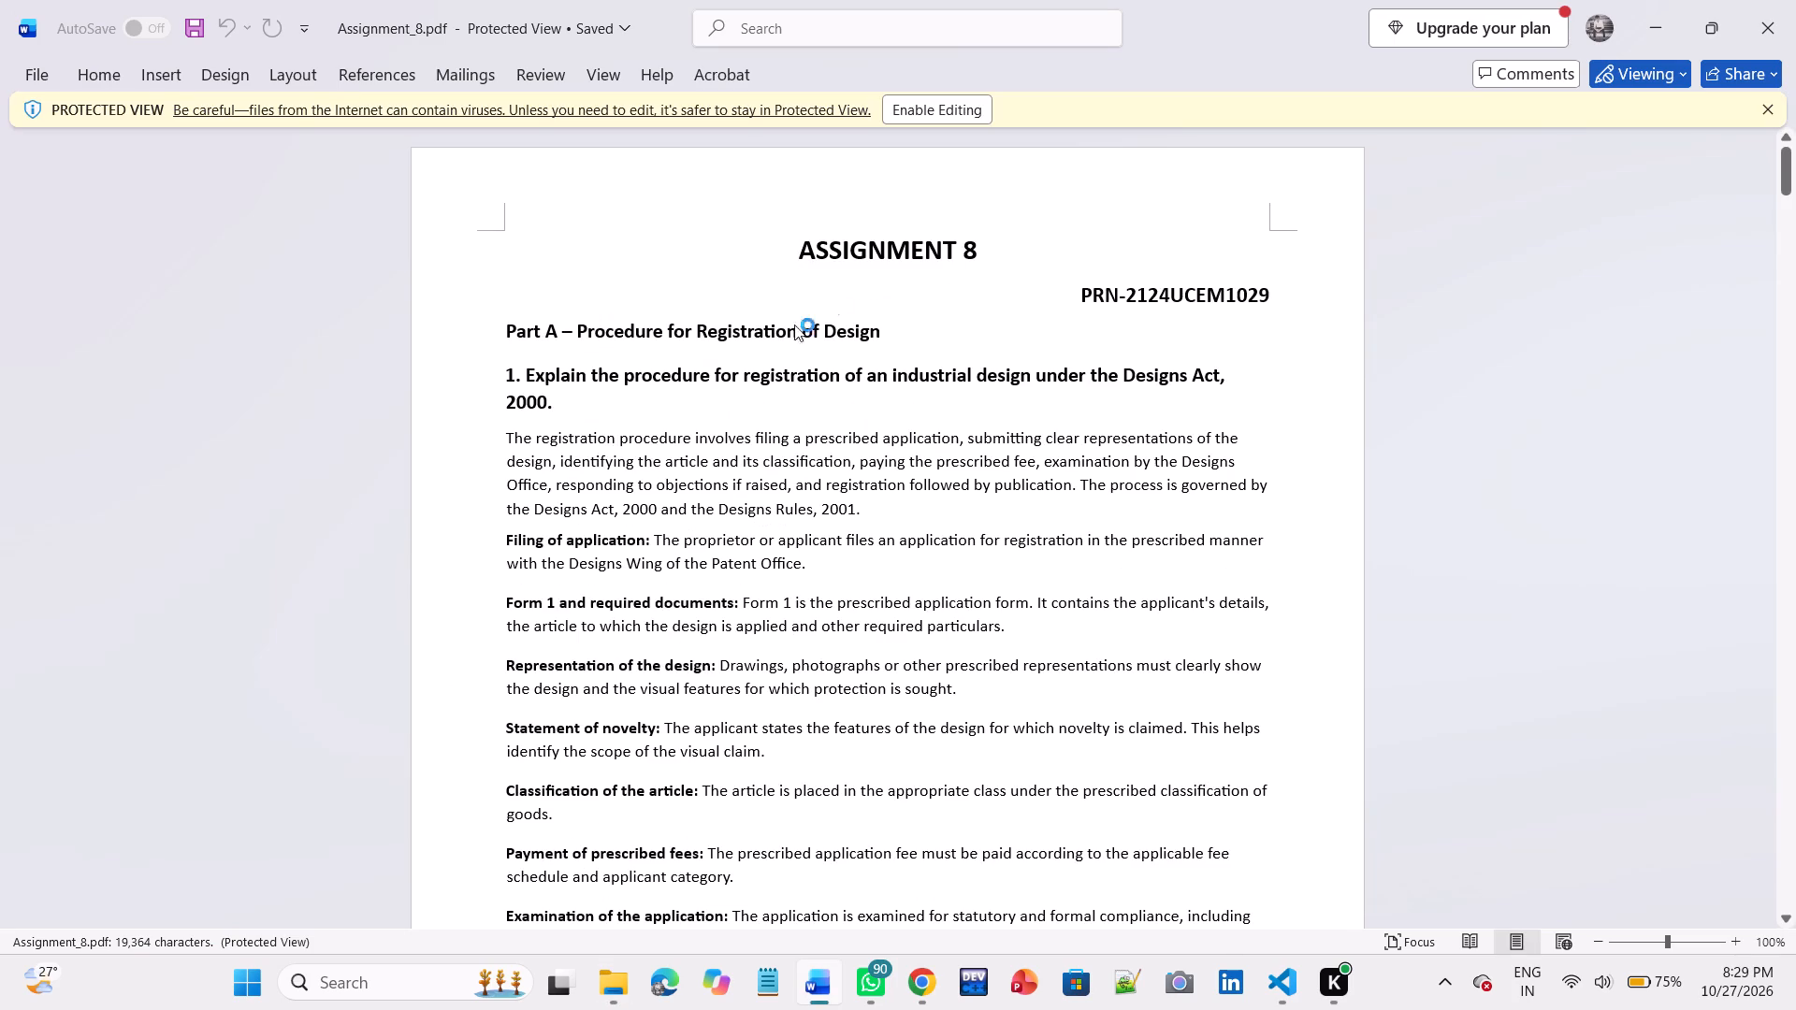
{"action": "left_click", "coordinate": [953, 95]}
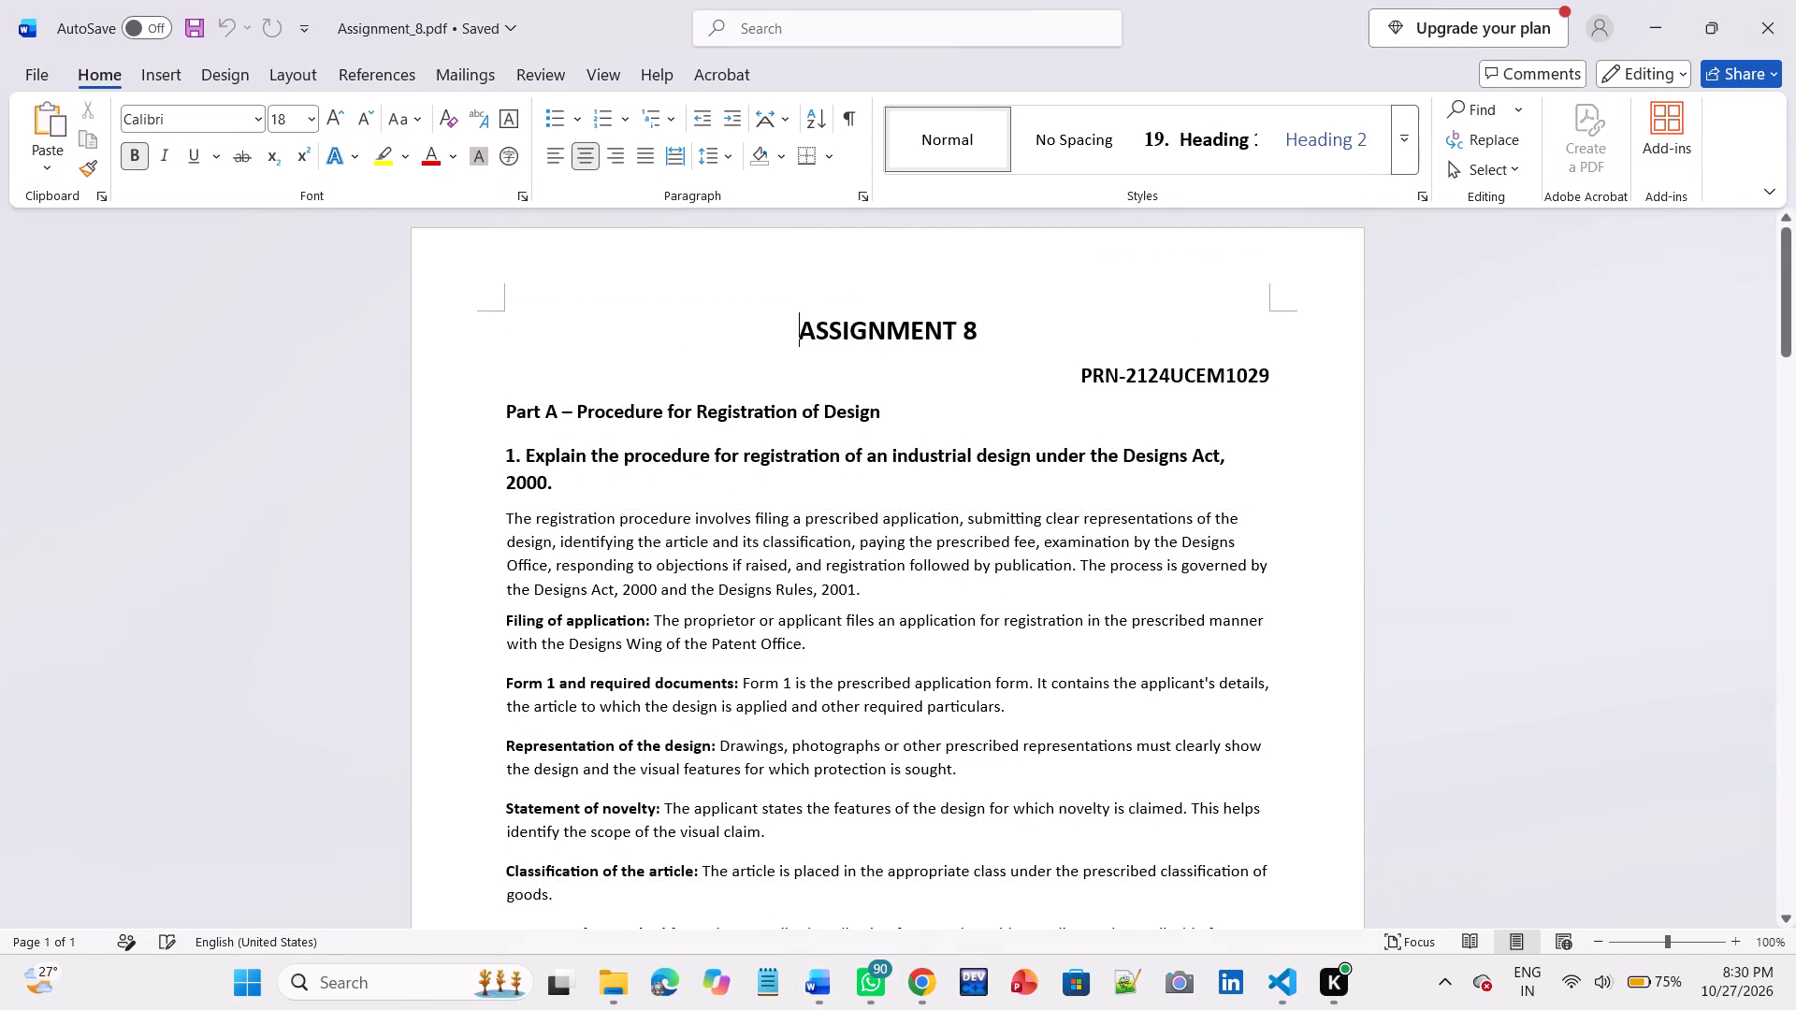
{"action": "left_click", "coordinate": [1282, 380]}
{"action": "key", "text": "BackSpace"}
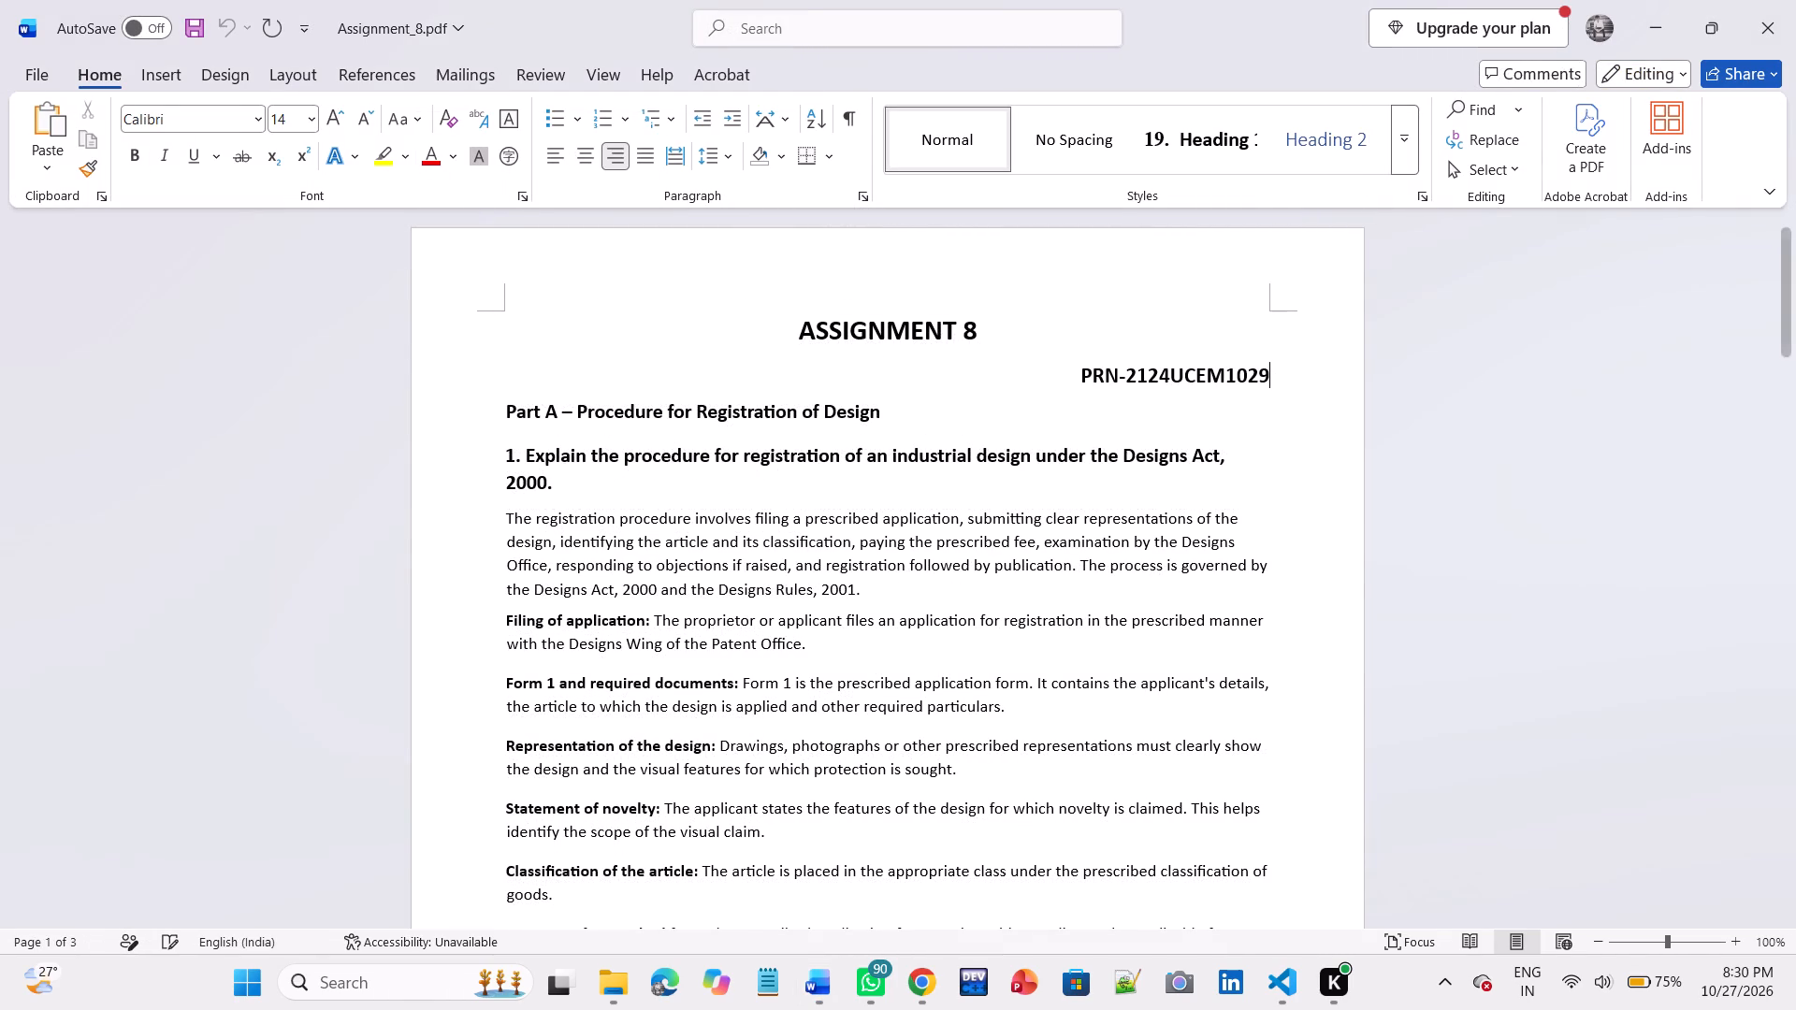
{"action": "key", "text": "BackSpace"}
{"action": "key", "text": "BackSpace"}
{"action": "type", "text": "51"}
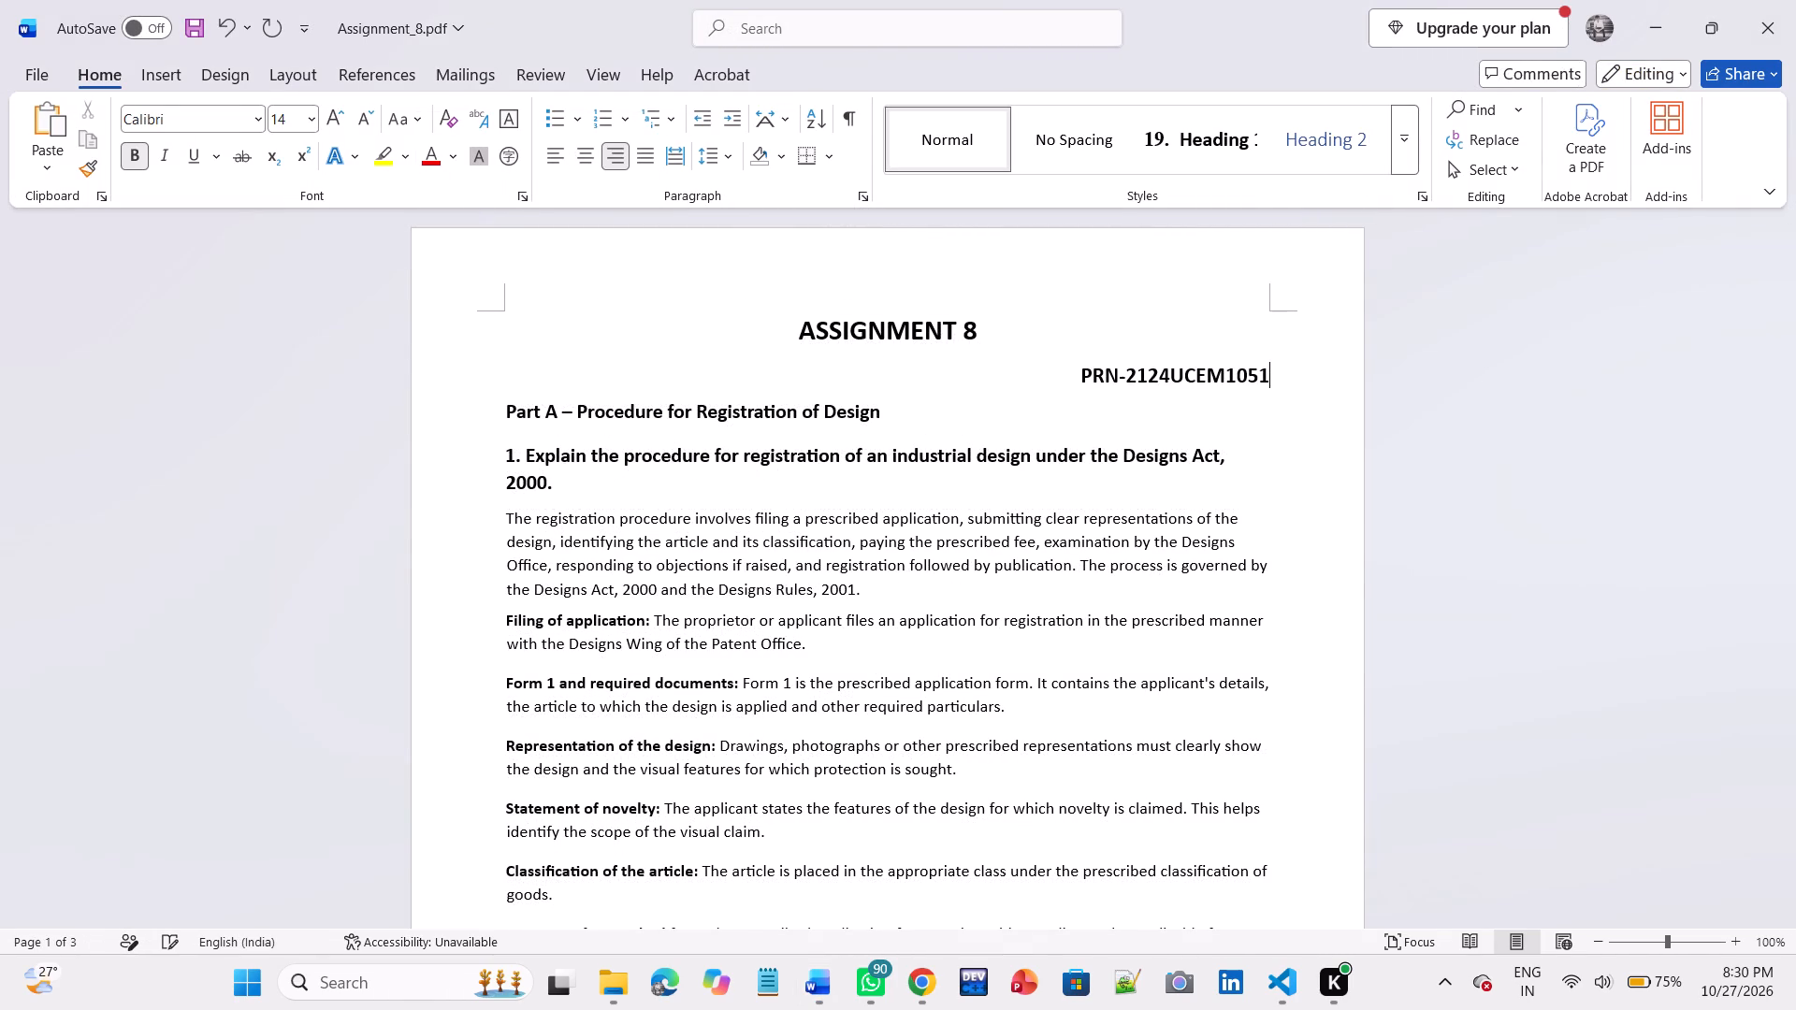
{"action": "left_click", "coordinate": [734, 345]}
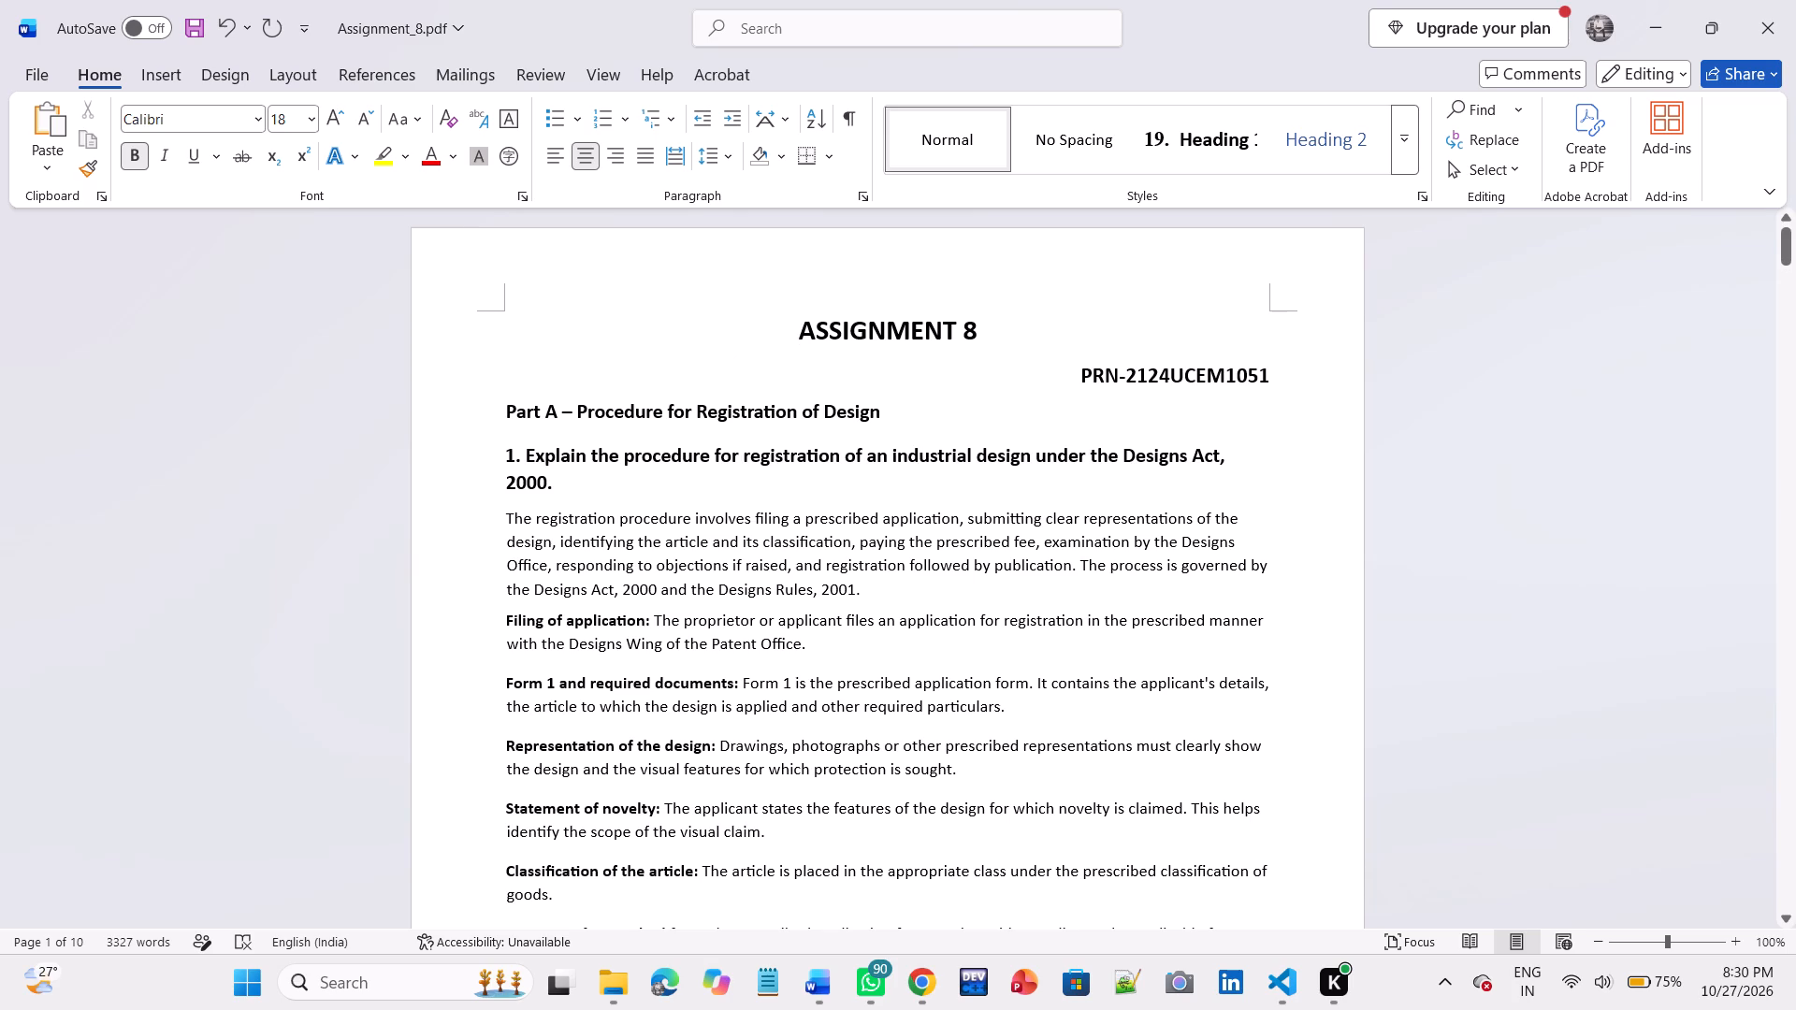
Save the document as Assignment_8.docx in the Documents folder on drive D and close it.
{"action": "key", "text": "ctrl+s"}
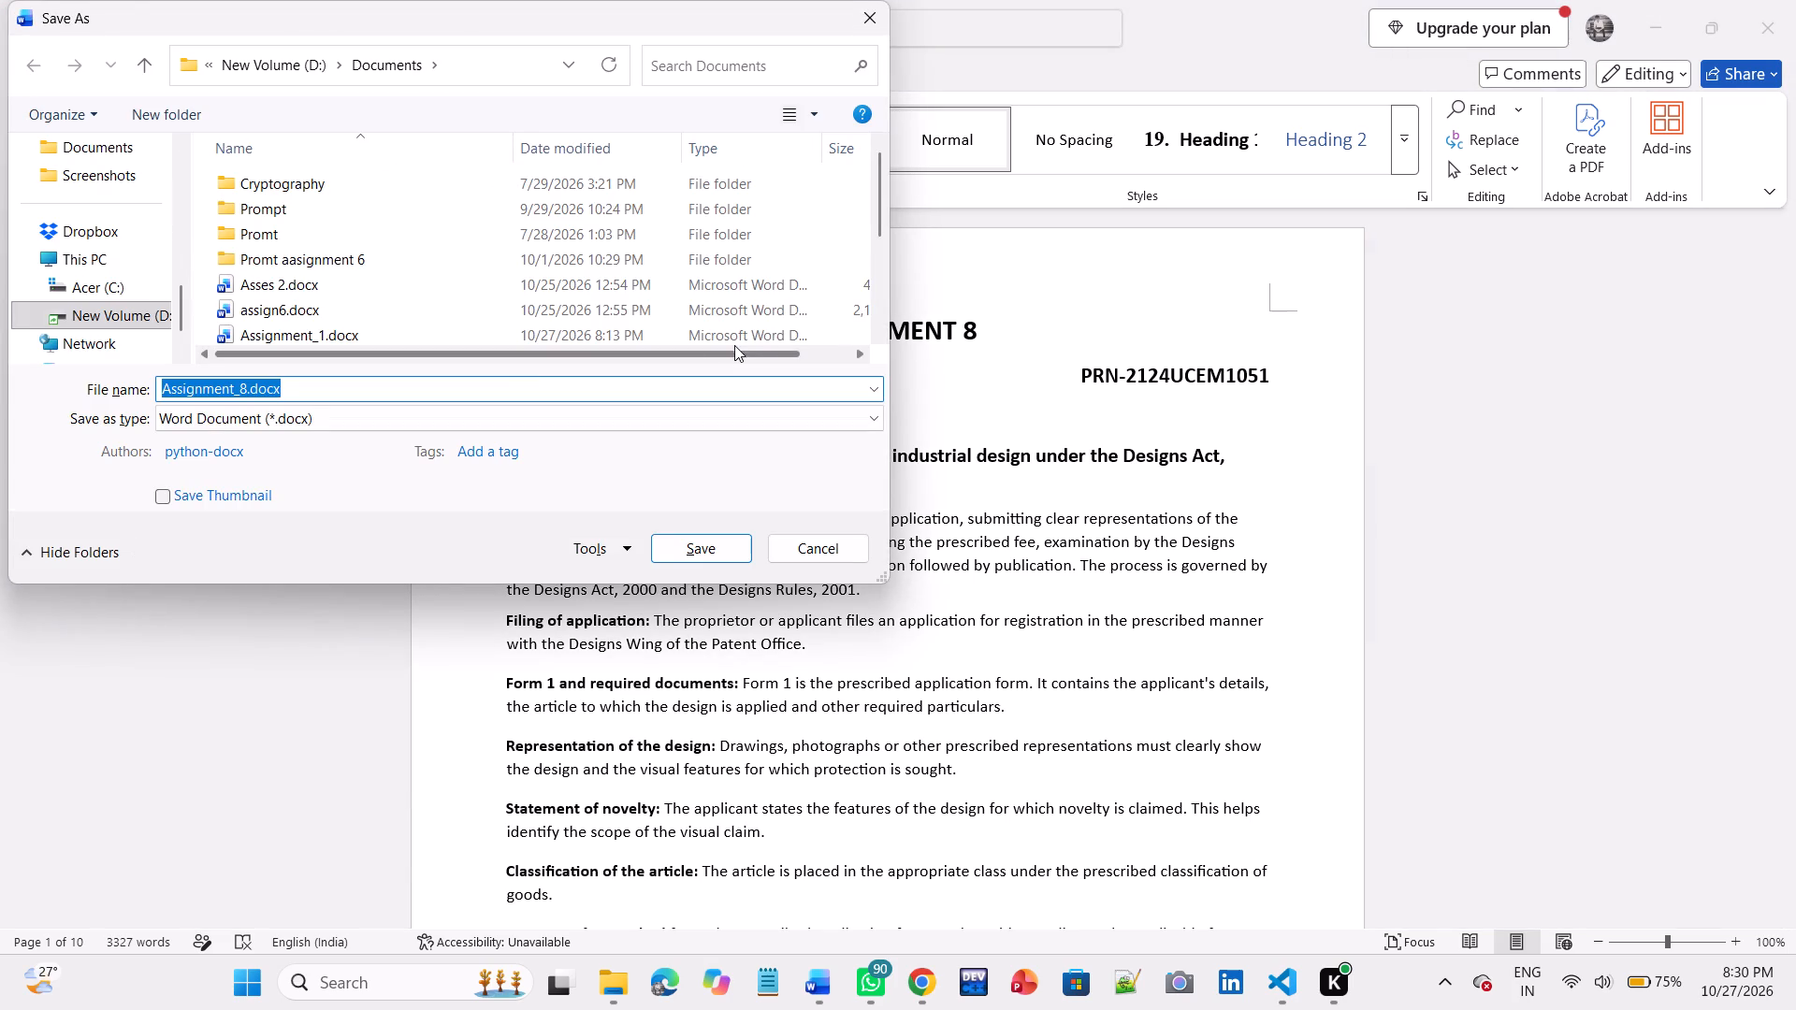
{"action": "left_click", "coordinate": [691, 541]}
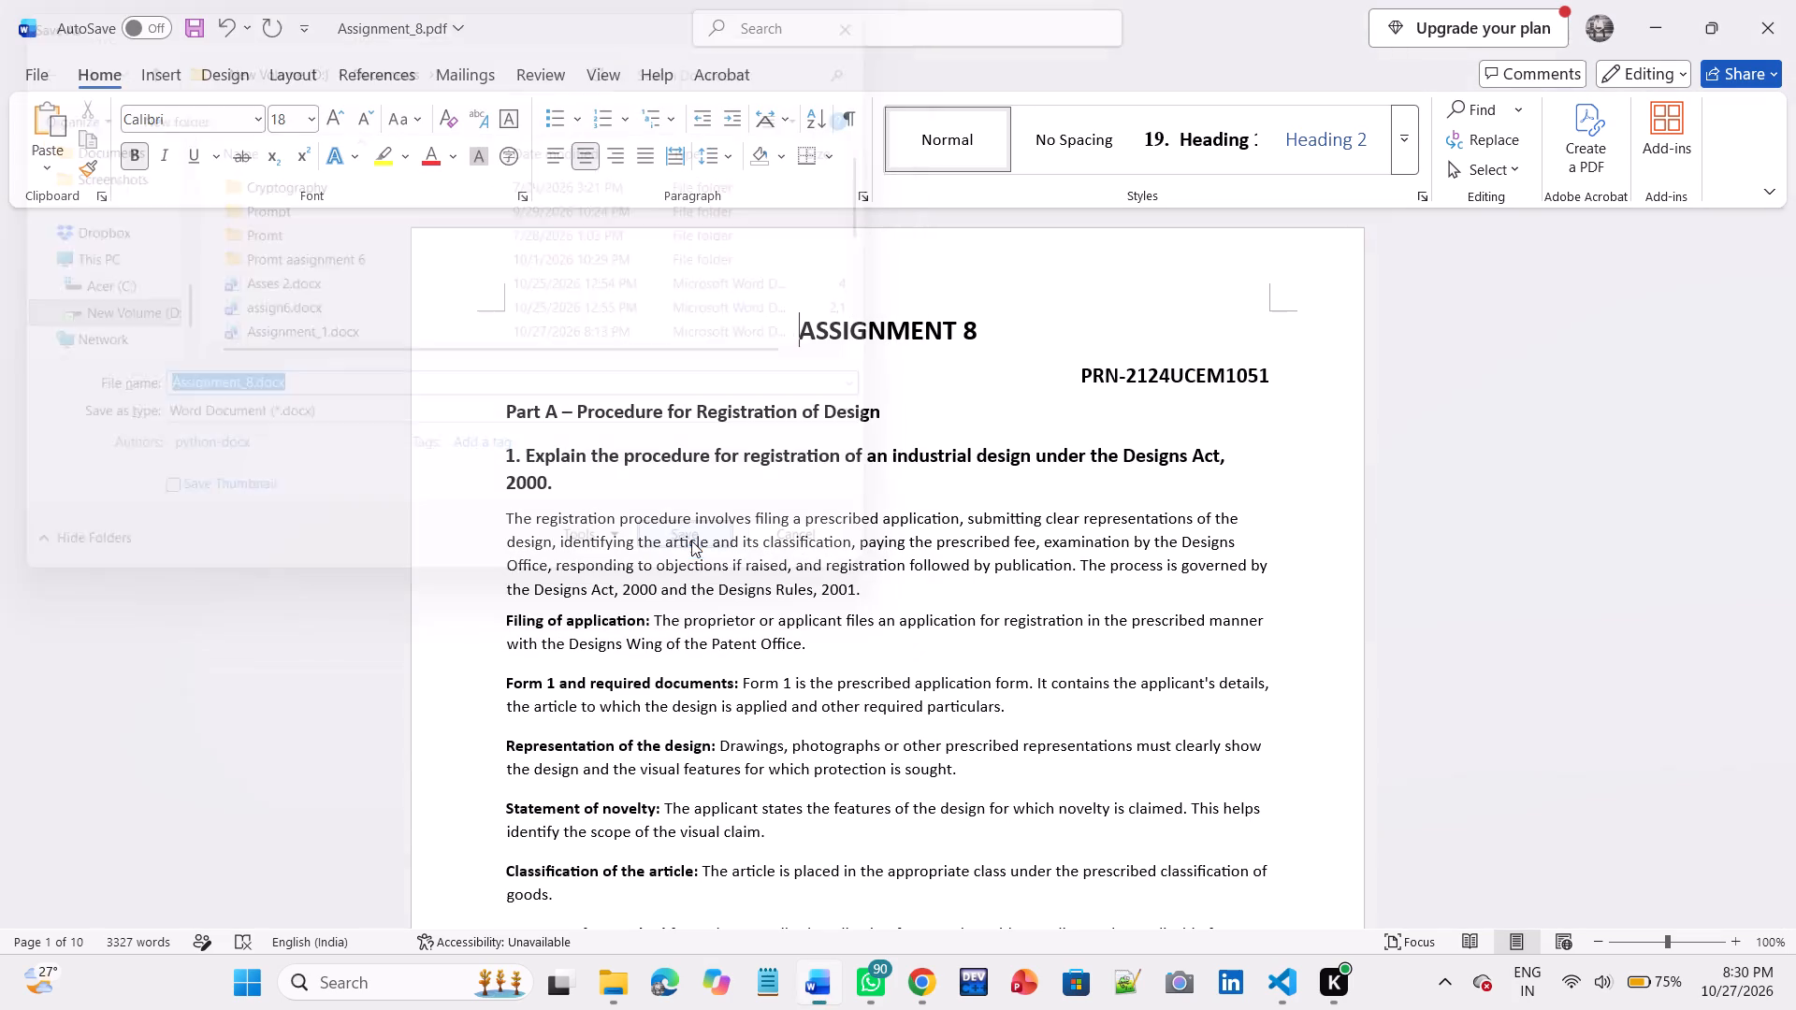
{"action": "left_click", "coordinate": [1757, 12]}
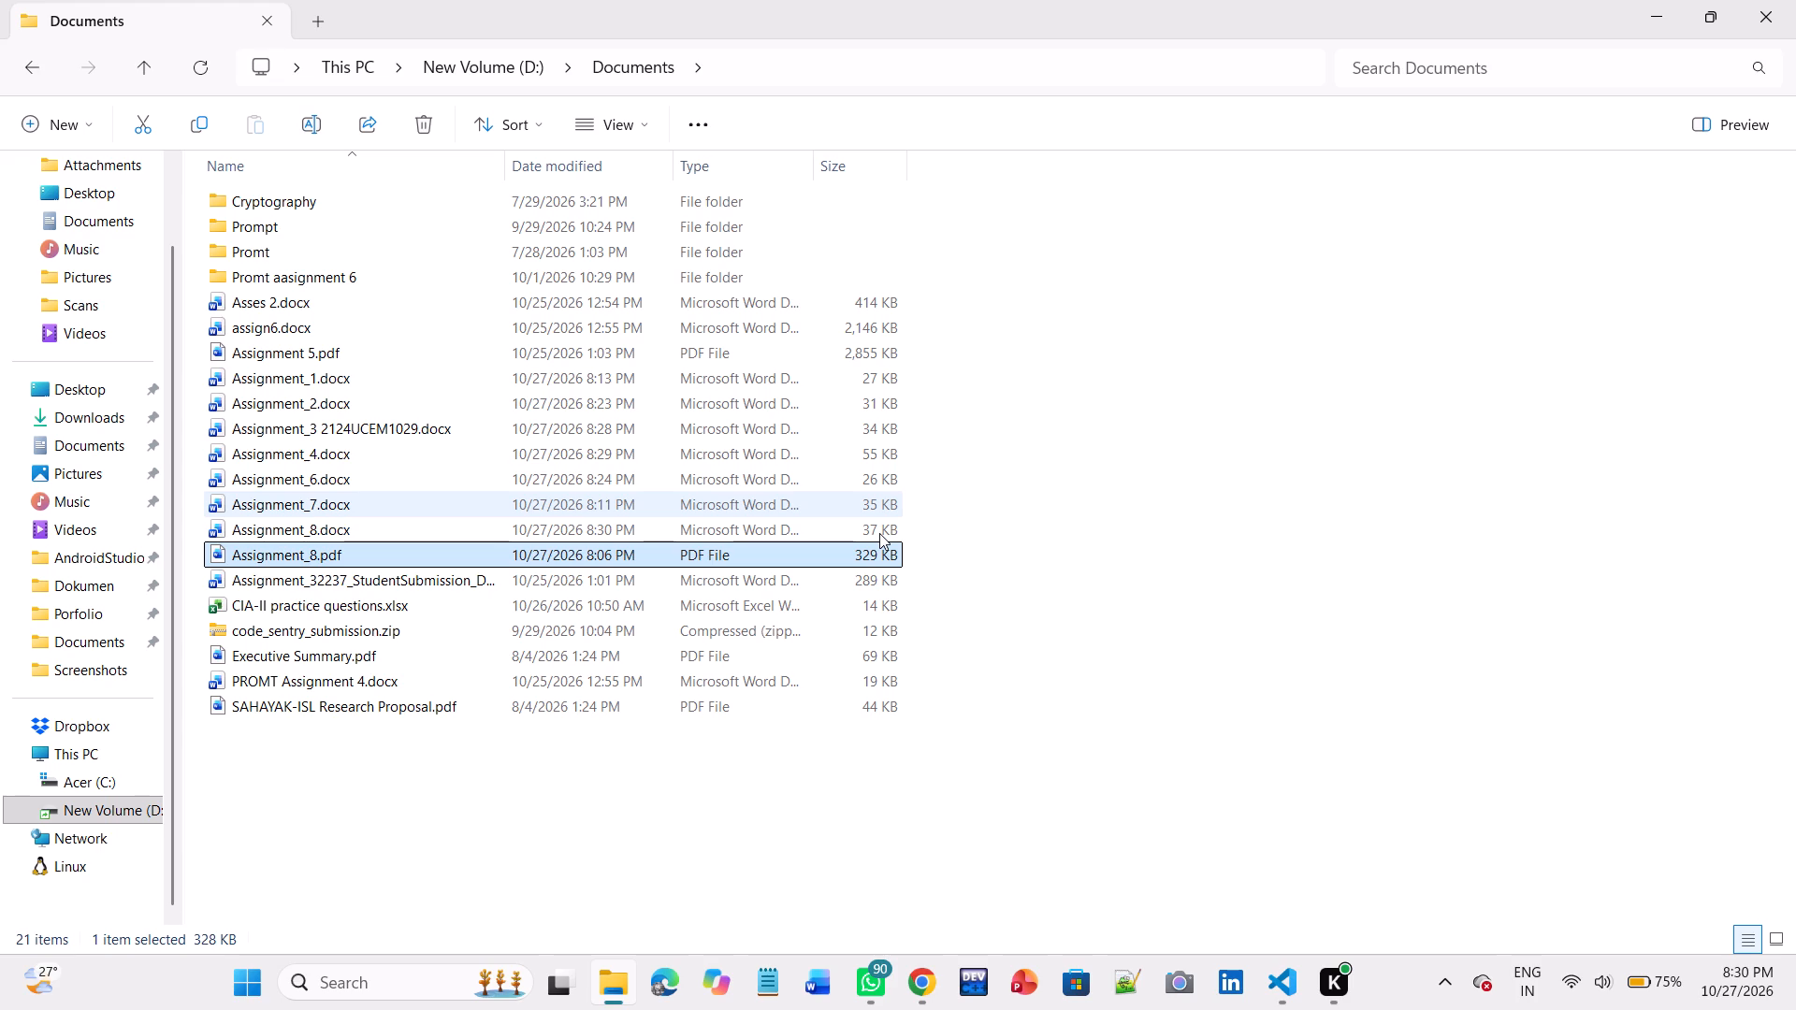
Delete Assignment_8.pdf from the Documents folder.
{"action": "left_click", "coordinate": [878, 555]}
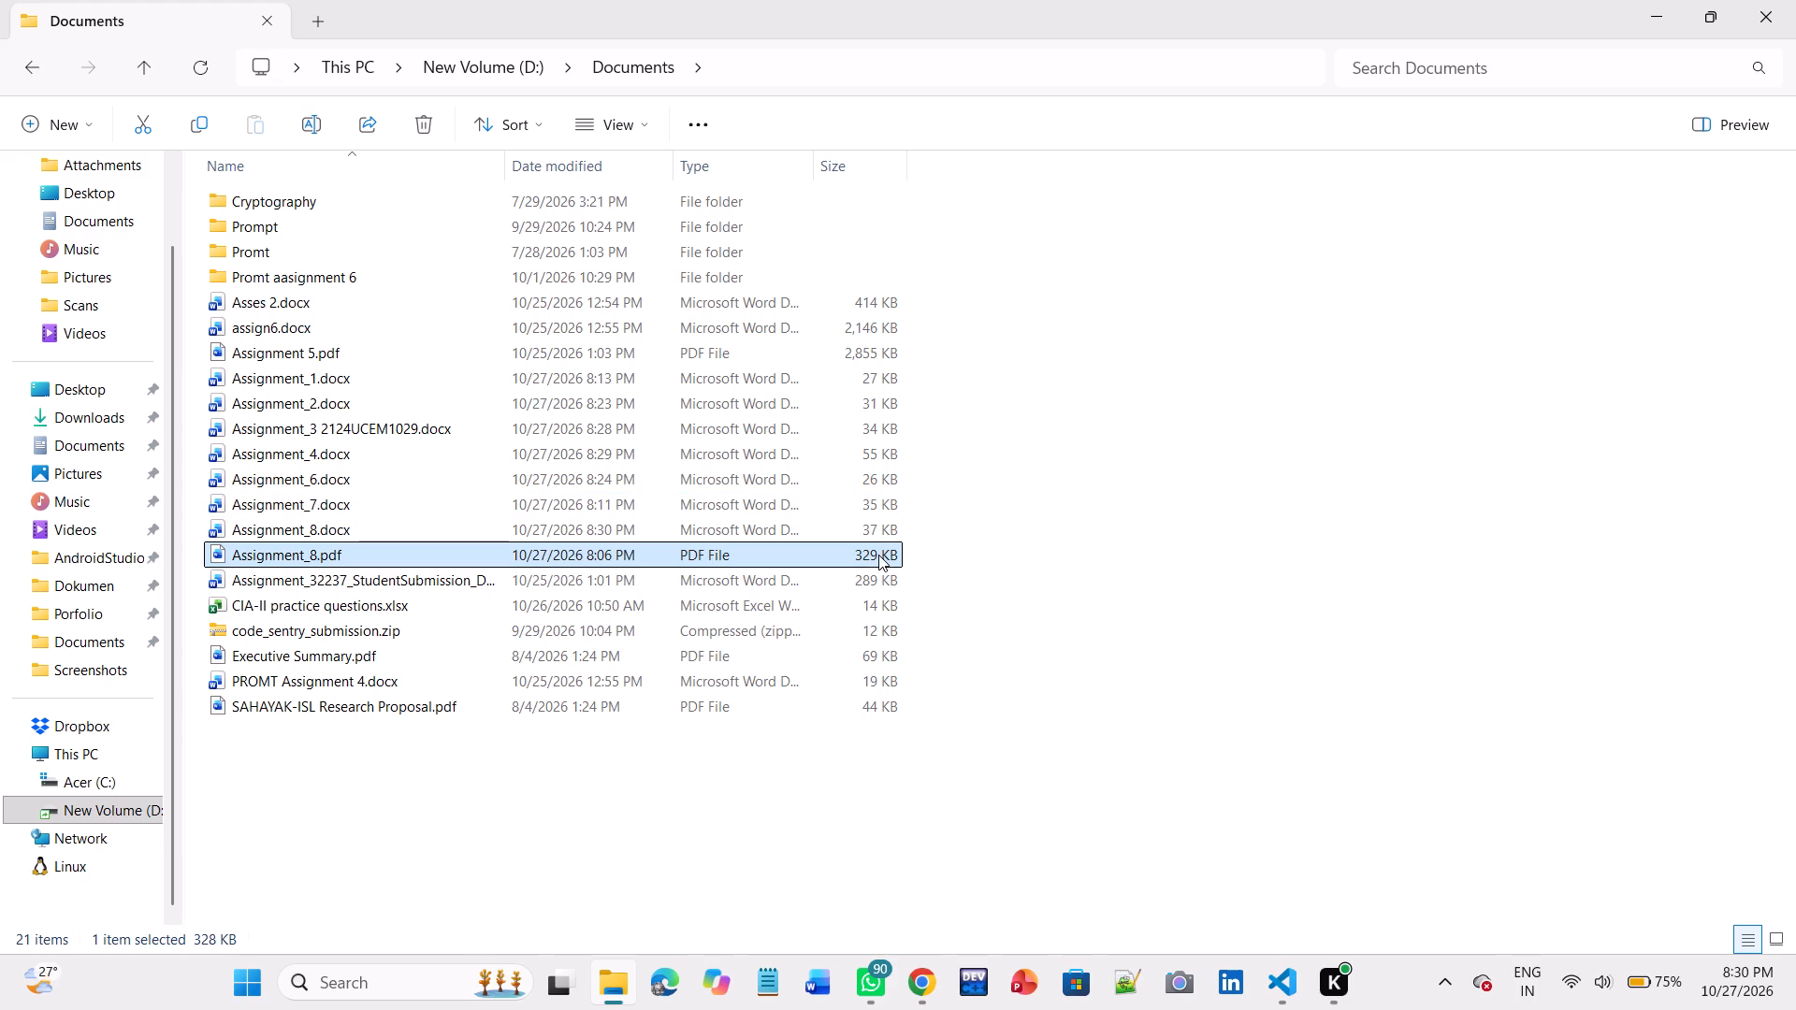
{"action": "left_click", "coordinate": [427, 138]}
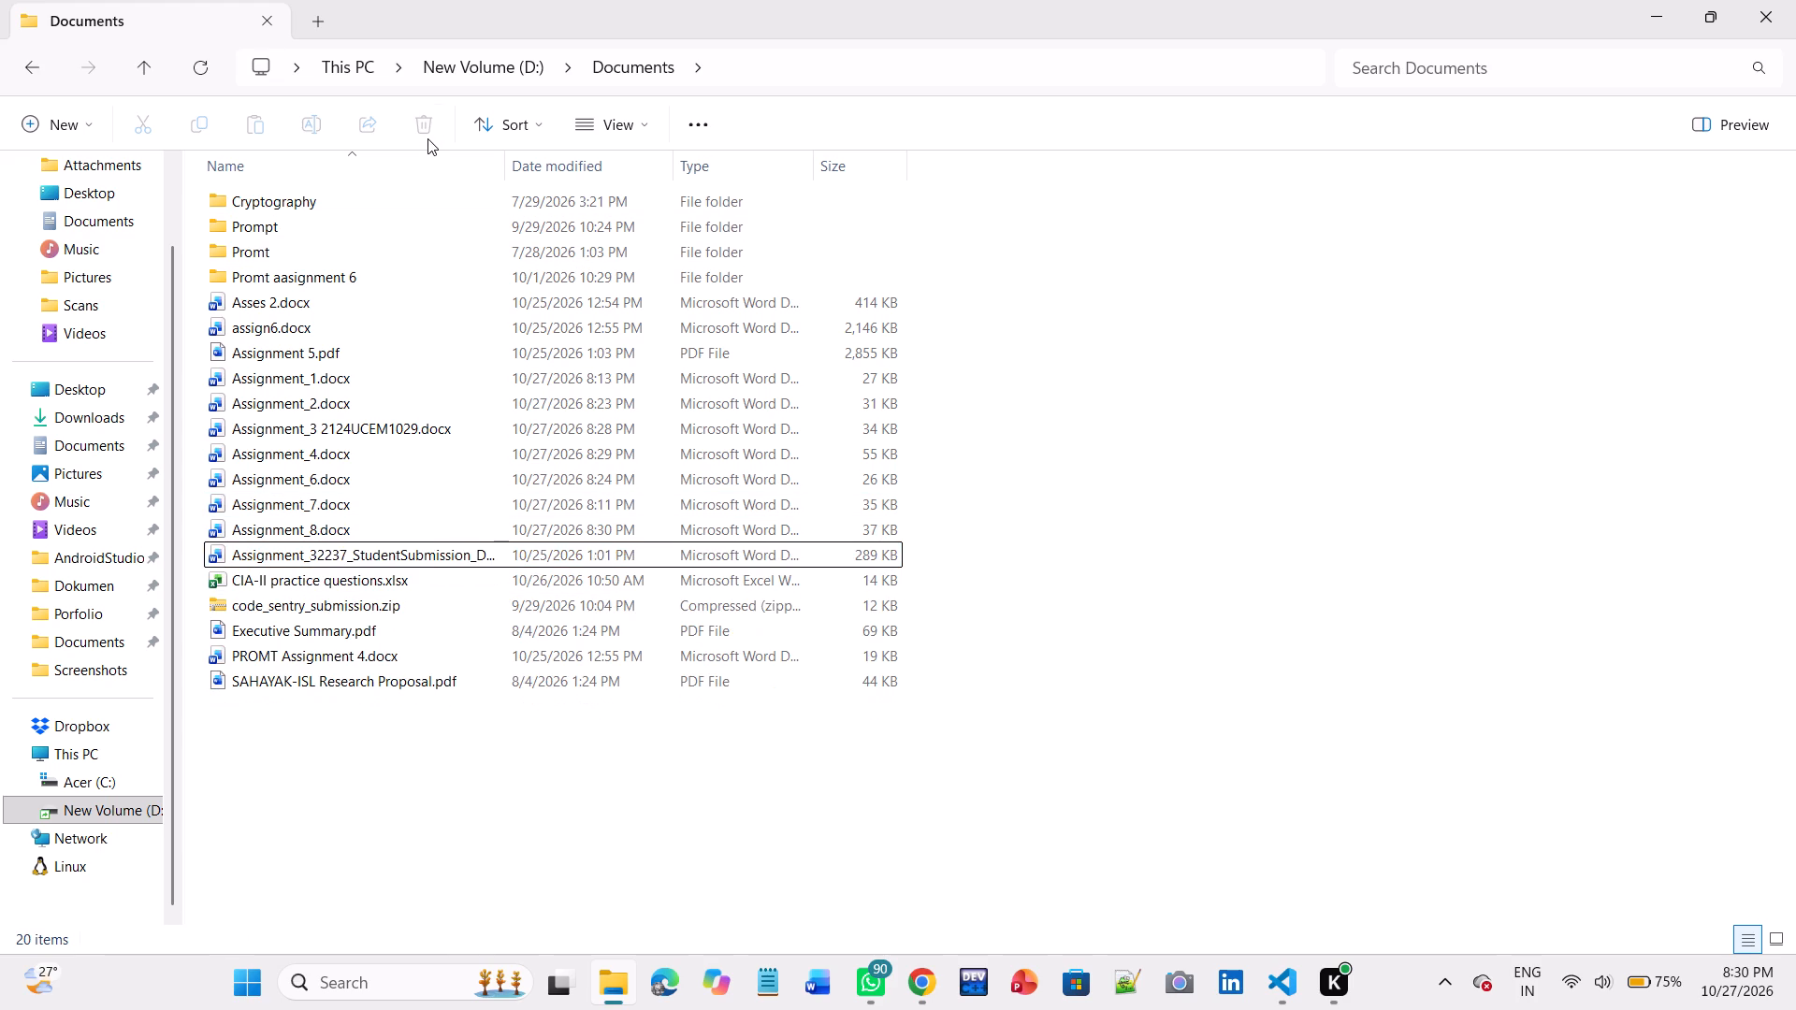
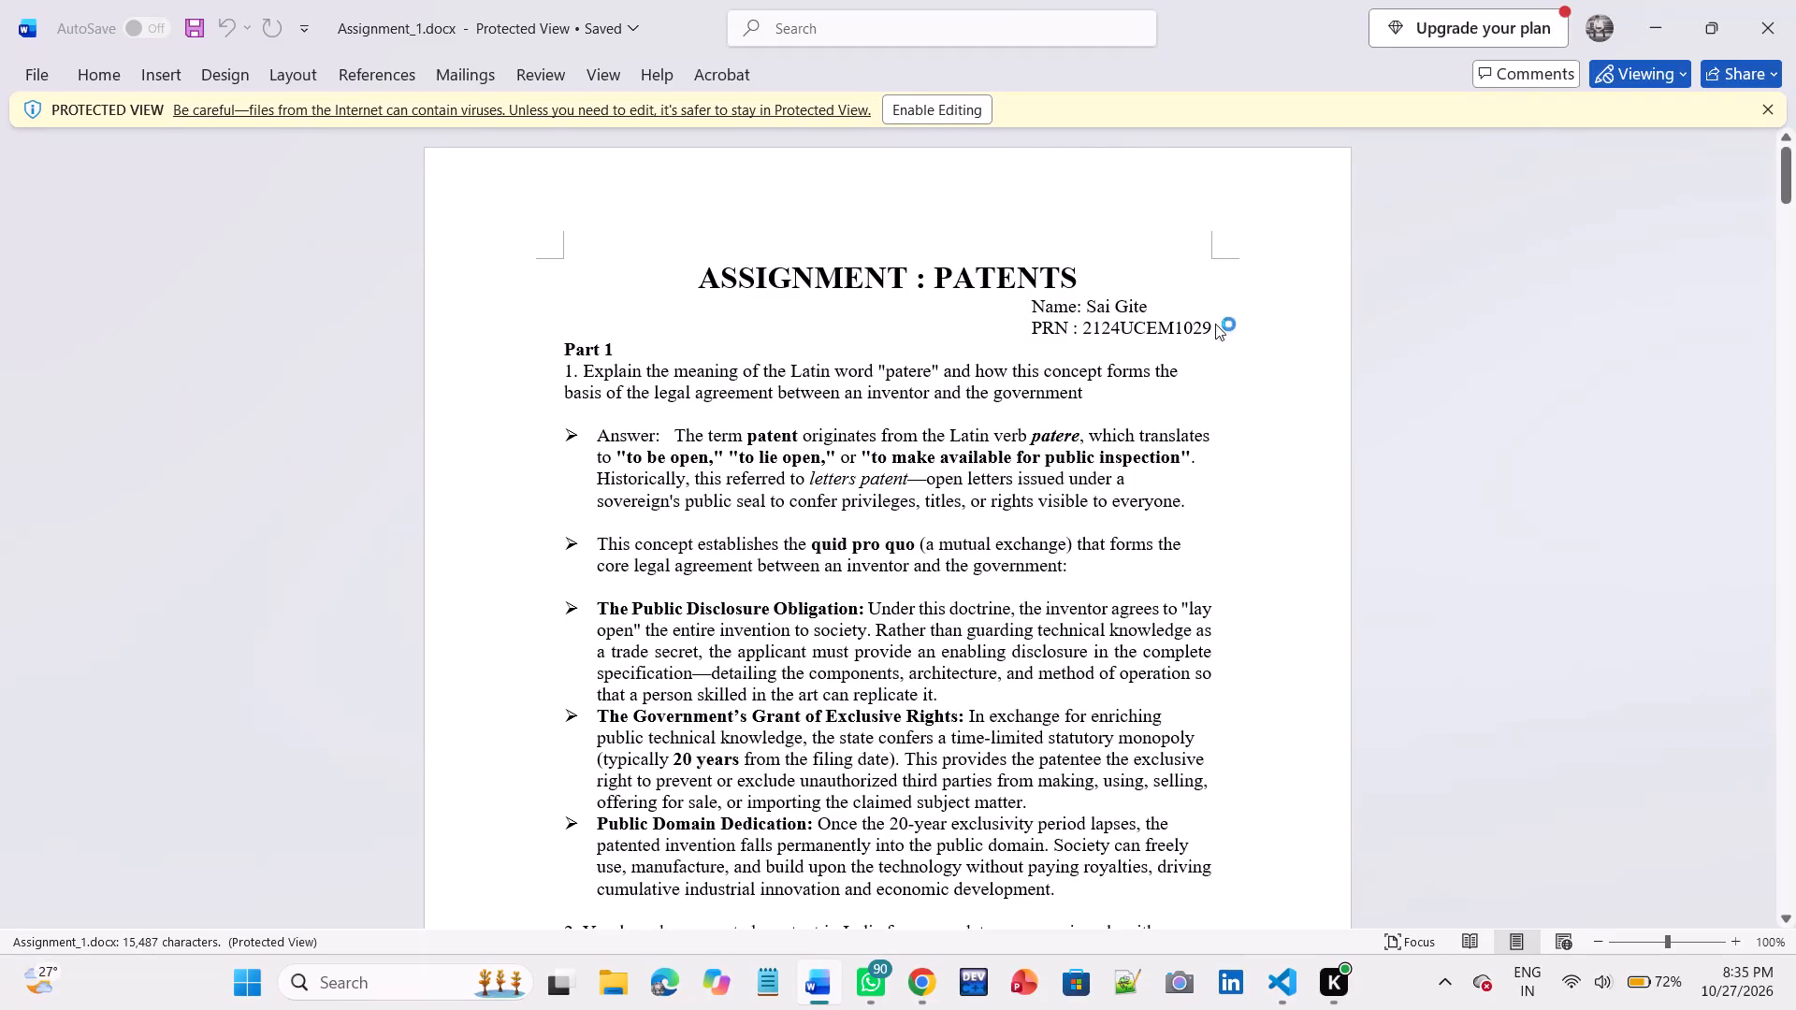
Enable editing in Assignment_1.docx and change the last three digits of the PRN below the heading to 051.
{"action": "left_click", "coordinate": [1224, 317]}
{"action": "left_click", "coordinate": [957, 110]}
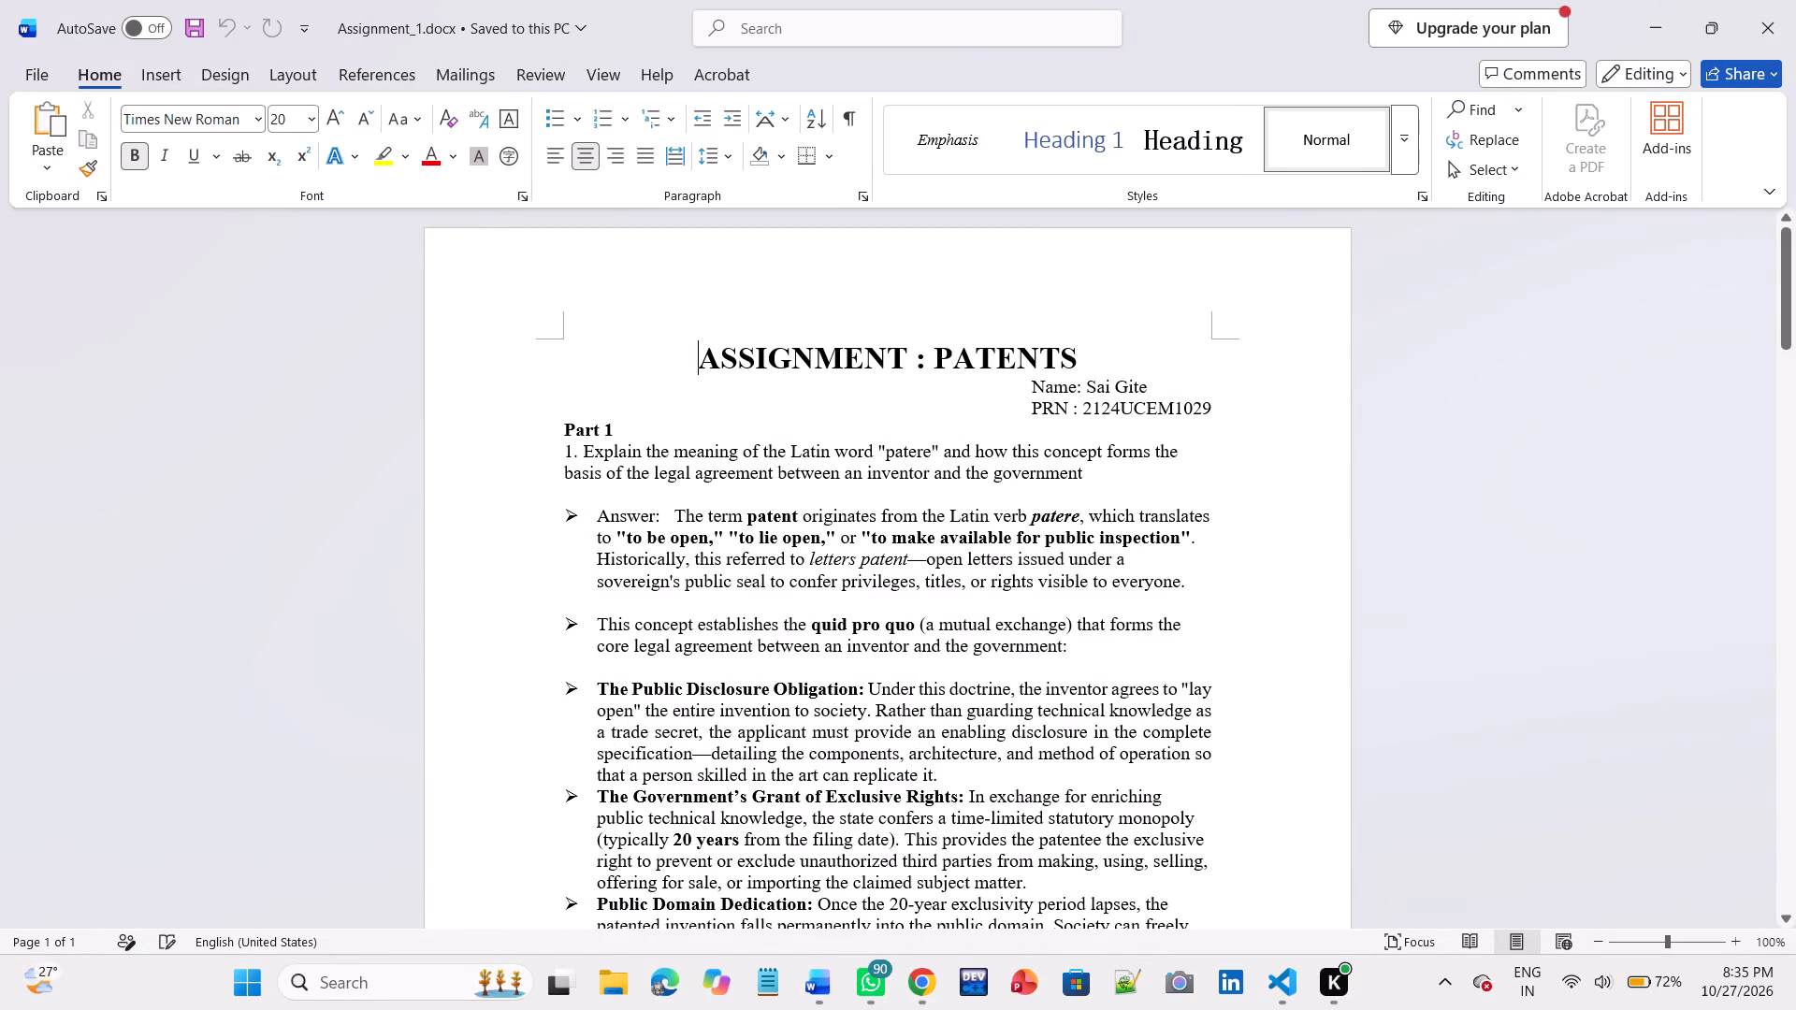
{"action": "left_click", "coordinate": [1219, 413]}
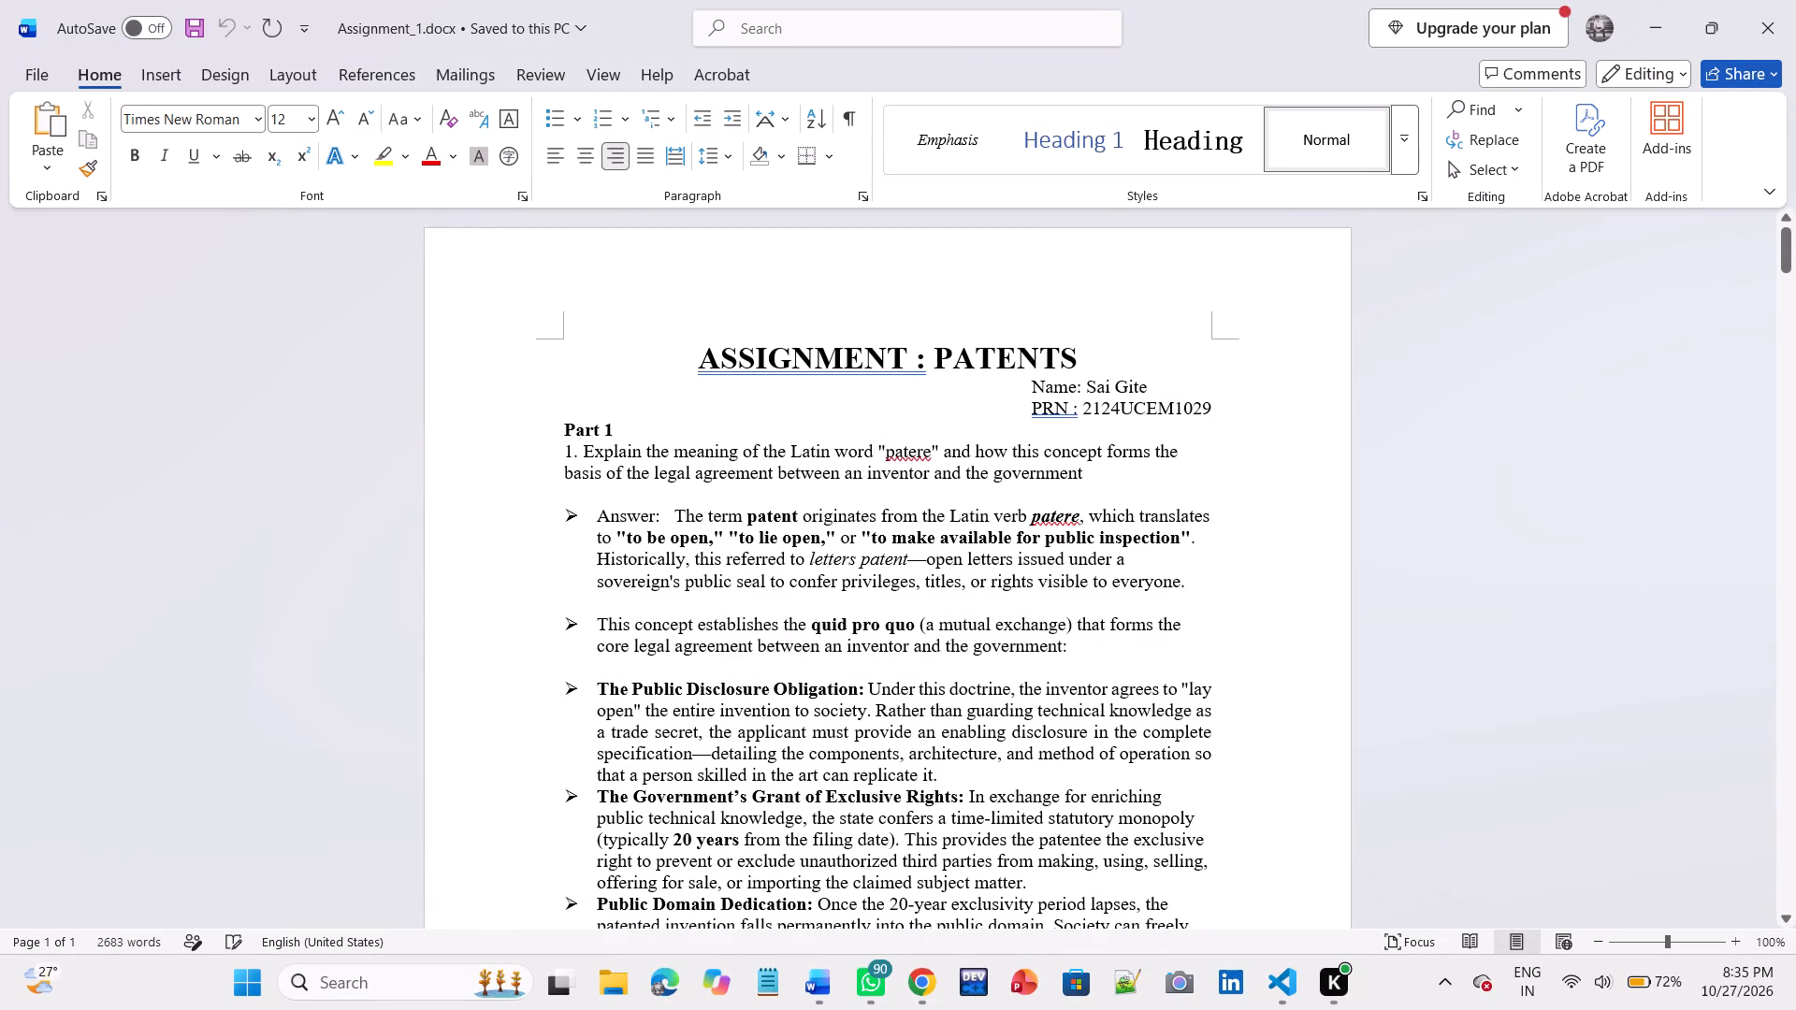
{"action": "key", "text": "BackSpace"}
{"action": "key", "text": "BackSpace"}
{"action": "key", "text": "BackSpace"}
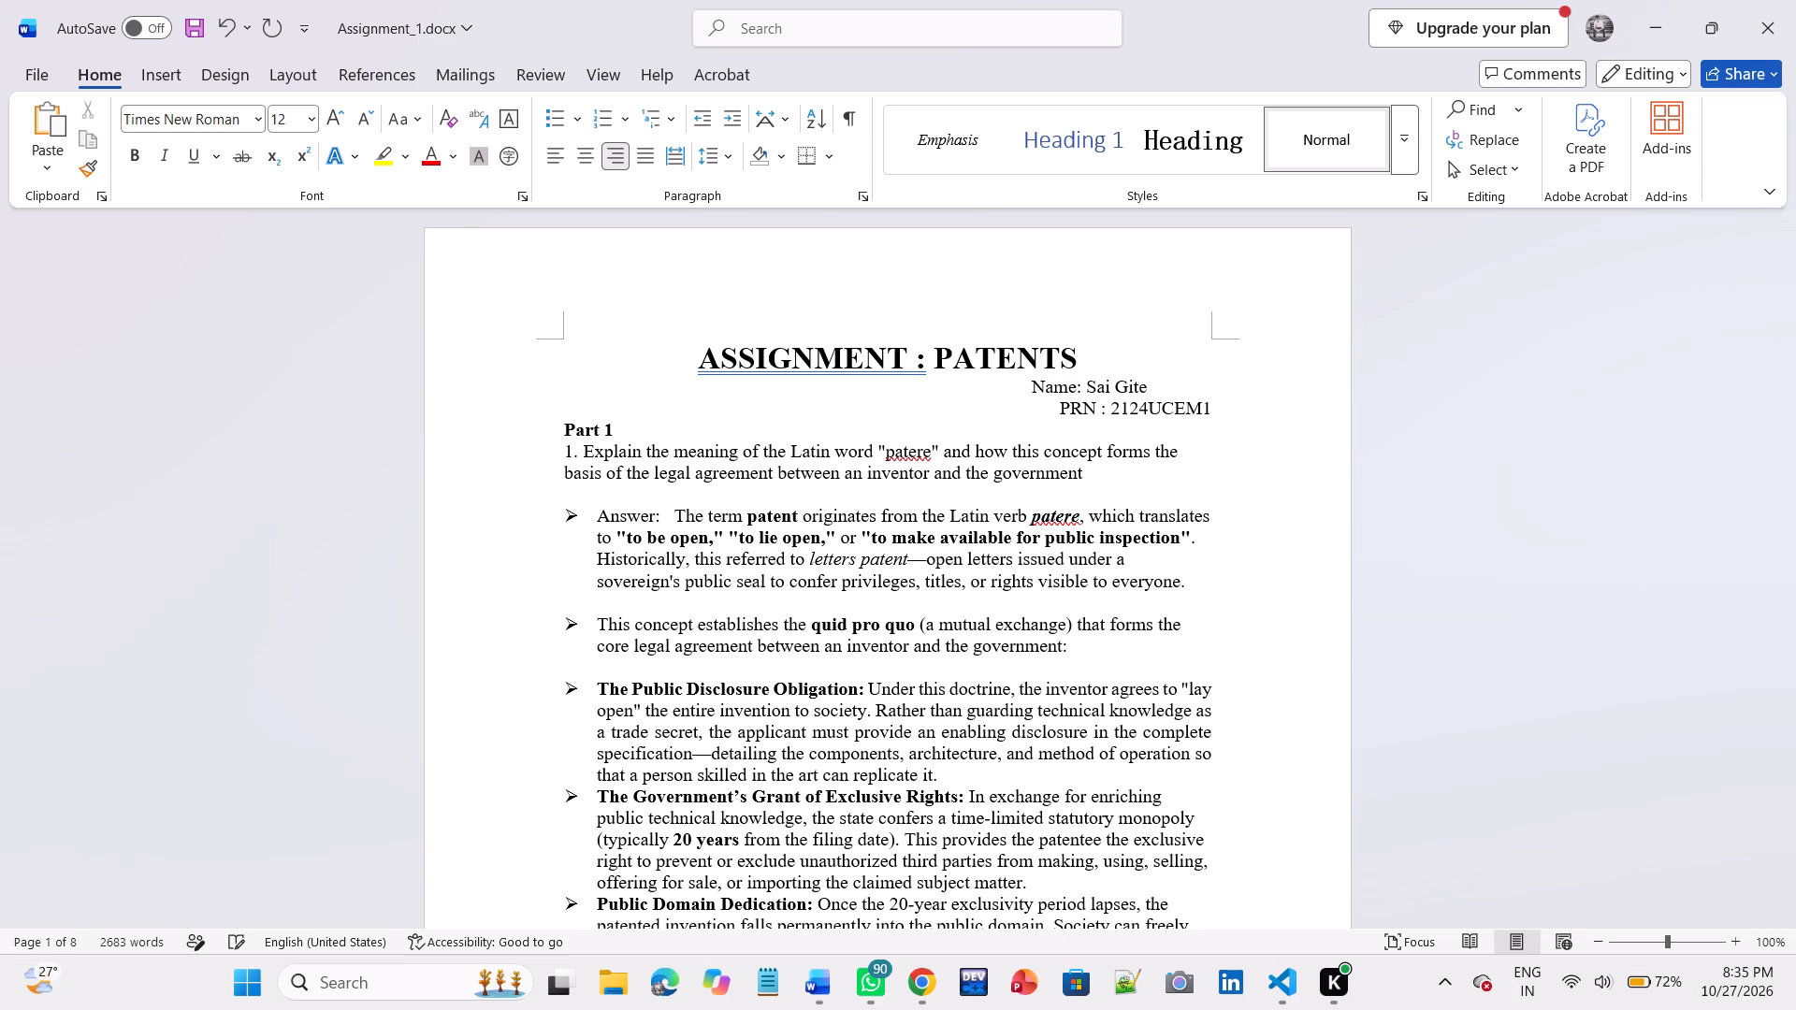
{"action": "key", "text": "0"}
{"action": "type", "text": "51"}
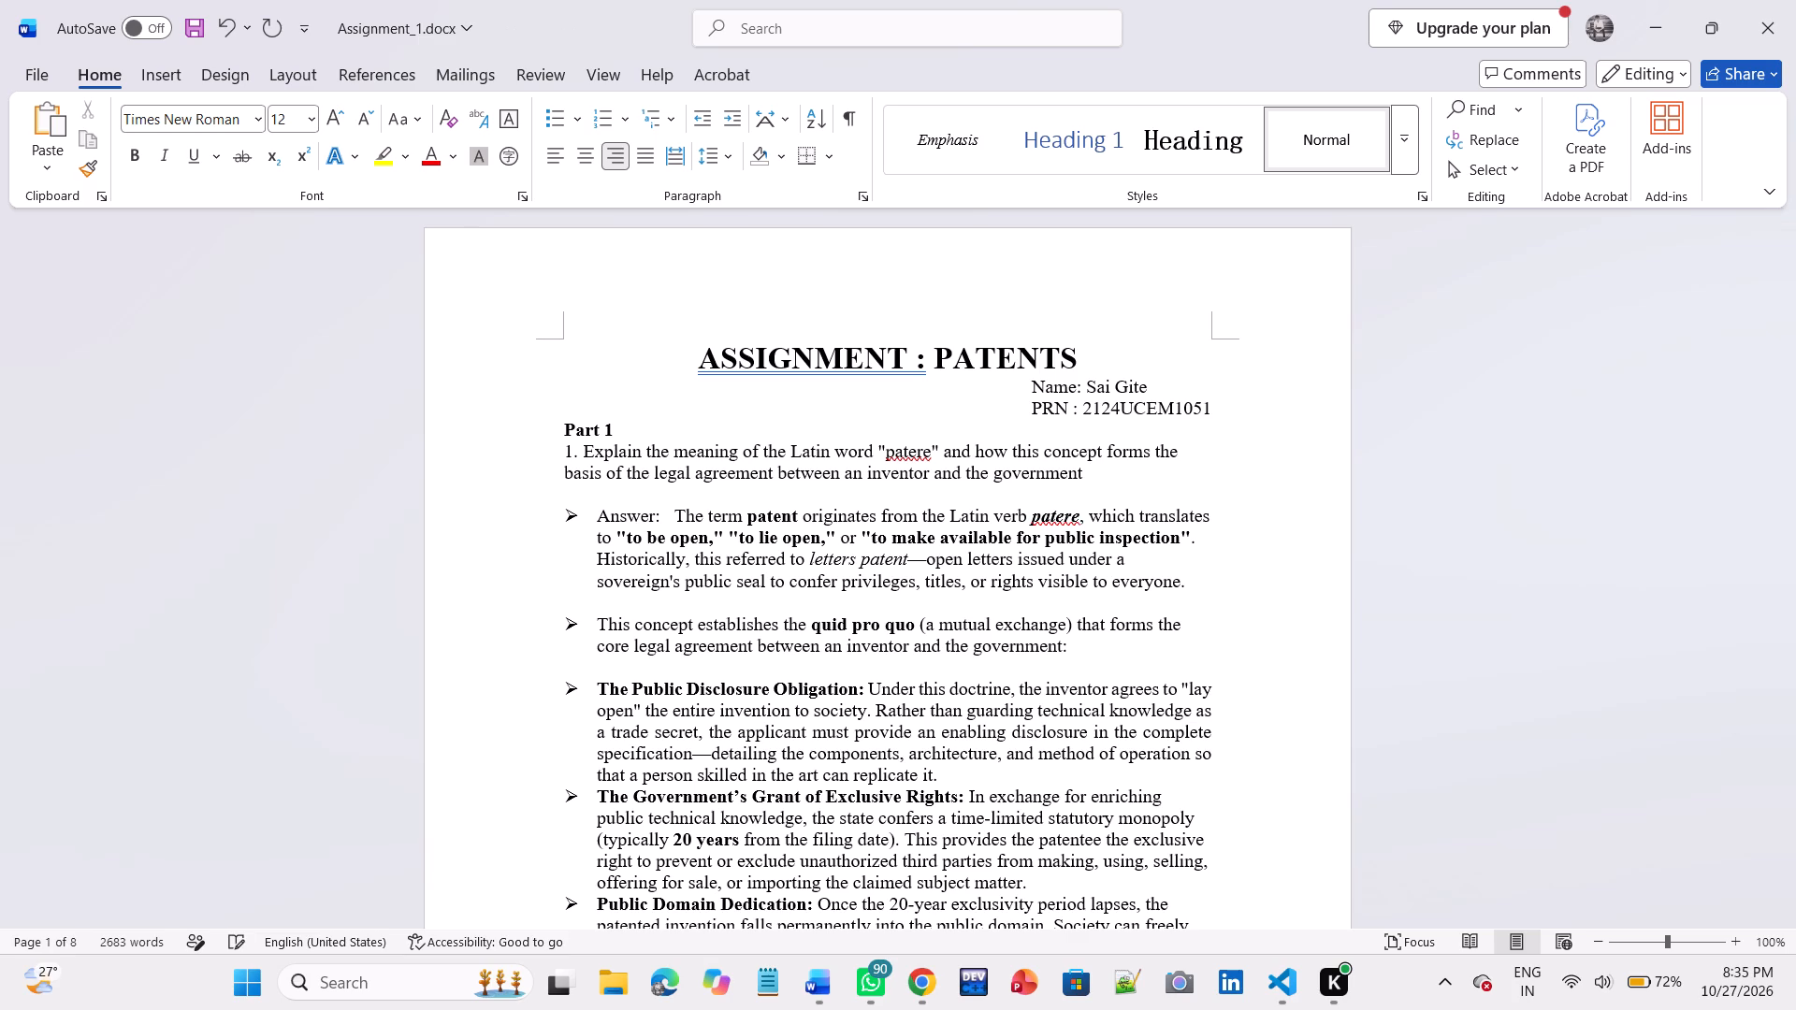
Delete the whole student name text, including its label, from the line between the heading and the PRN.
{"action": "left_click", "coordinate": [1183, 369]}
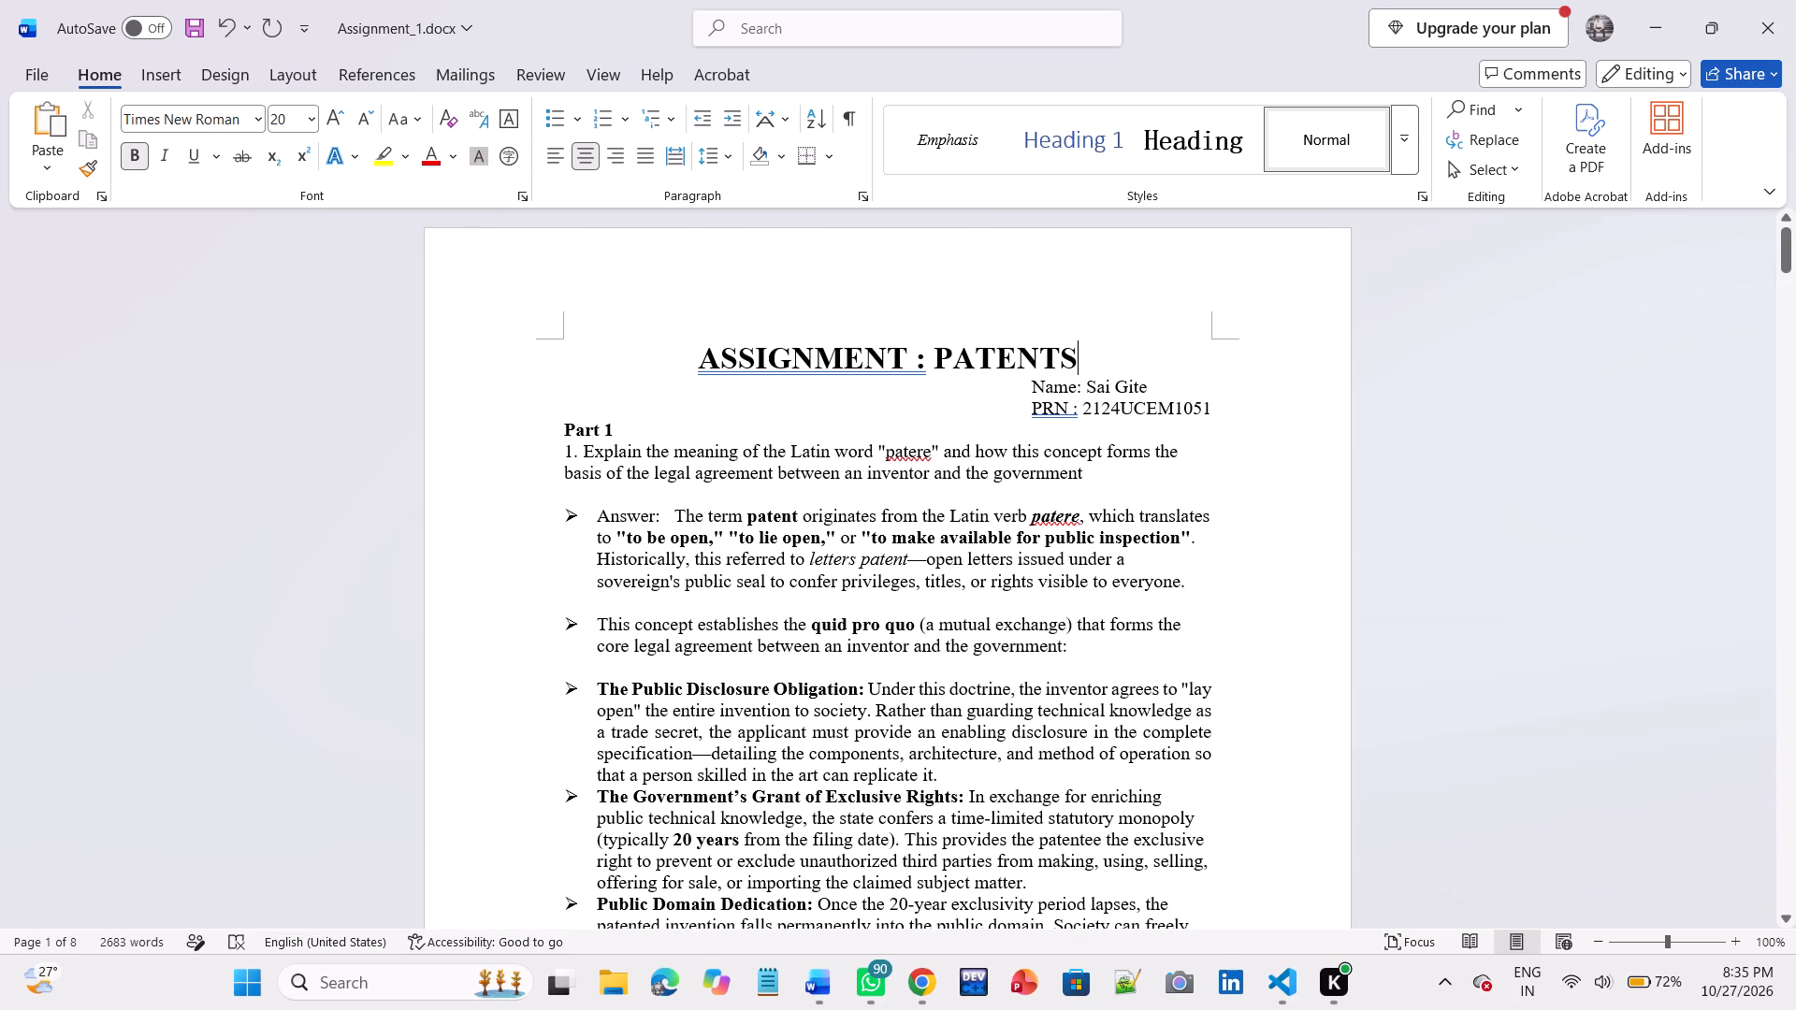
{"action": "left_click", "coordinate": [1177, 382]}
{"action": "key", "text": "BackSpace"}
{"action": "key", "text": "BackSpace"}
{"action": "key", "text": "BackSpace"}
{"action": "key", "text": "BackSpace"}
{"action": "key", "text": "BackSpace"}
{"action": "key", "text": "BackSpace"}
{"action": "key", "text": "BackSpace"}
{"action": "key", "text": "BackSpace"}
{"action": "key", "text": "BackSpace"}
{"action": "key", "text": "BackSpace"}
{"action": "key", "text": "BackSpace"}
{"action": "key", "text": "BackSpace"}
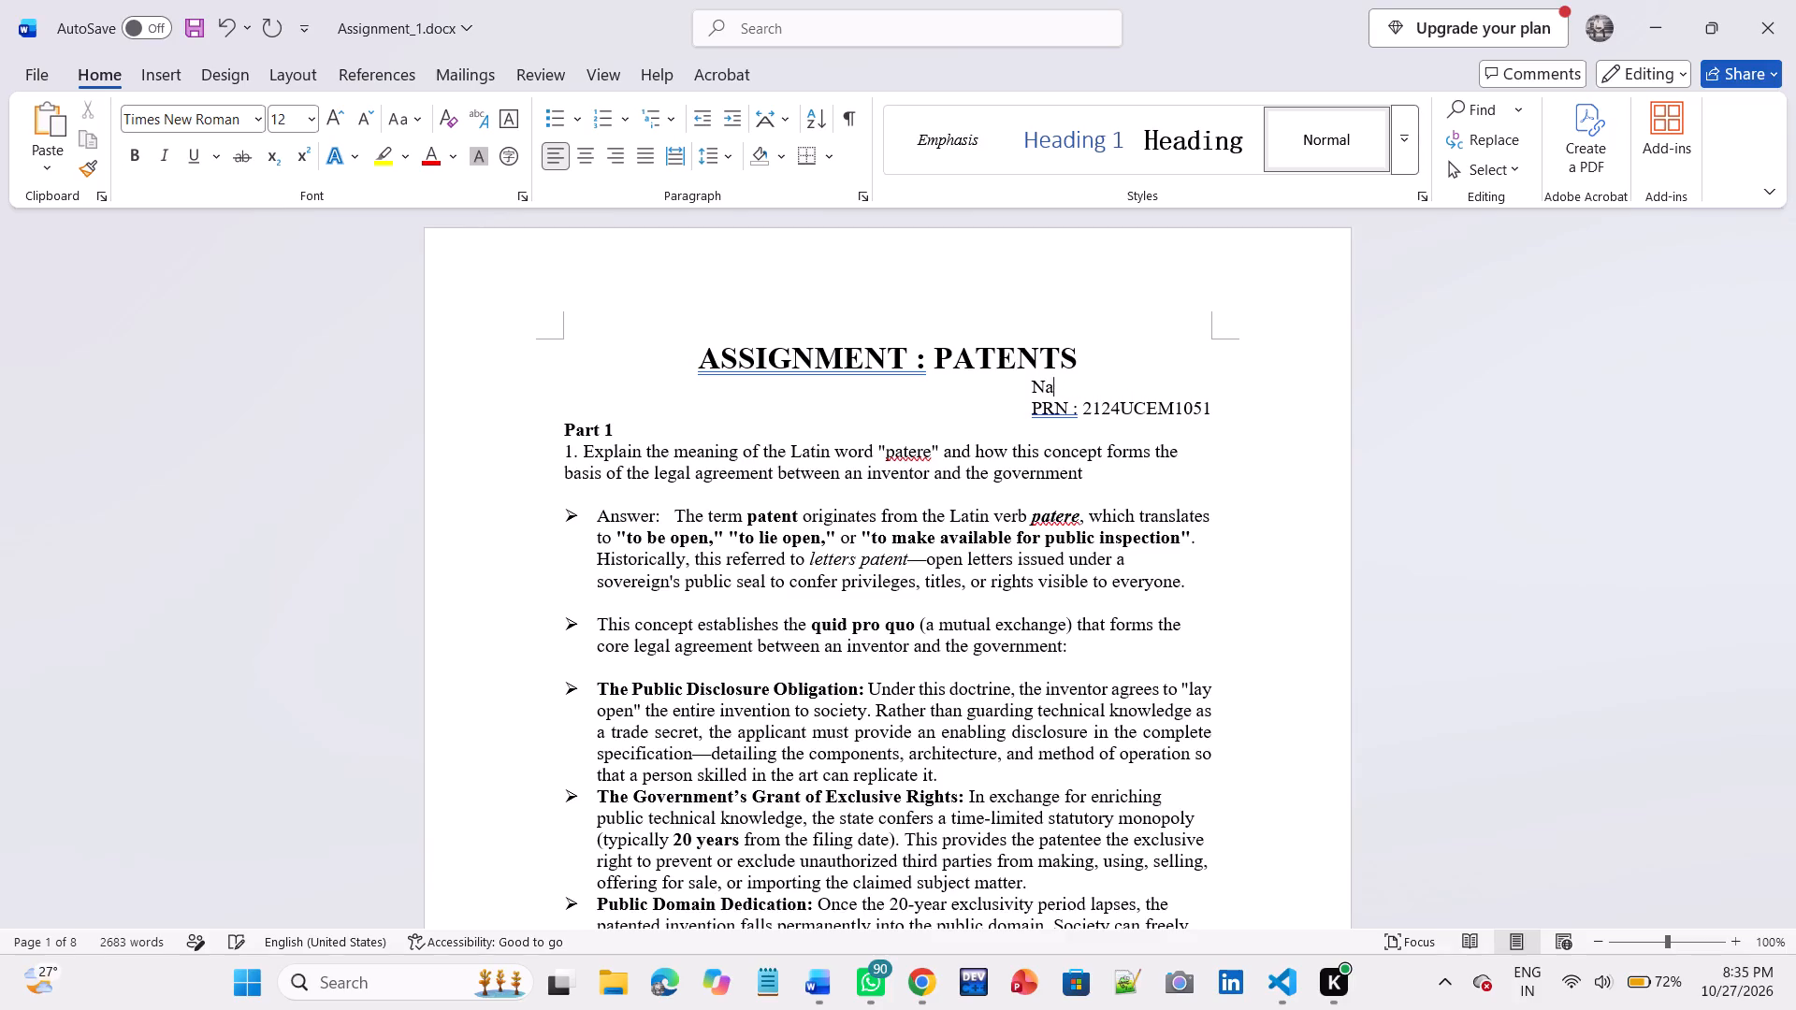
{"action": "key", "text": "BackSpace"}
{"action": "key", "text": "BackSpace"}
Save the document as Assignment_1.docx in the Documents folder on drive D, replacing the existing file.
{"action": "left_click", "coordinate": [58, 70]}
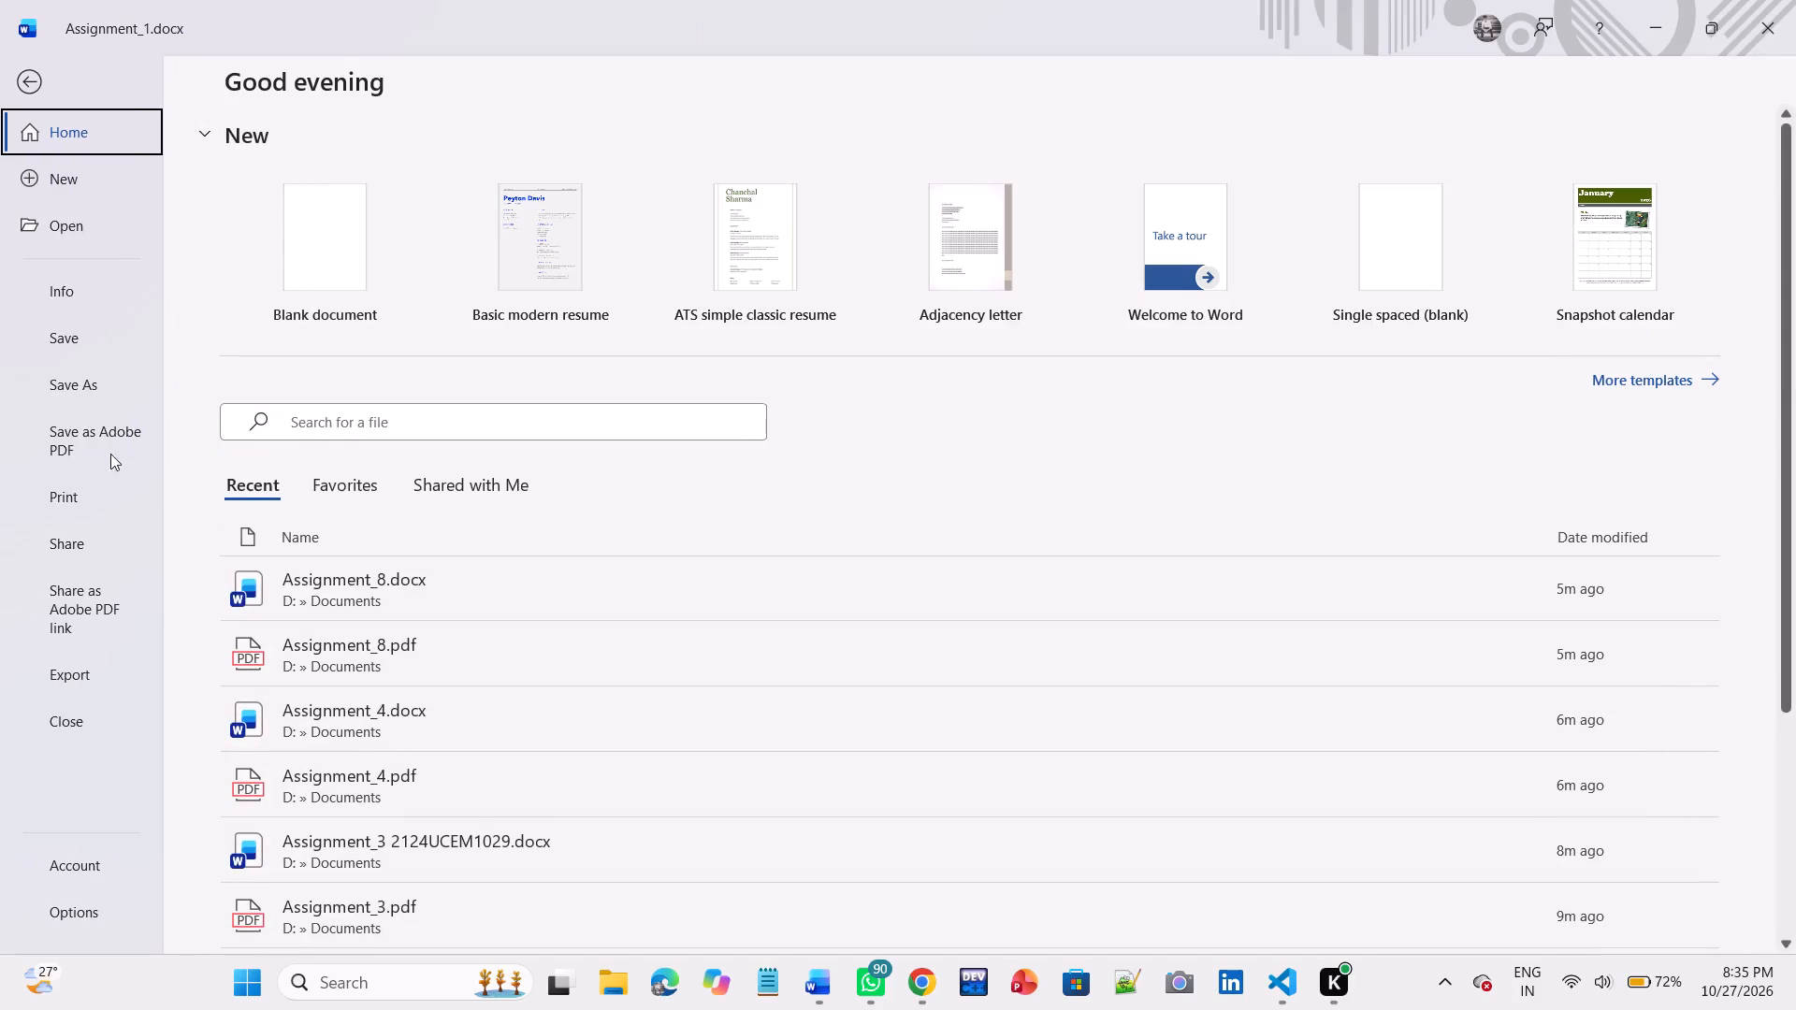
{"action": "left_click", "coordinate": [71, 387]}
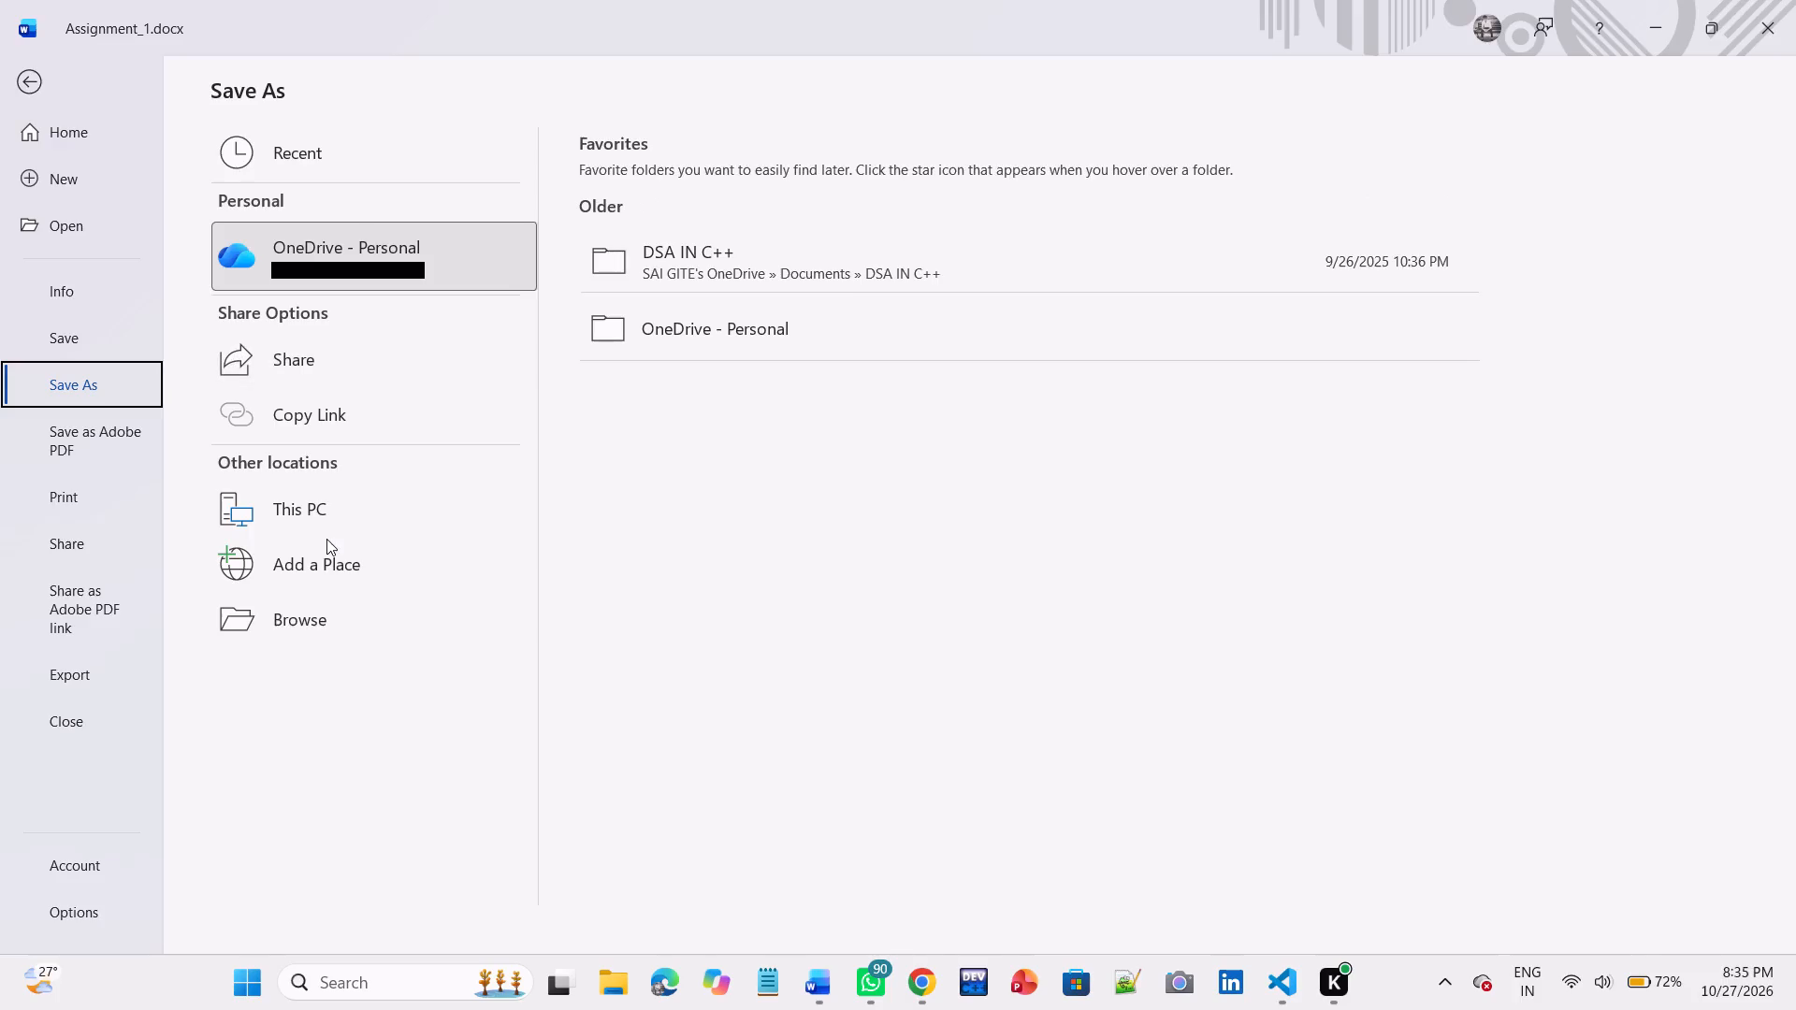
{"action": "left_click", "coordinate": [330, 613]}
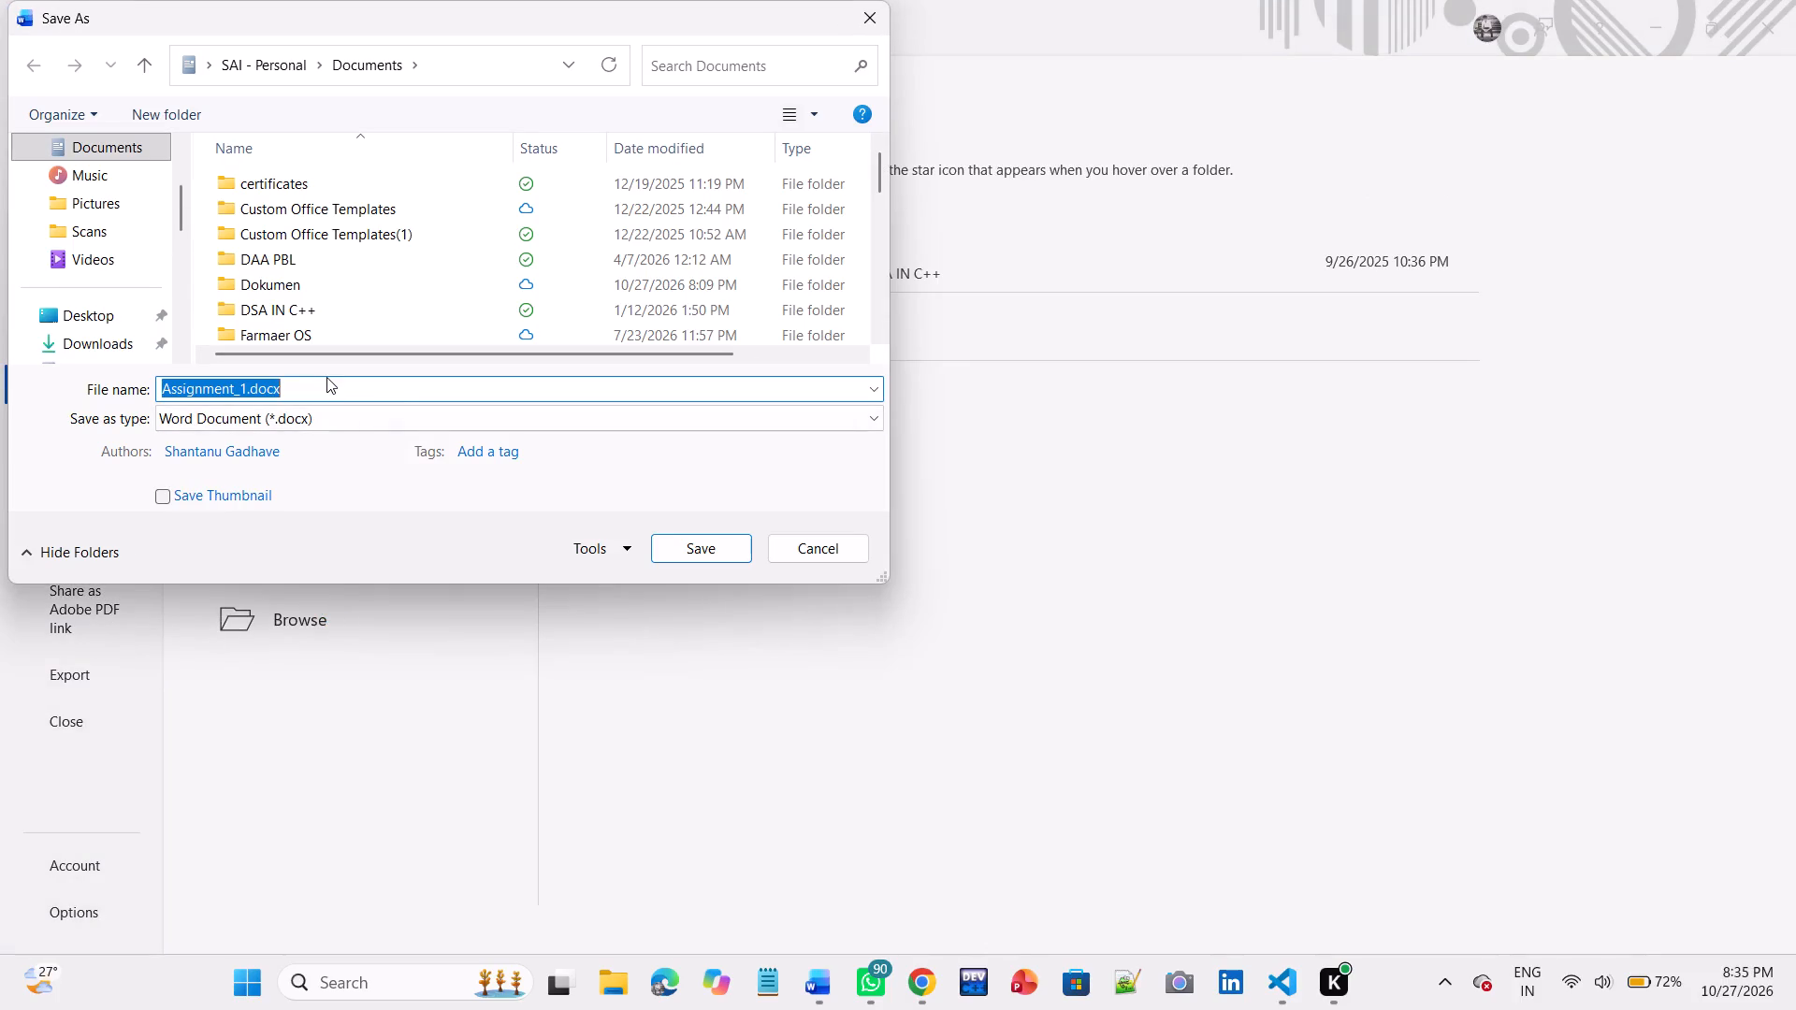
{"action": "scroll", "coordinate": [126, 236], "scroll_direction": "down", "scroll_amount": 2}
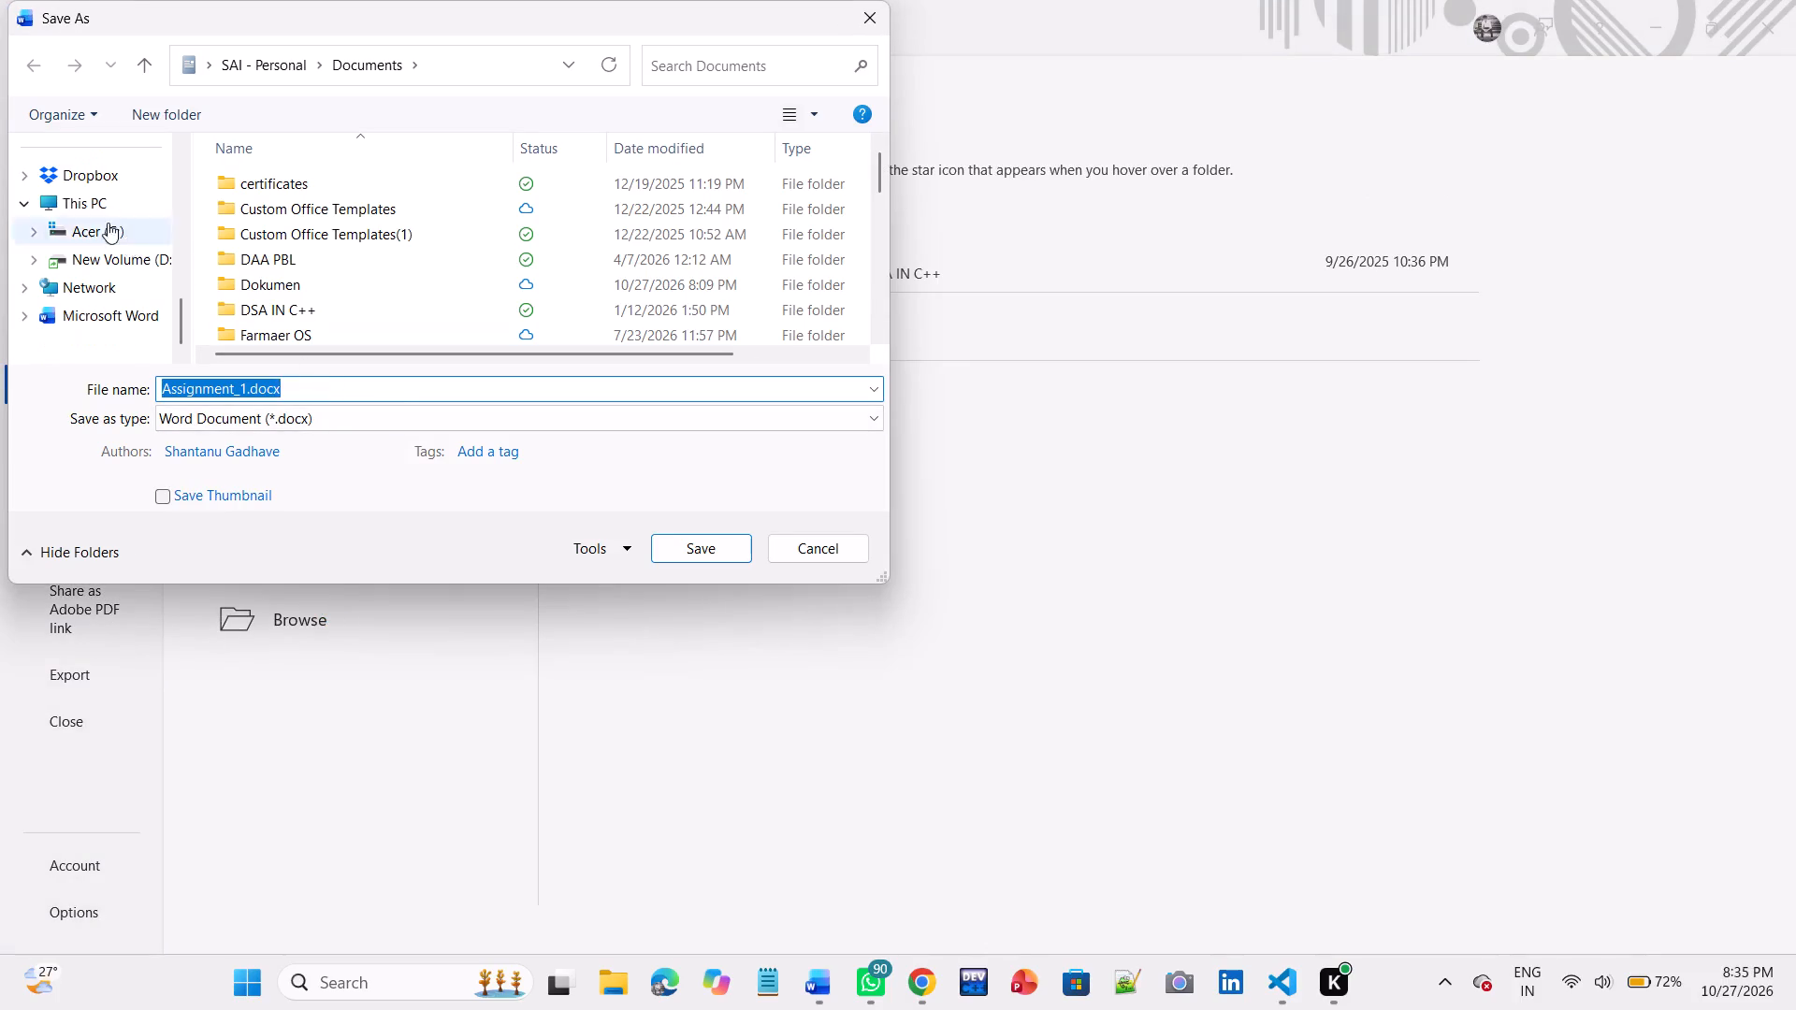
{"action": "left_click", "coordinate": [109, 255]}
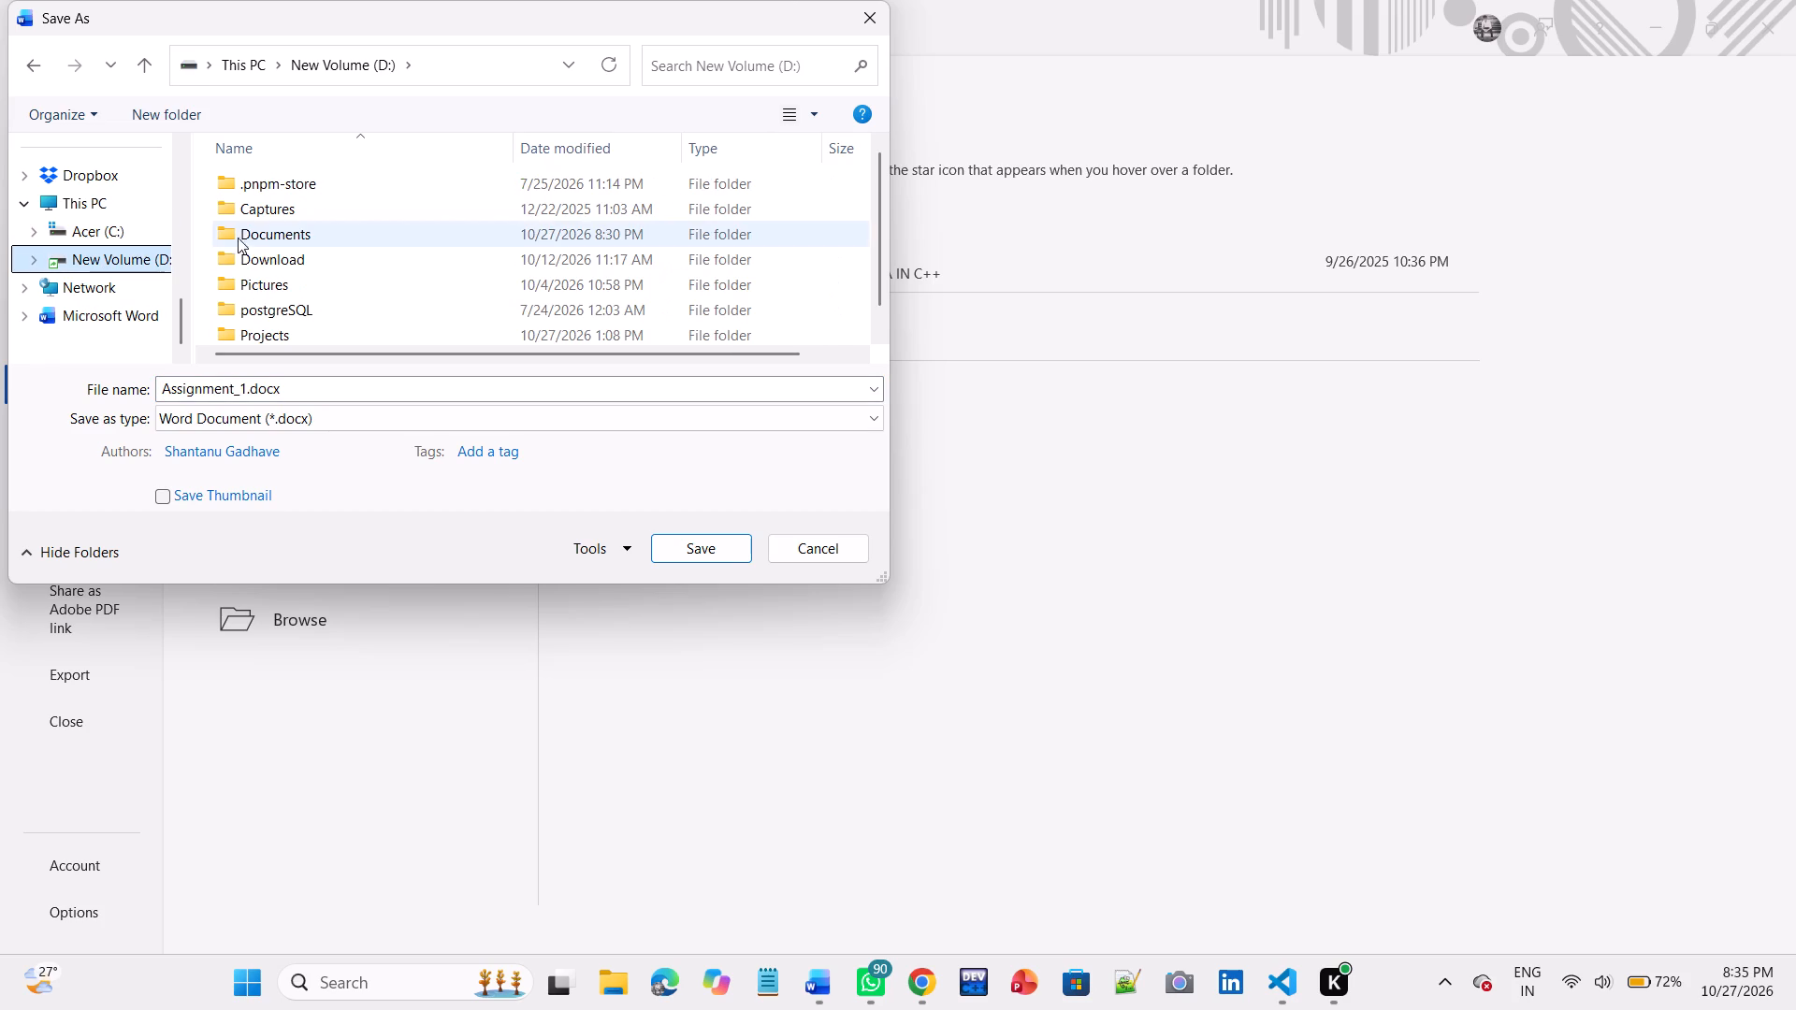
{"action": "double_click", "coordinate": [266, 227]}
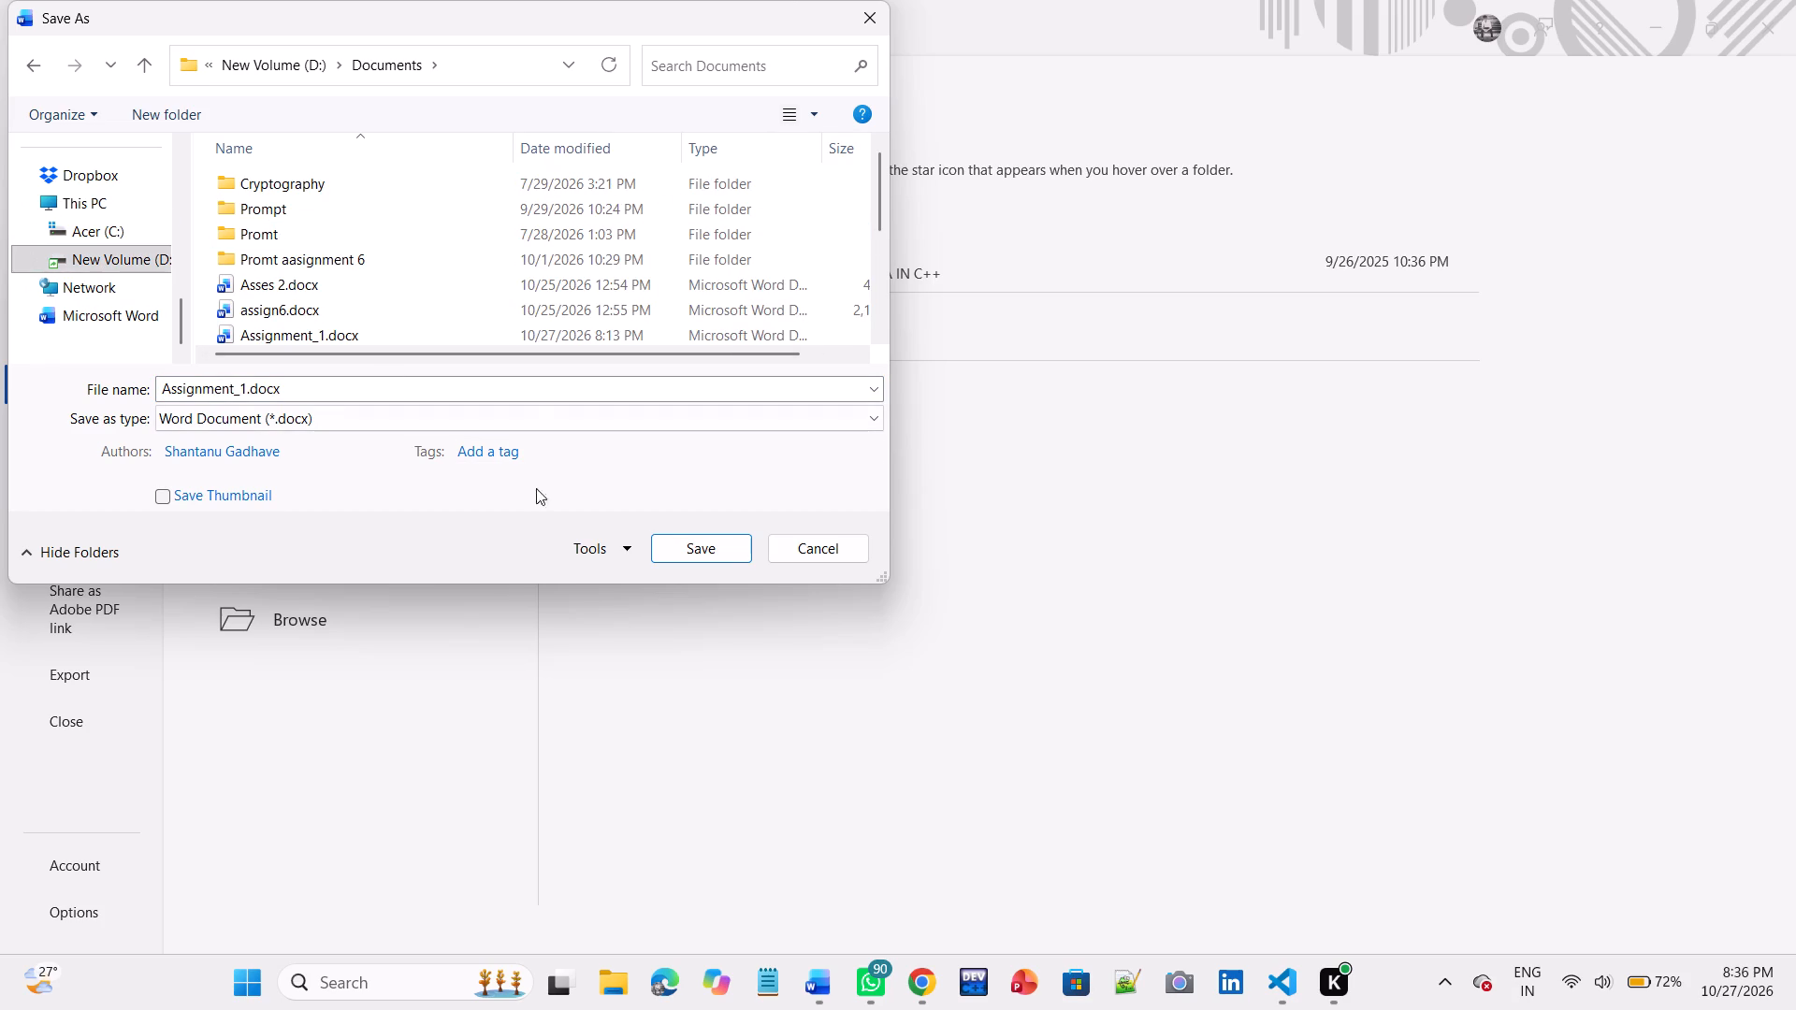
{"action": "left_click", "coordinate": [690, 550]}
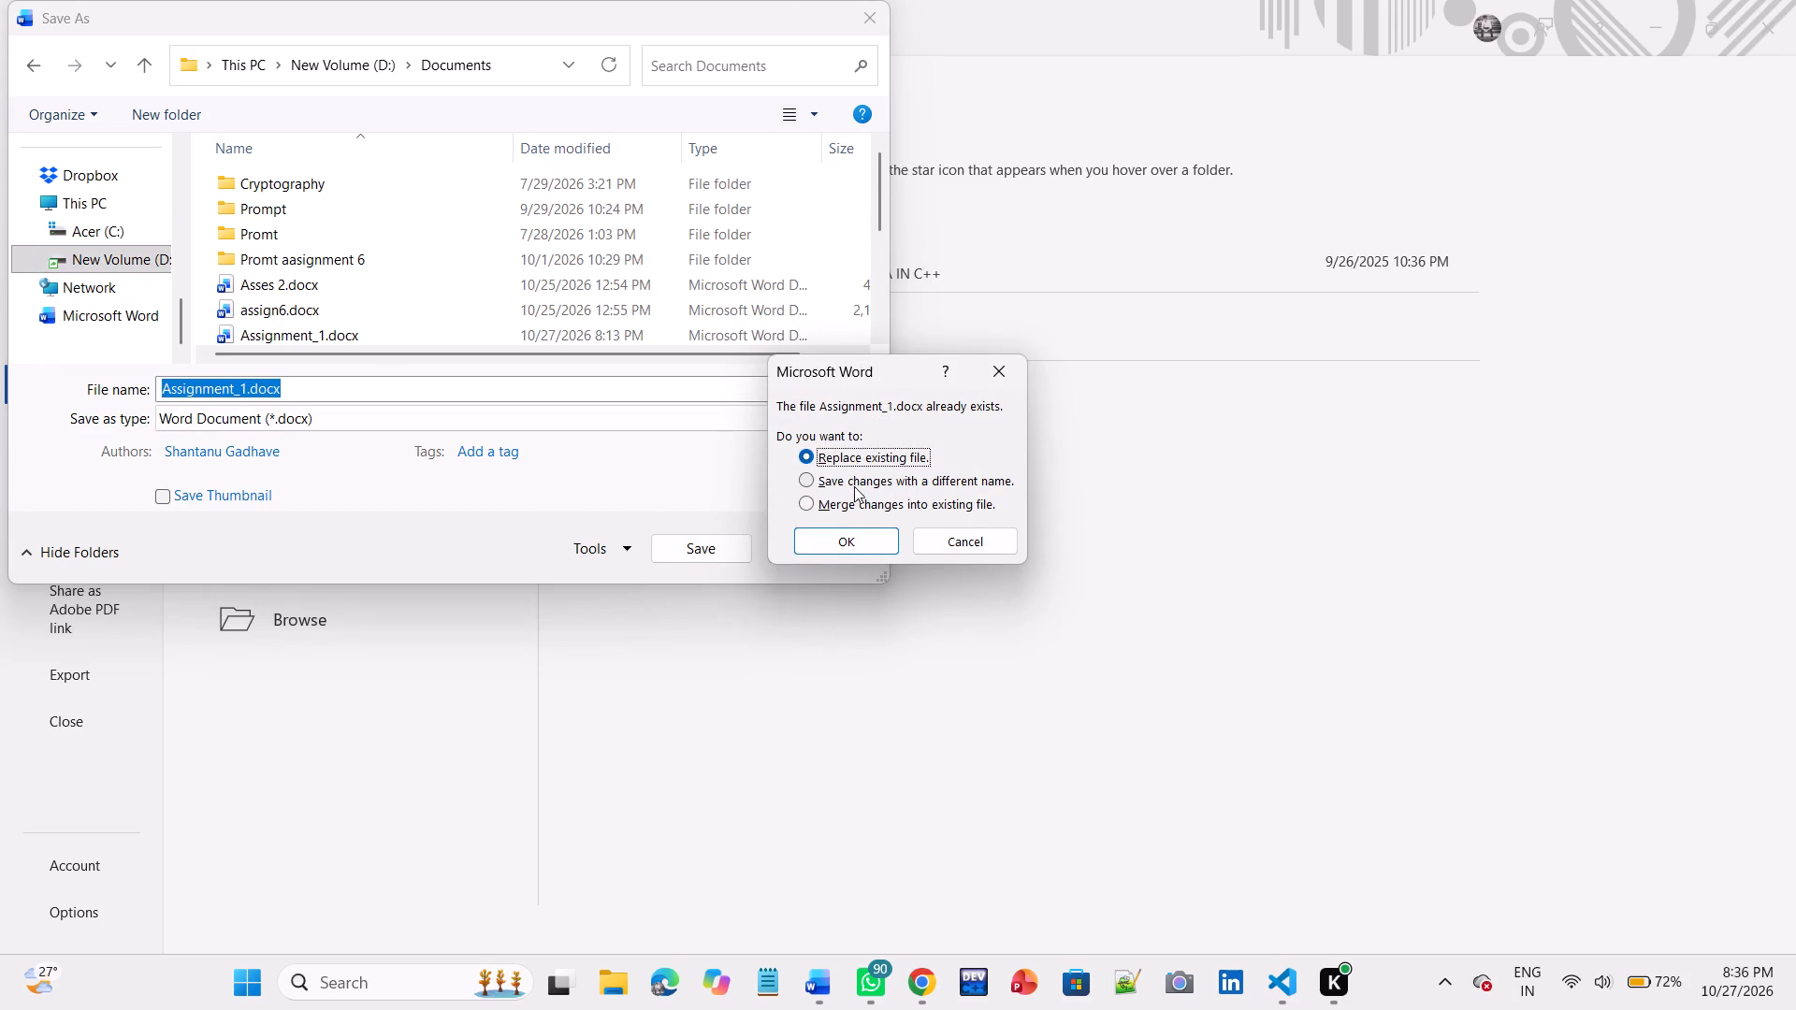
{"action": "left_click", "coordinate": [847, 547]}
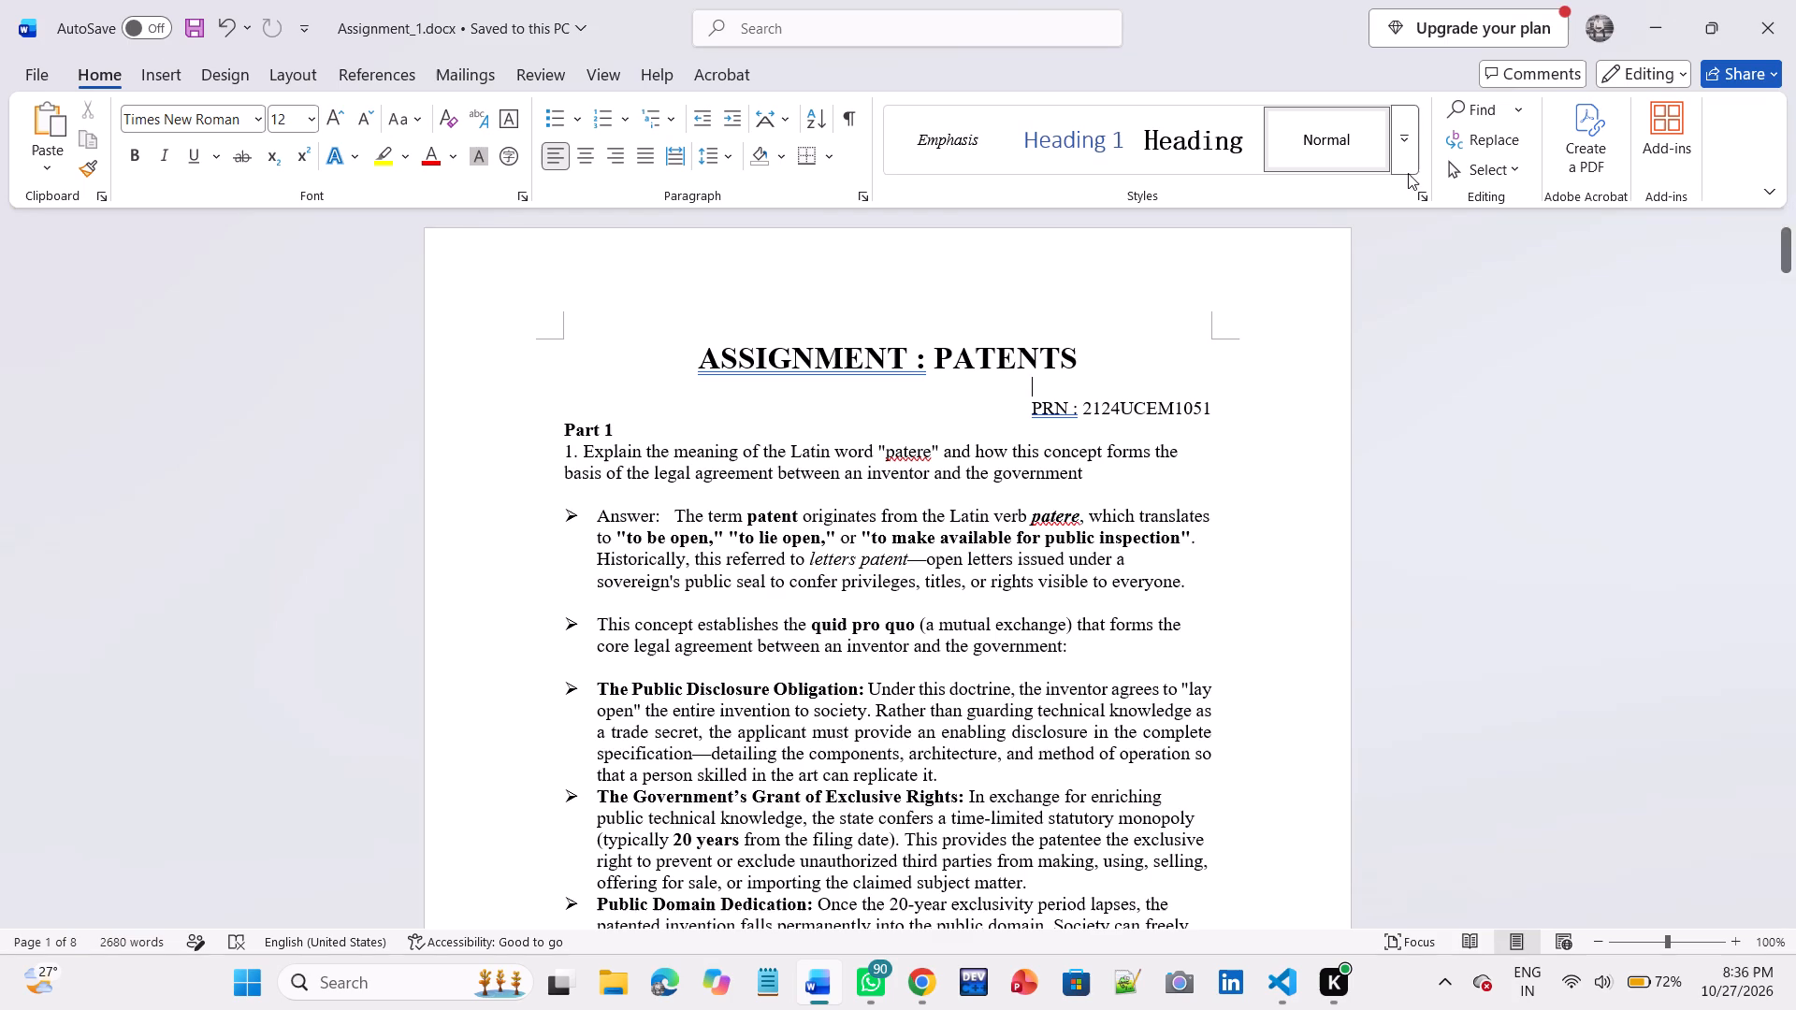
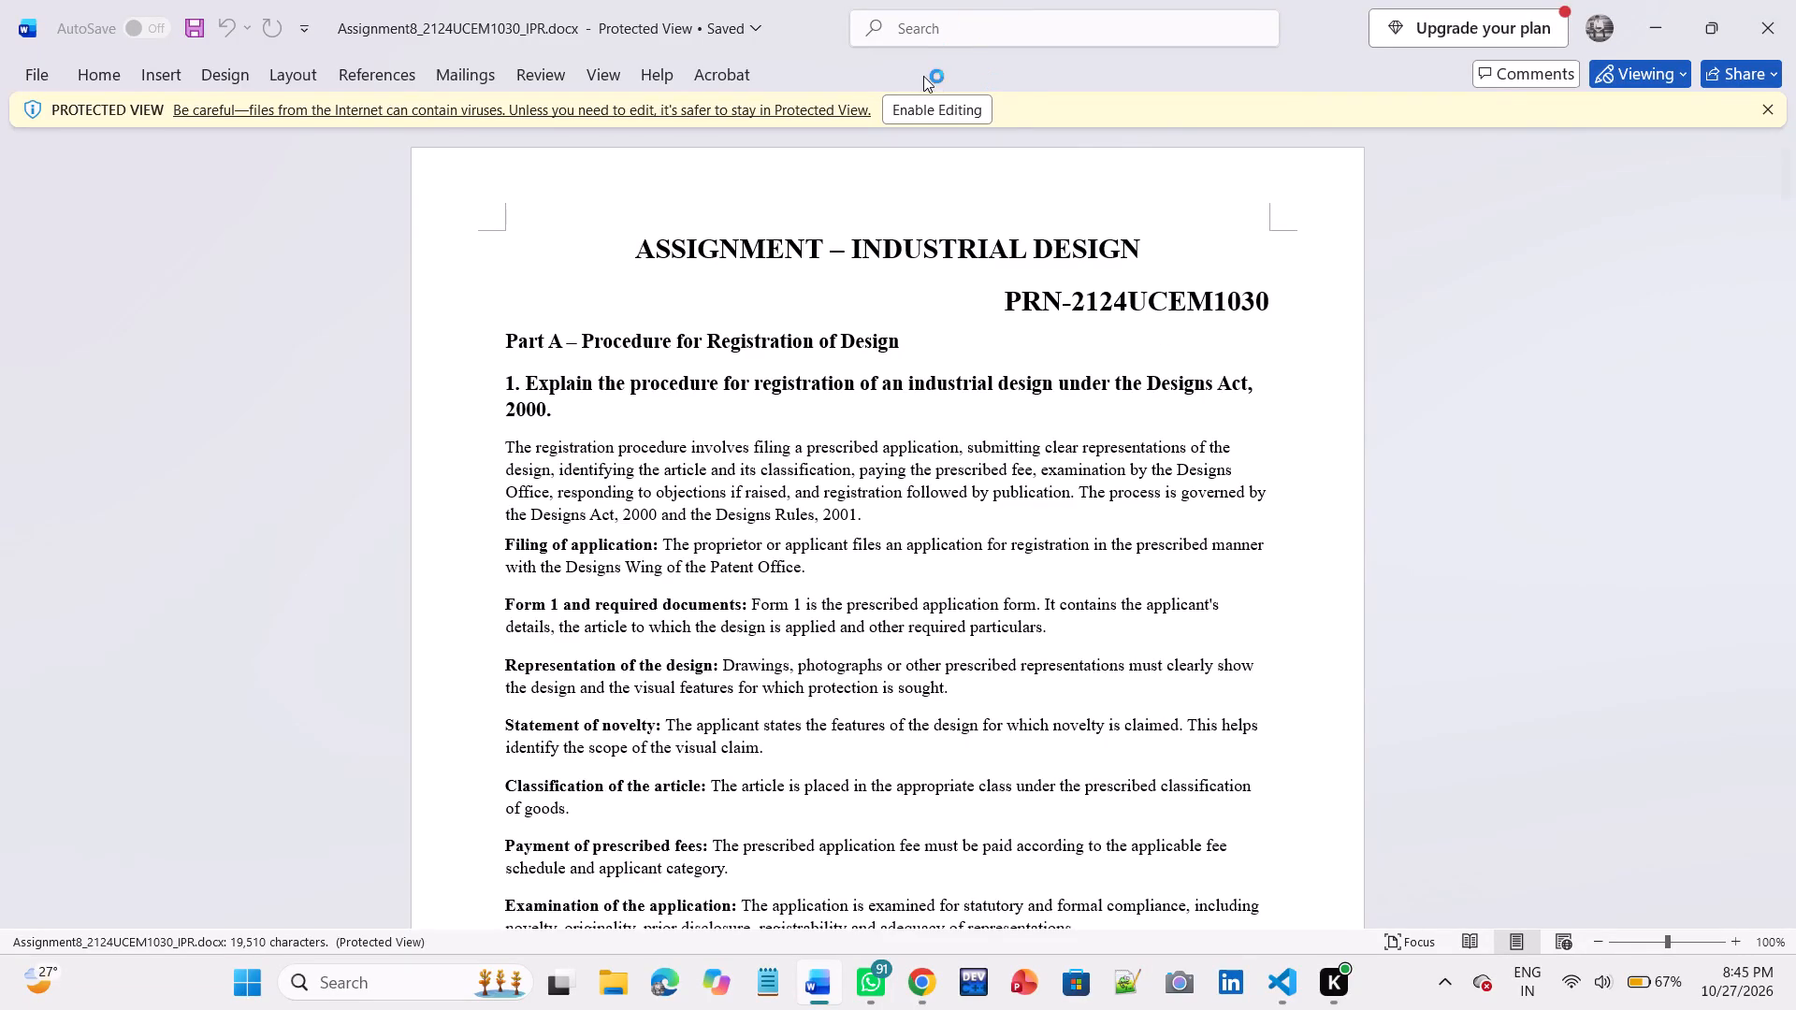
Enable editing in the Industrial Design assignment and change the last two digits of the PRN below the heading to 29.
{"action": "left_click", "coordinate": [922, 99]}
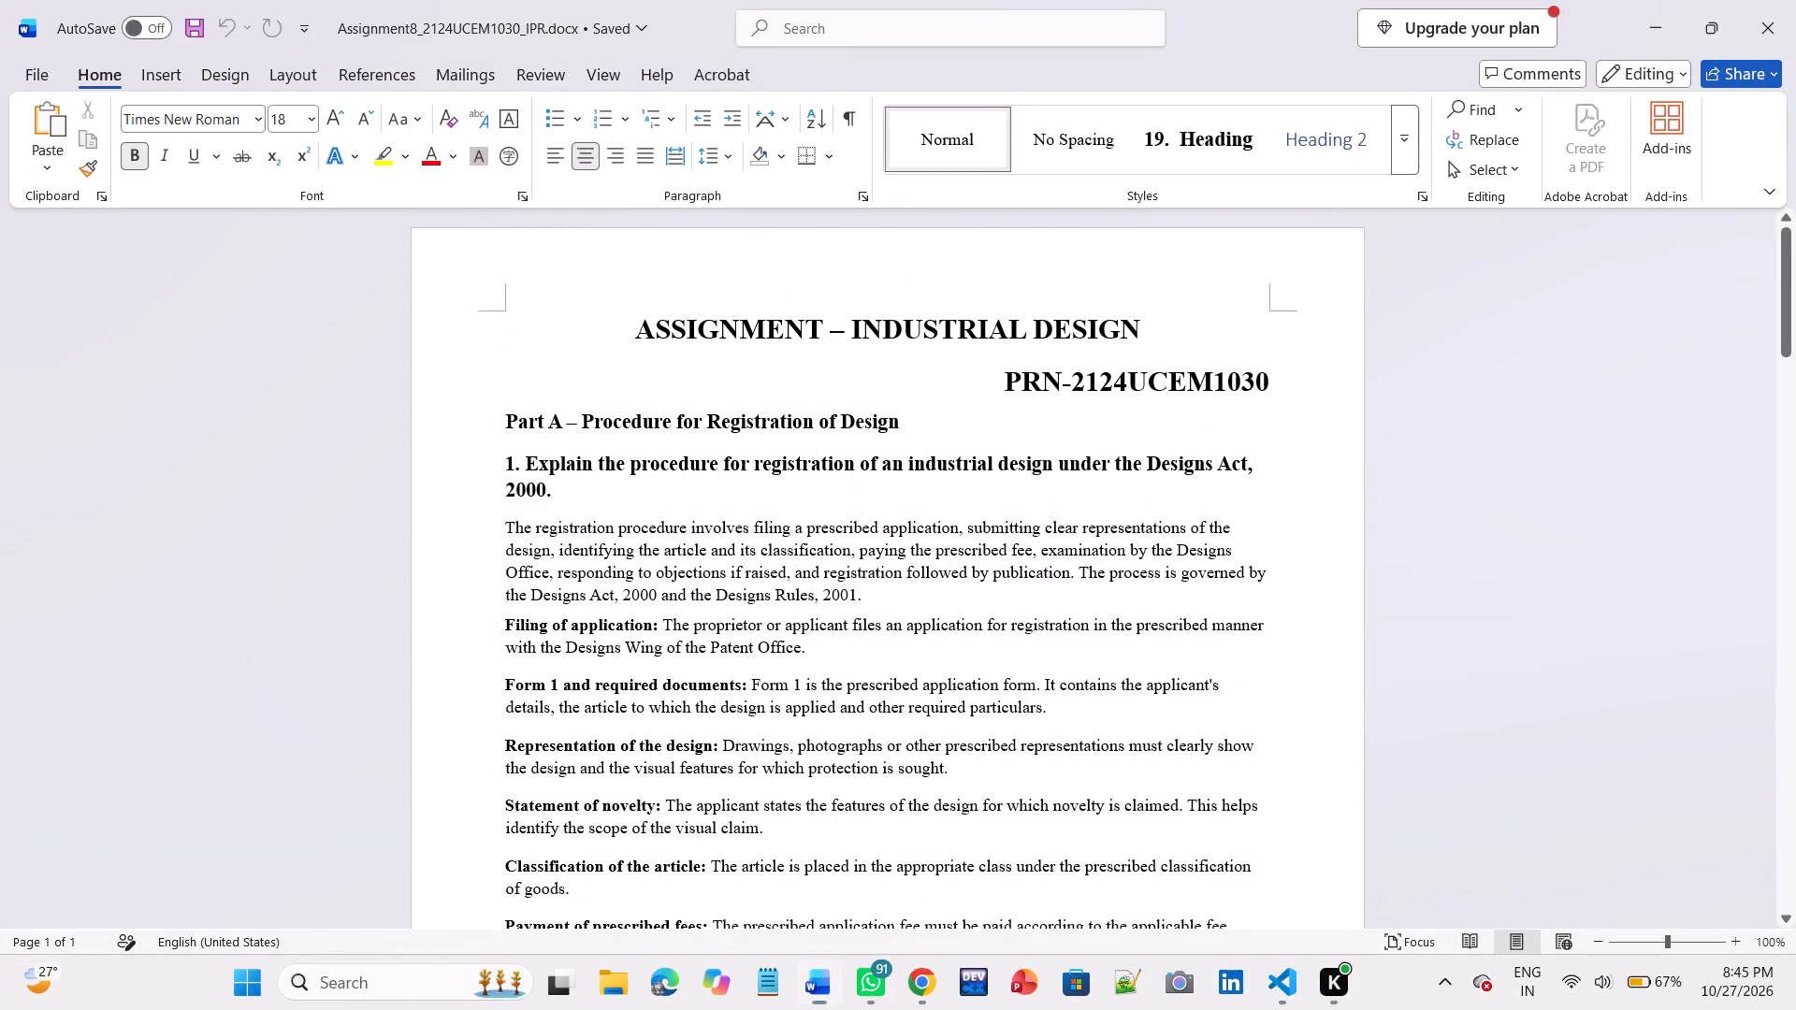
{"action": "left_click", "coordinate": [1276, 382]}
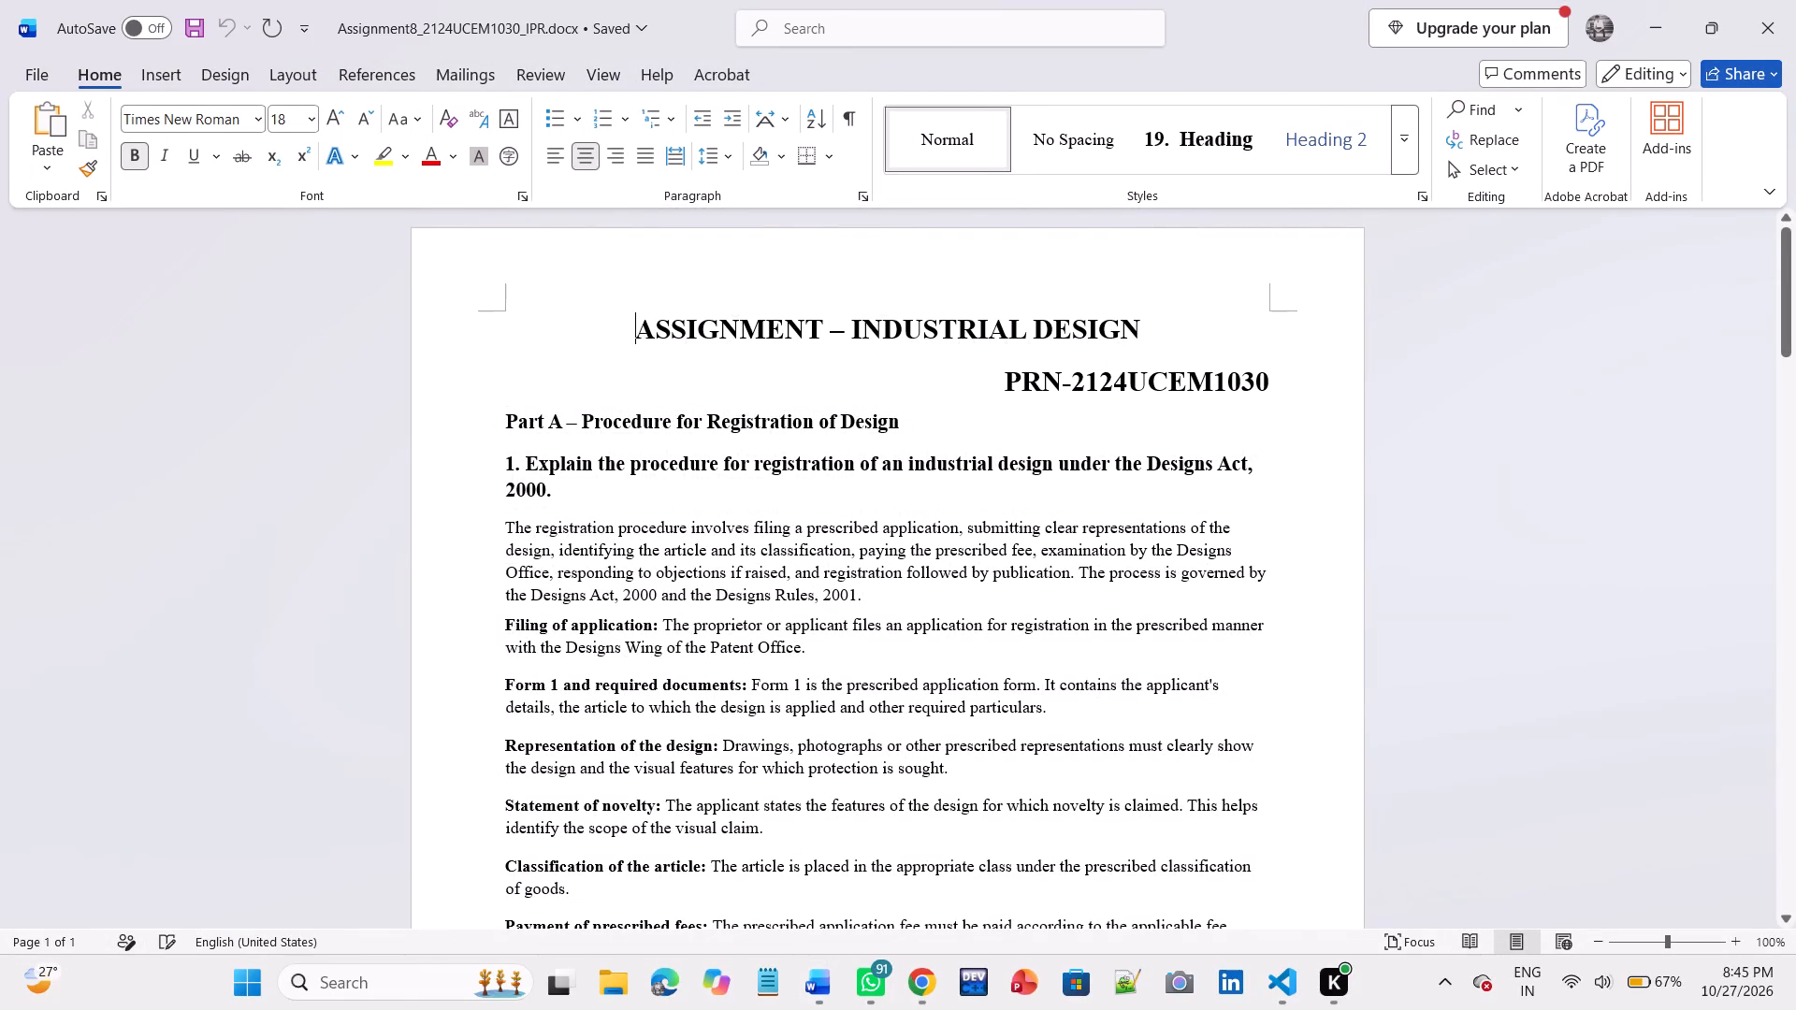
{"action": "key", "text": "BackSpace"}
{"action": "key", "text": "BackSpace"}
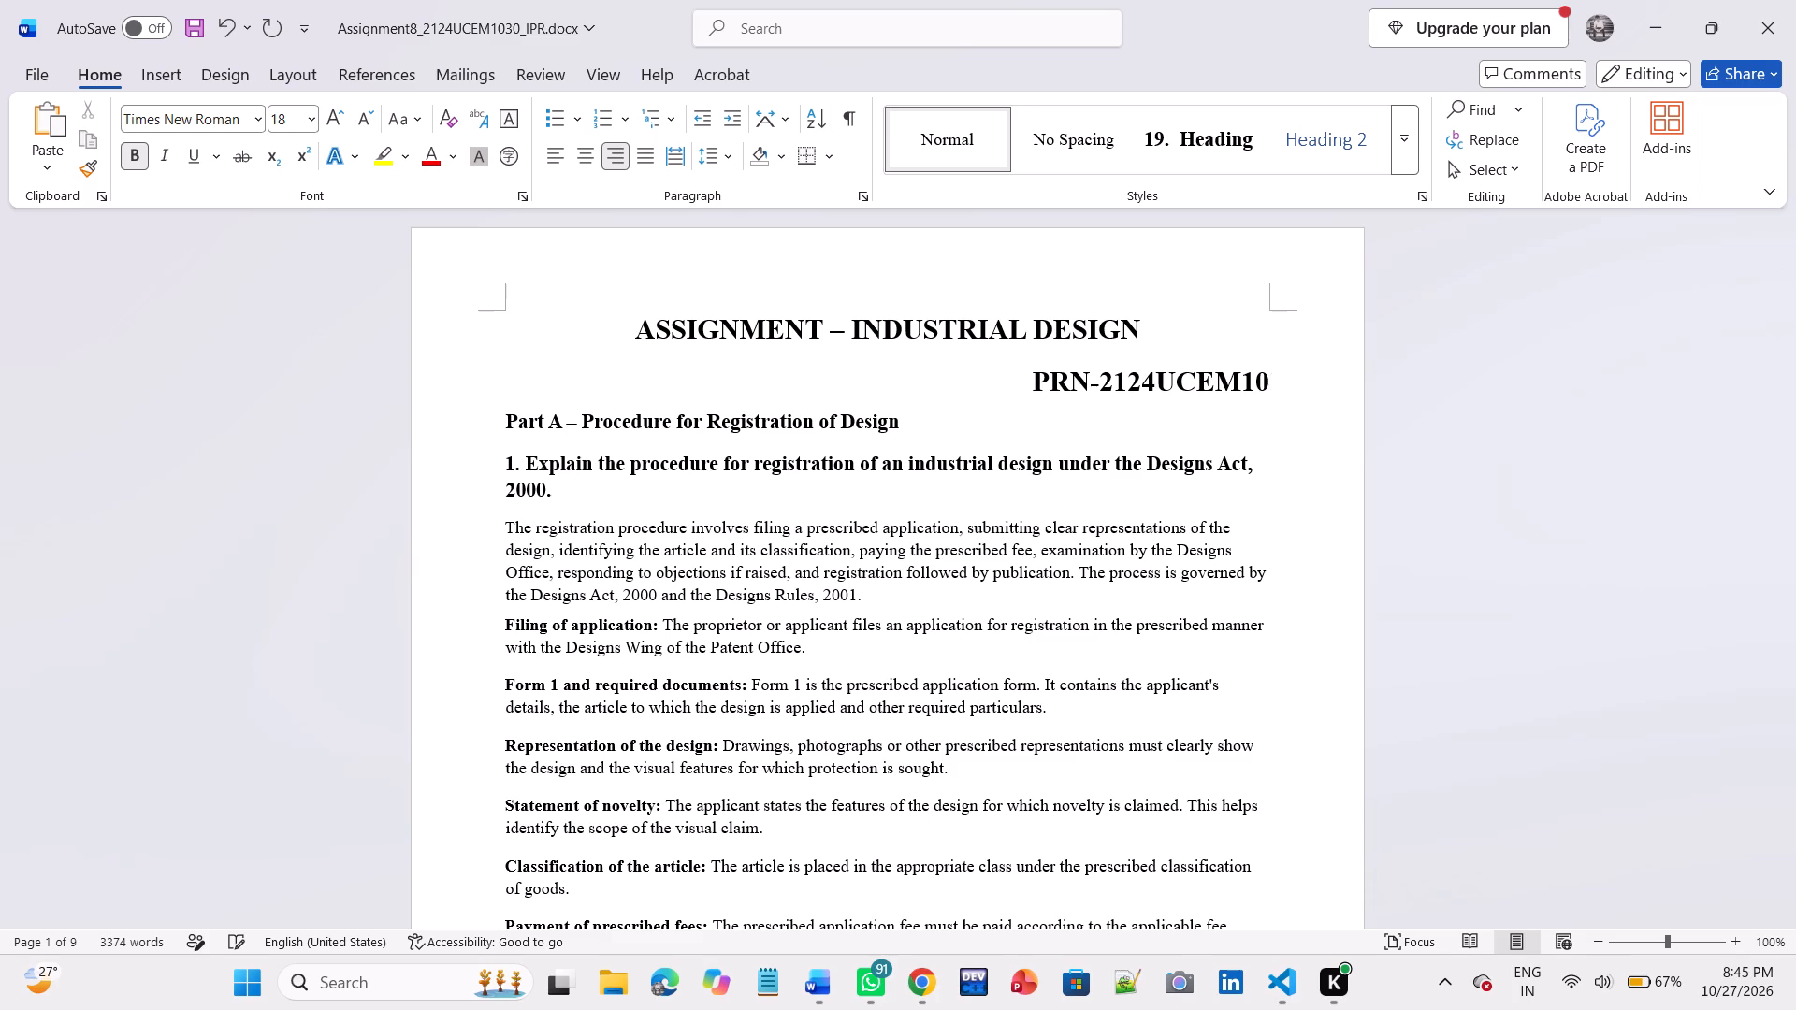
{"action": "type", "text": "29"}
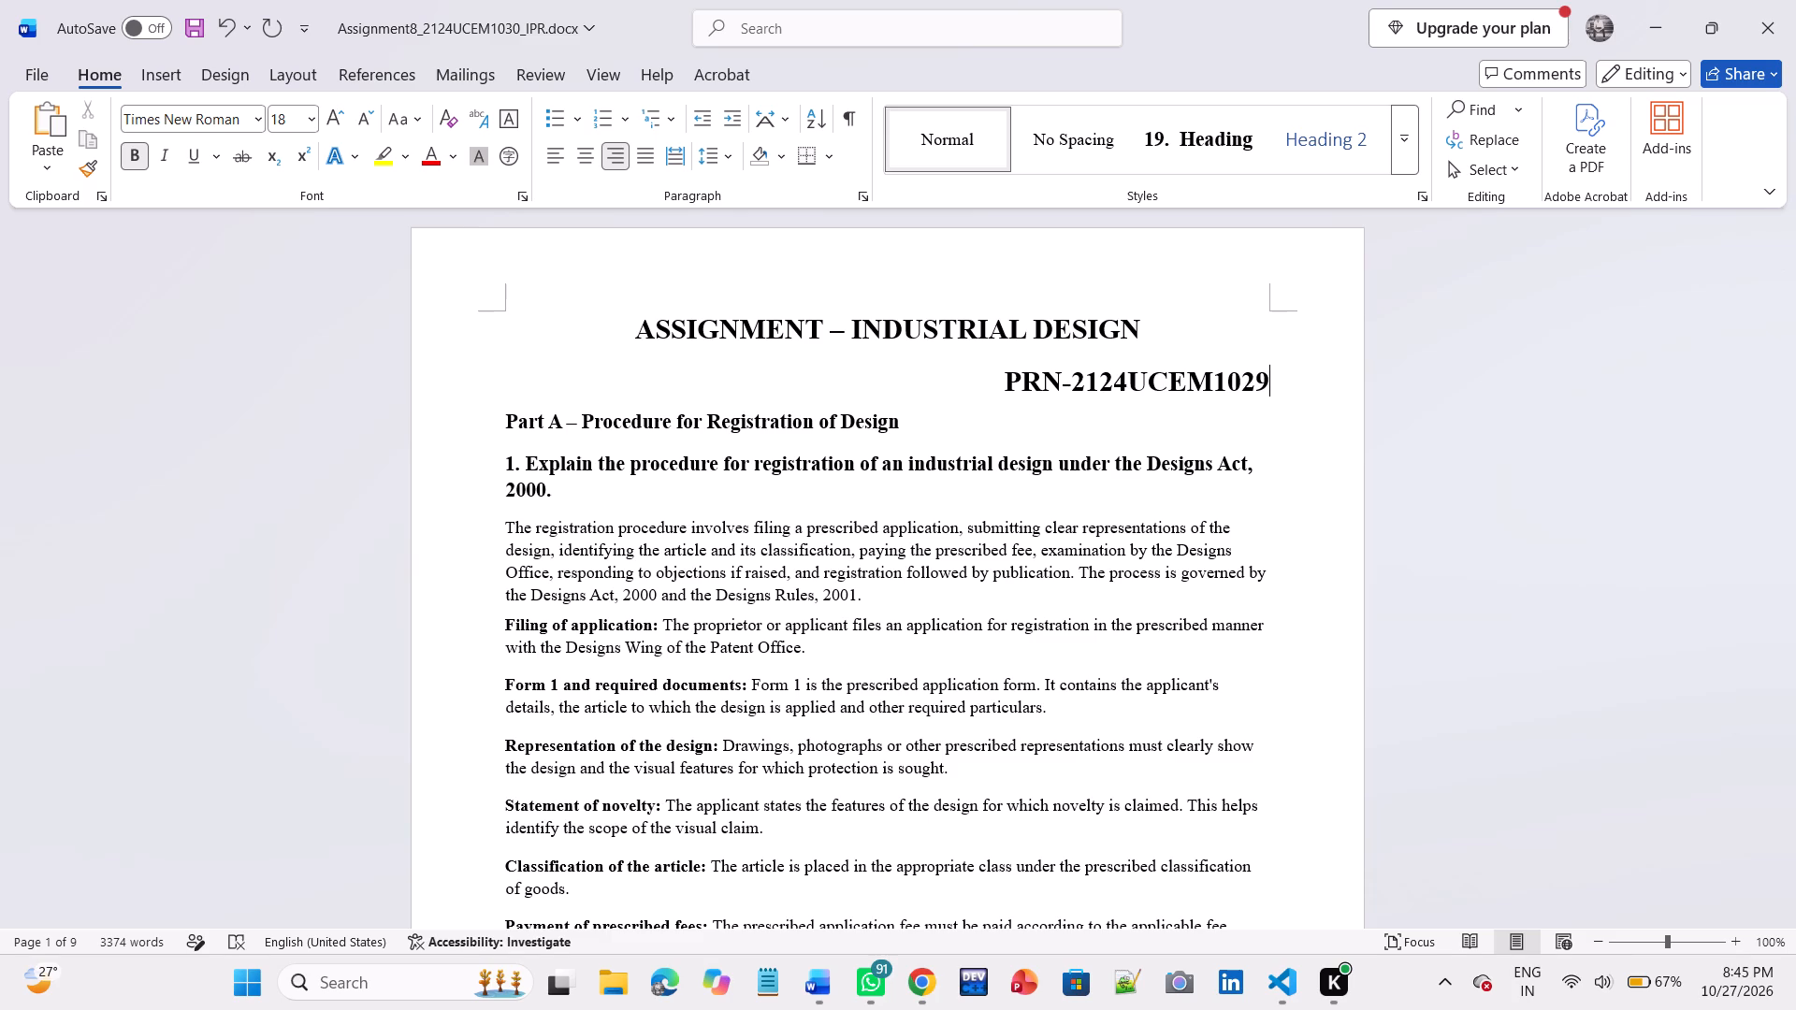
Add a line between the heading and the PRN containing the label "NAME - " followed by the student's name in capitals.
{"action": "left_click", "coordinate": [1174, 350]}
{"action": "key", "text": "Return"}
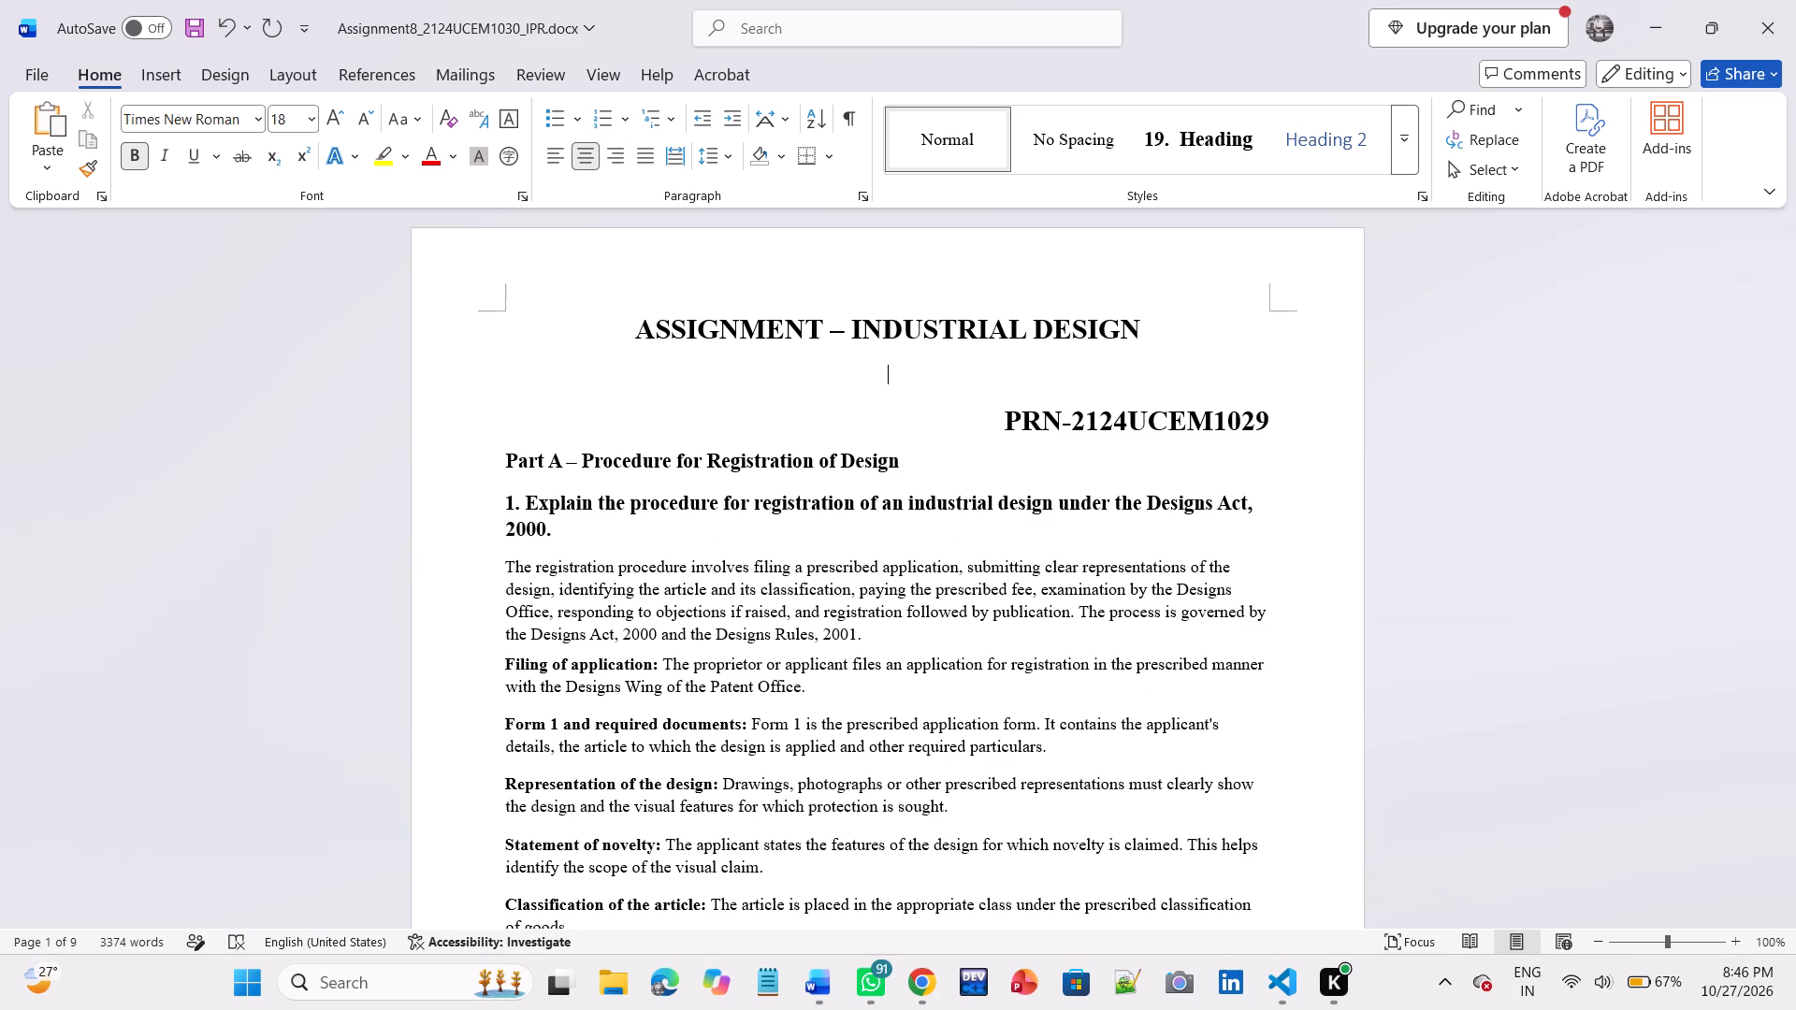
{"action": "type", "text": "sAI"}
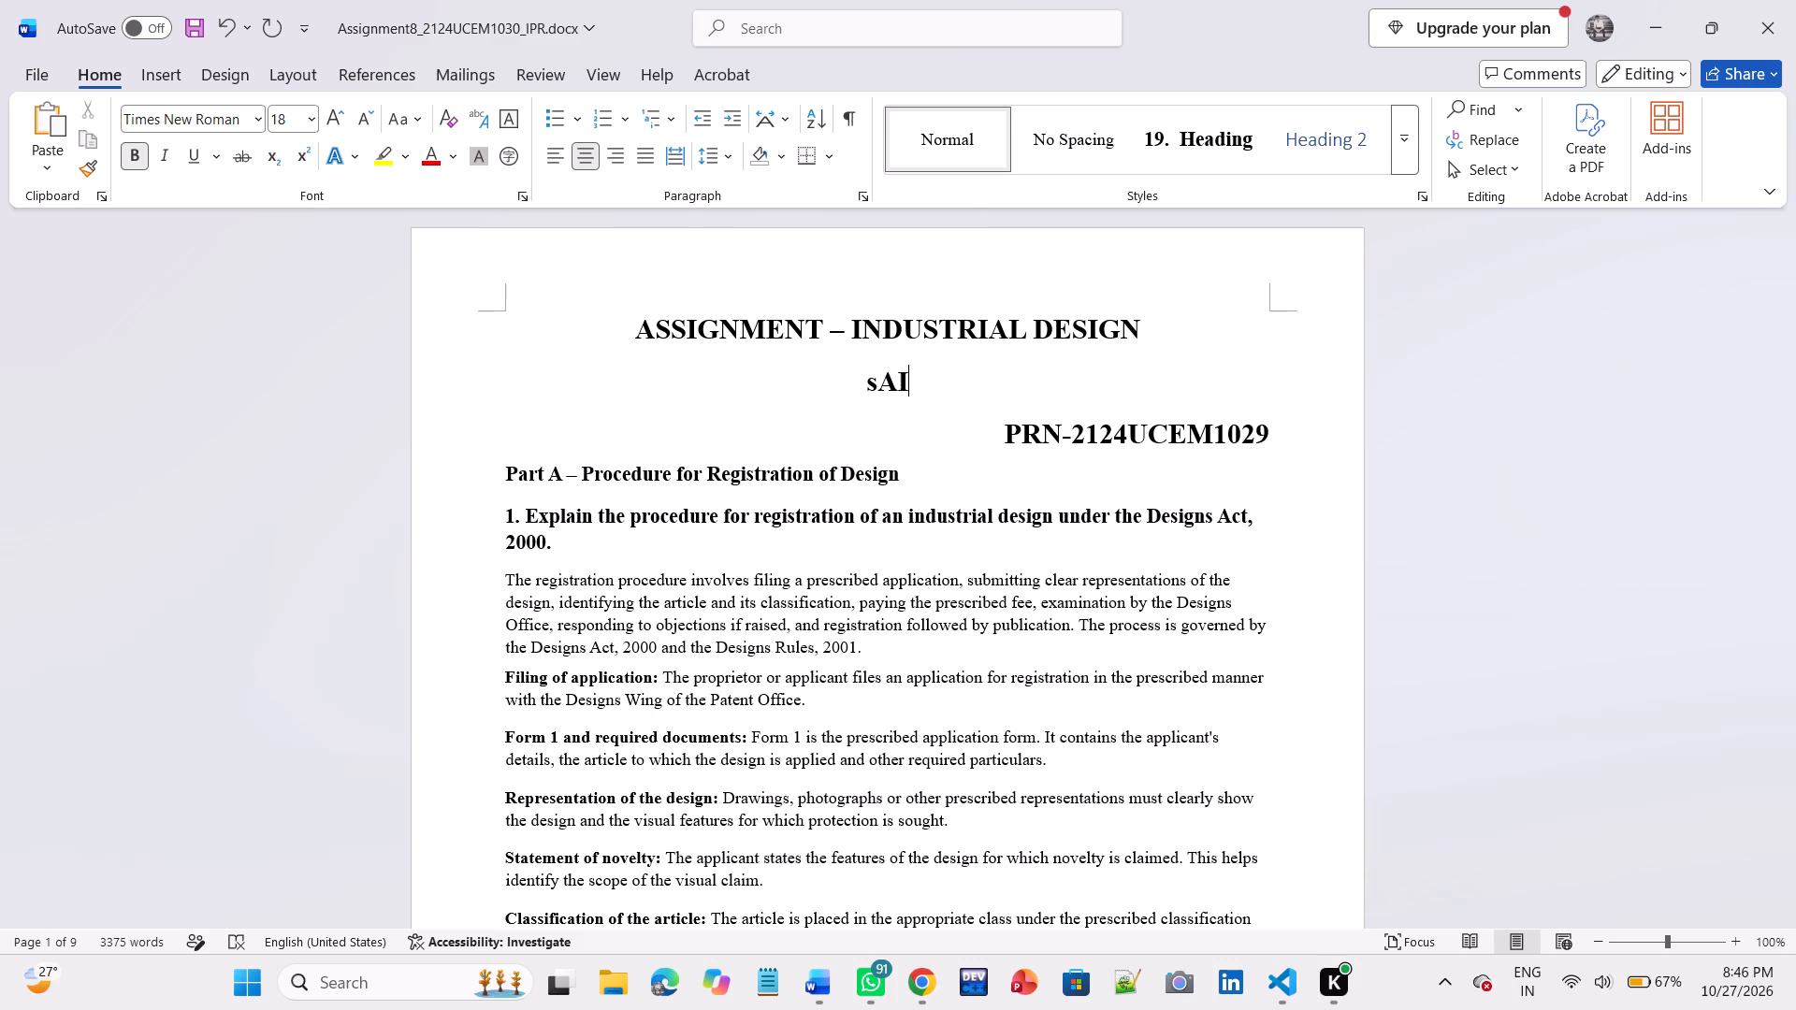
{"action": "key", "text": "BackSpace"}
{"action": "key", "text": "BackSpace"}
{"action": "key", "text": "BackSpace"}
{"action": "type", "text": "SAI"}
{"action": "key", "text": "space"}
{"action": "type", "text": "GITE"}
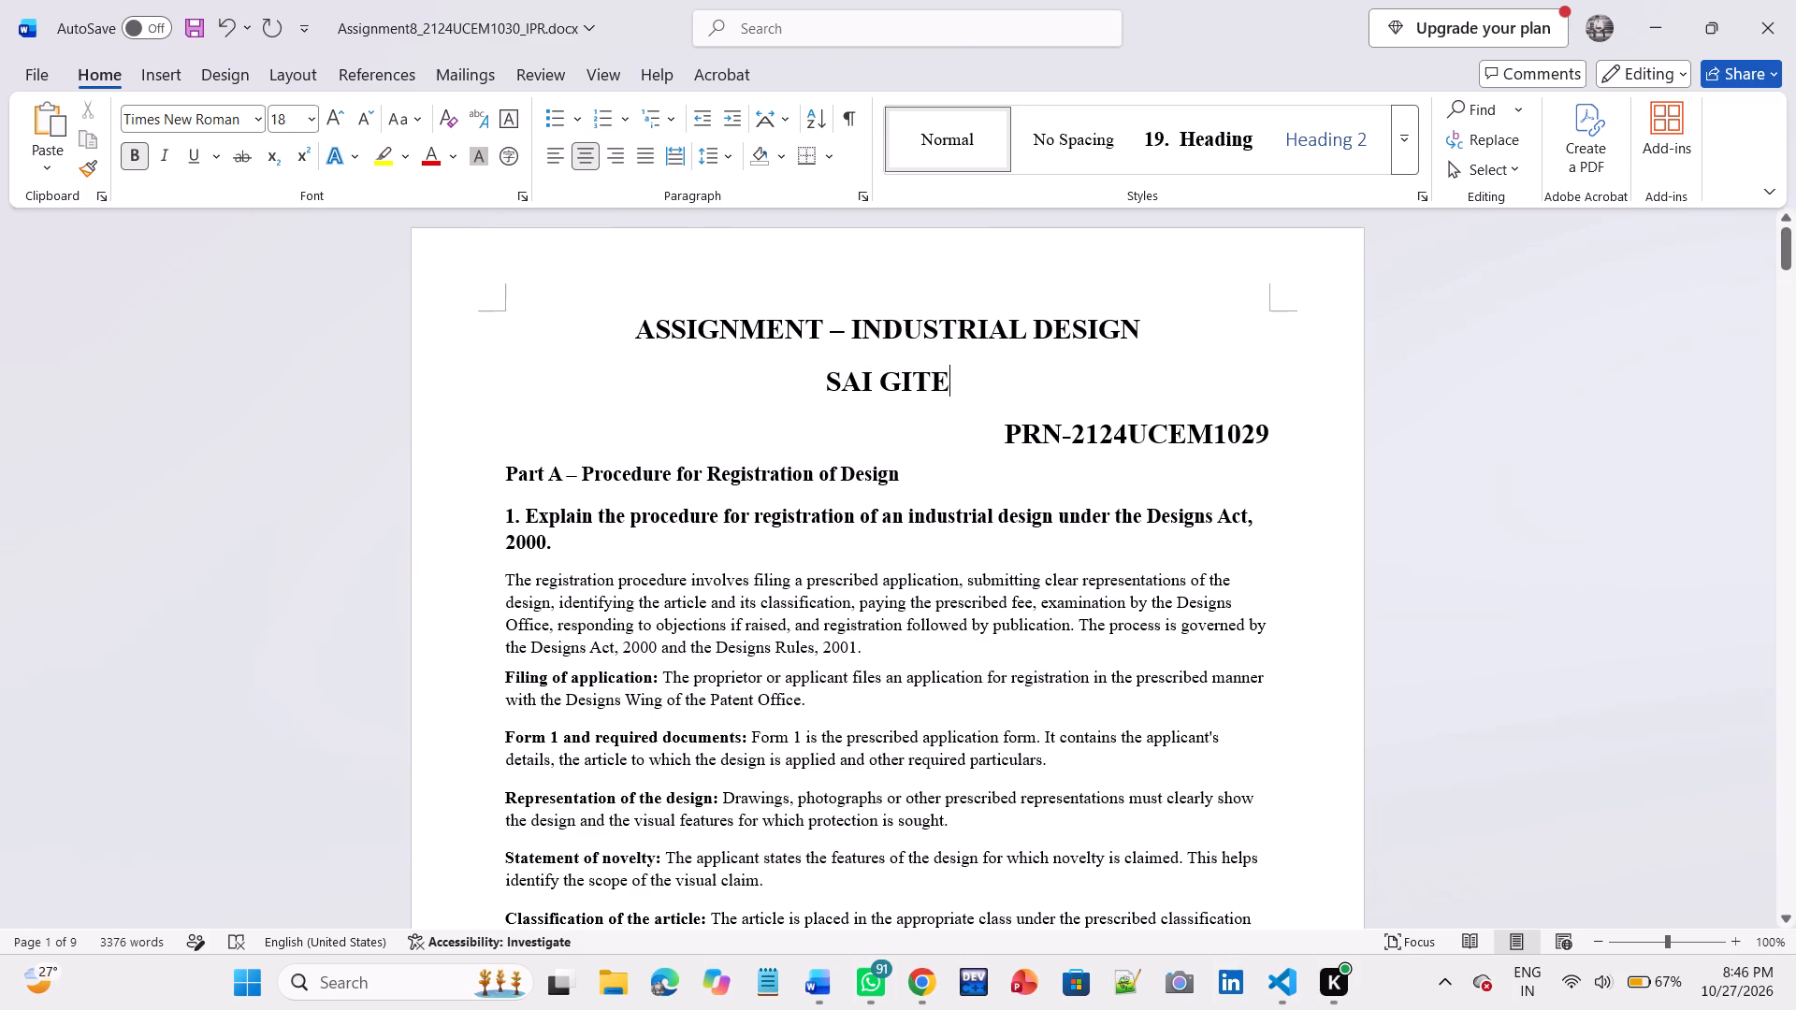
{"action": "left_click", "coordinate": [813, 385]}
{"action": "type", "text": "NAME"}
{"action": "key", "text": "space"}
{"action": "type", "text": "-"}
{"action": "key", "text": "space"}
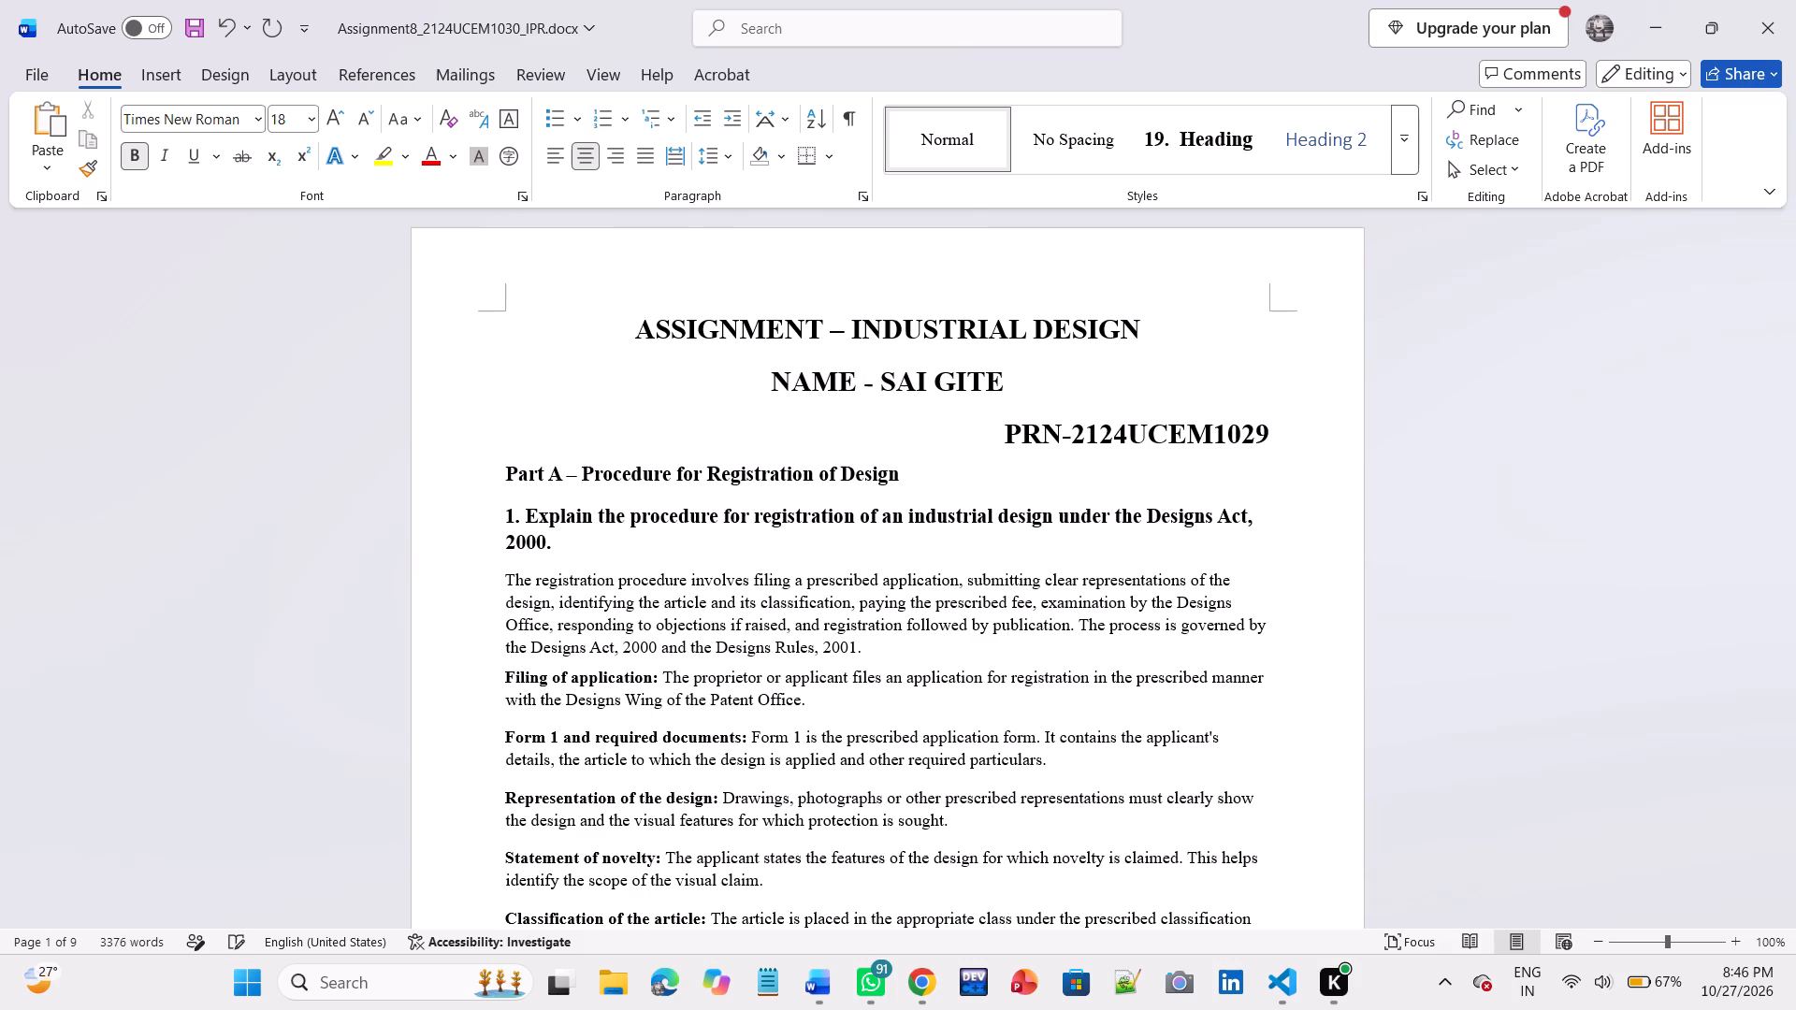
Right-align the student name line above the PRN.
{"action": "left_click_drag", "start_coordinate": [743, 367], "coordinate": [937, 371]}
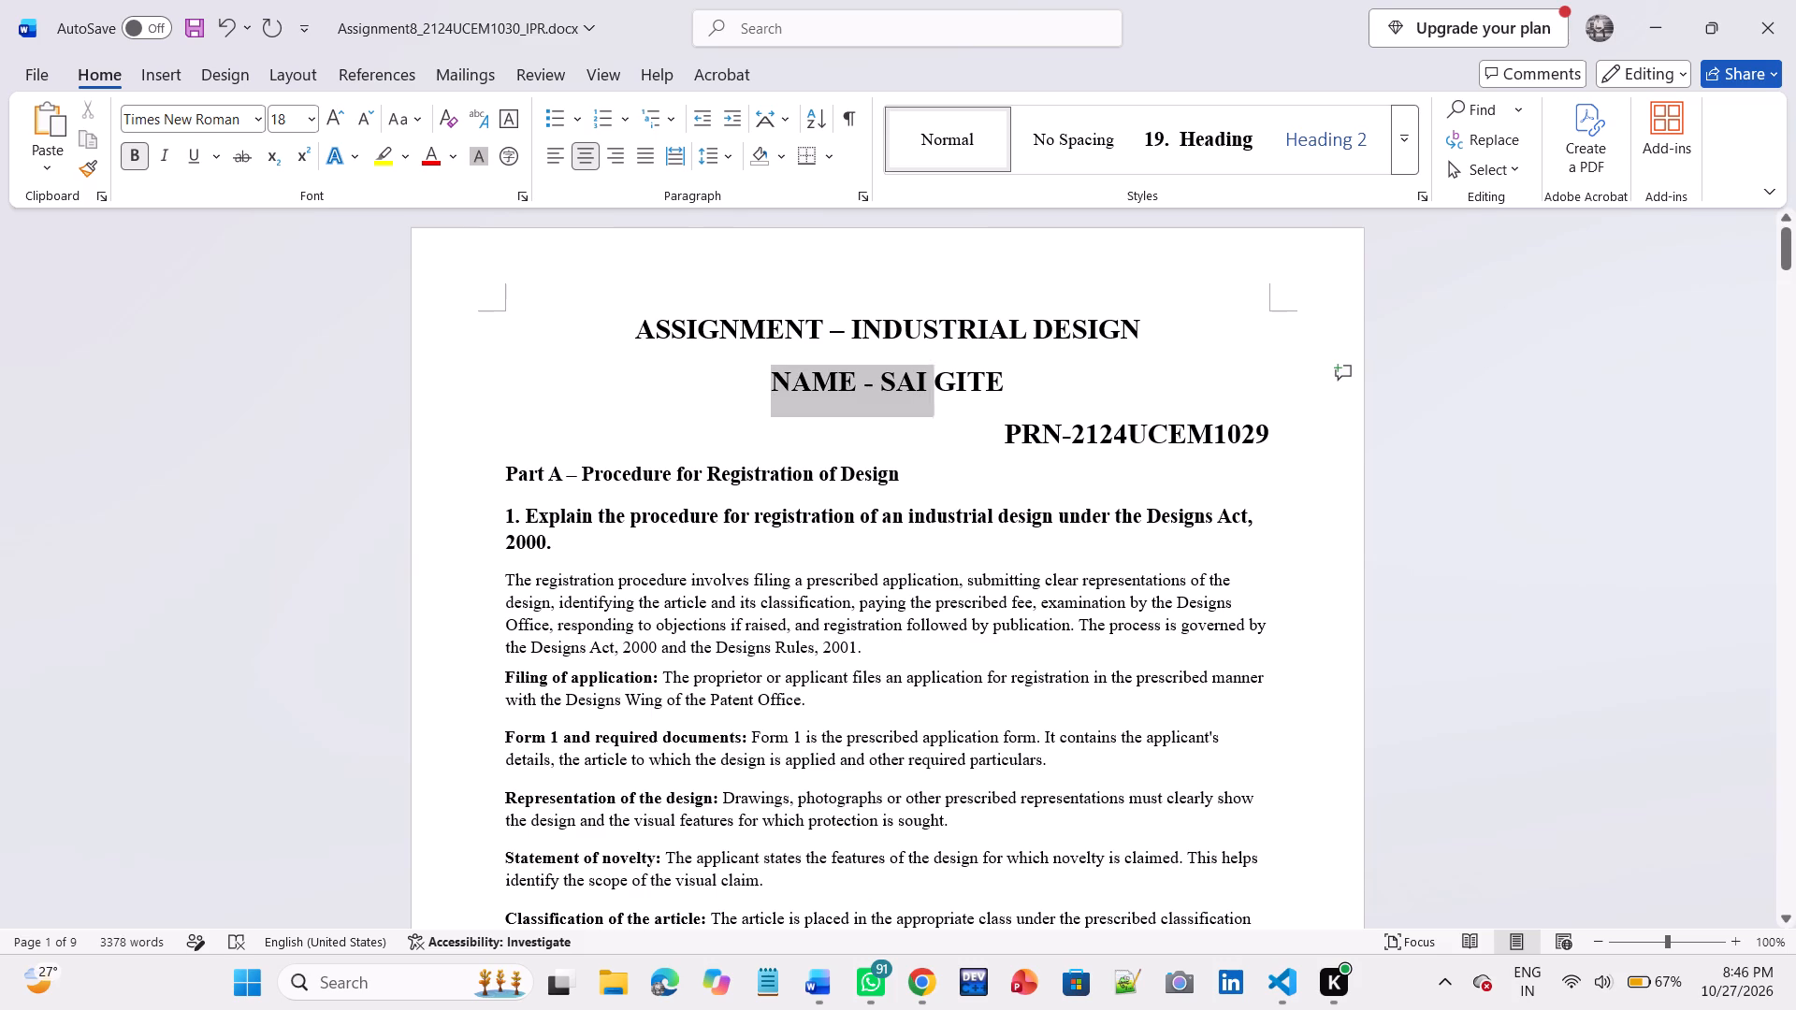
{"action": "left_click_drag", "start_coordinate": [937, 371], "coordinate": [1002, 368]}
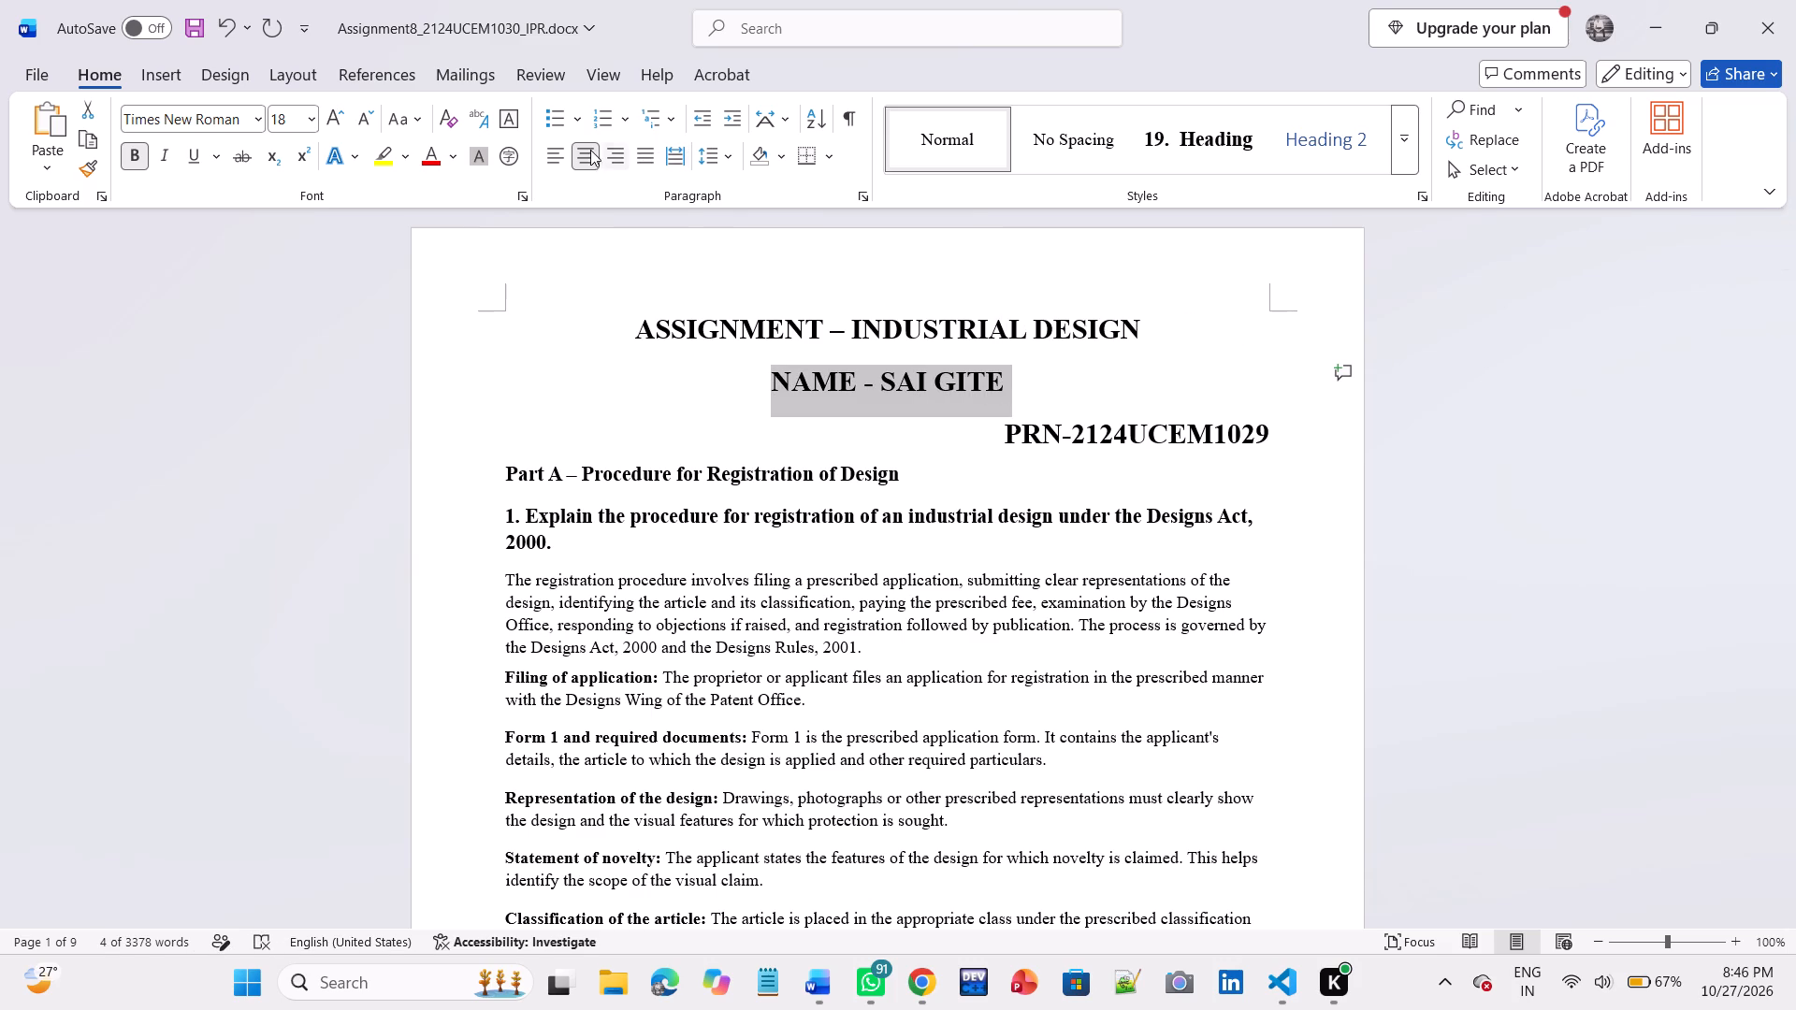
{"action": "left_click", "coordinate": [608, 151]}
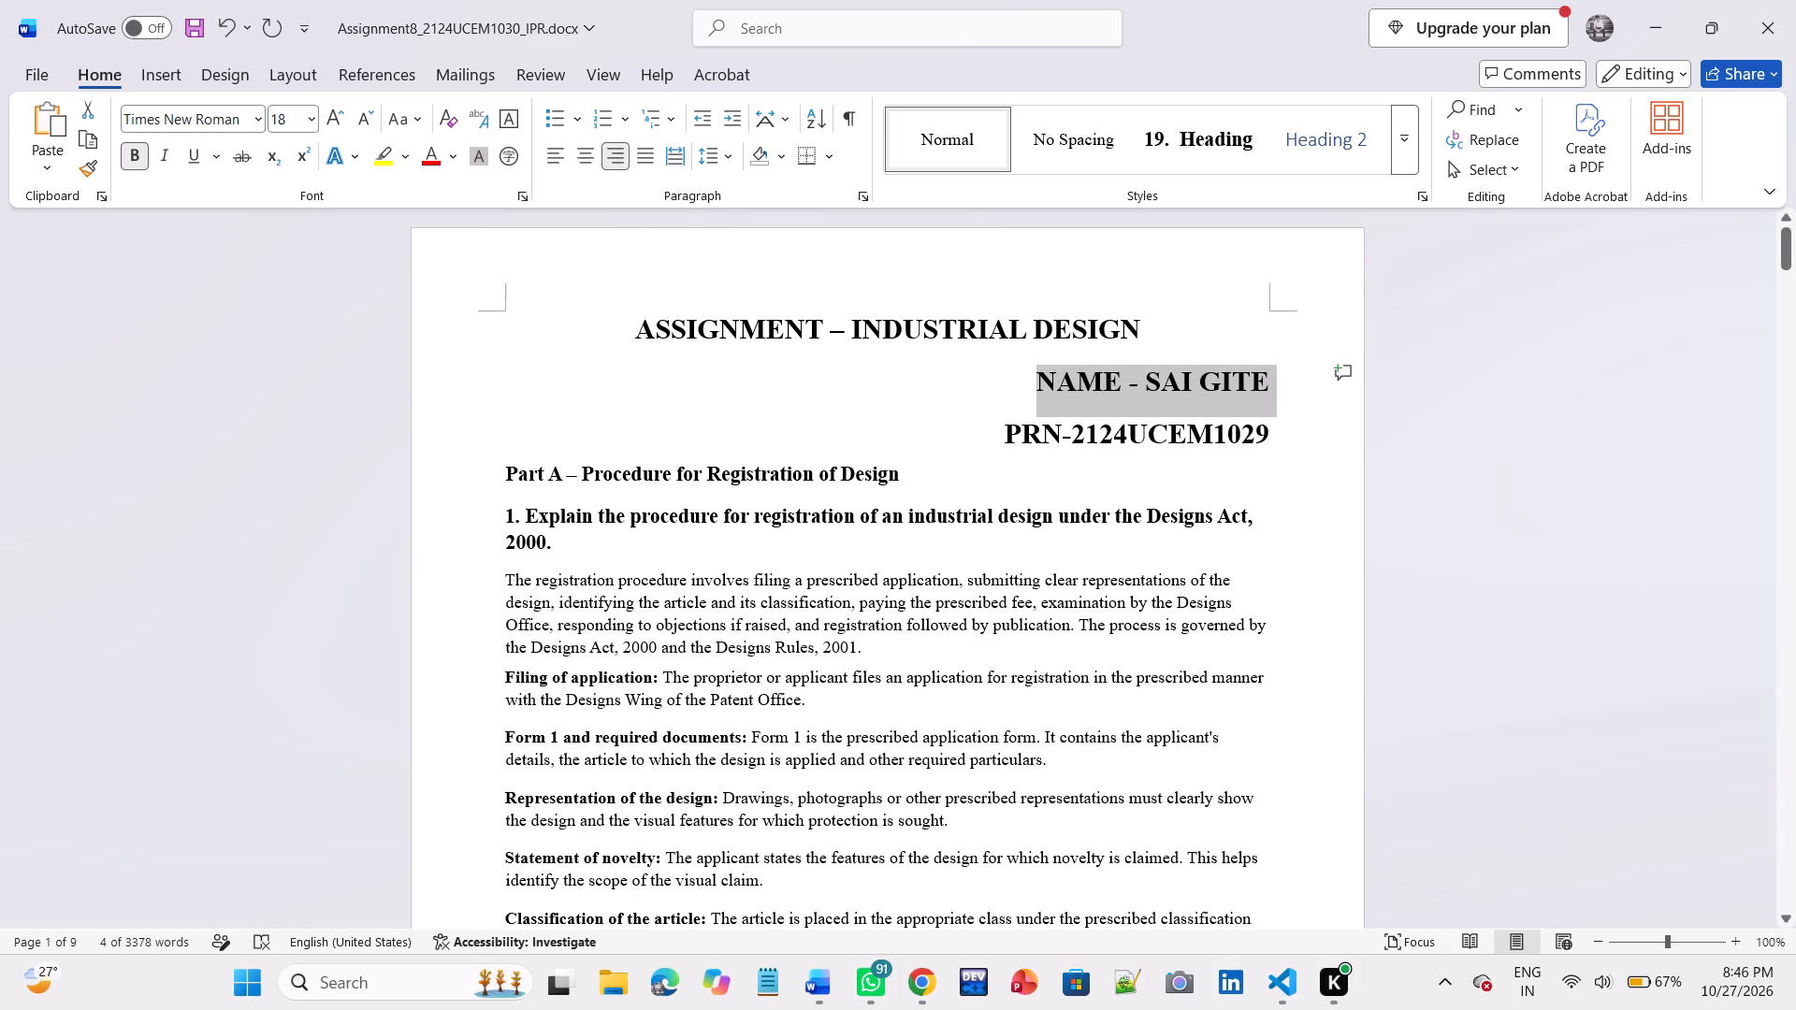
{"action": "left_click", "coordinate": [998, 416]}
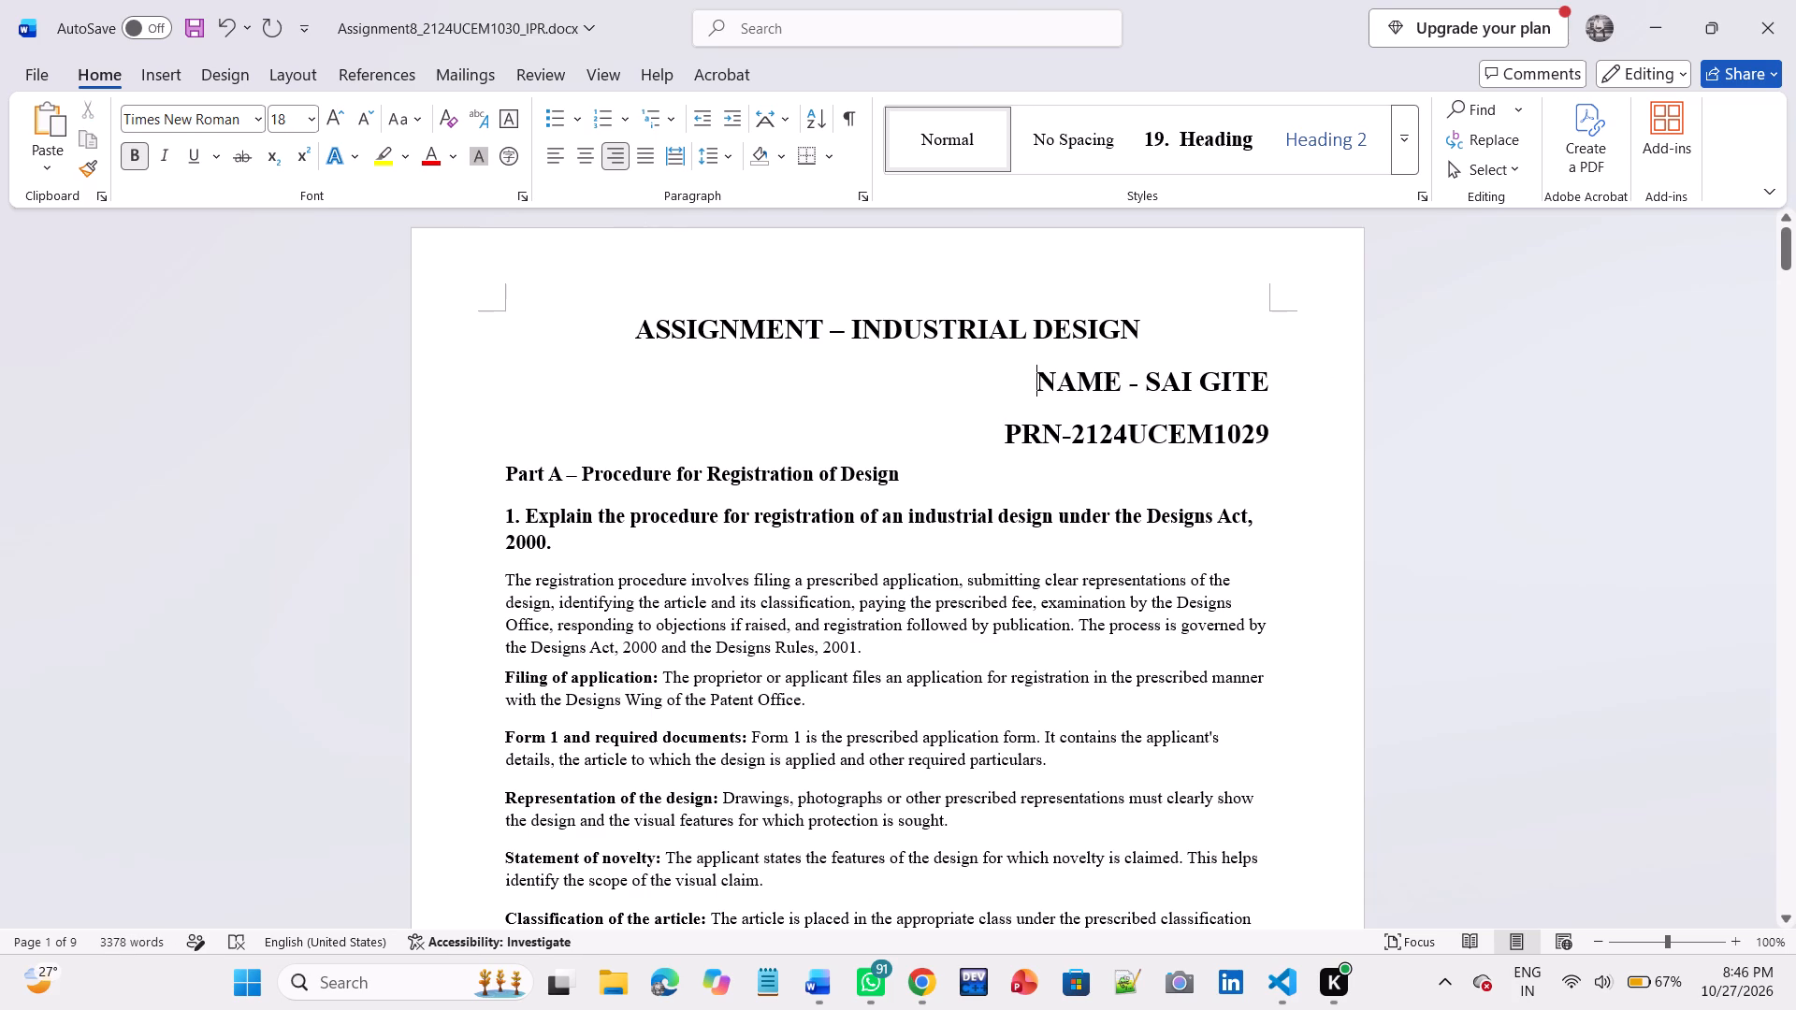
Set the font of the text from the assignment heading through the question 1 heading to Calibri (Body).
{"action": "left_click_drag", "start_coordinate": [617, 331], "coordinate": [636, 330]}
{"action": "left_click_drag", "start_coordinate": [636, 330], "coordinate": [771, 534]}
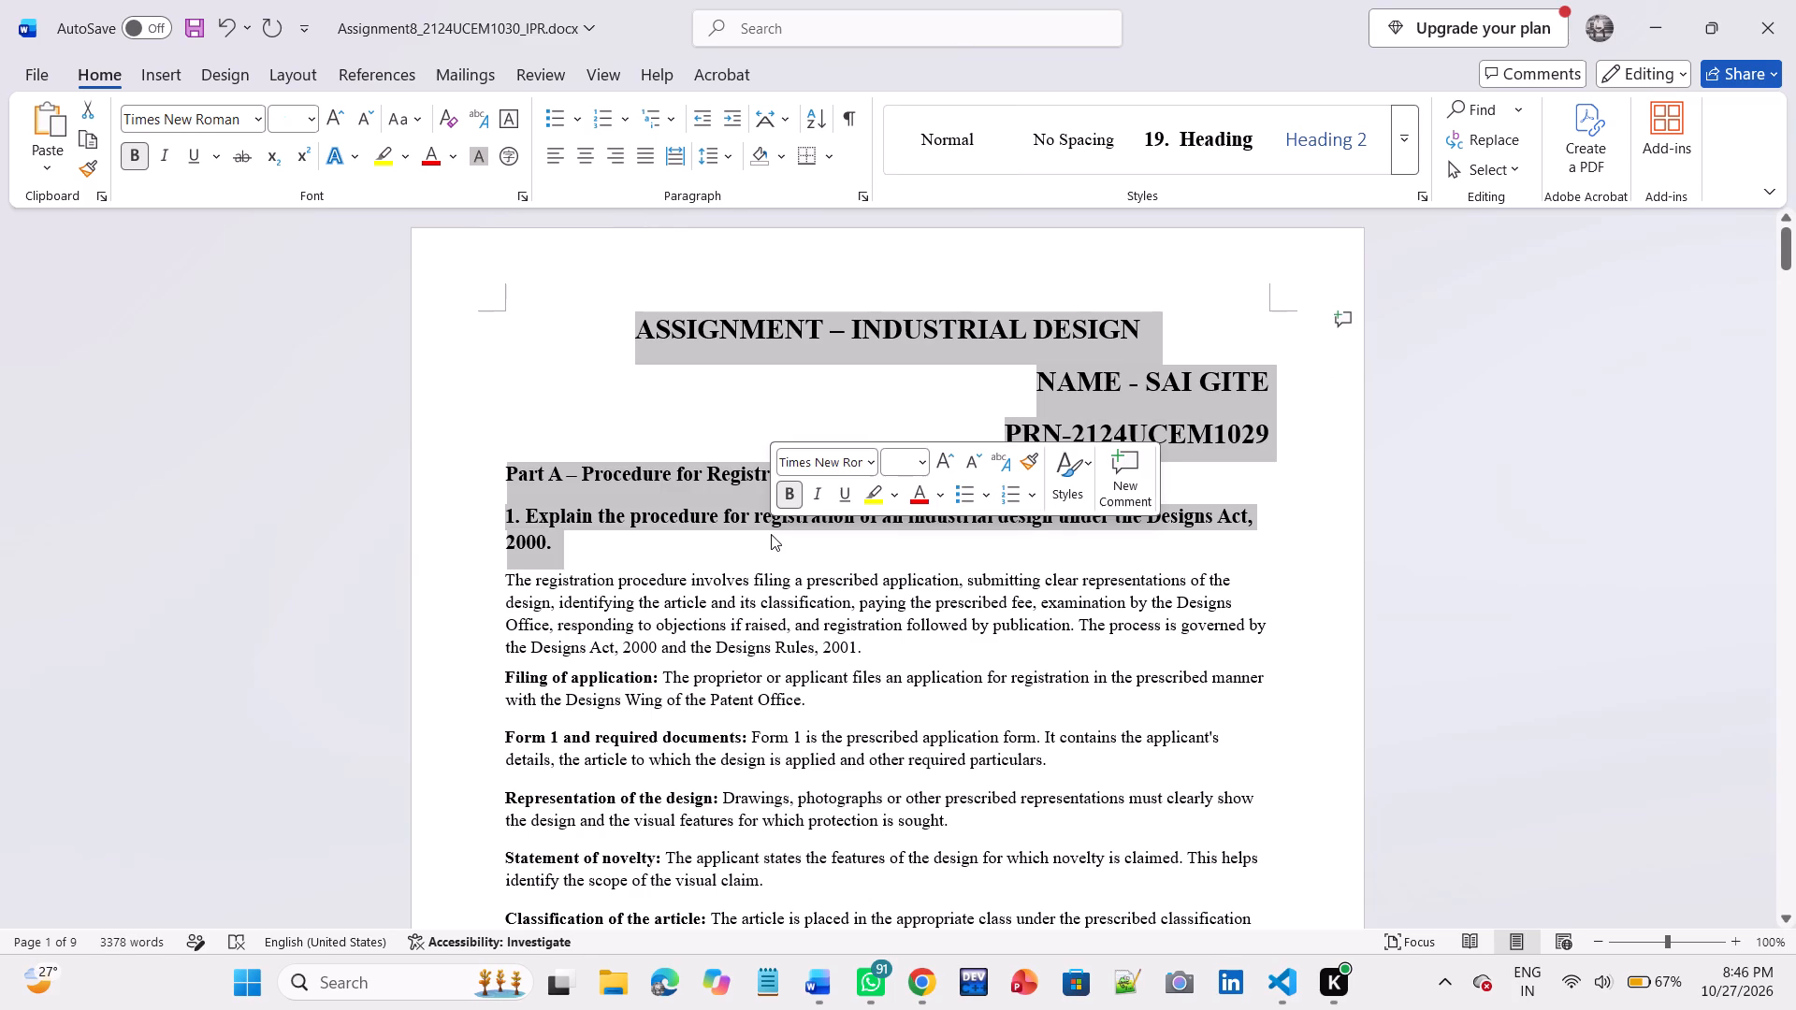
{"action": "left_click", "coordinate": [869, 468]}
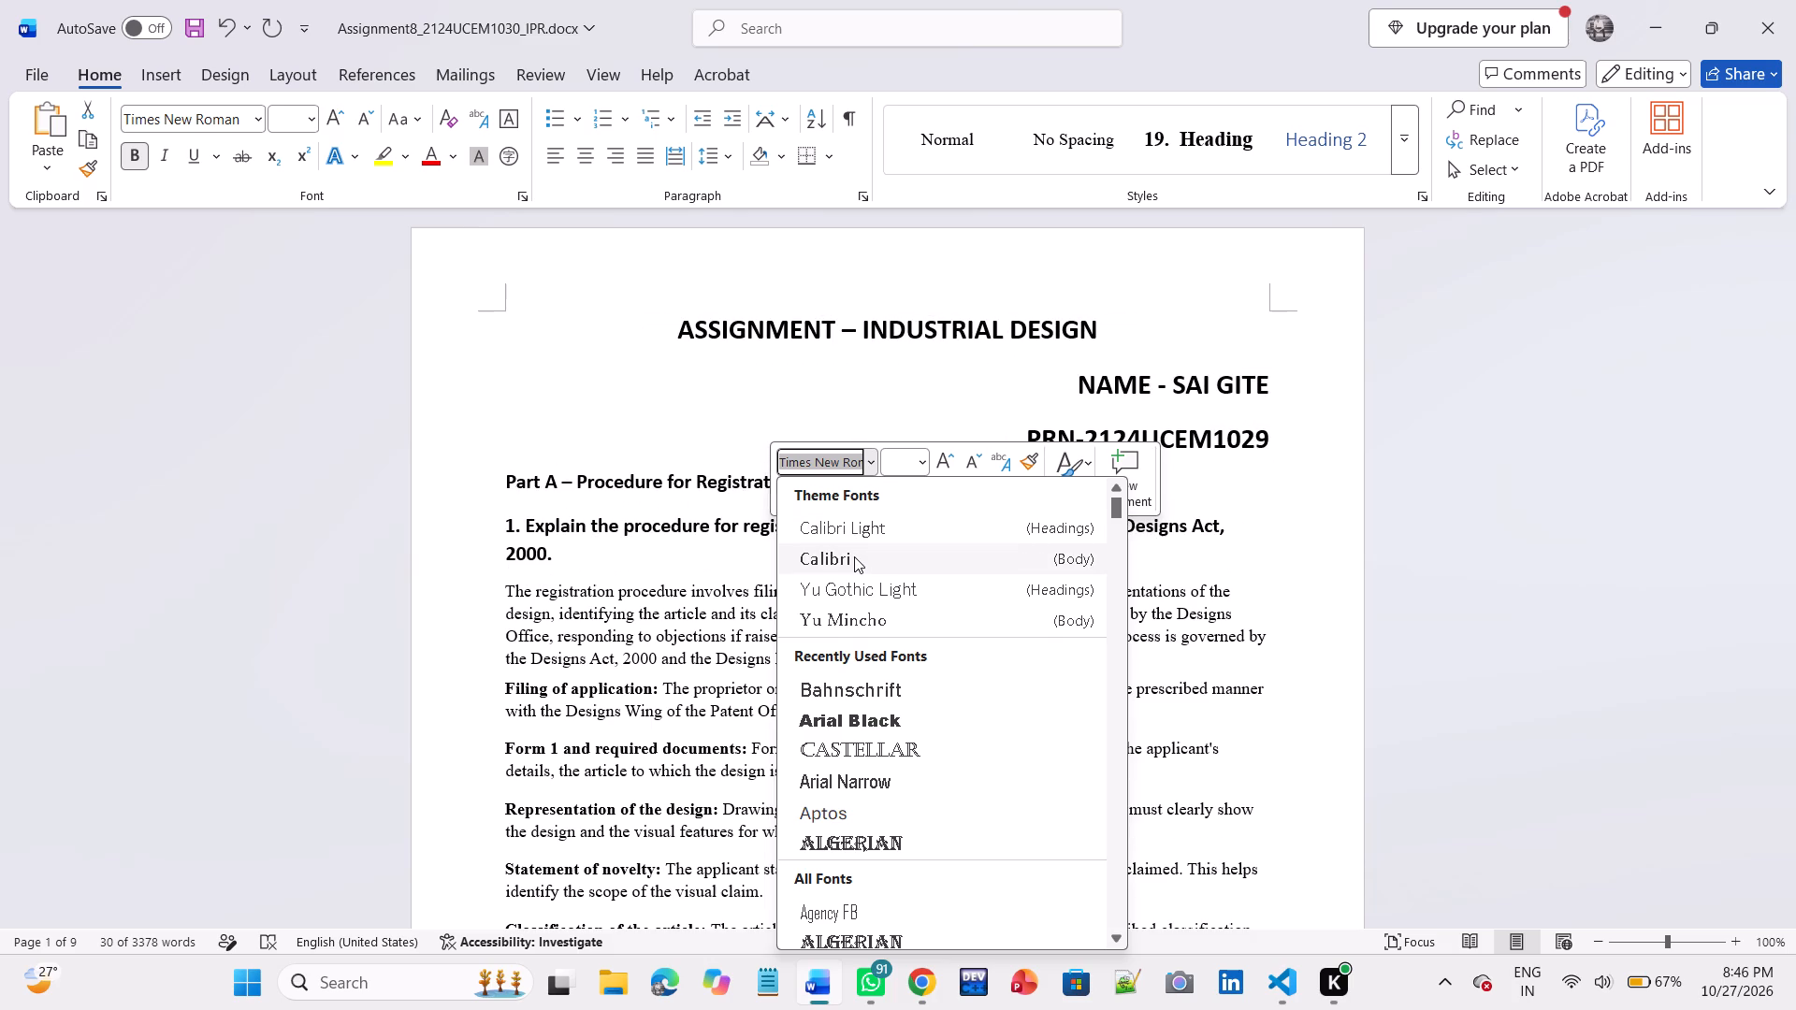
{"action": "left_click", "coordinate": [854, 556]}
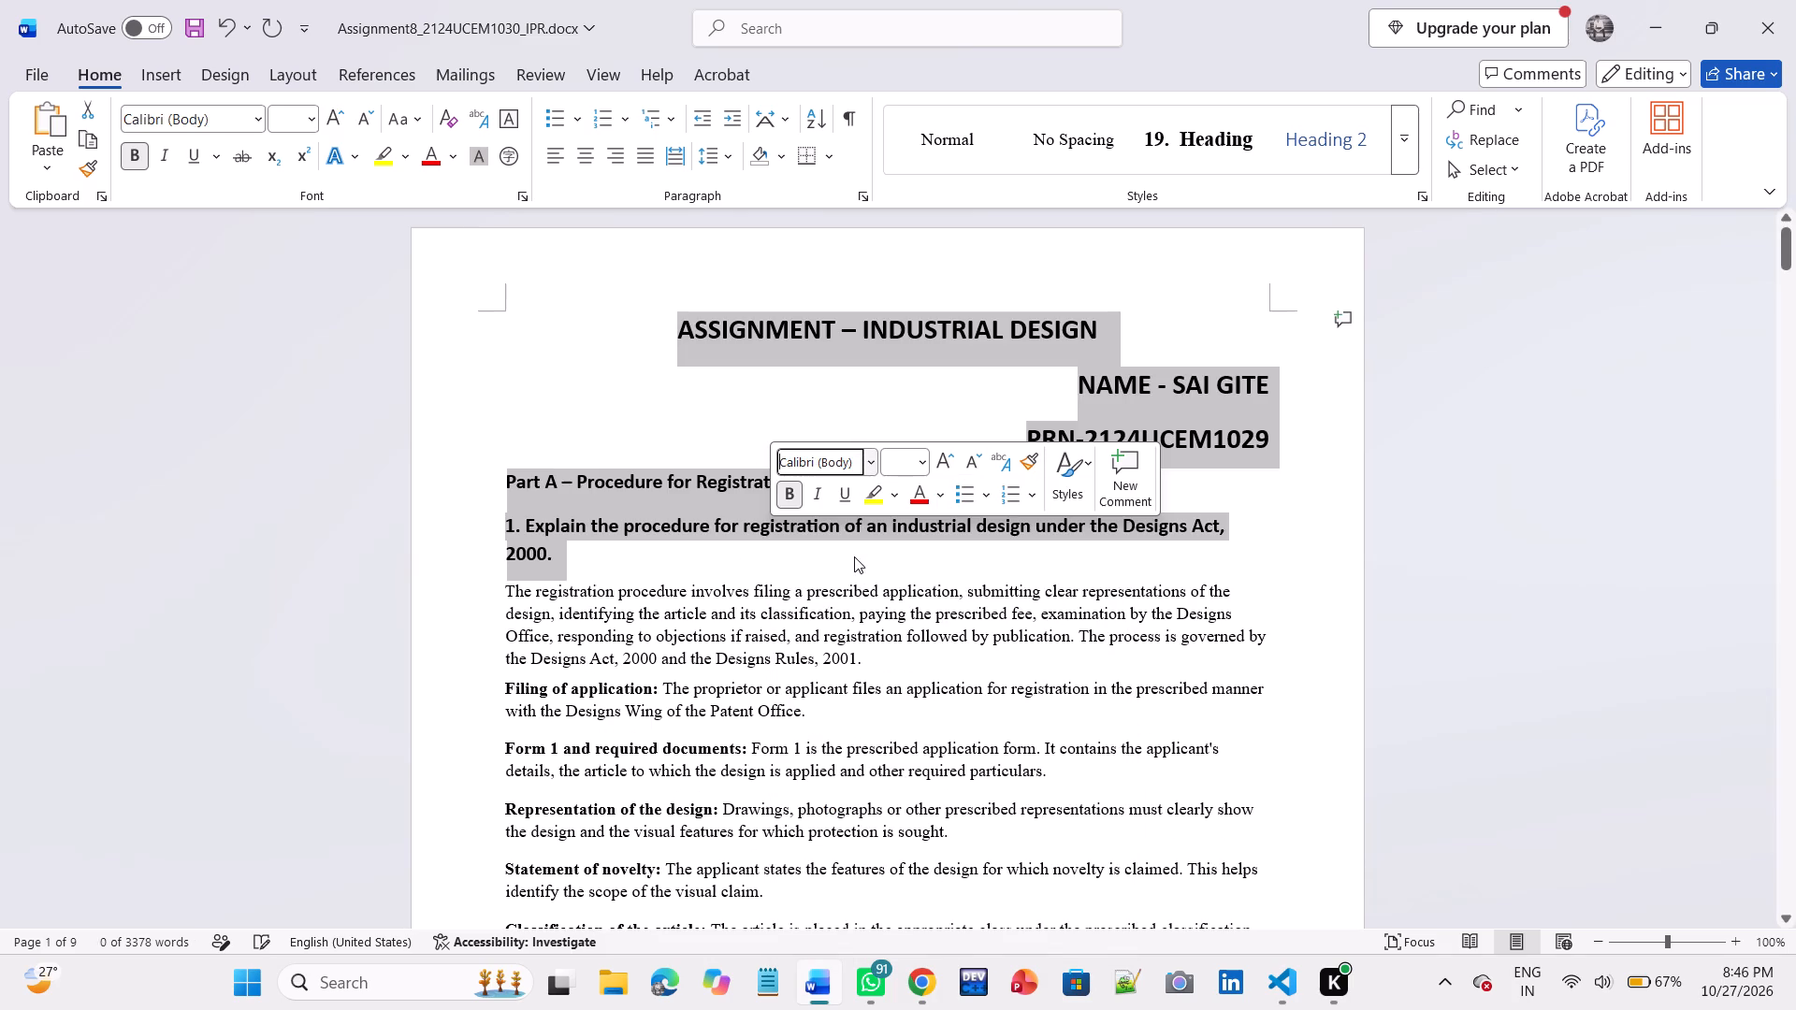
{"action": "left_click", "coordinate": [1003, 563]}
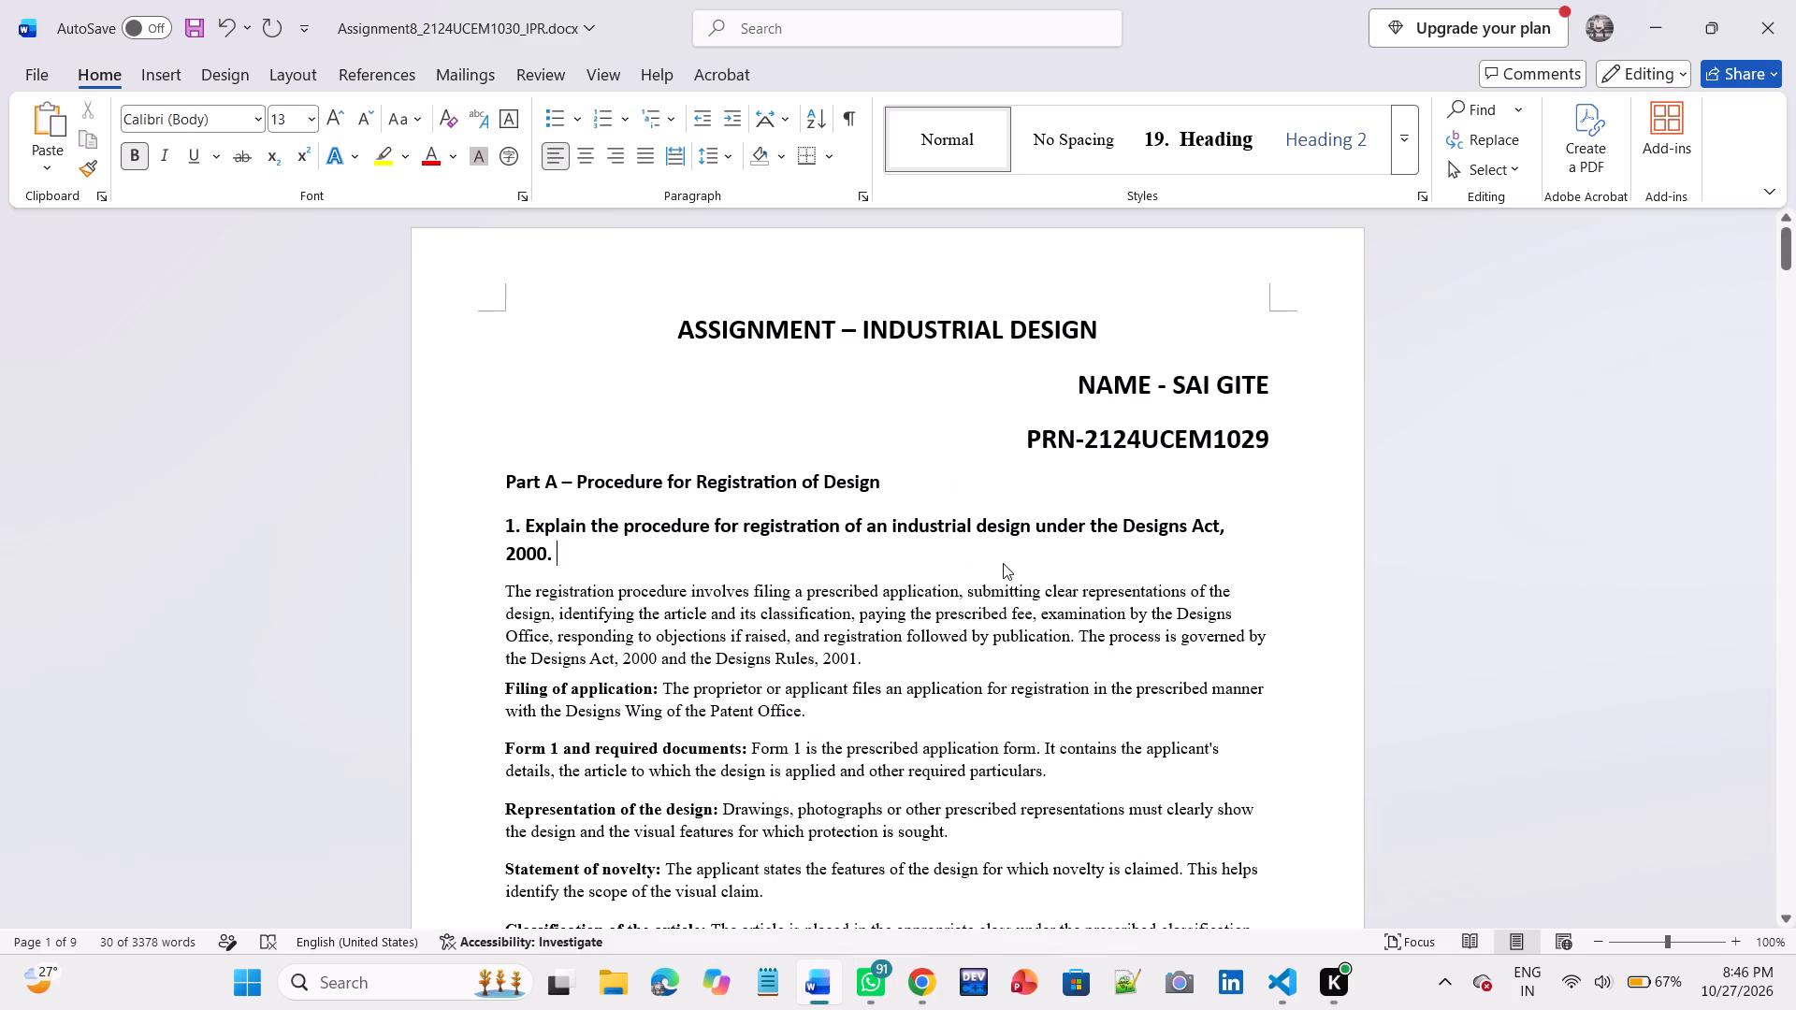
Set the font of the text from the assignment heading through the question 1 heading to Castellar.
{"action": "scroll", "coordinate": [1014, 459], "scroll_direction": "down", "scroll_amount": 2}
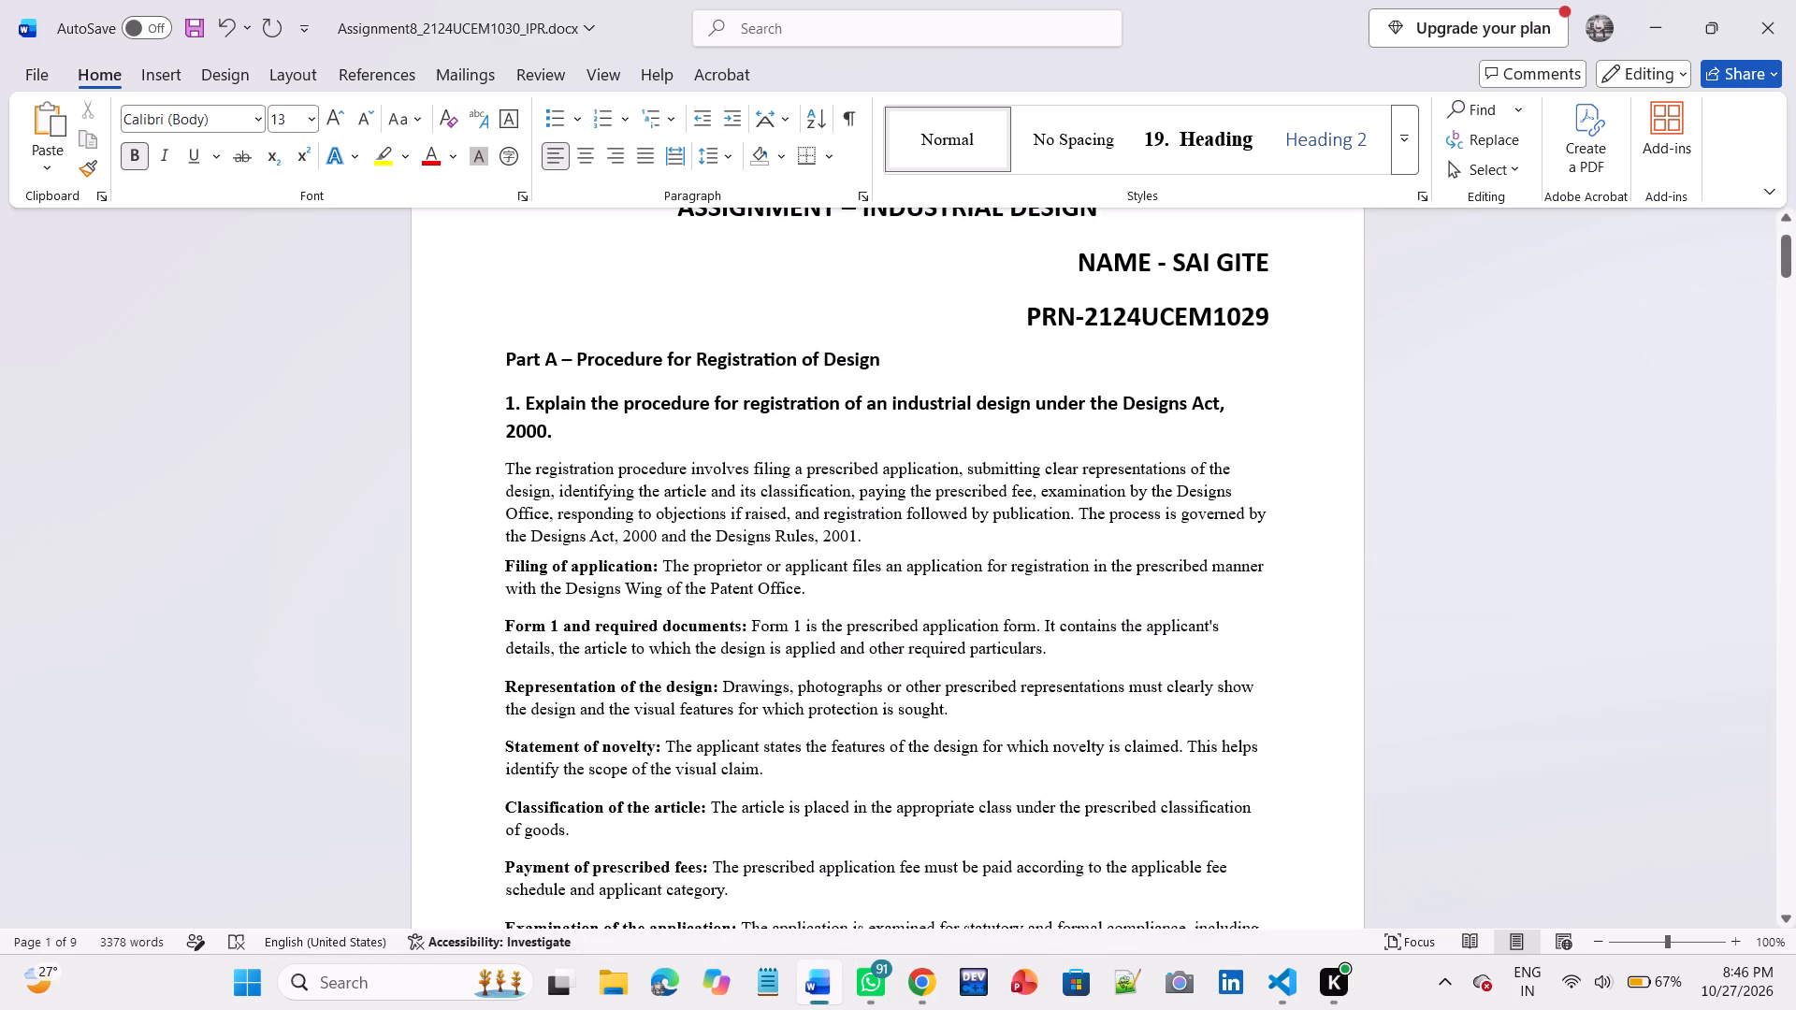
{"action": "left_click_drag", "start_coordinate": [626, 430], "coordinate": [609, 248]}
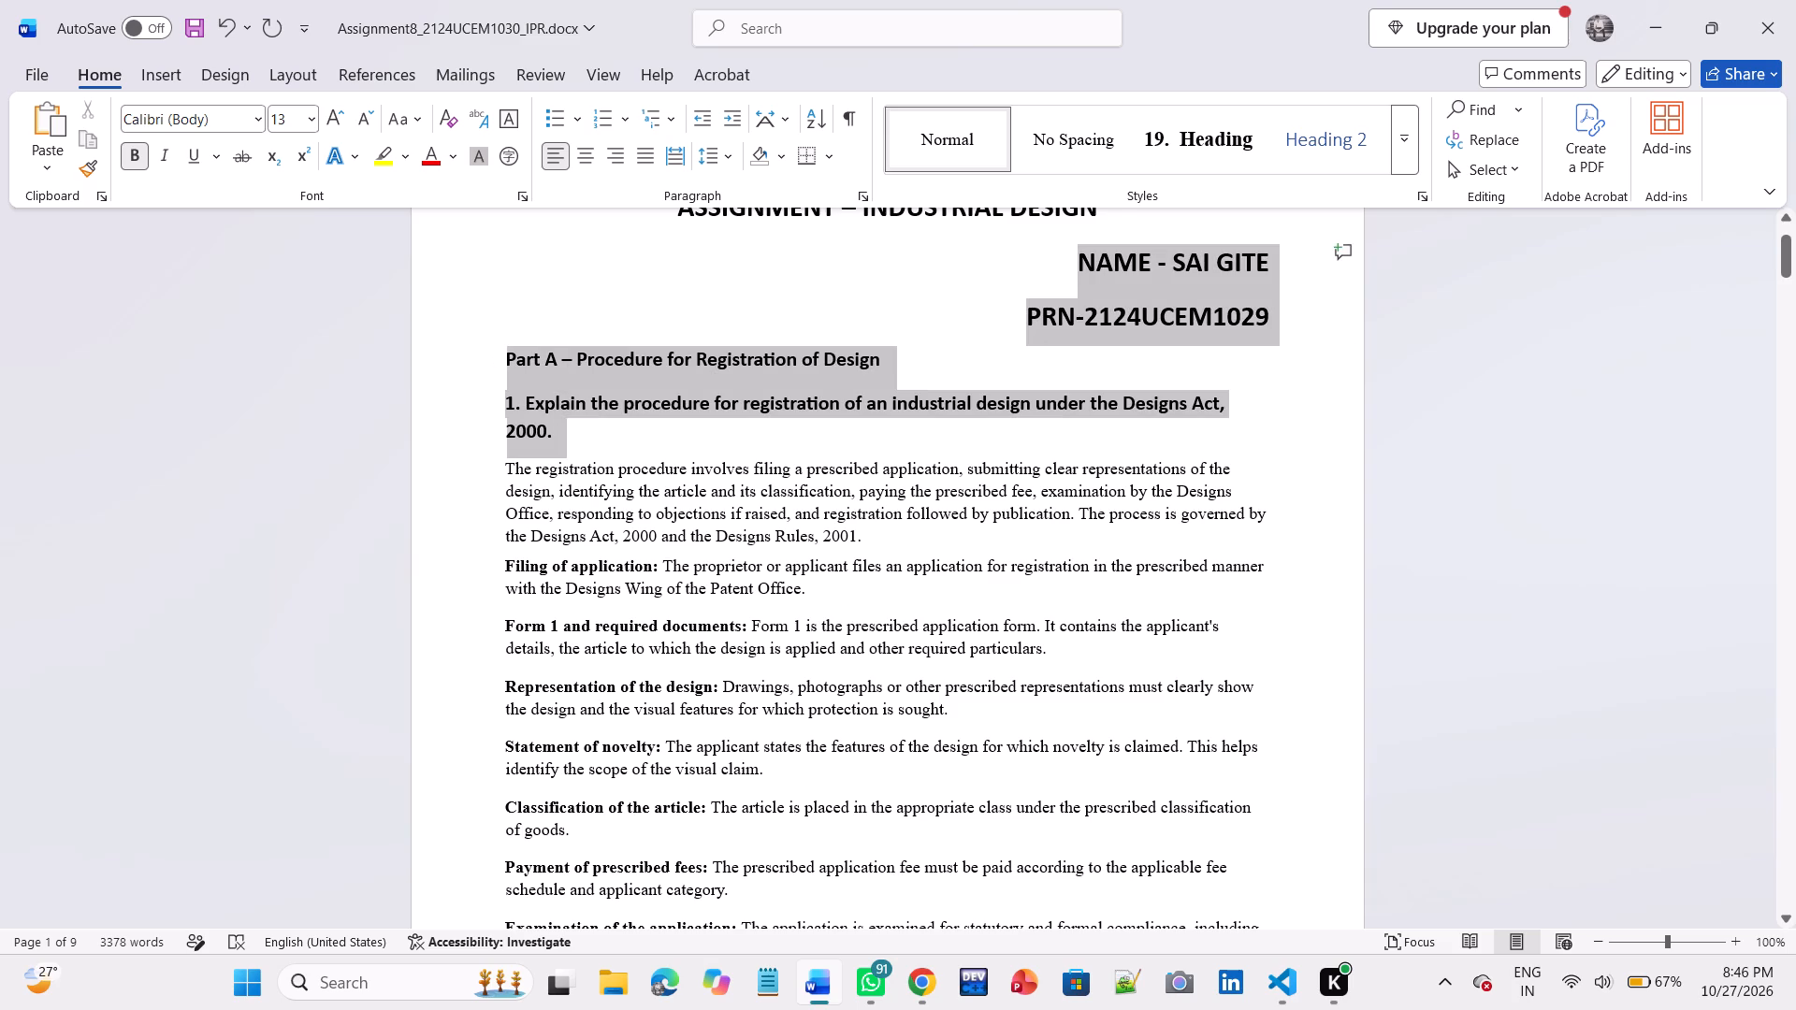
{"action": "left_click_drag", "start_coordinate": [609, 248], "coordinate": [654, 226]}
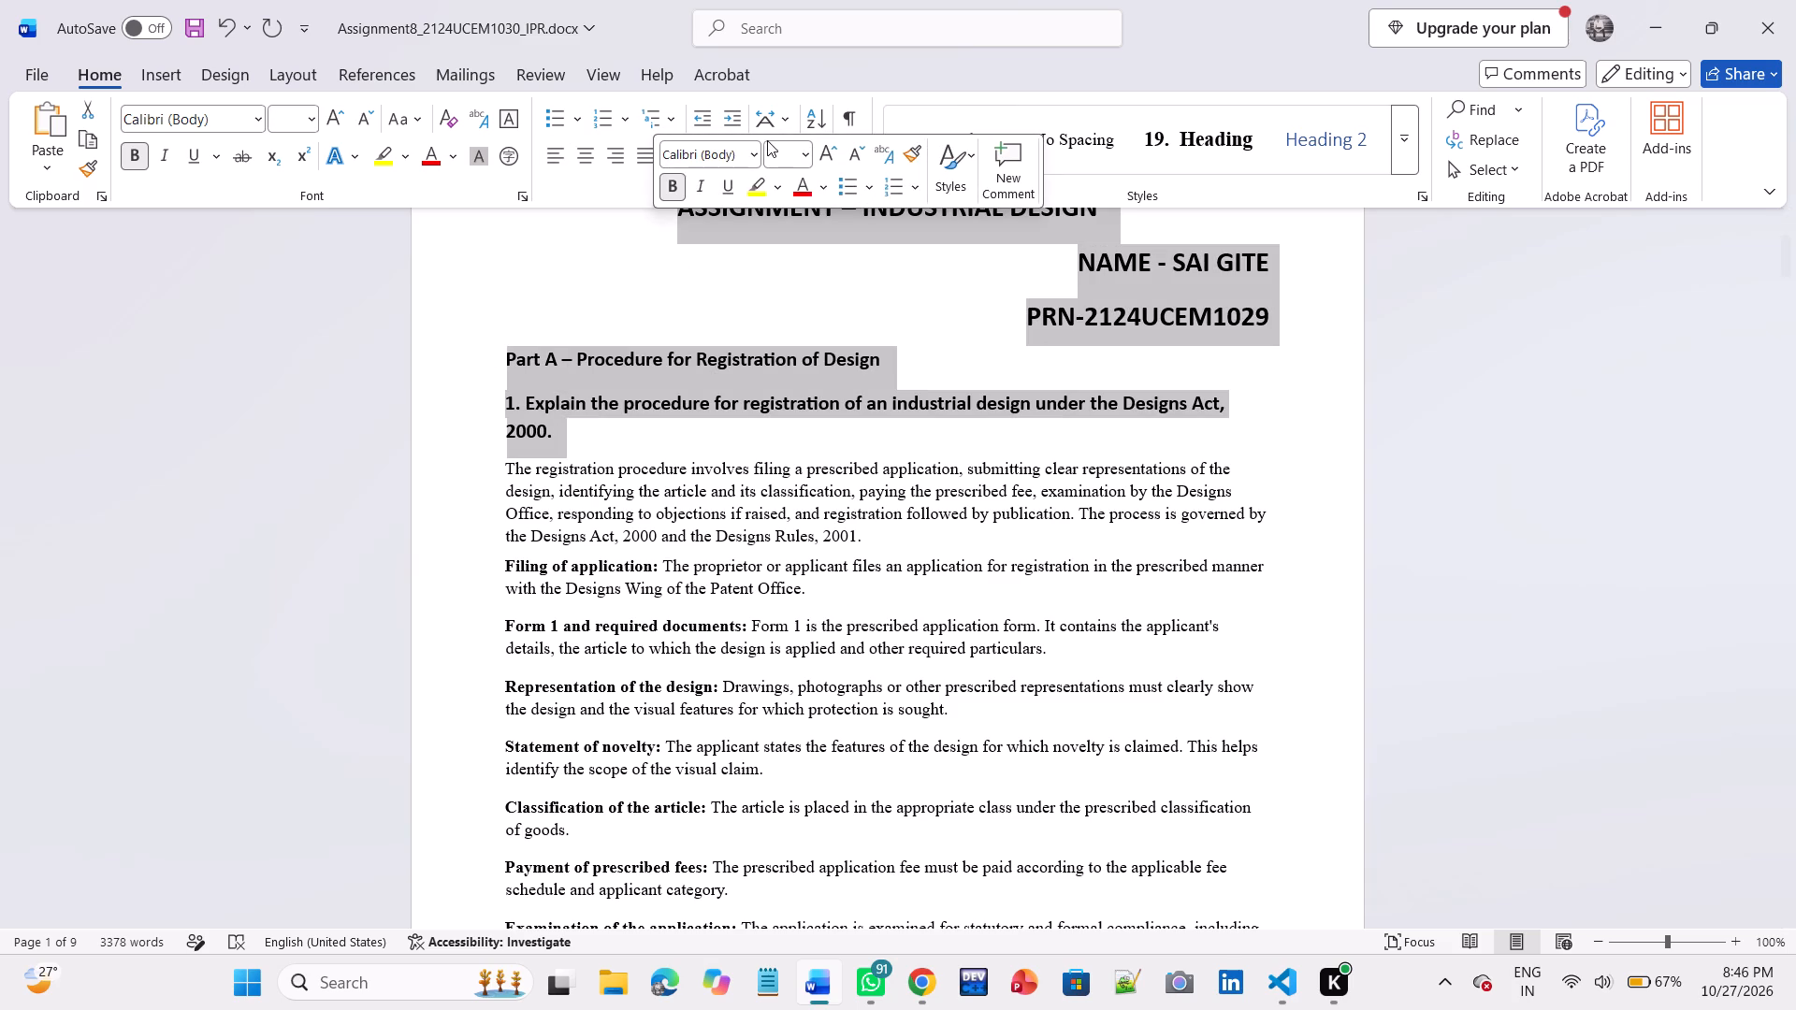
{"action": "left_click", "coordinate": [746, 148]}
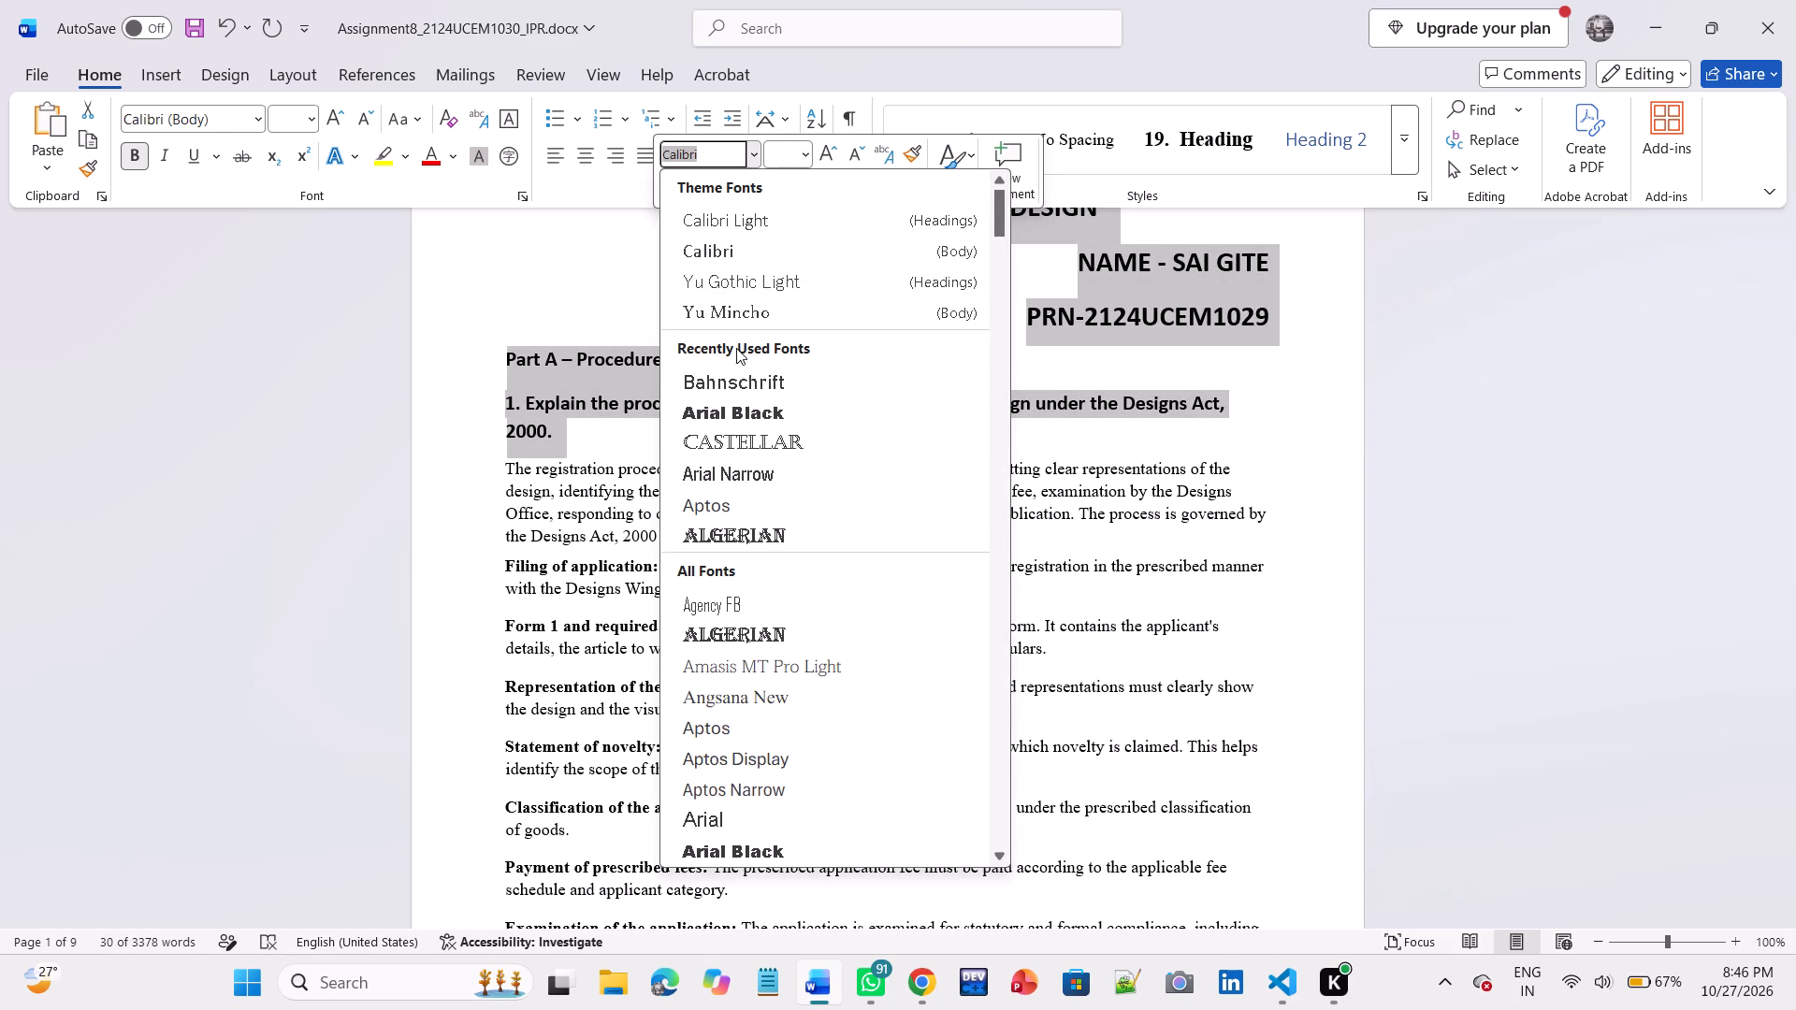
{"action": "left_click", "coordinate": [735, 428]}
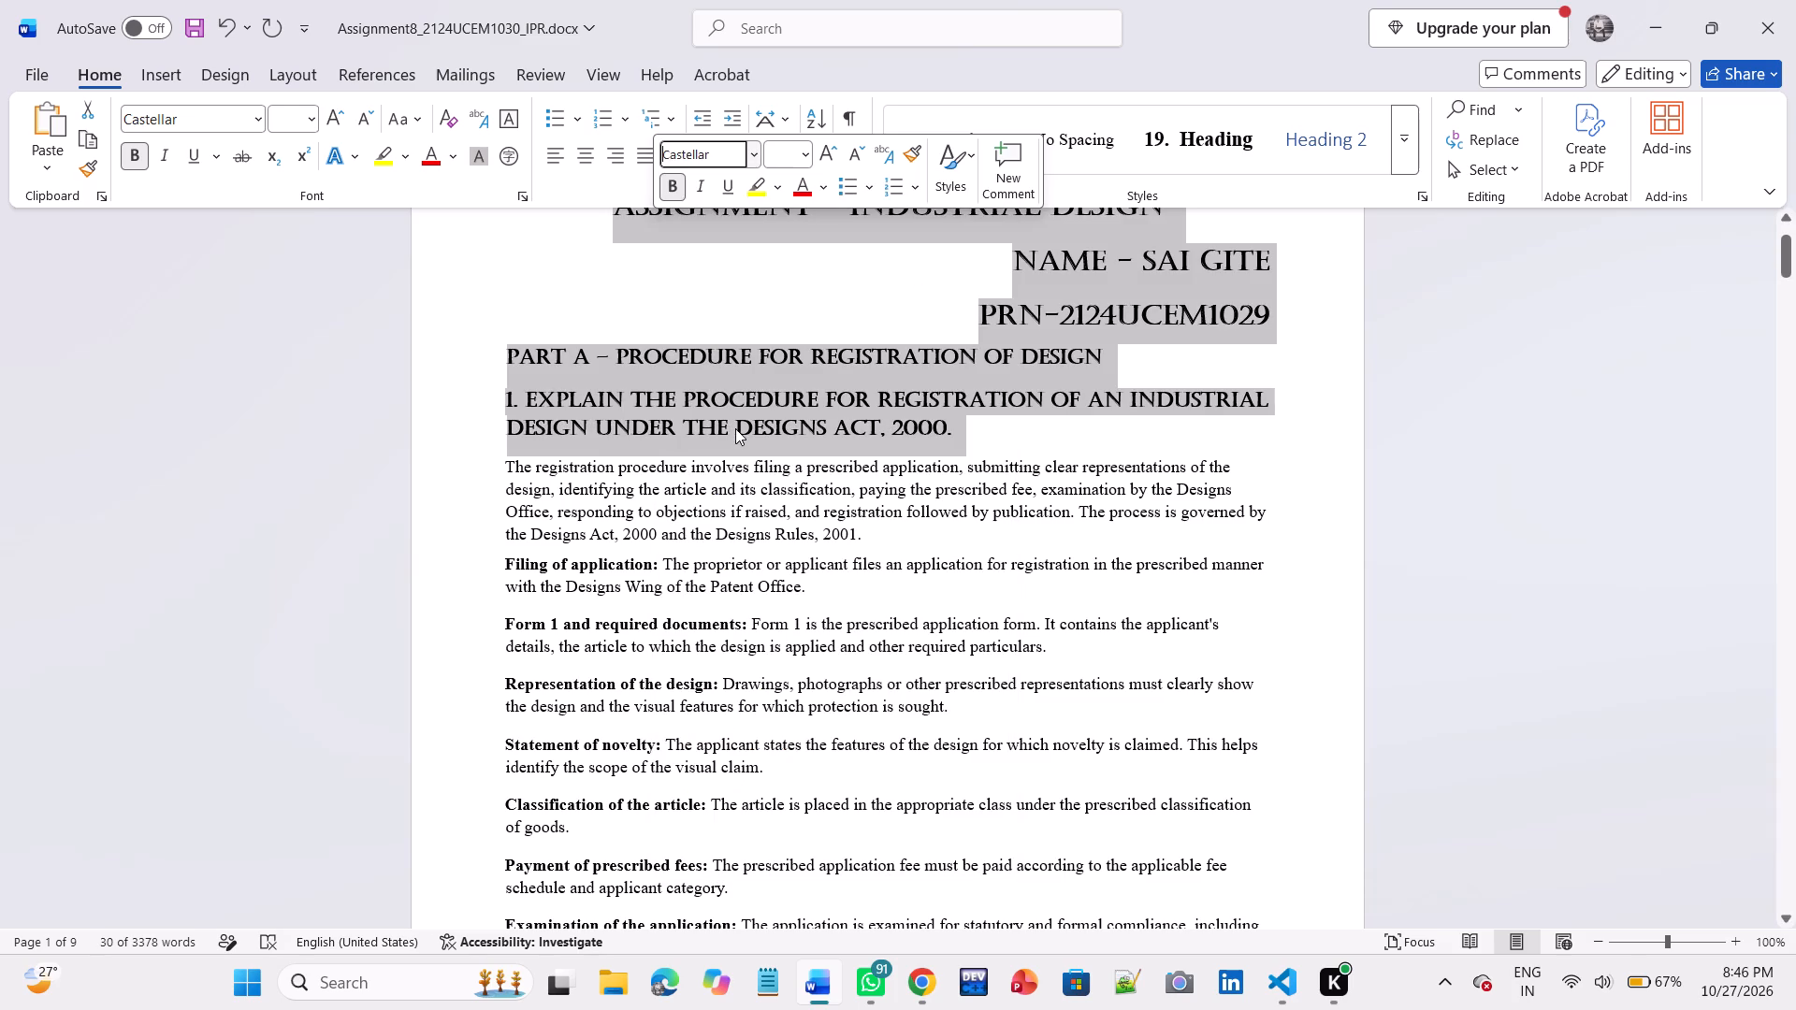
{"action": "left_click", "coordinate": [735, 428]}
{"action": "scroll", "coordinate": [735, 428], "scroll_direction": "up", "scroll_amount": 2}
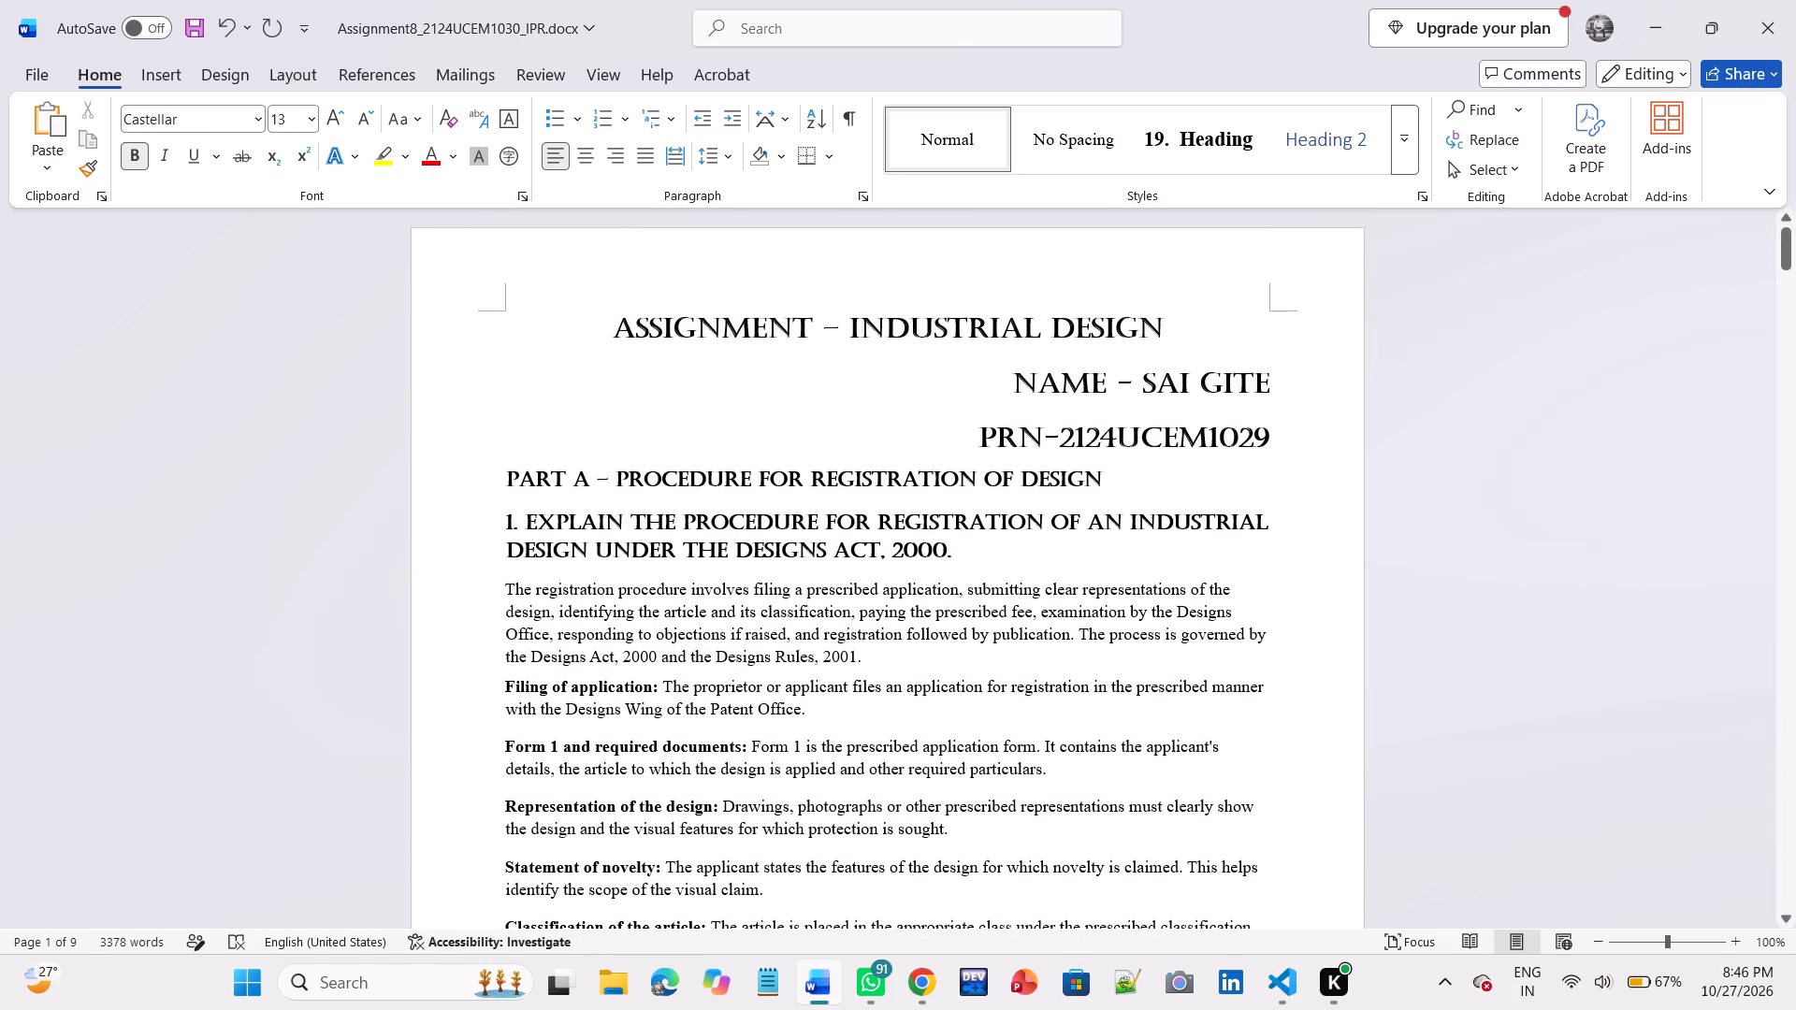
{"action": "scroll", "coordinate": [735, 428], "scroll_direction": "down", "scroll_amount": 4}
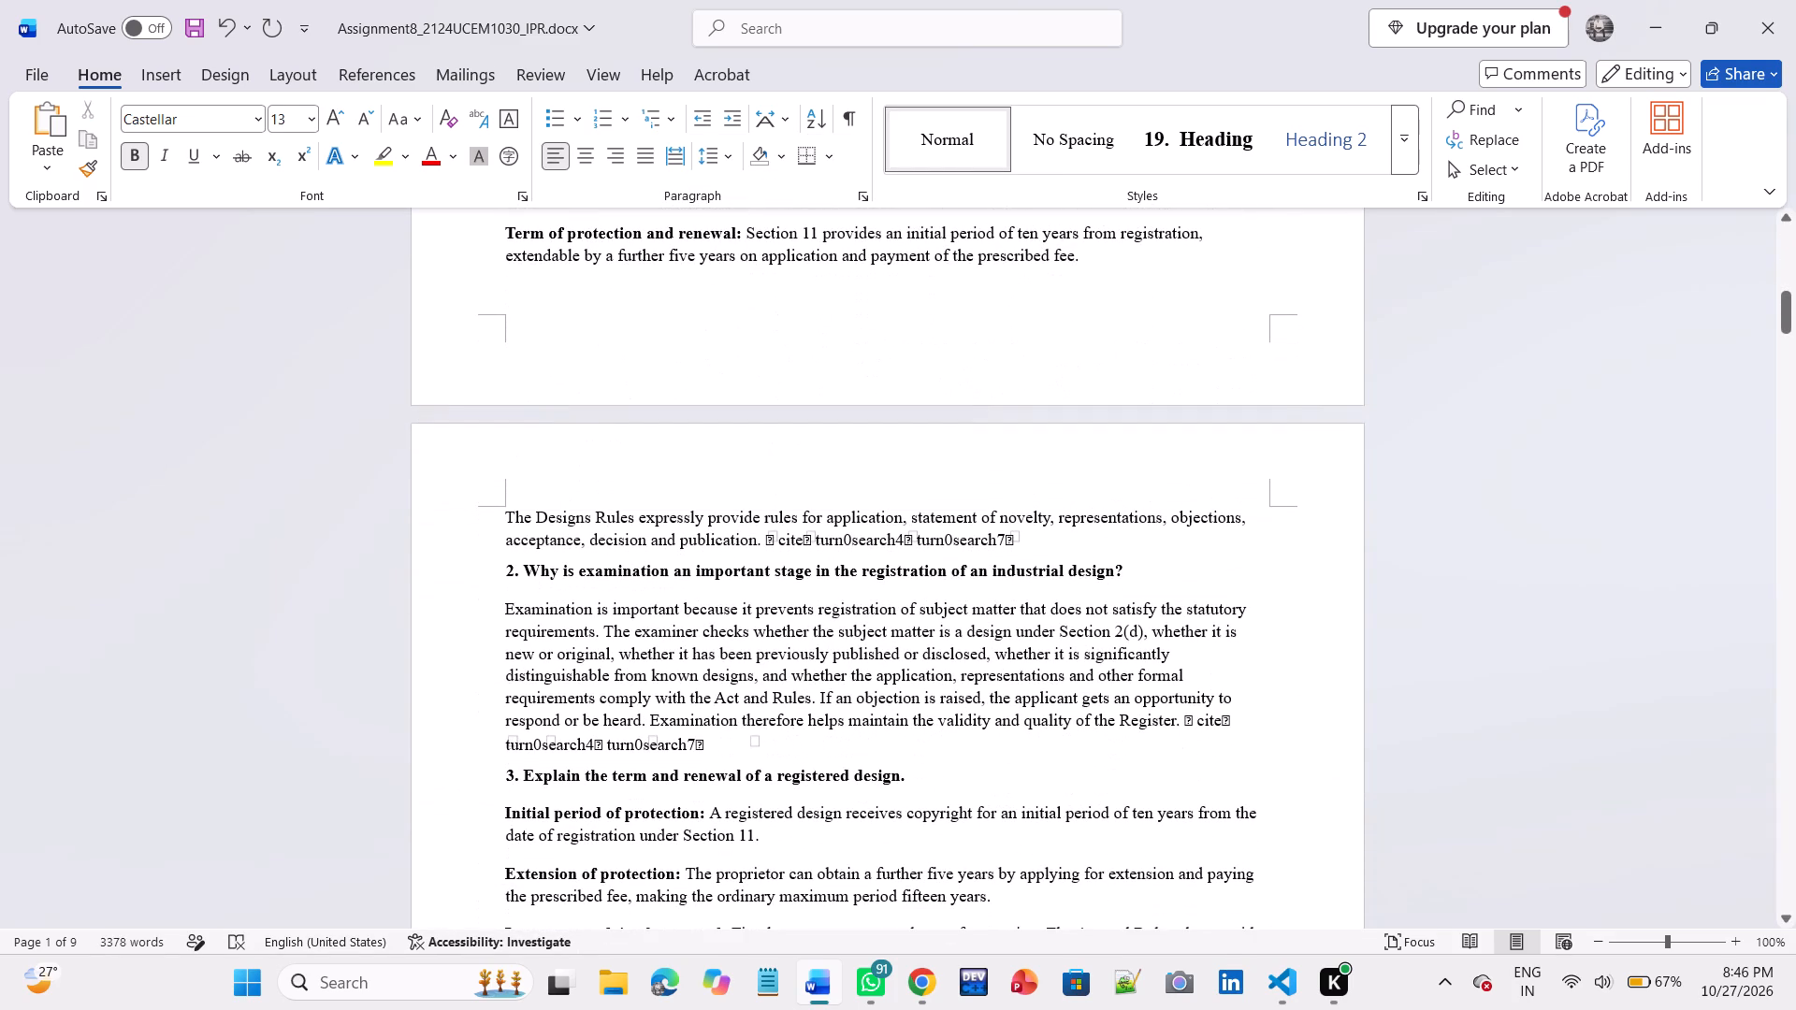
Save the document as a Word file in drive D's Documents folder, changing the PRN's last two digits in the file name to 29.
{"action": "left_click", "coordinate": [44, 73]}
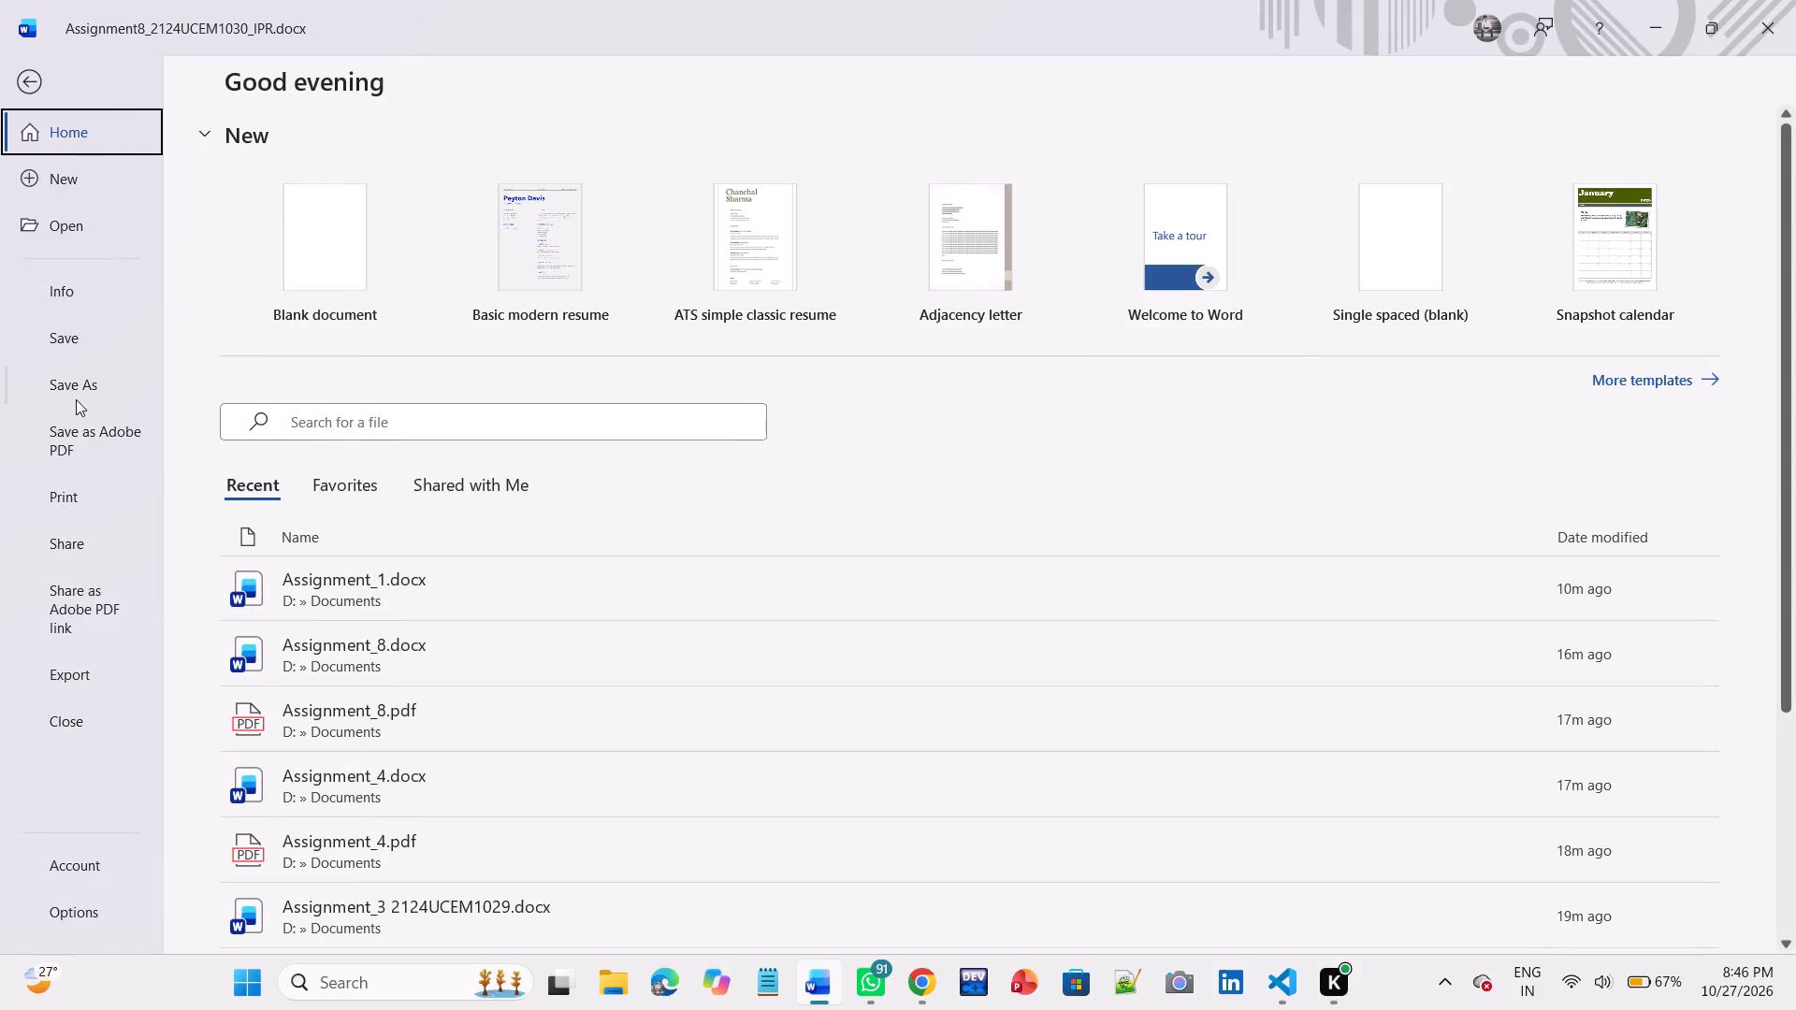
{"action": "left_click", "coordinate": [76, 399]}
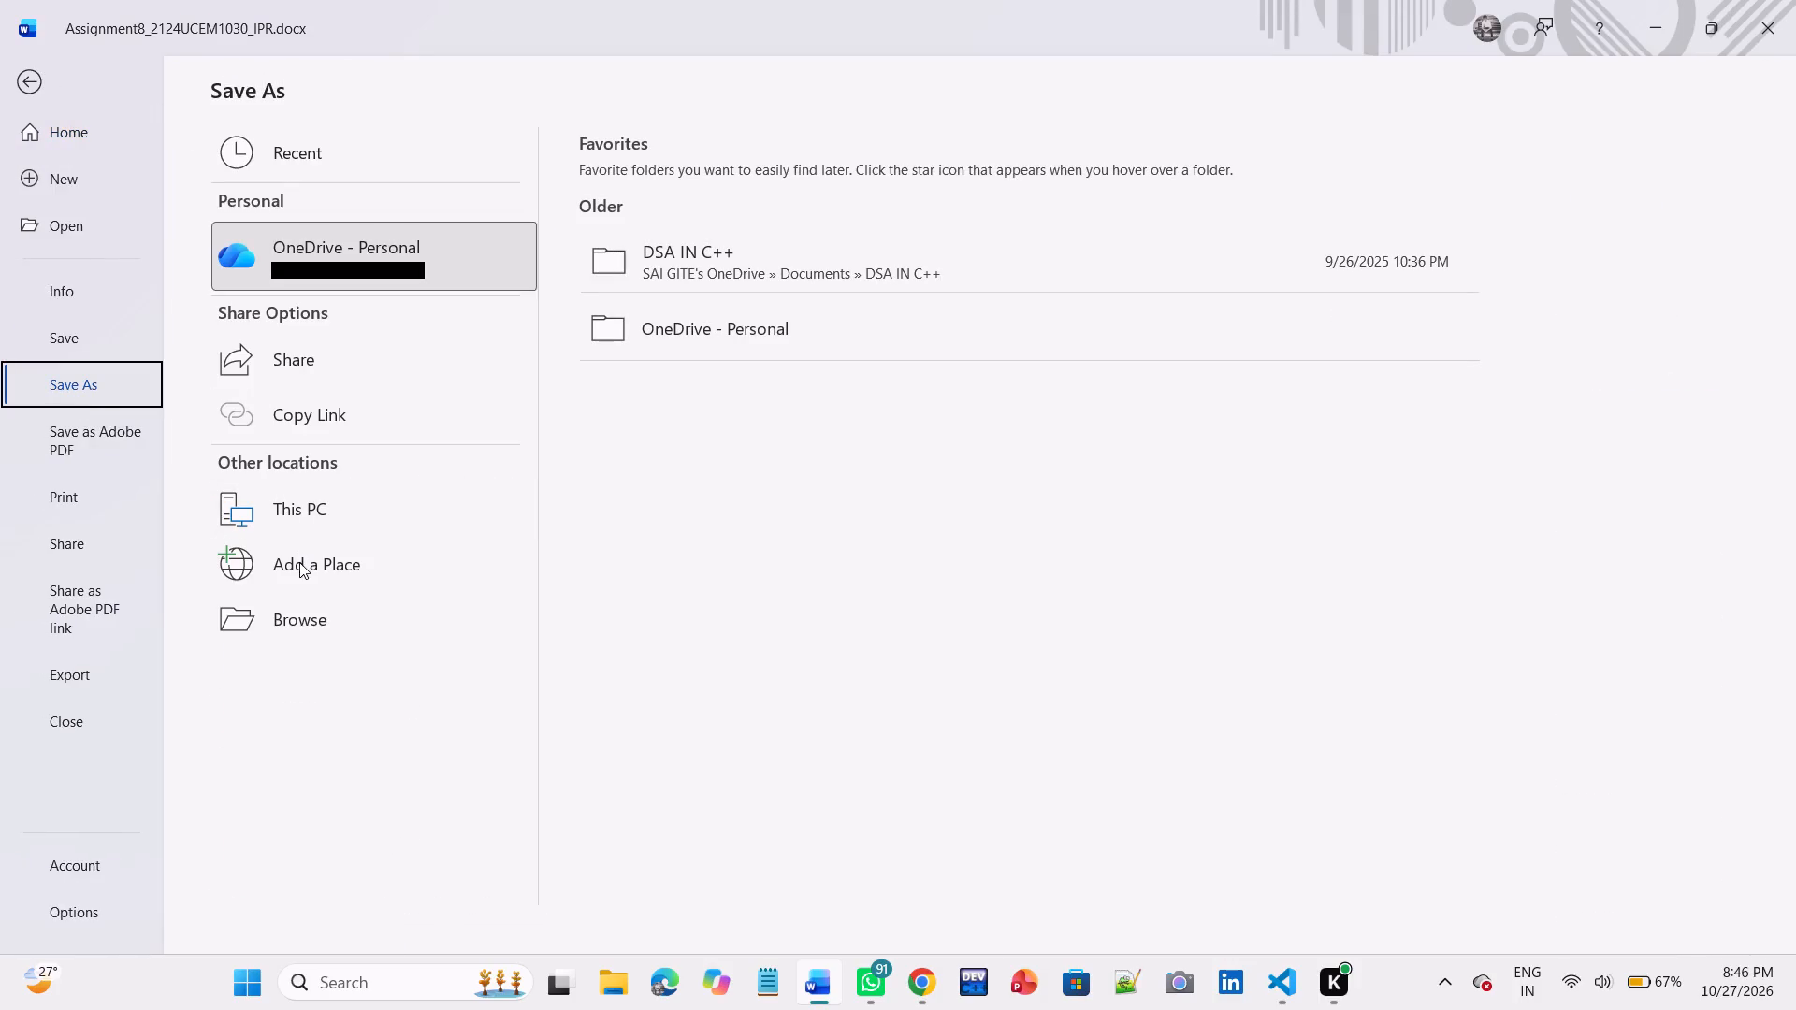
{"action": "left_click", "coordinate": [333, 640]}
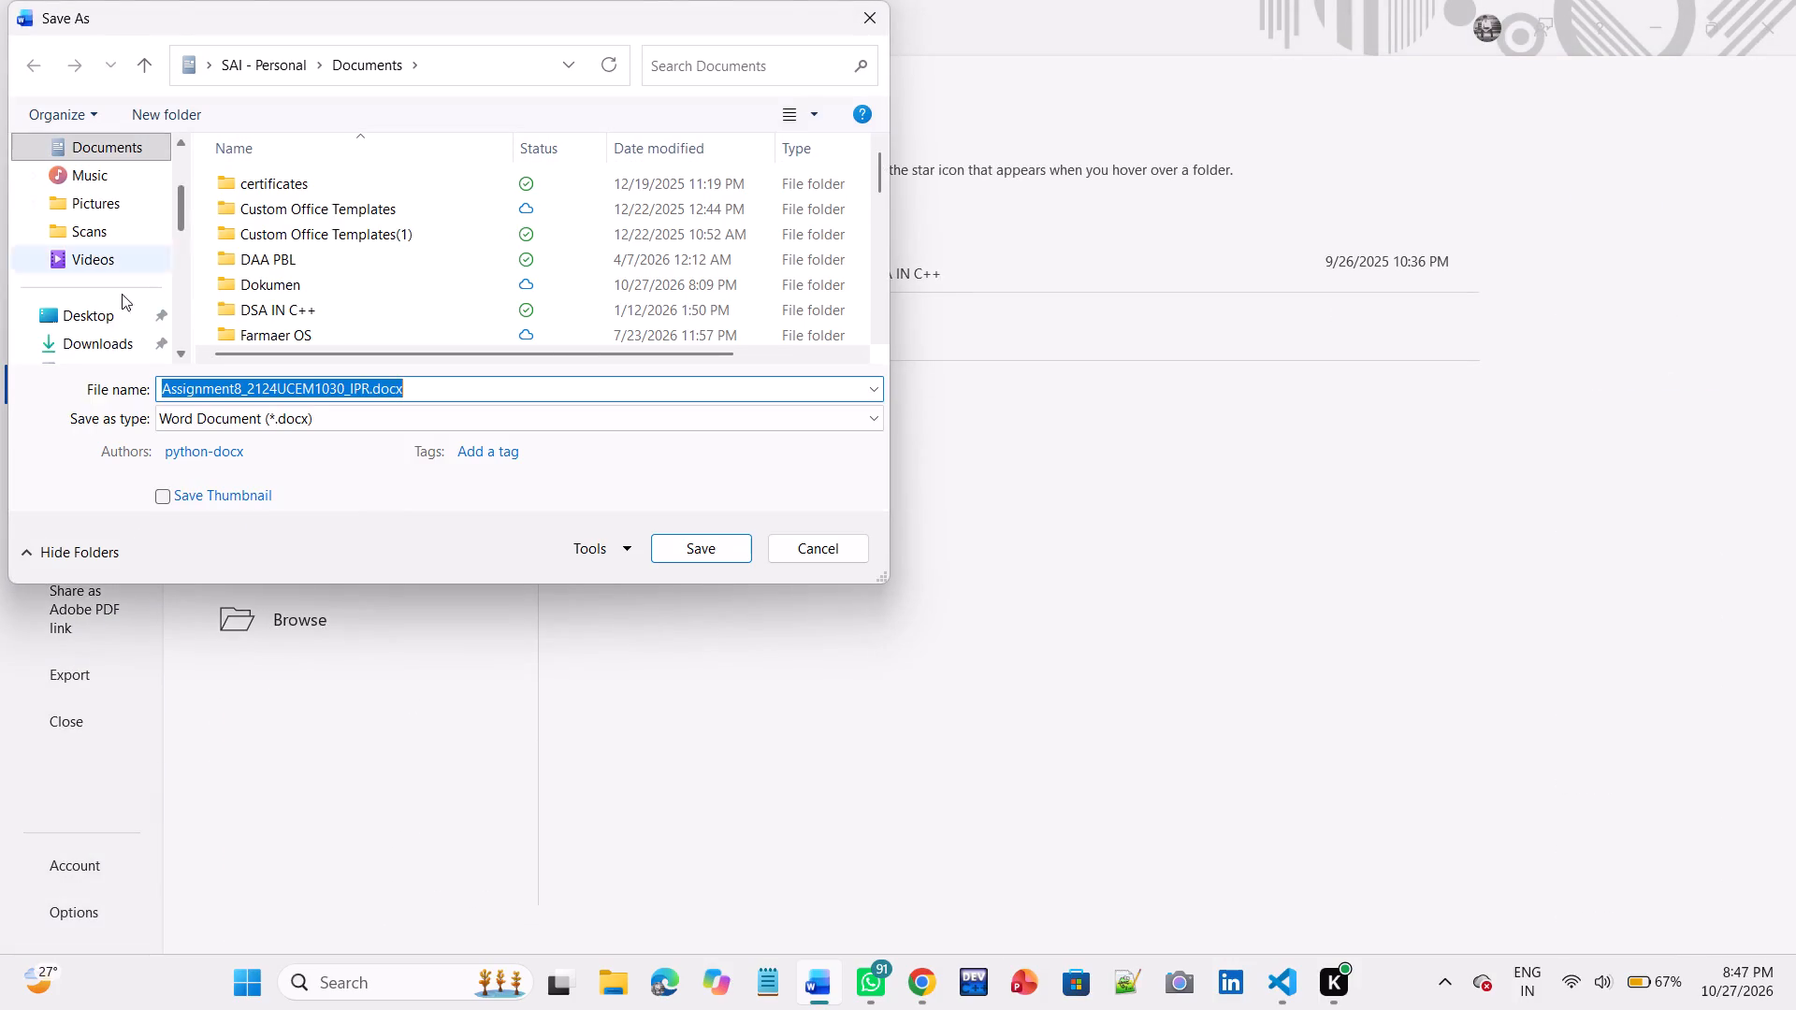
{"action": "scroll", "coordinate": [121, 294], "scroll_direction": "down", "scroll_amount": 1}
{"action": "left_click", "coordinate": [98, 246]}
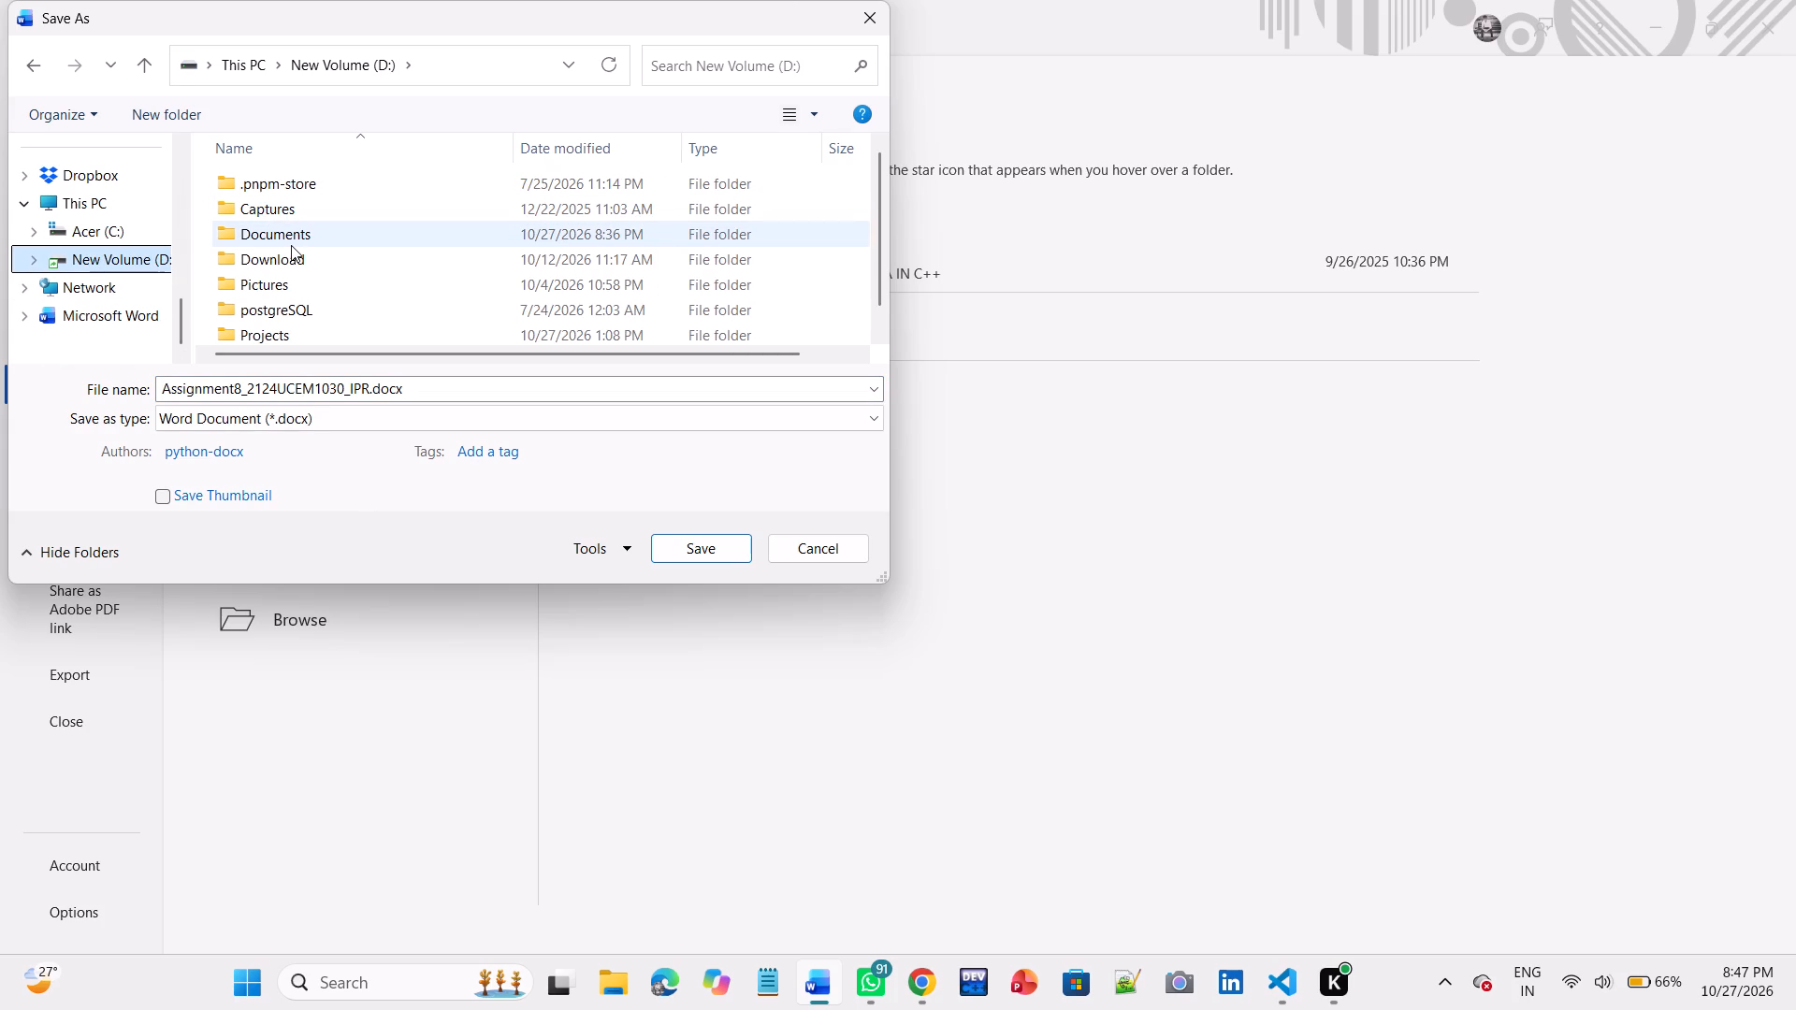
{"action": "double_click", "coordinate": [291, 245]}
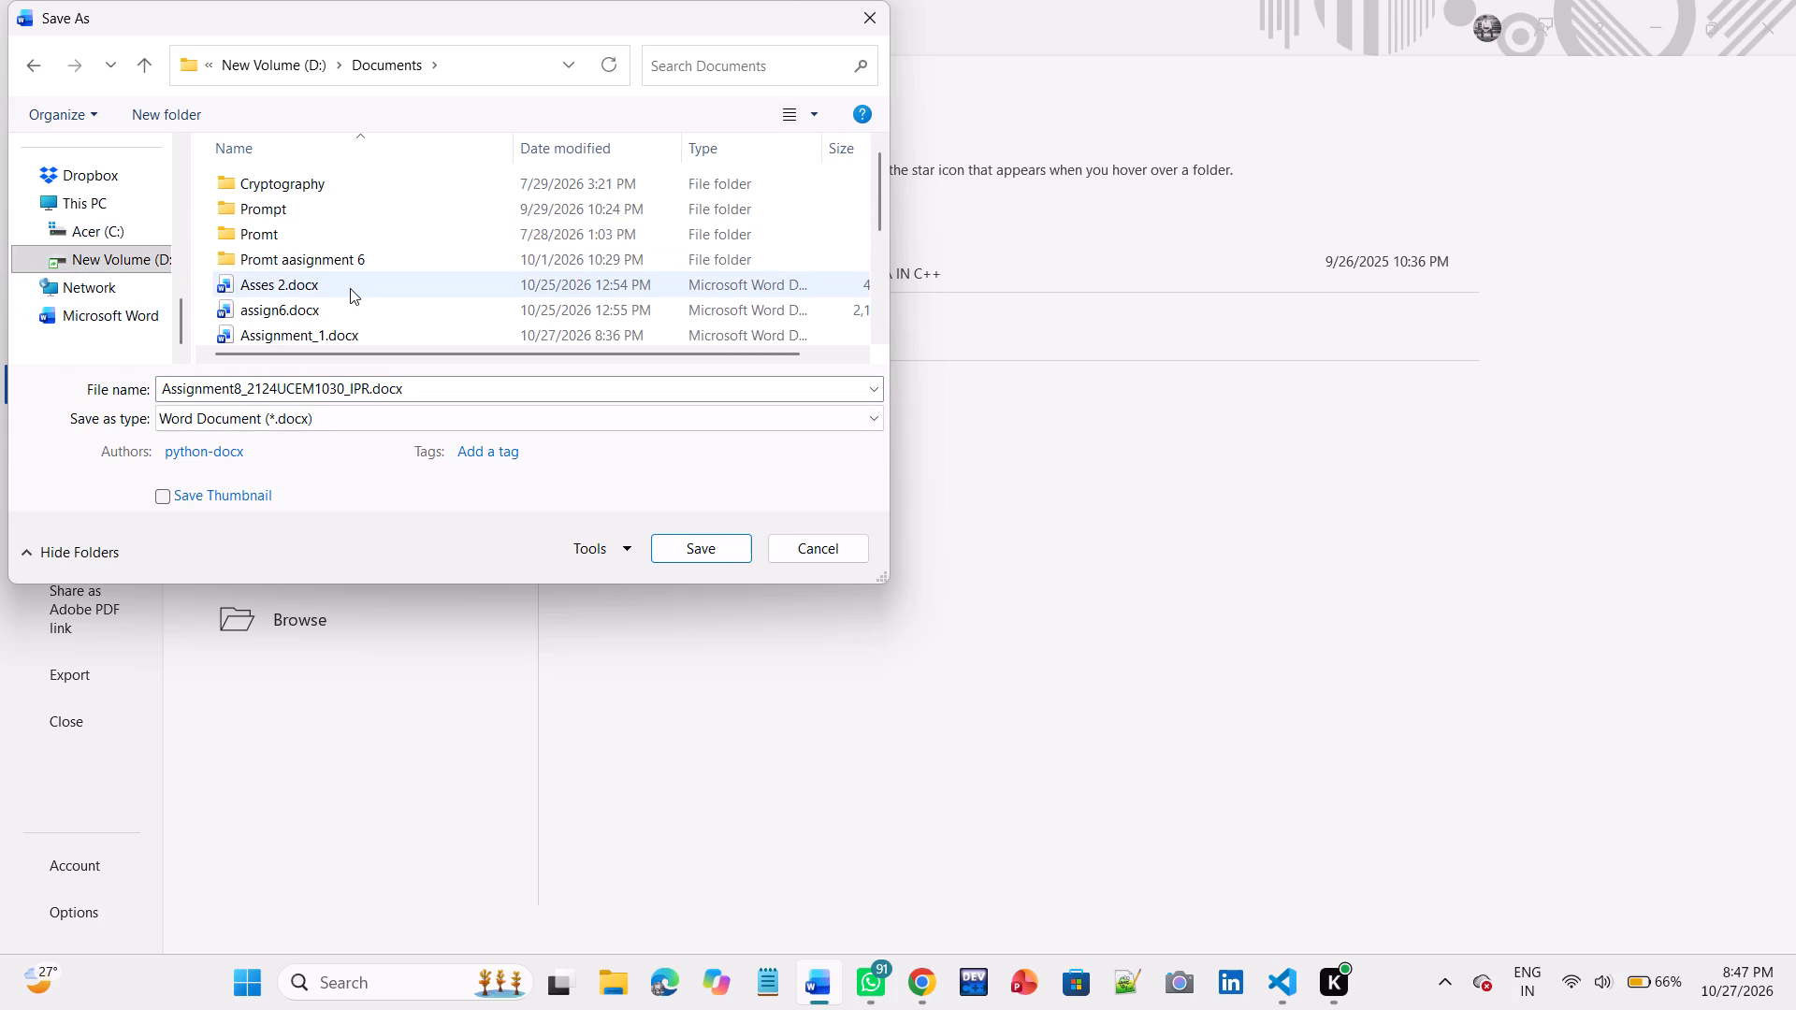
{"action": "left_click", "coordinate": [341, 387]}
{"action": "left_click", "coordinate": [341, 387]}
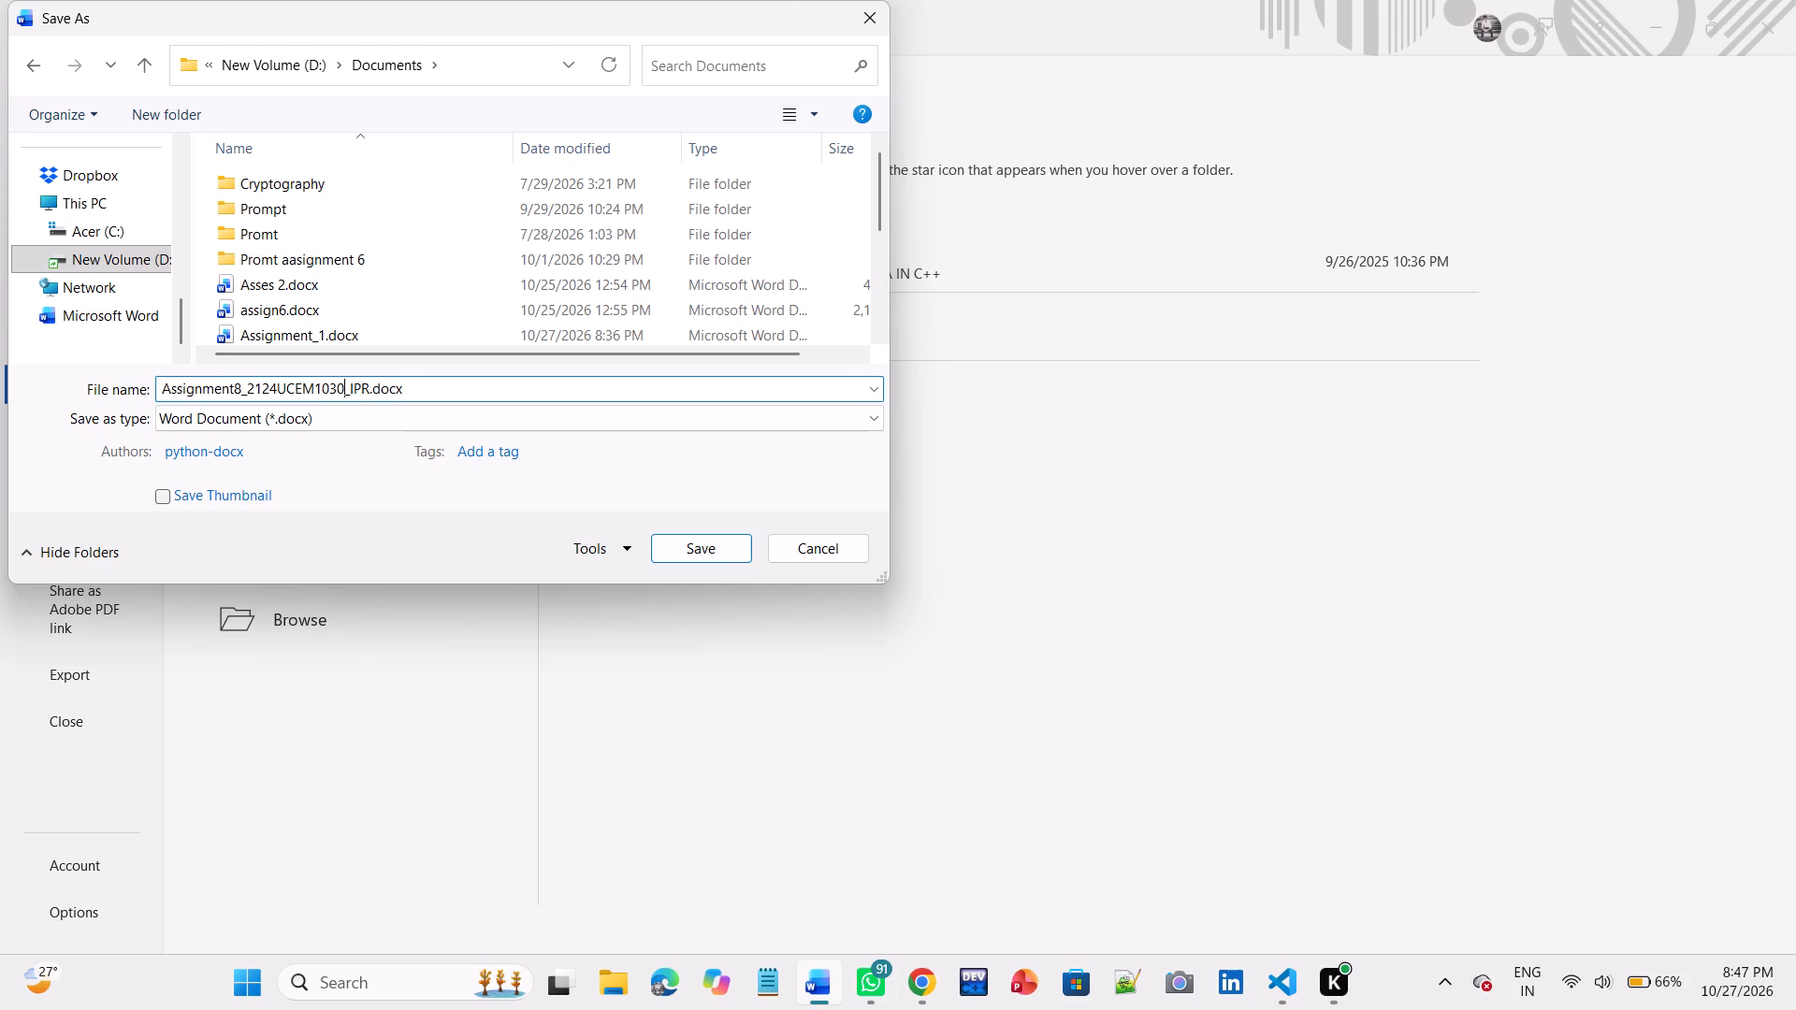
{"action": "key", "text": "BackSpace"}
{"action": "key", "text": "BackSpace"}
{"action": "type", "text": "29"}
{"action": "left_click", "coordinate": [684, 555]}
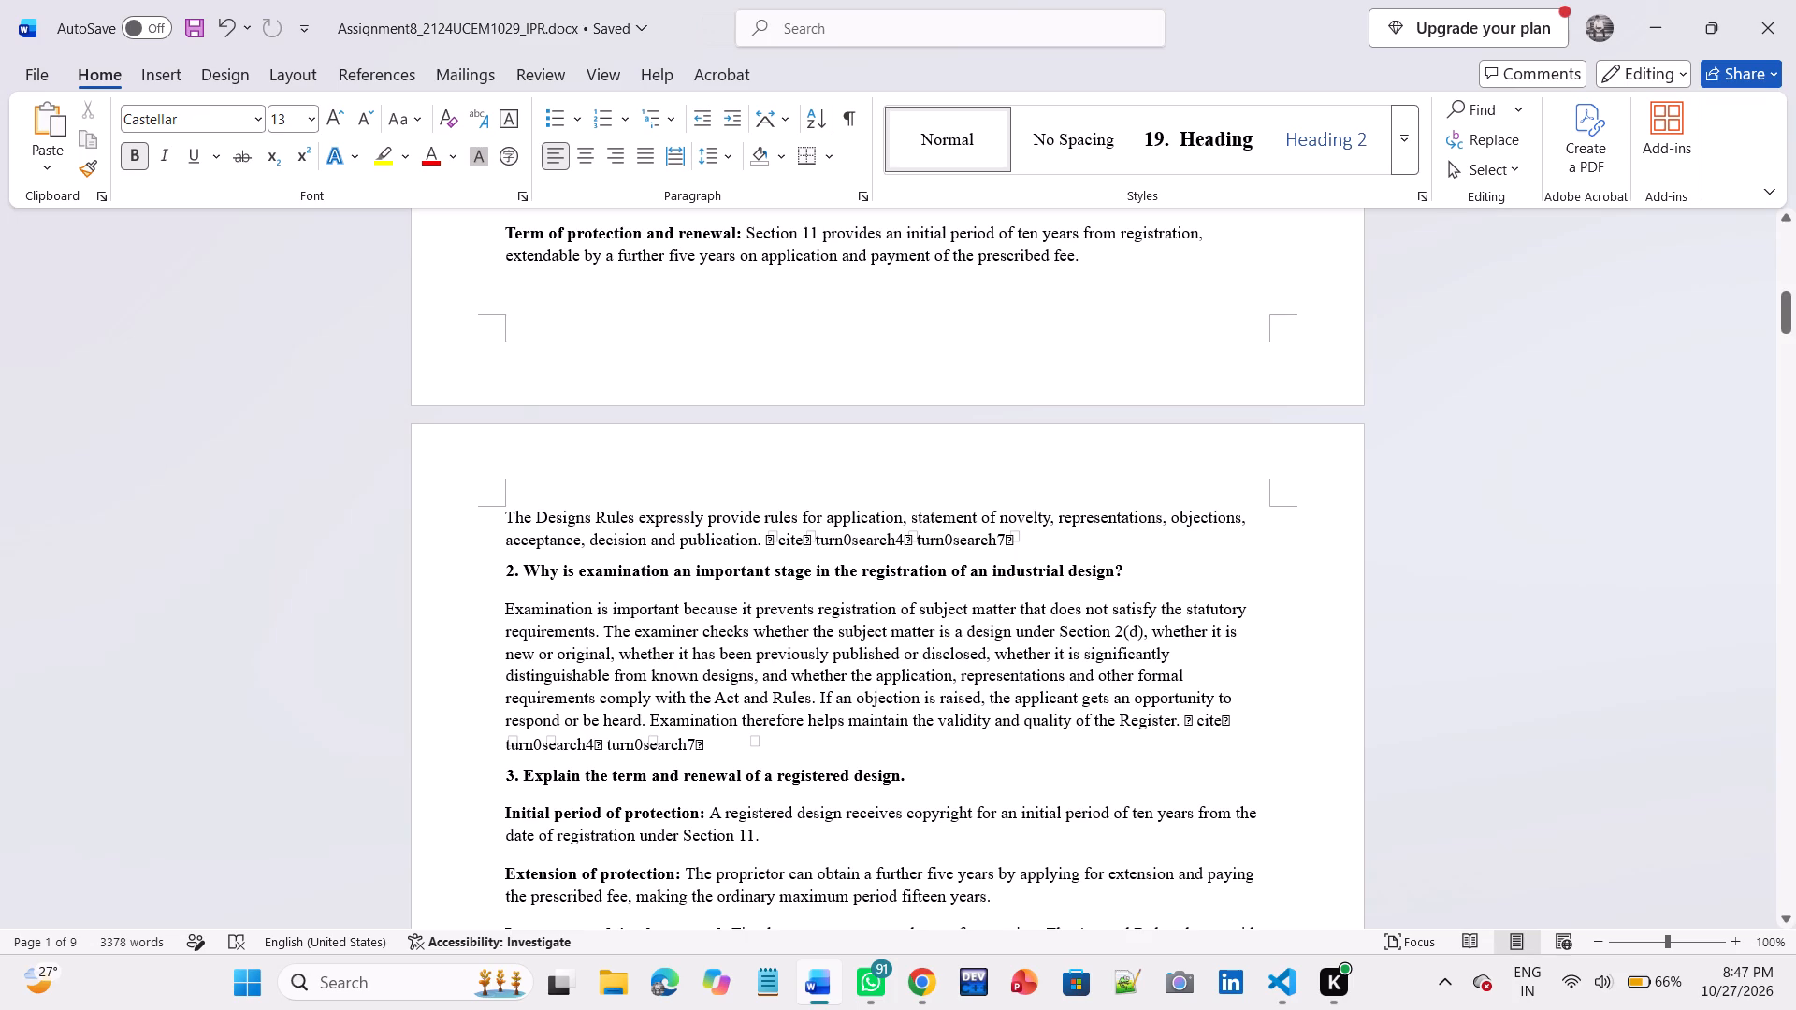
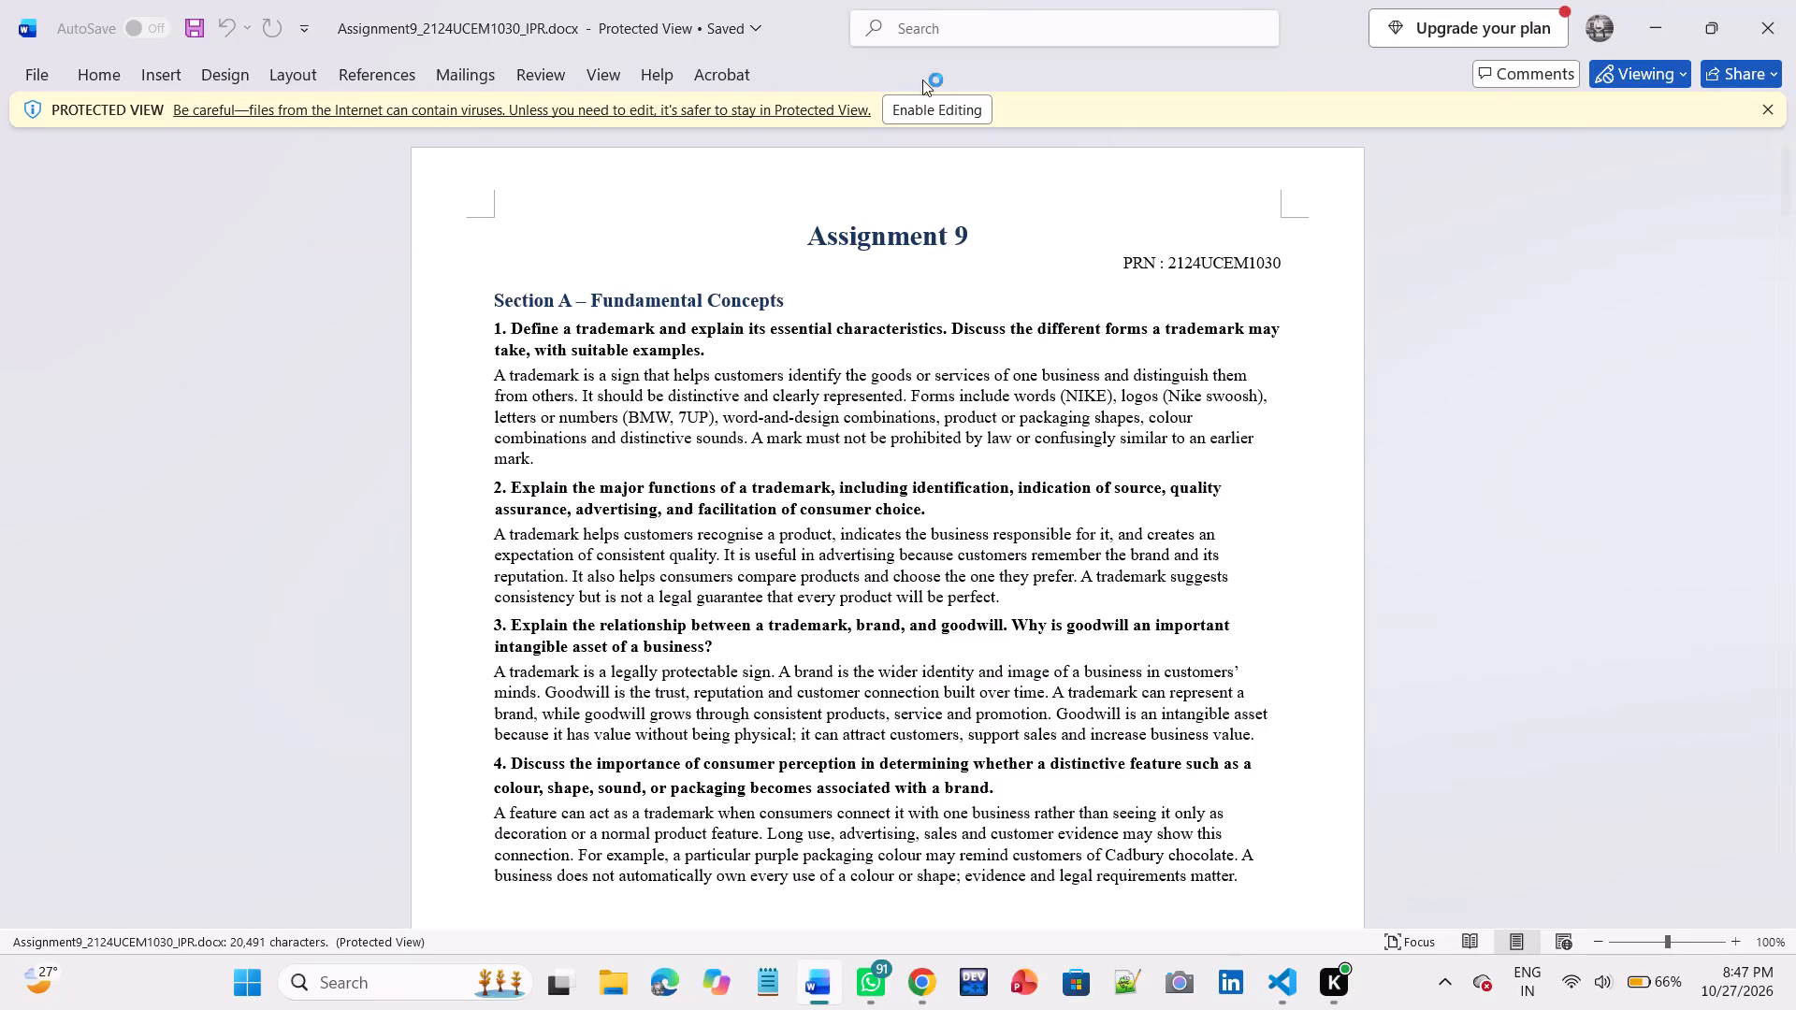
Enable editing of the Assignment 9 document and change the last two digits of the PRN below the heading to 29.
{"action": "left_click", "coordinate": [920, 113]}
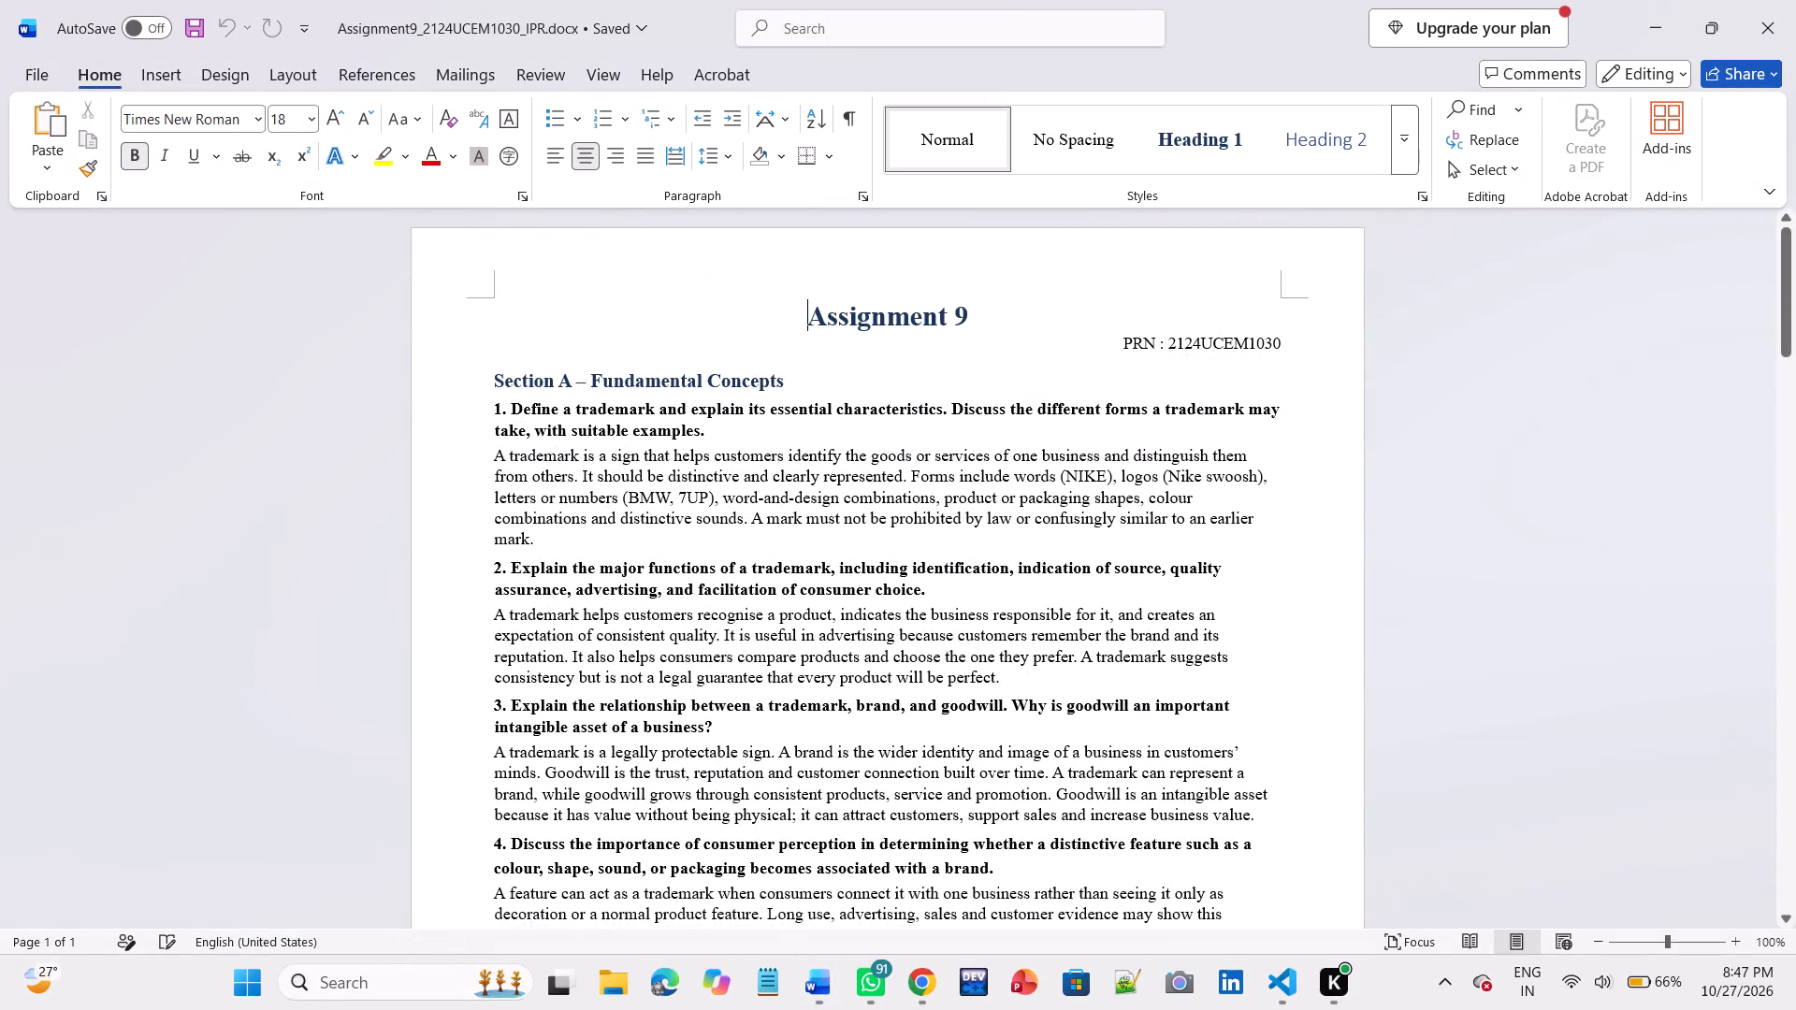
{"action": "left_click", "coordinate": [1130, 325]}
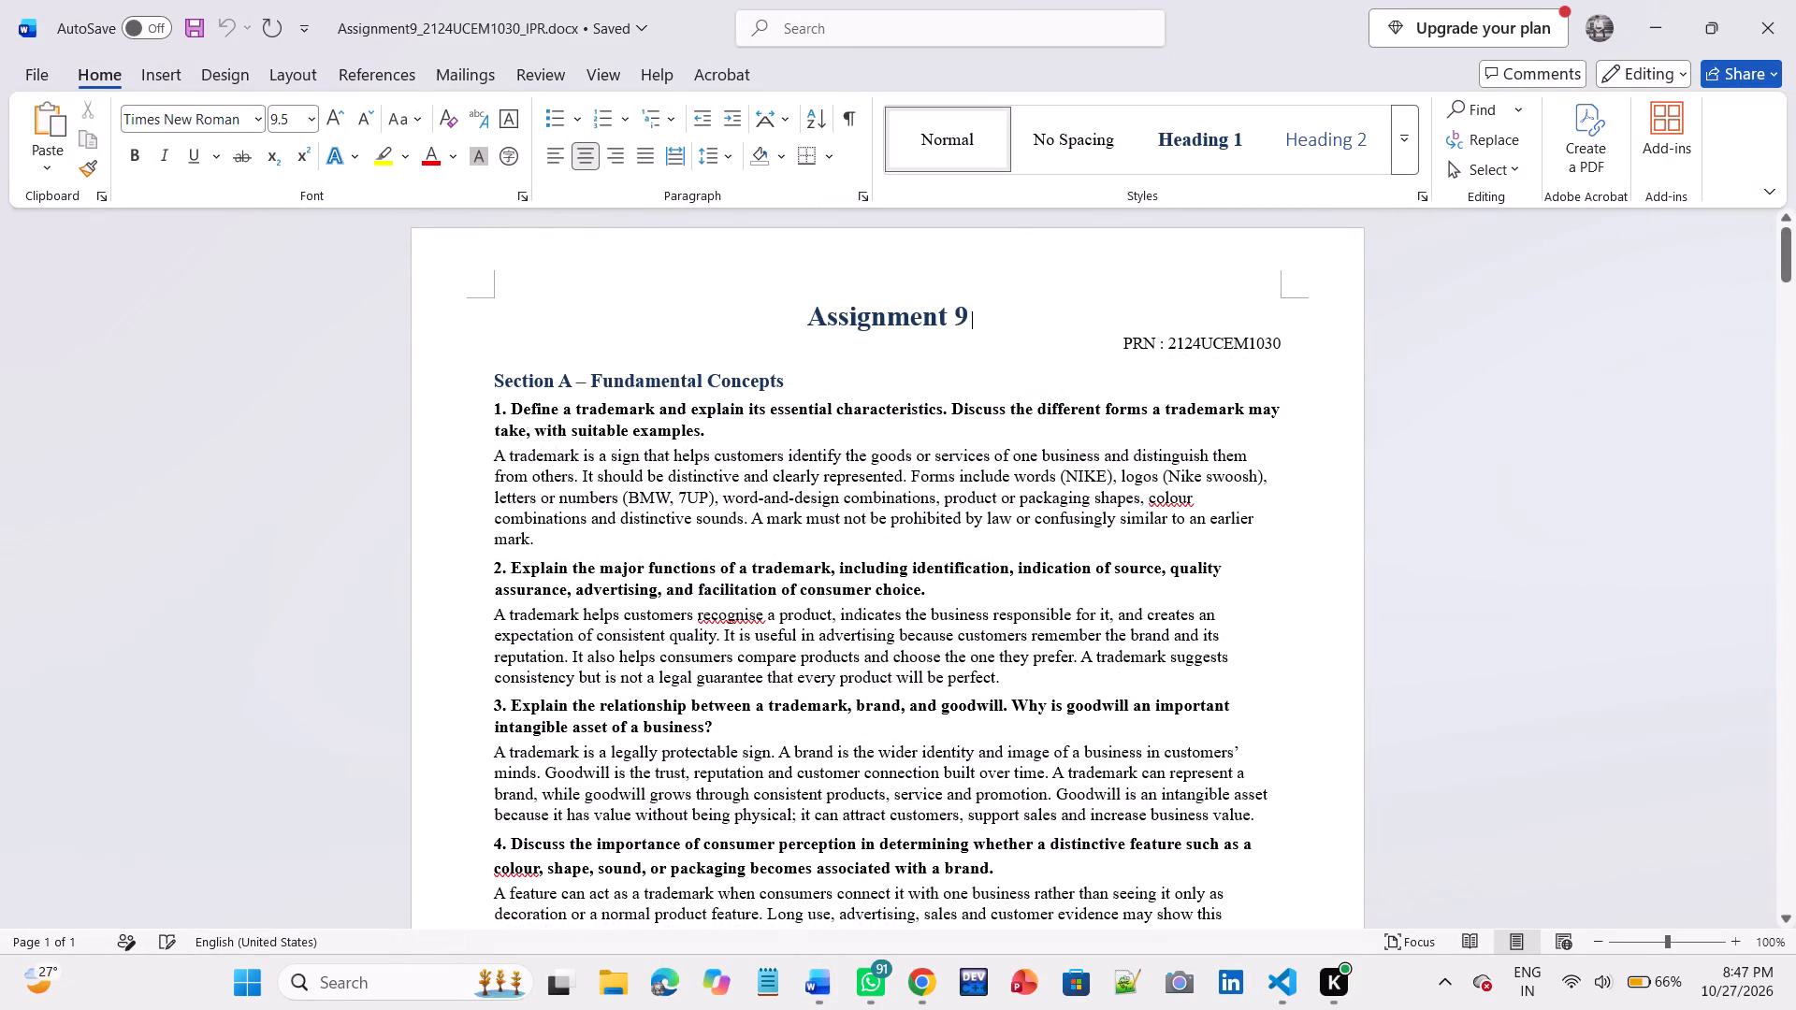
{"action": "left_click", "coordinate": [1289, 344]}
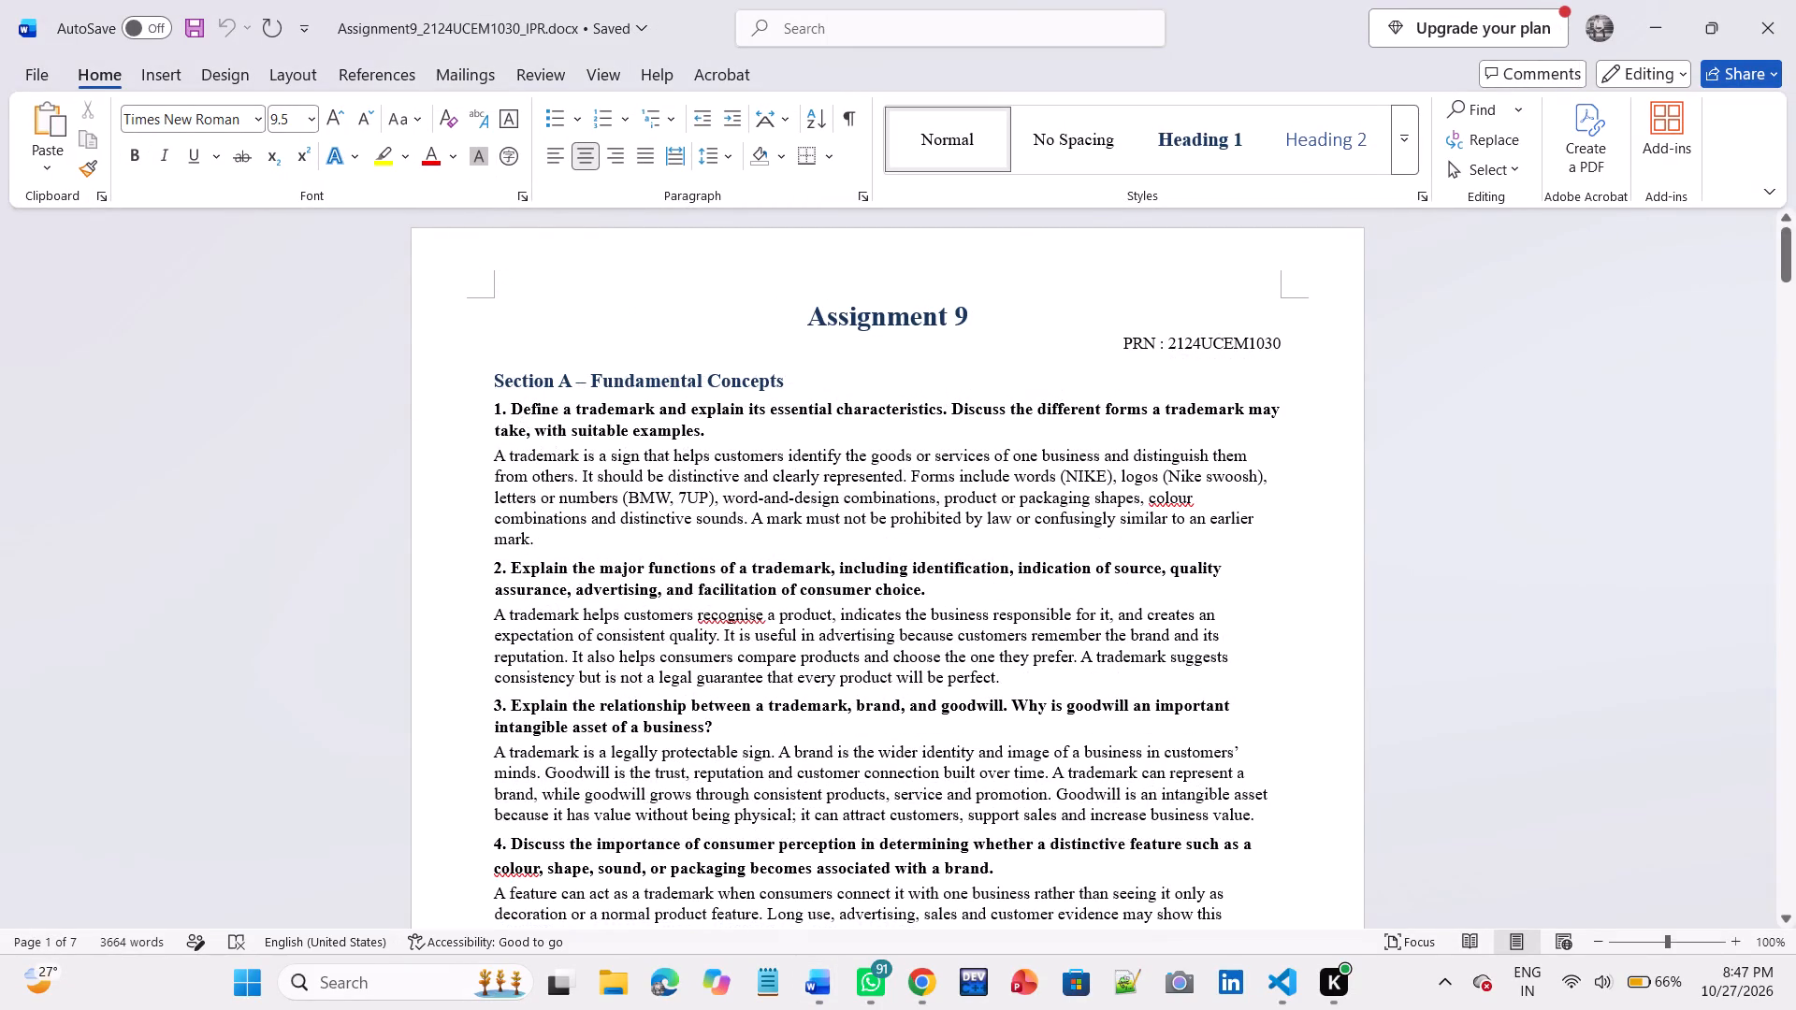
{"action": "key", "text": "BackSpace"}
{"action": "key", "text": "BackSpace"}
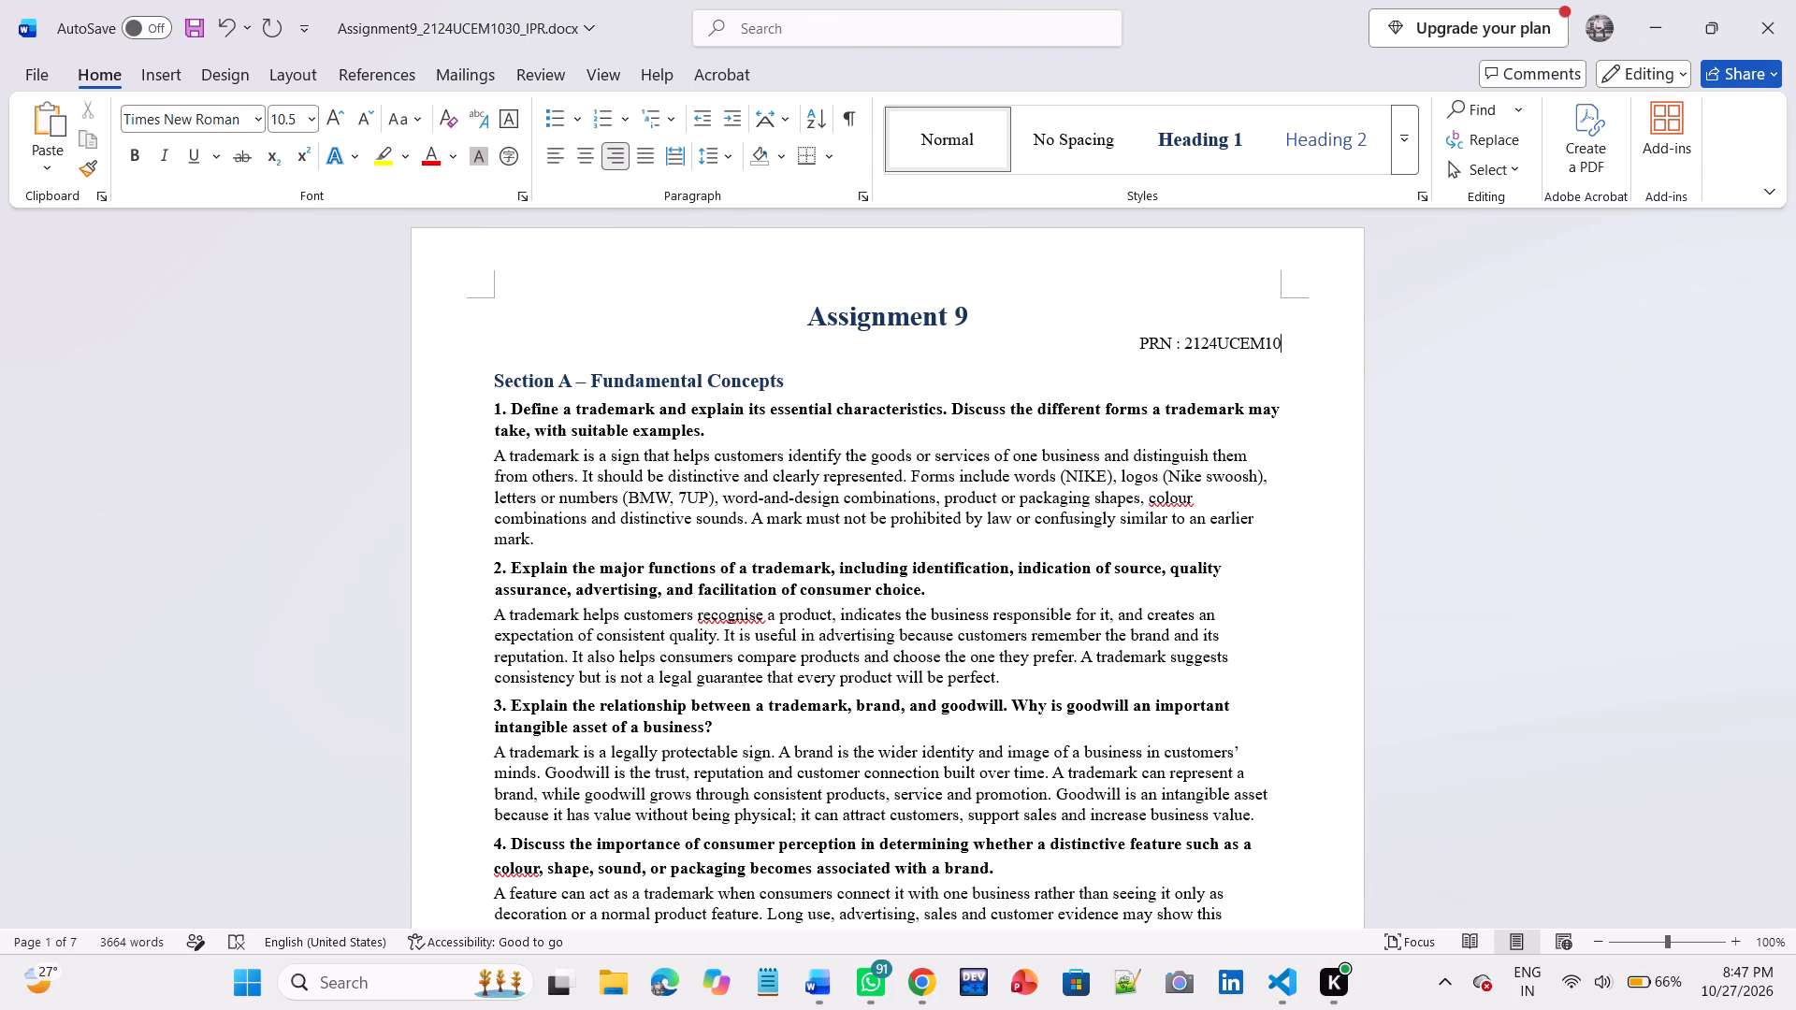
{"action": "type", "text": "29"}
Add a line below the PRN reading "NAME –" followed by the student's name in capitals.
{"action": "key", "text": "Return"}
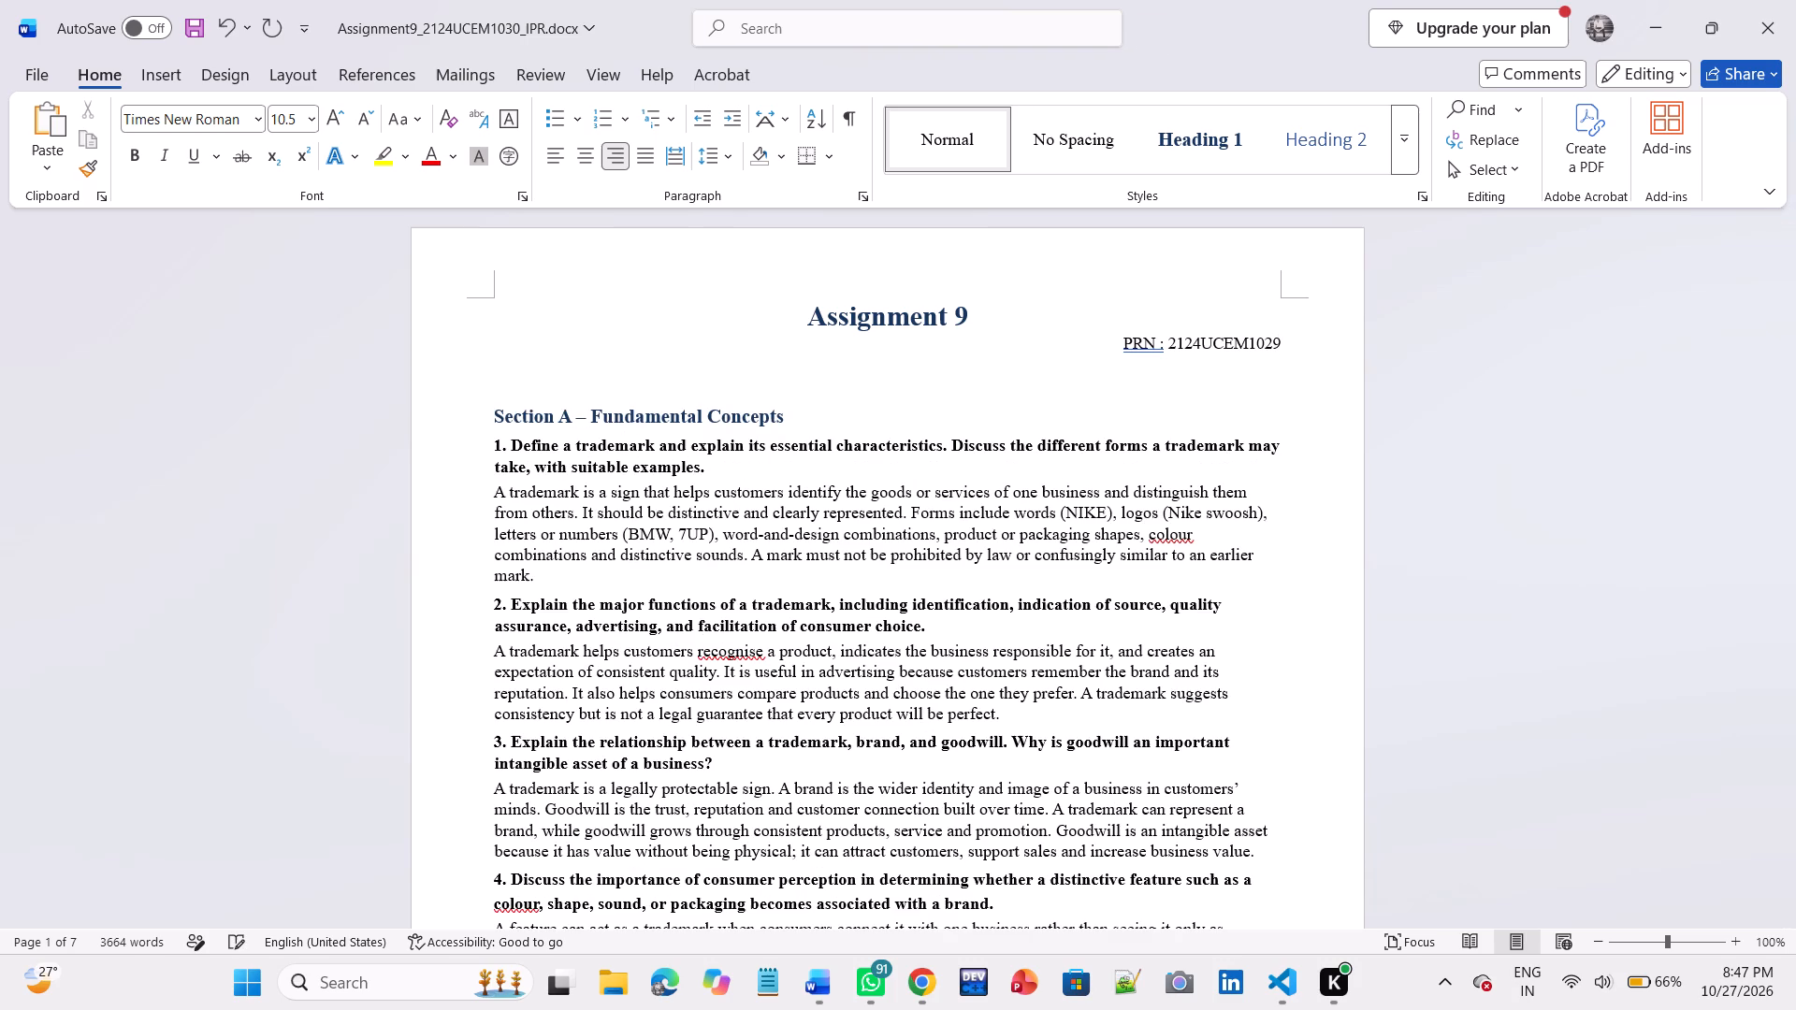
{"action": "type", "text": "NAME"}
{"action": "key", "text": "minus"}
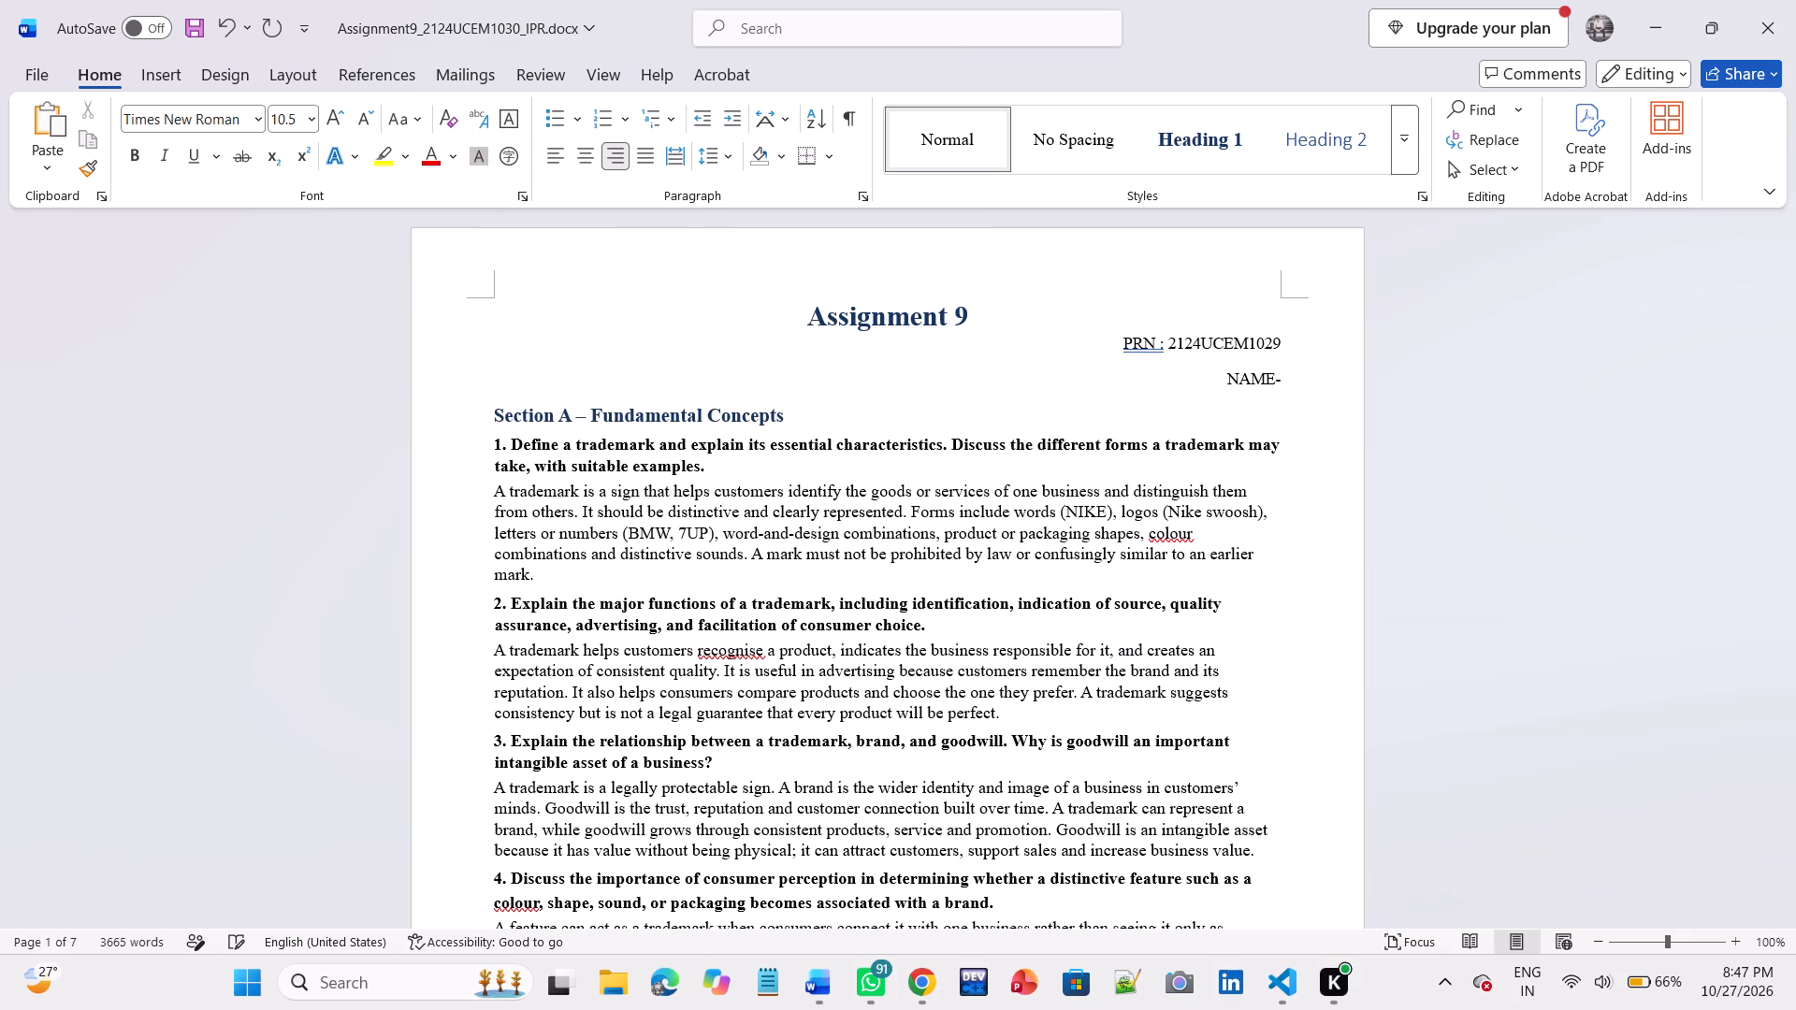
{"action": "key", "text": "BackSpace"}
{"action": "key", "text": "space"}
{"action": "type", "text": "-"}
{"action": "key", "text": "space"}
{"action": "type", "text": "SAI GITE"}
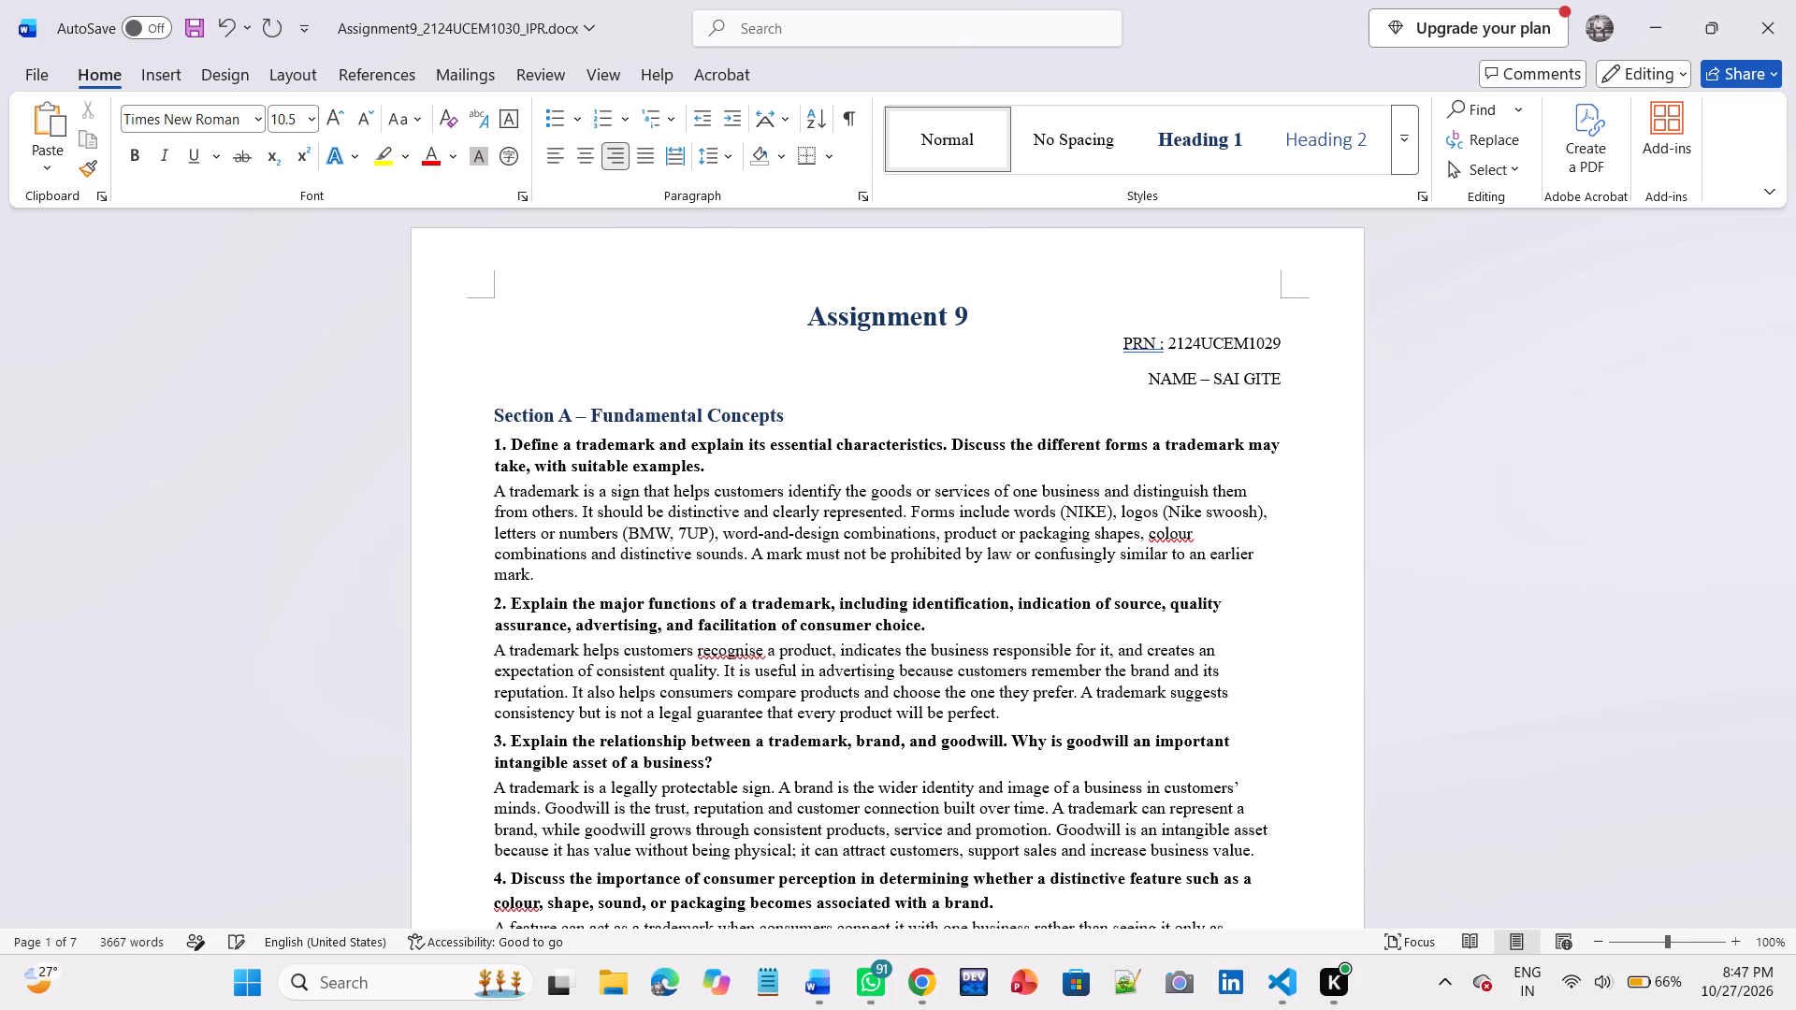
Set the font of the entire document, from the Assignment 9 heading through the final answer, to Bahnschrift.
{"action": "left_click", "coordinate": [1039, 325]}
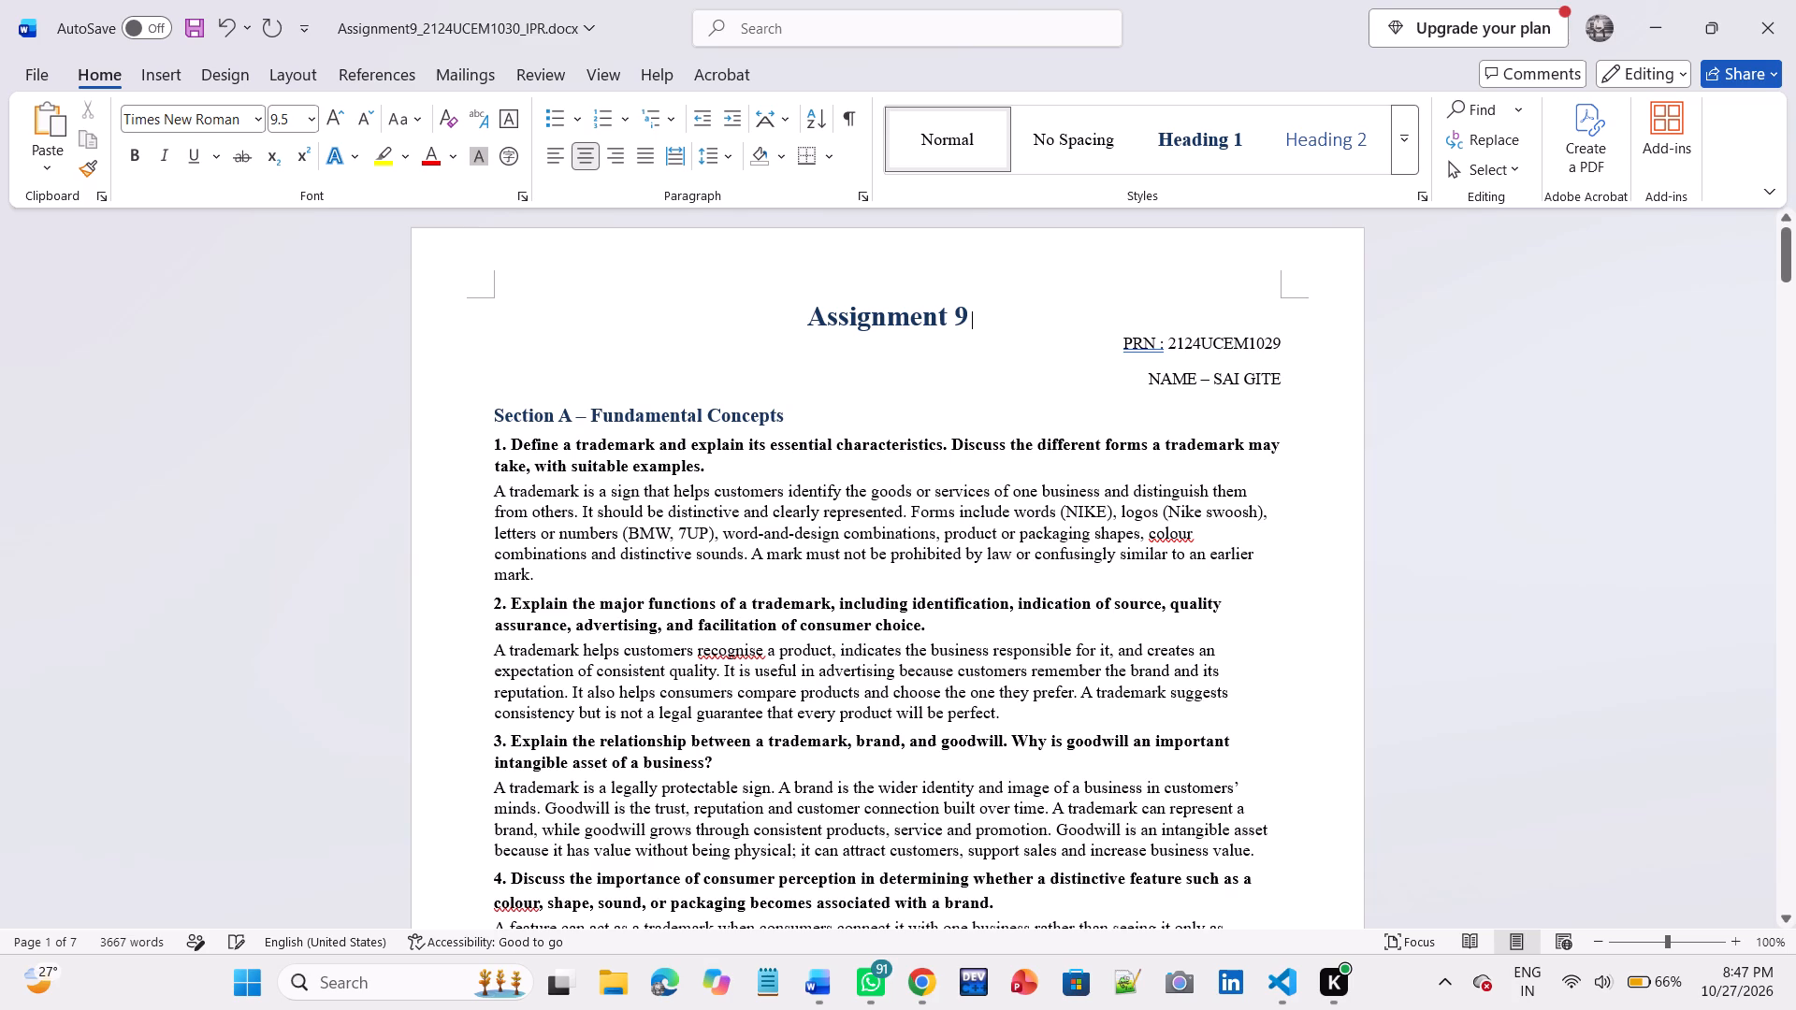
{"action": "left_click_drag", "start_coordinate": [776, 311], "coordinate": [948, 812]}
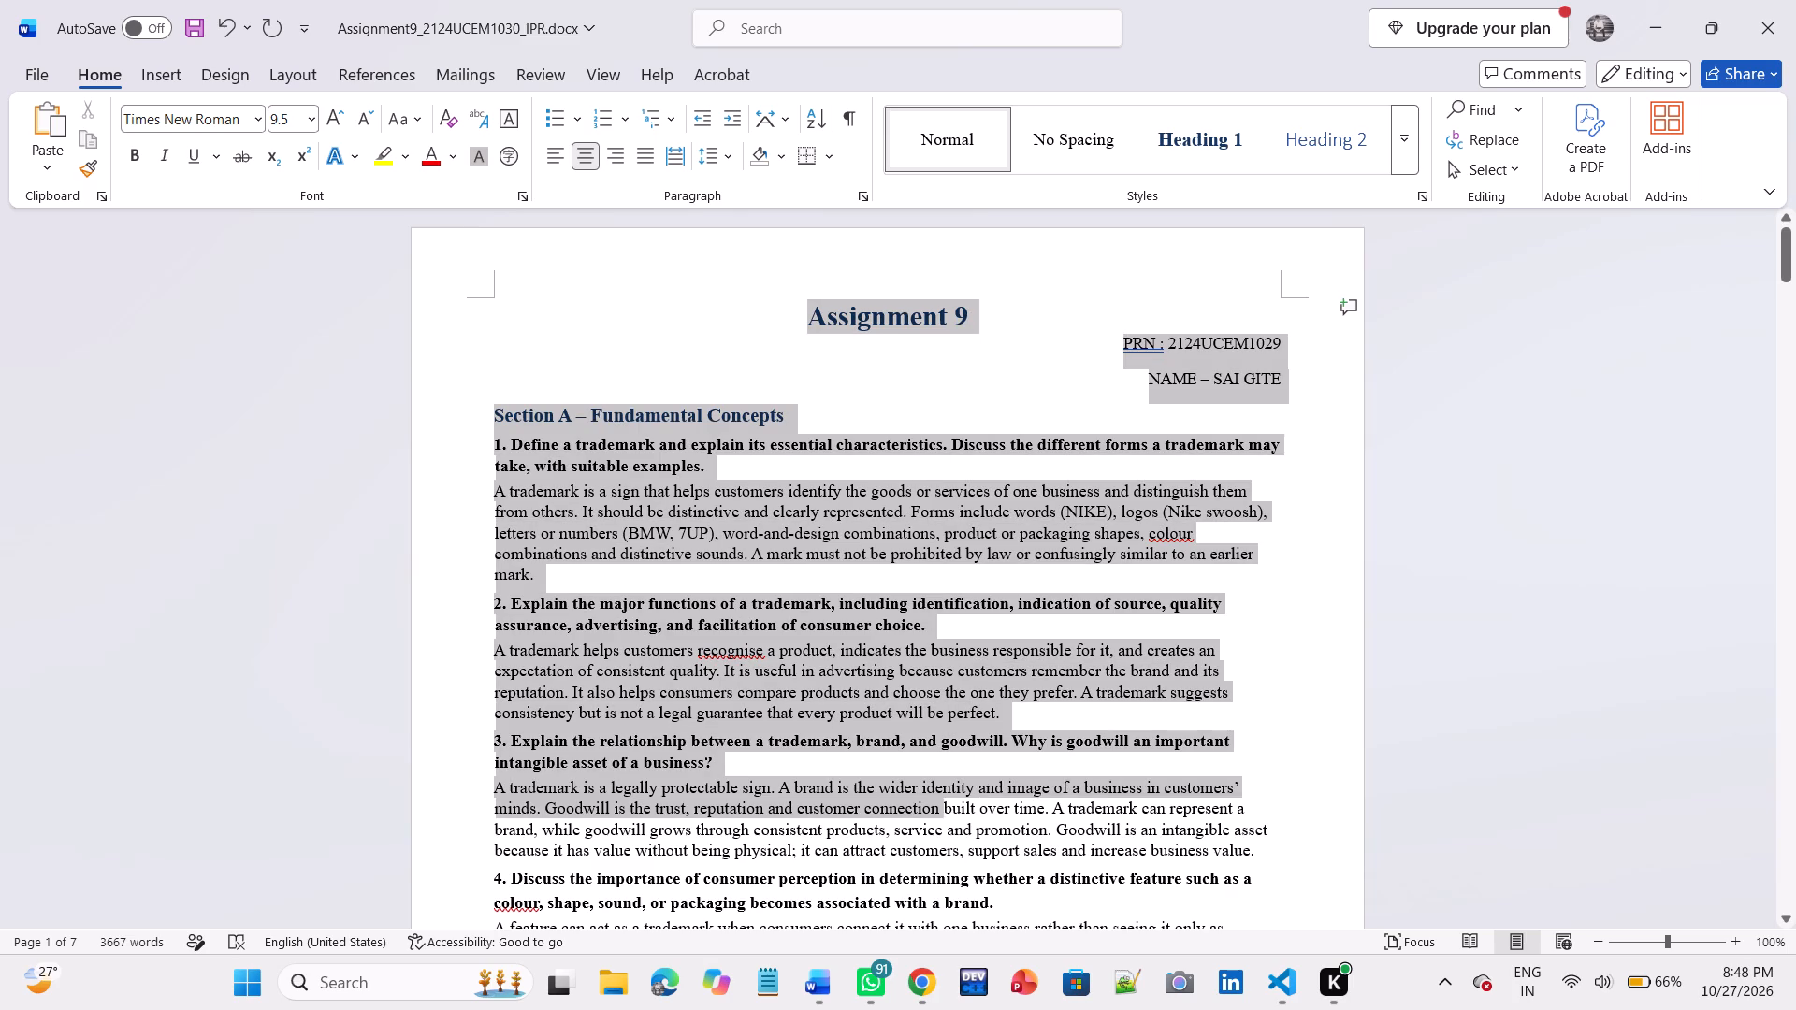
{"action": "left_click_drag", "start_coordinate": [948, 812], "coordinate": [944, 1009]}
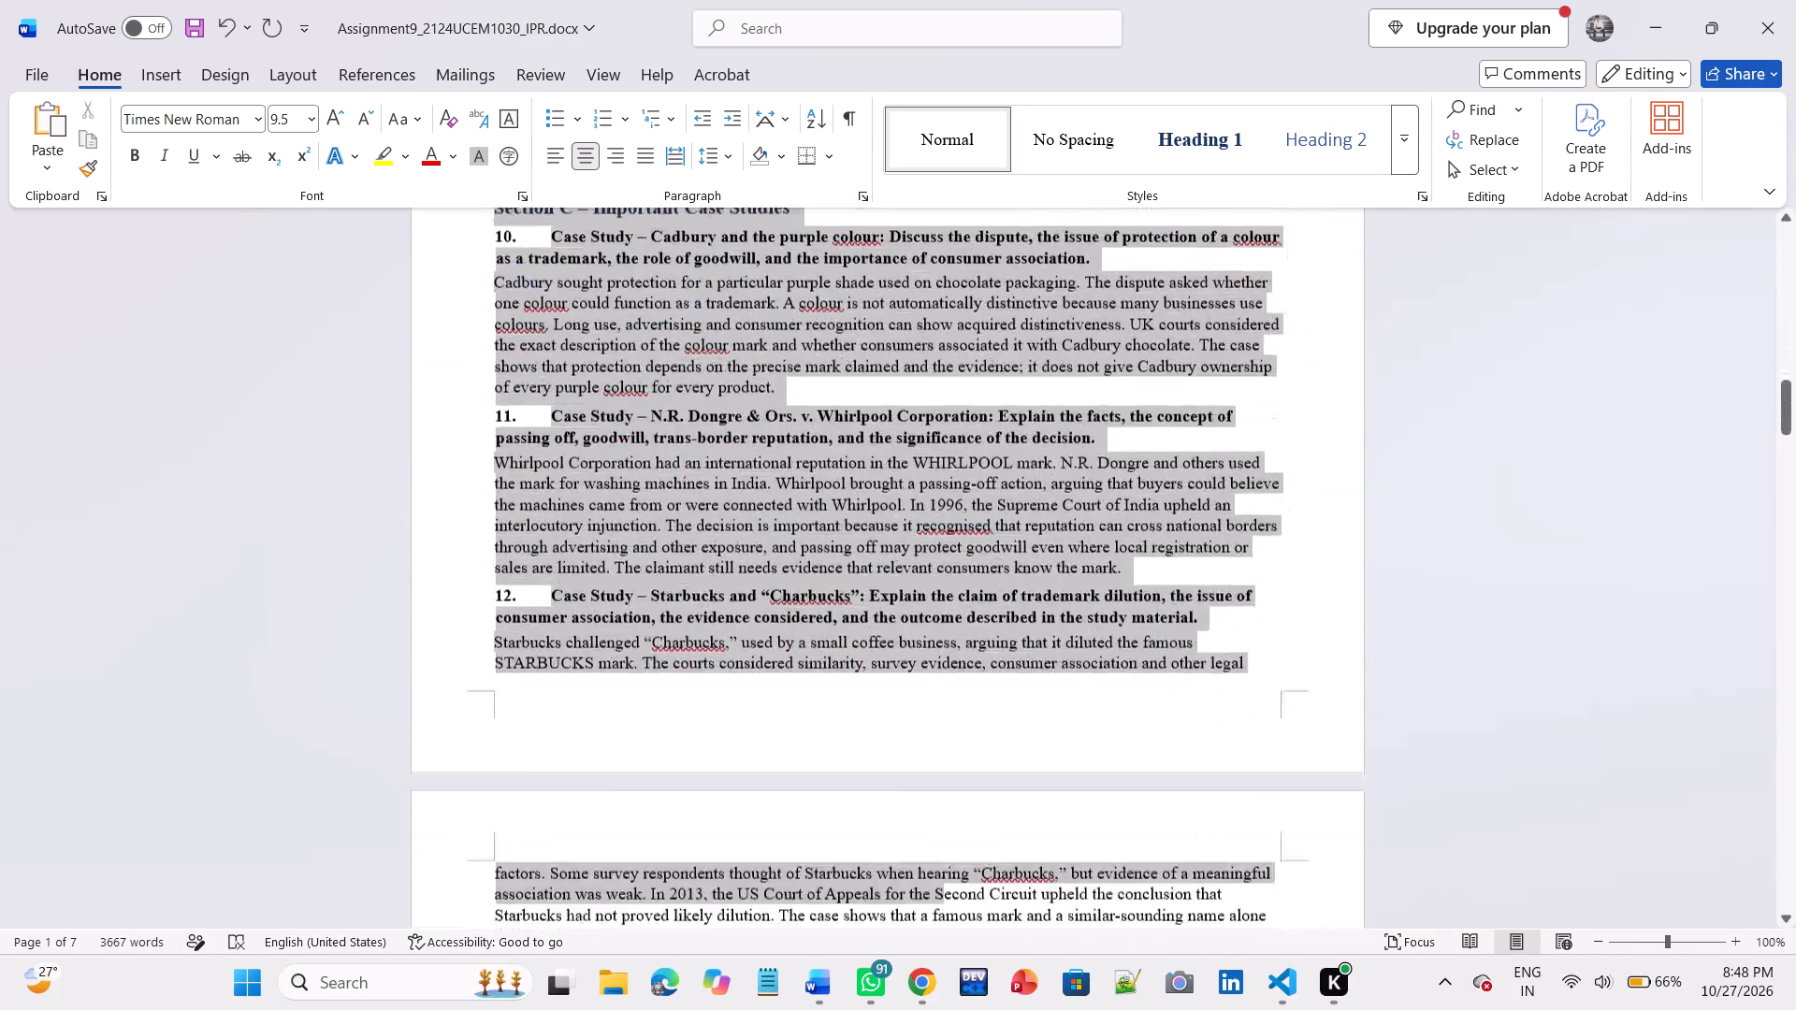
{"action": "left_click_drag", "start_coordinate": [944, 1009], "coordinate": [957, 1009]}
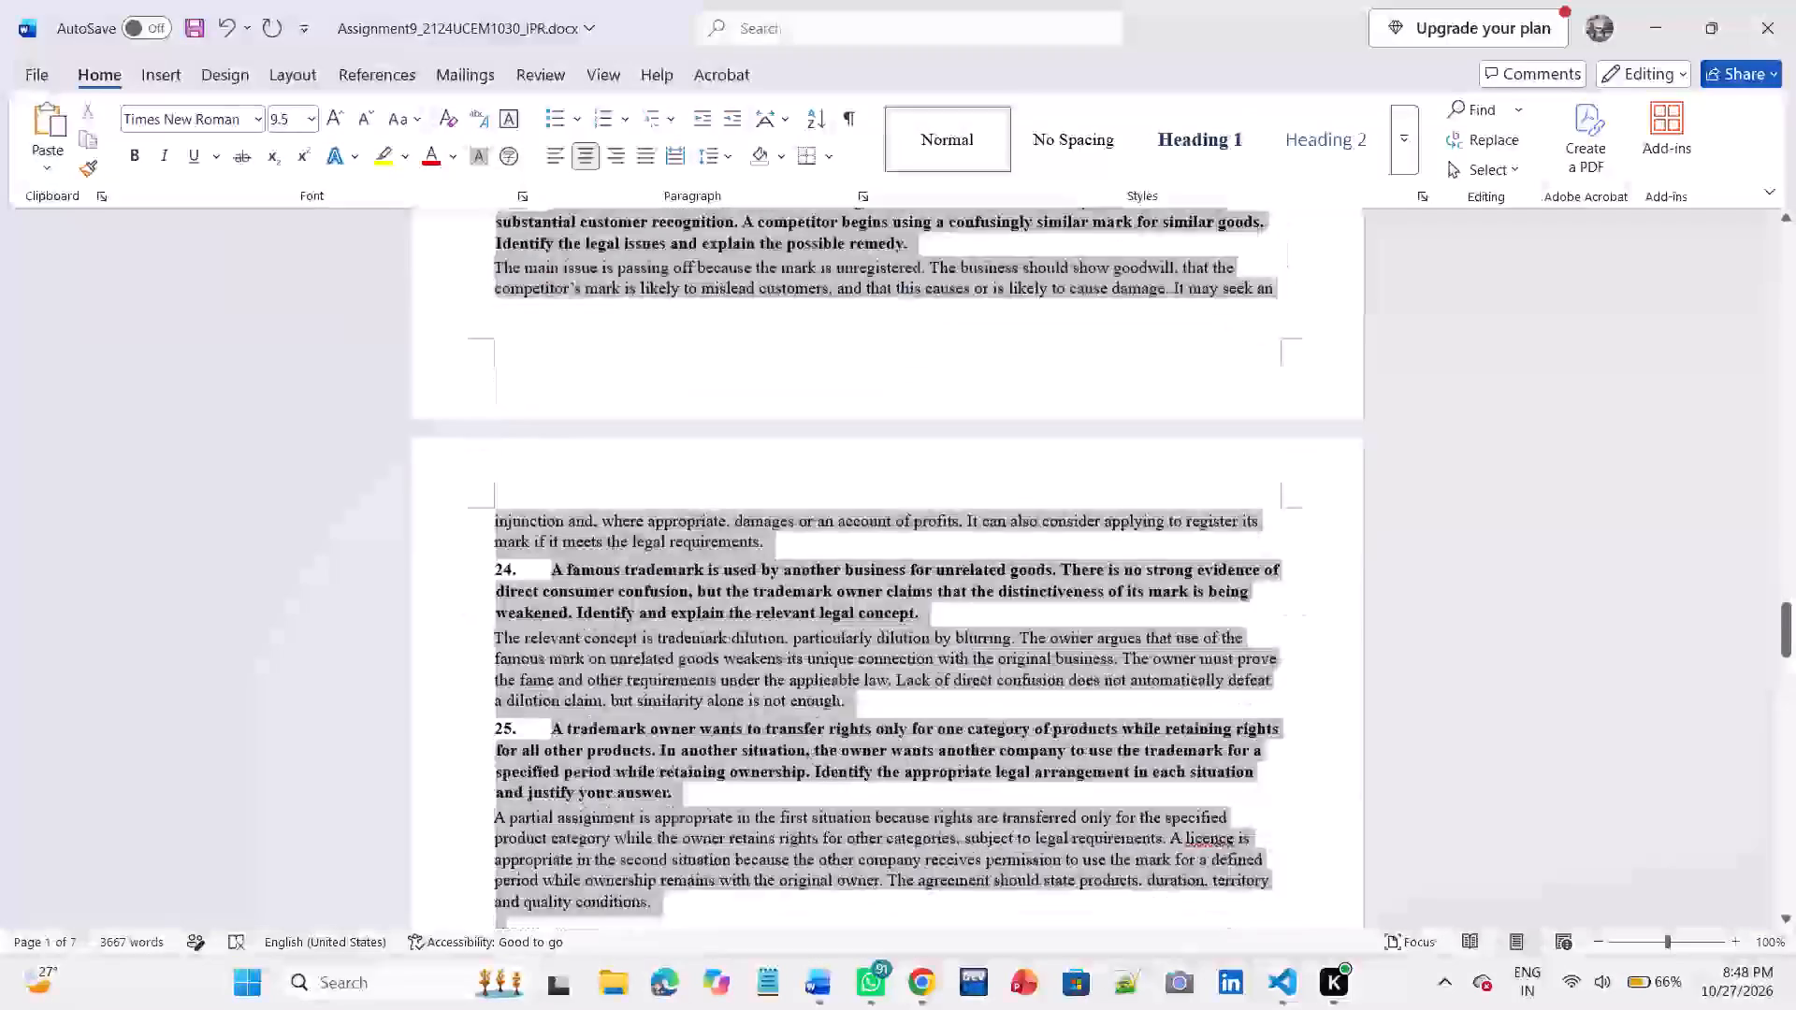
{"action": "left_click_drag", "start_coordinate": [957, 1009], "coordinate": [956, 1009]}
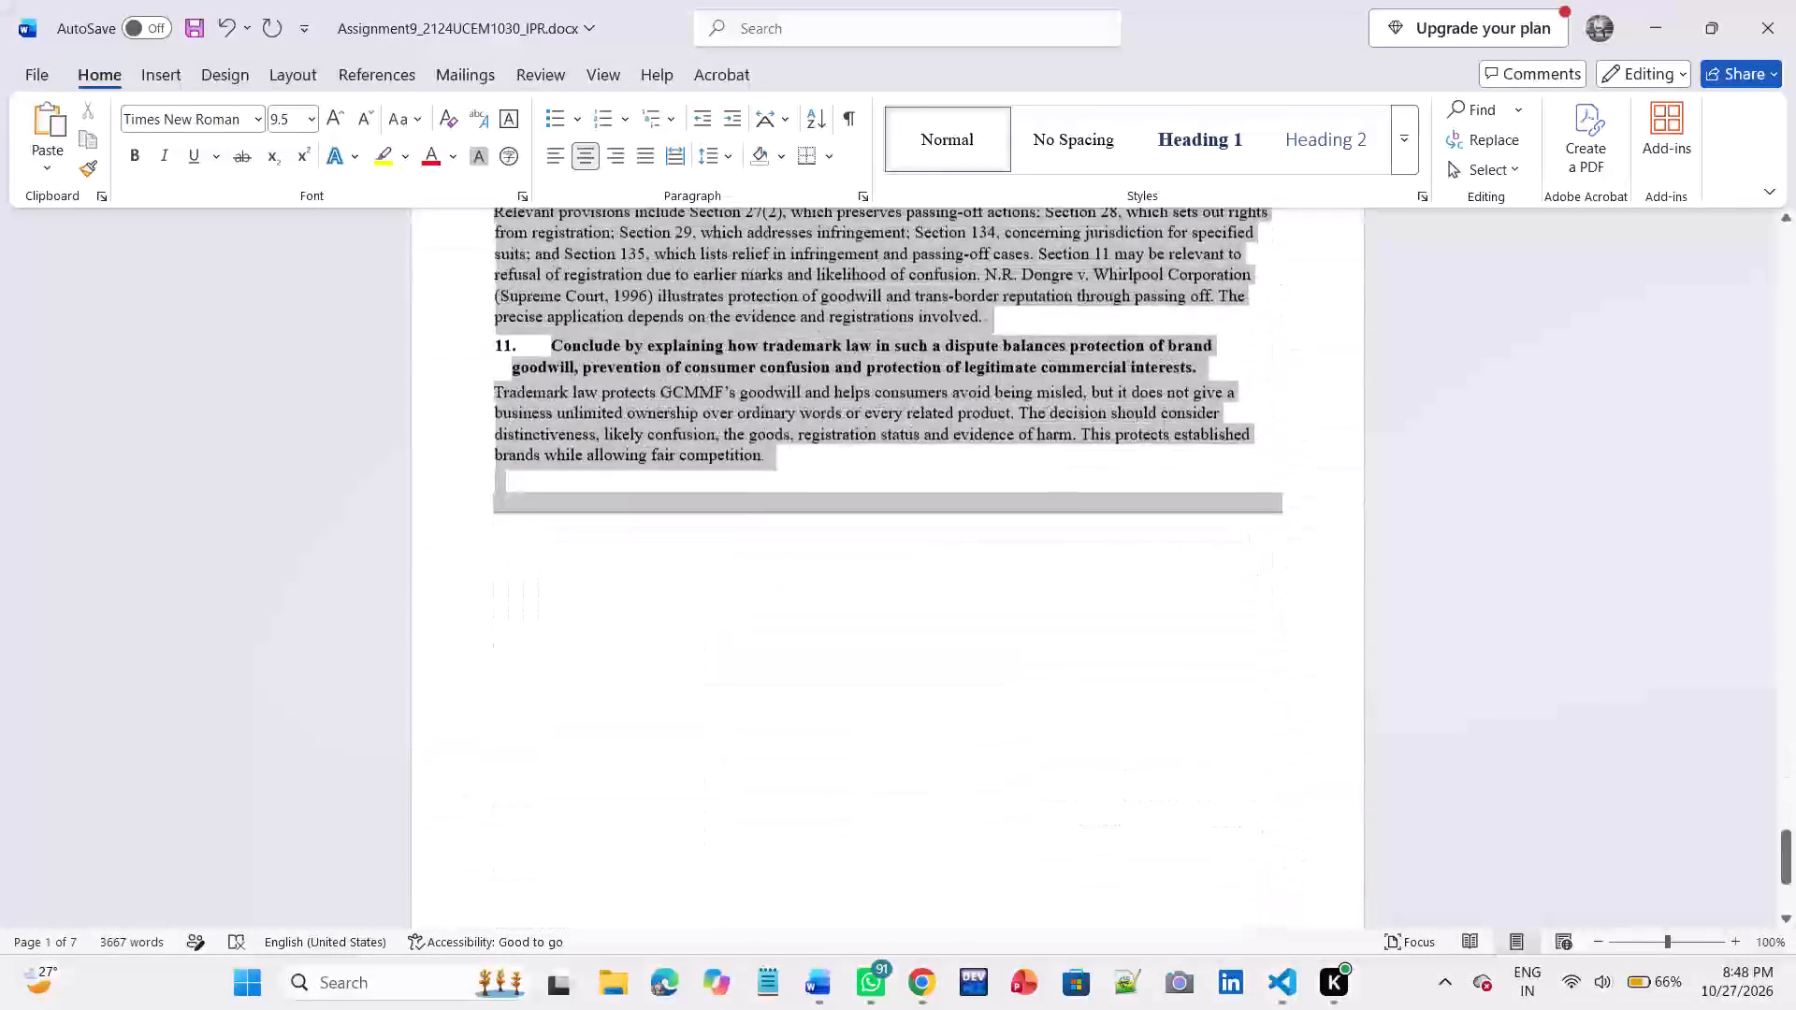
{"action": "left_click_drag", "start_coordinate": [956, 1009], "coordinate": [953, 1009]}
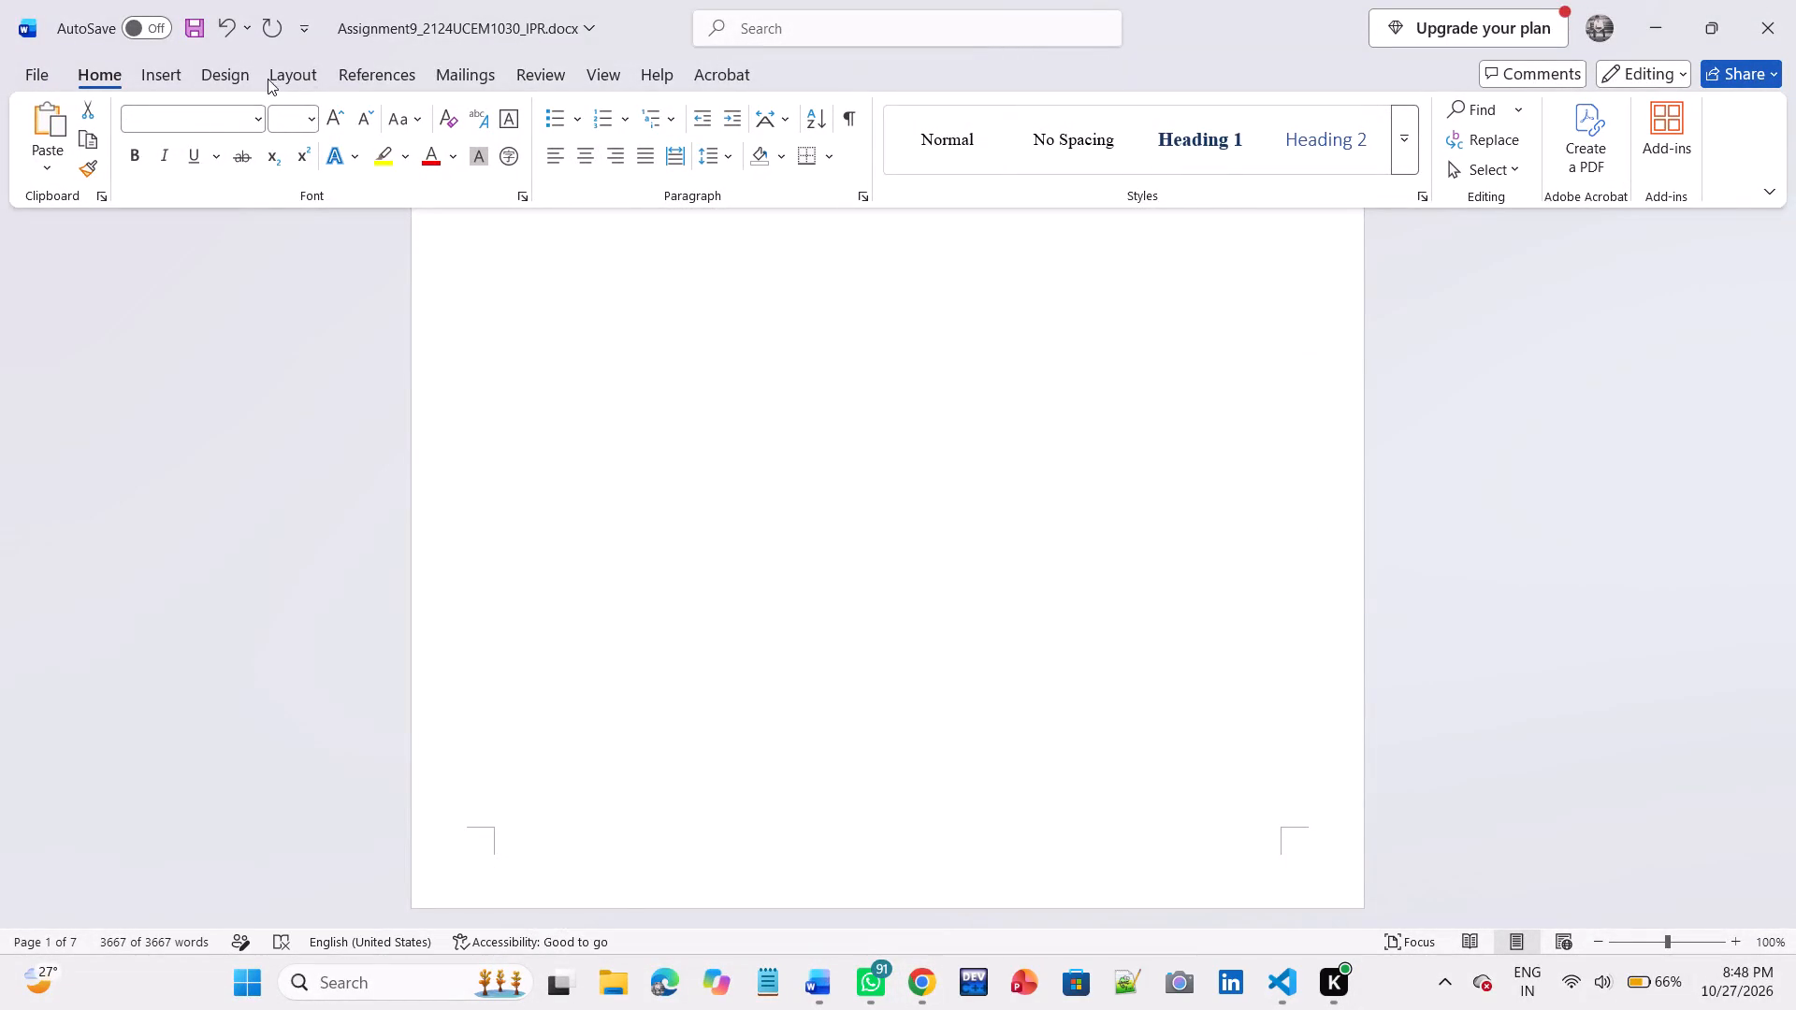
{"action": "left_click", "coordinate": [257, 122]}
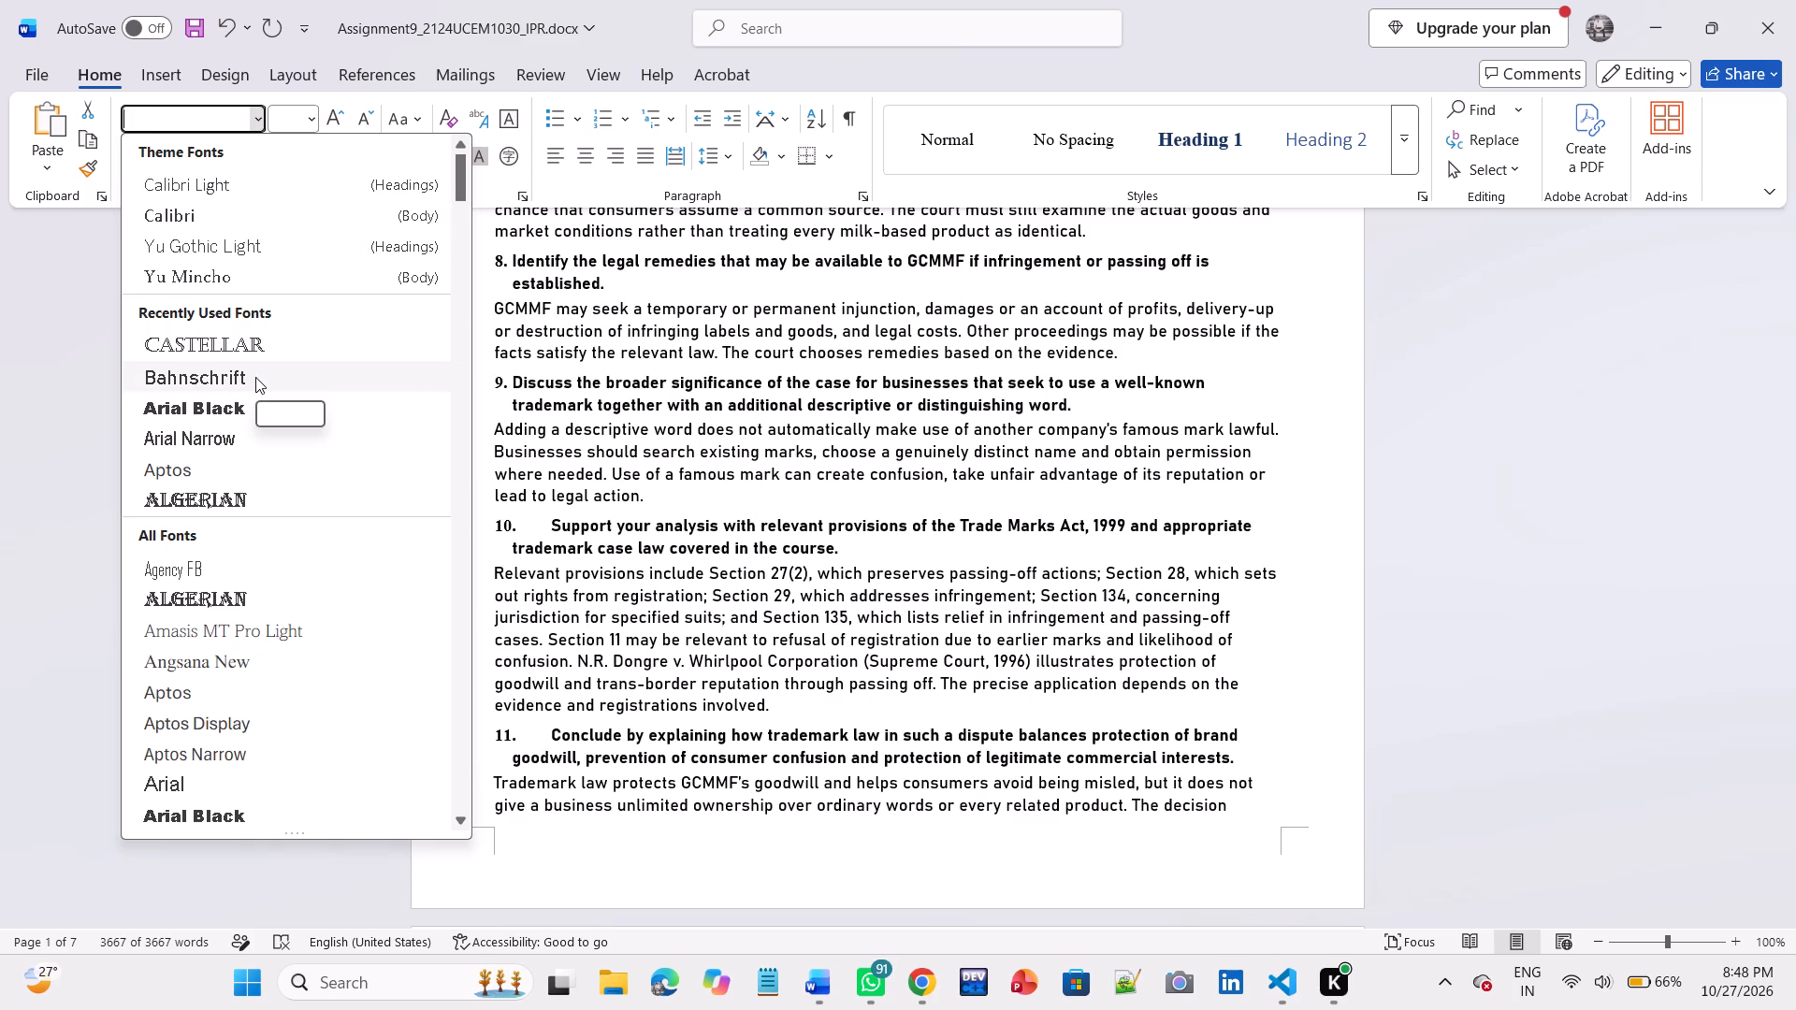
{"action": "left_click", "coordinate": [255, 377]}
{"action": "scroll", "coordinate": [611, 517], "scroll_direction": "up", "scroll_amount": 6}
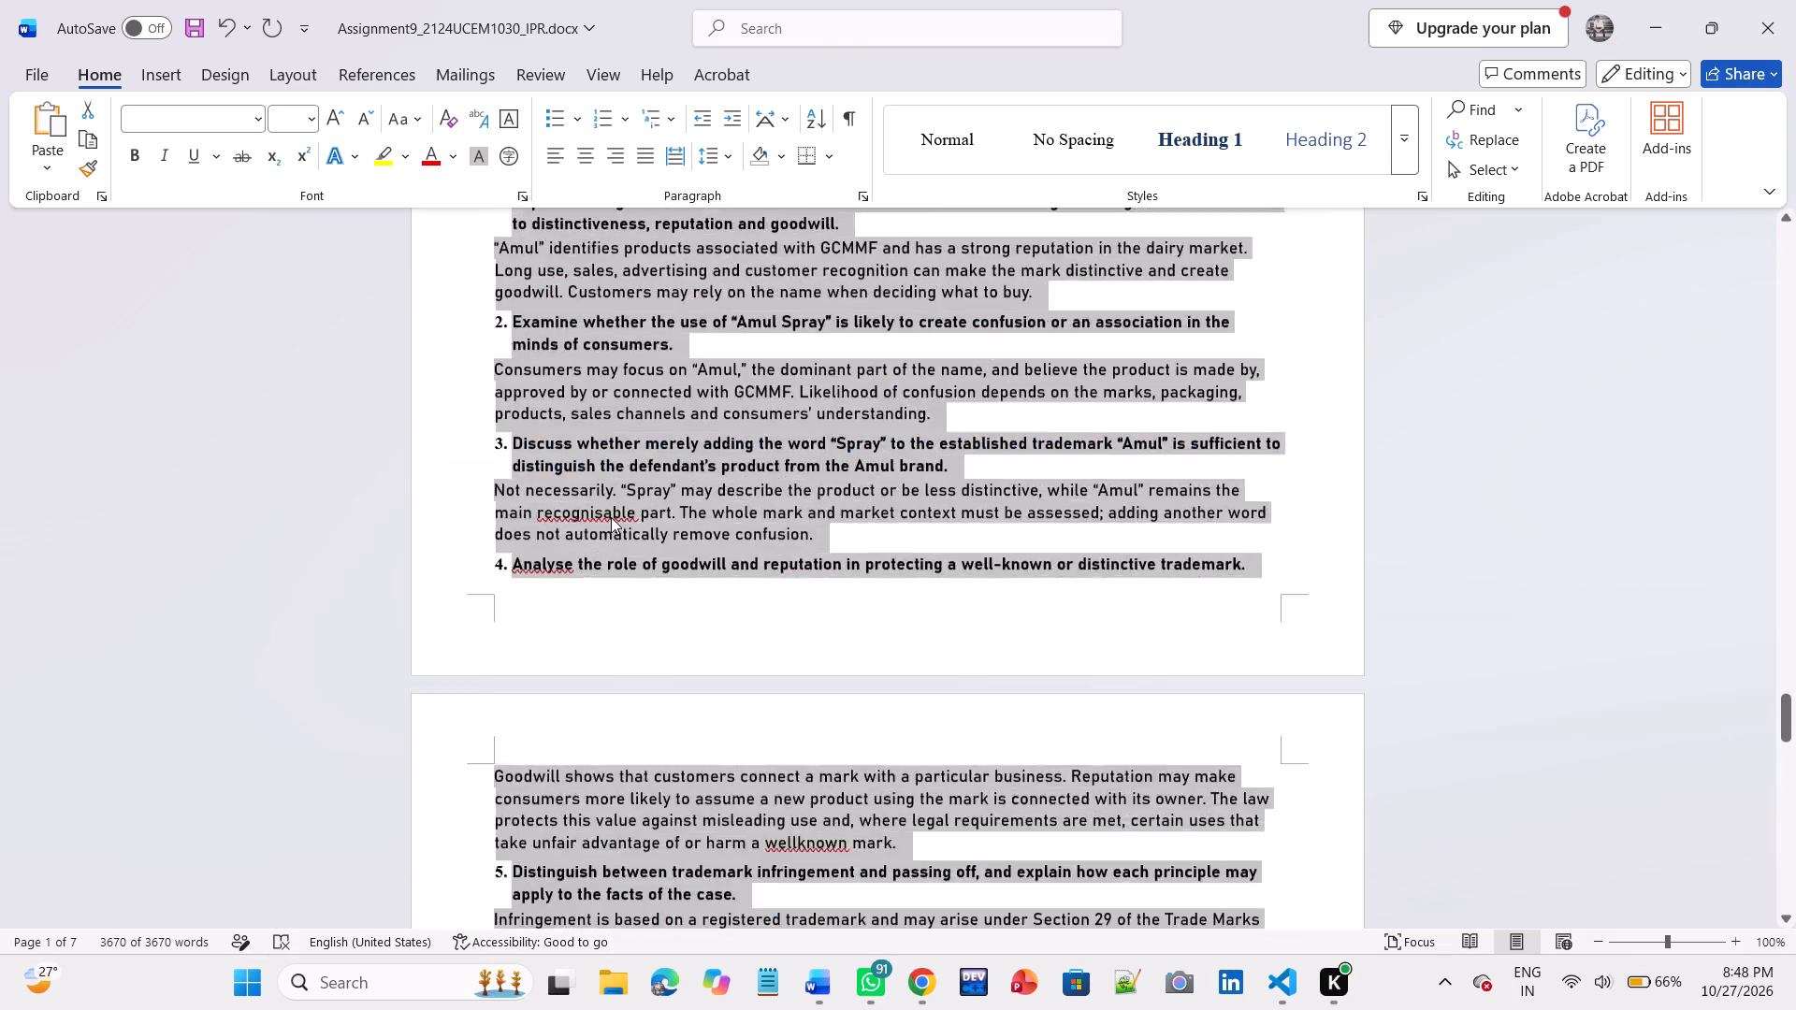
{"action": "scroll", "coordinate": [611, 517], "scroll_direction": "up", "scroll_amount": 11}
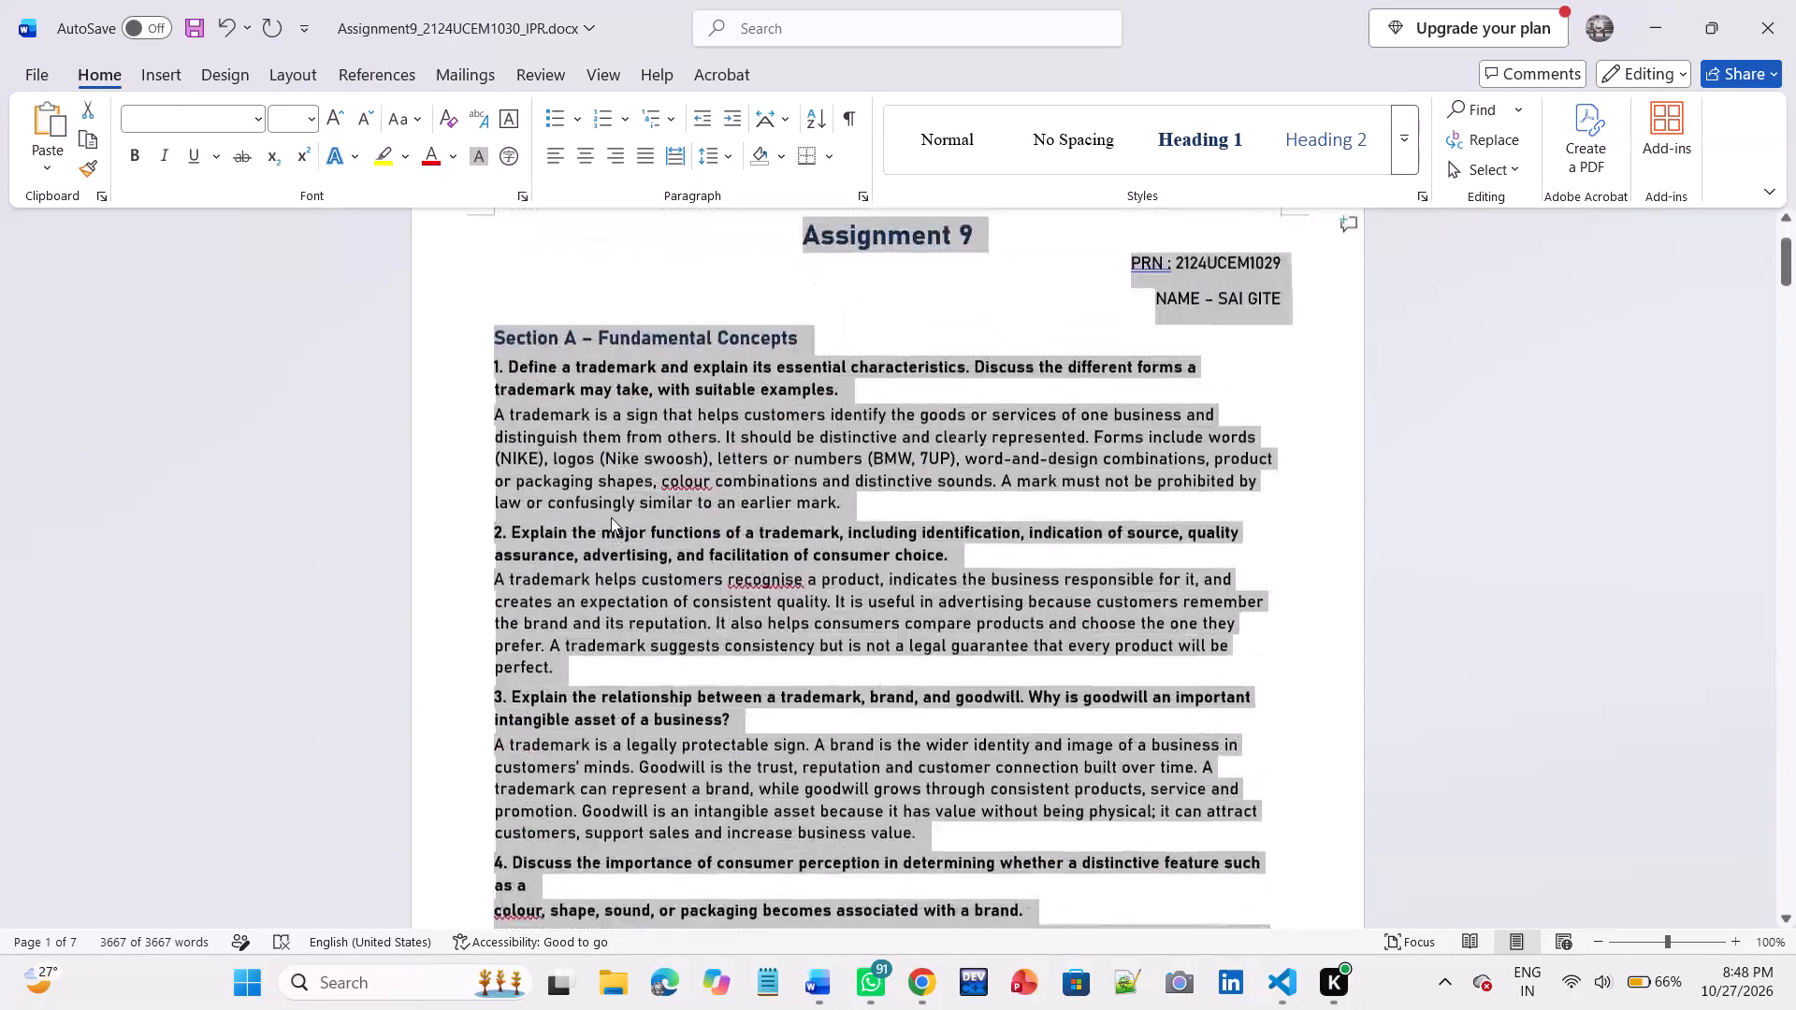
{"action": "scroll", "coordinate": [611, 517], "scroll_direction": "up", "scroll_amount": 3}
{"action": "left_click", "coordinate": [937, 401]}
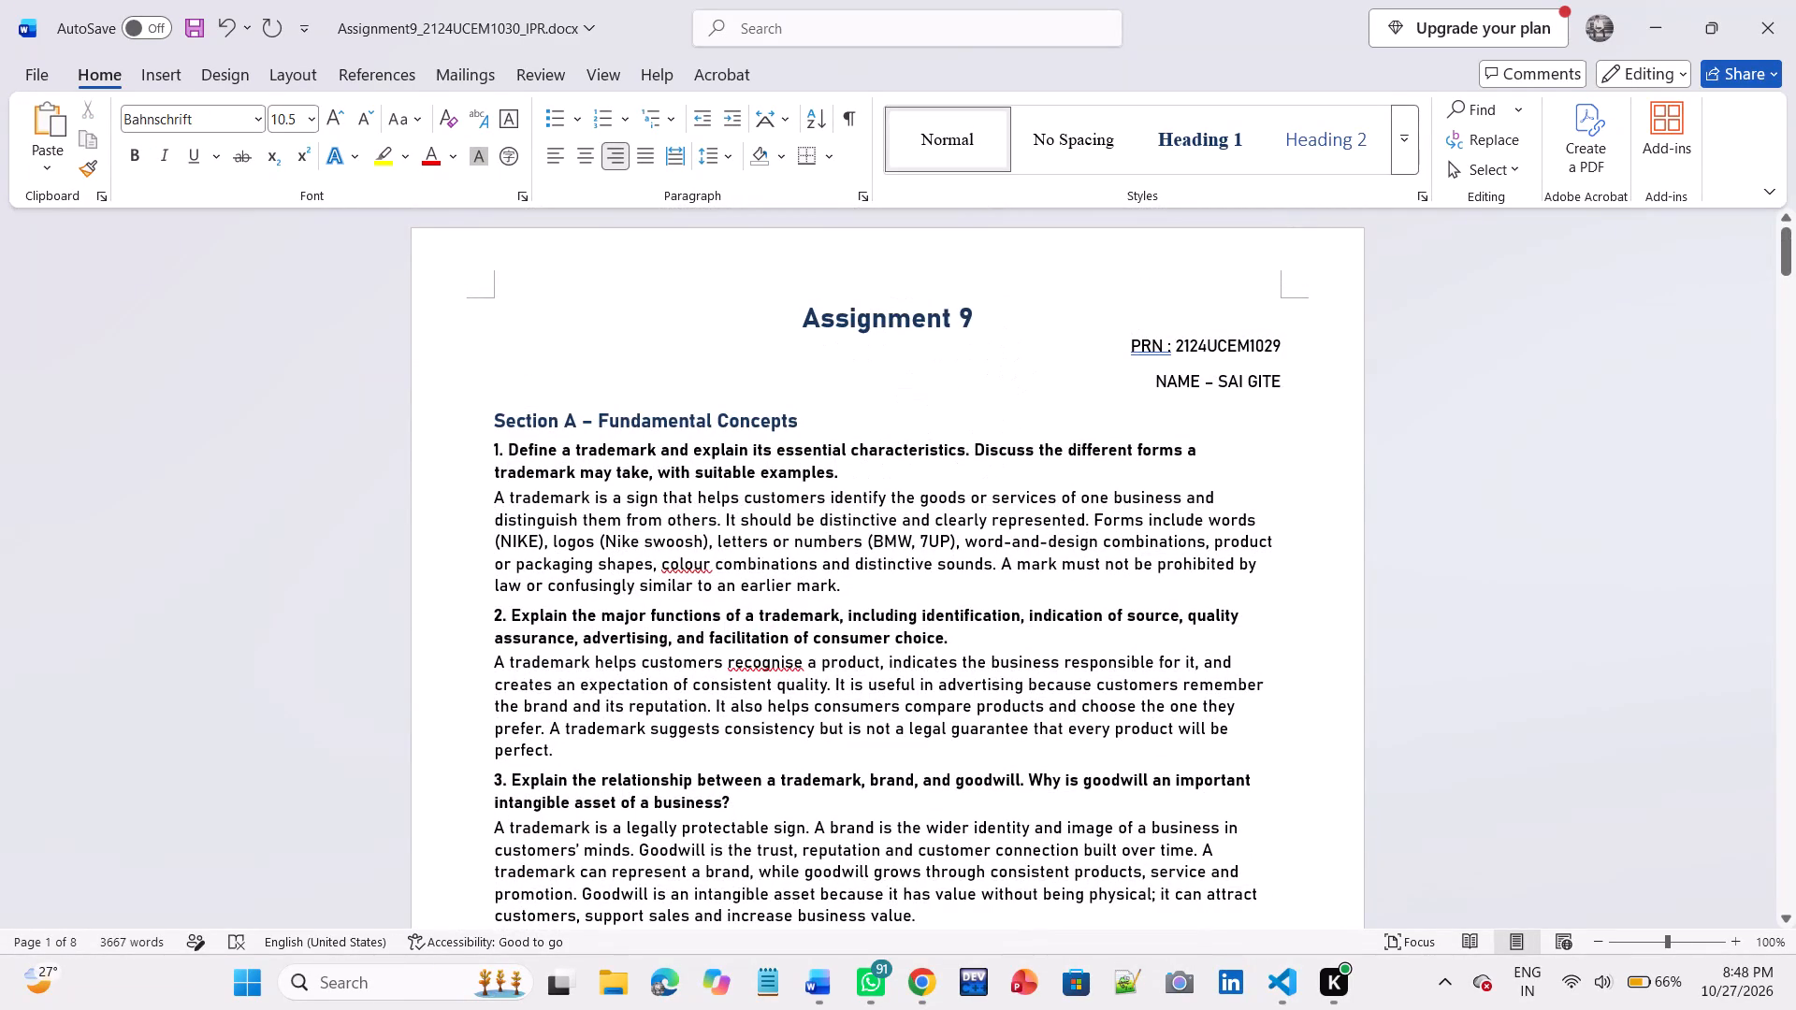
Start saving a copy of the document as a Word file, removing the PRN's last two digits from the file name.
{"action": "left_click", "coordinate": [40, 83]}
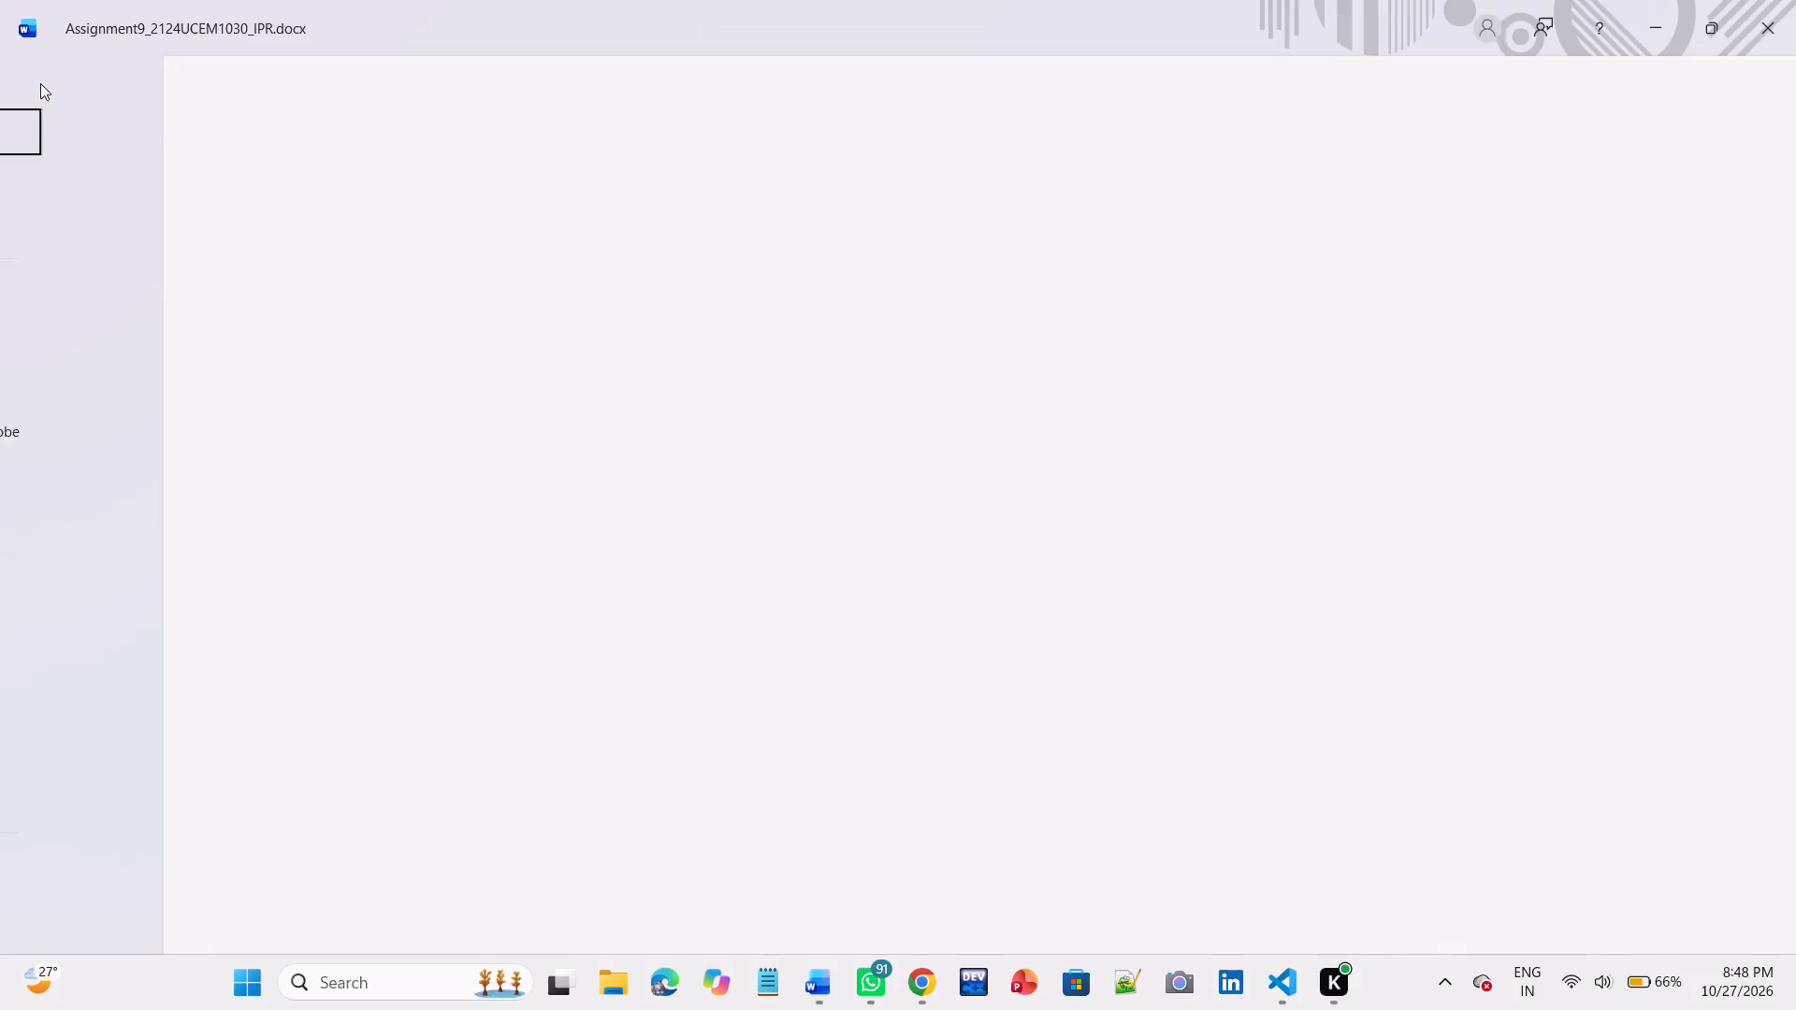
{"action": "left_click", "coordinate": [80, 395]}
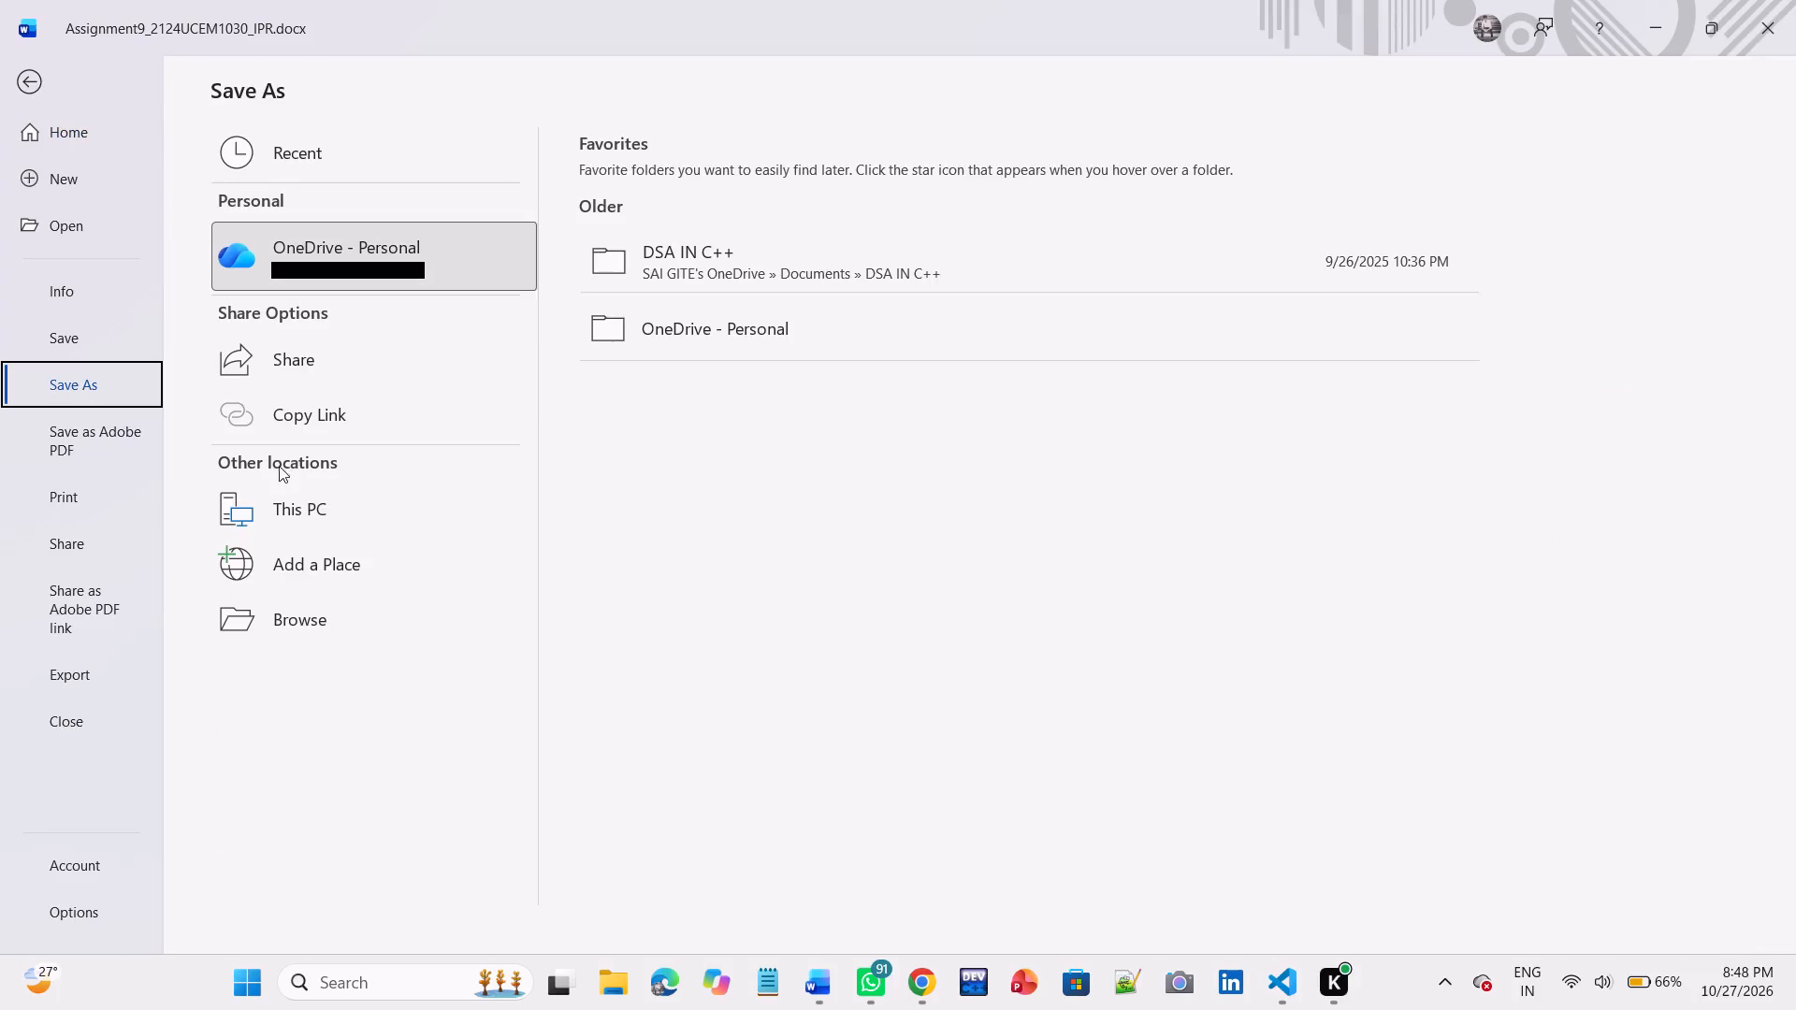
{"action": "left_click", "coordinate": [325, 599]}
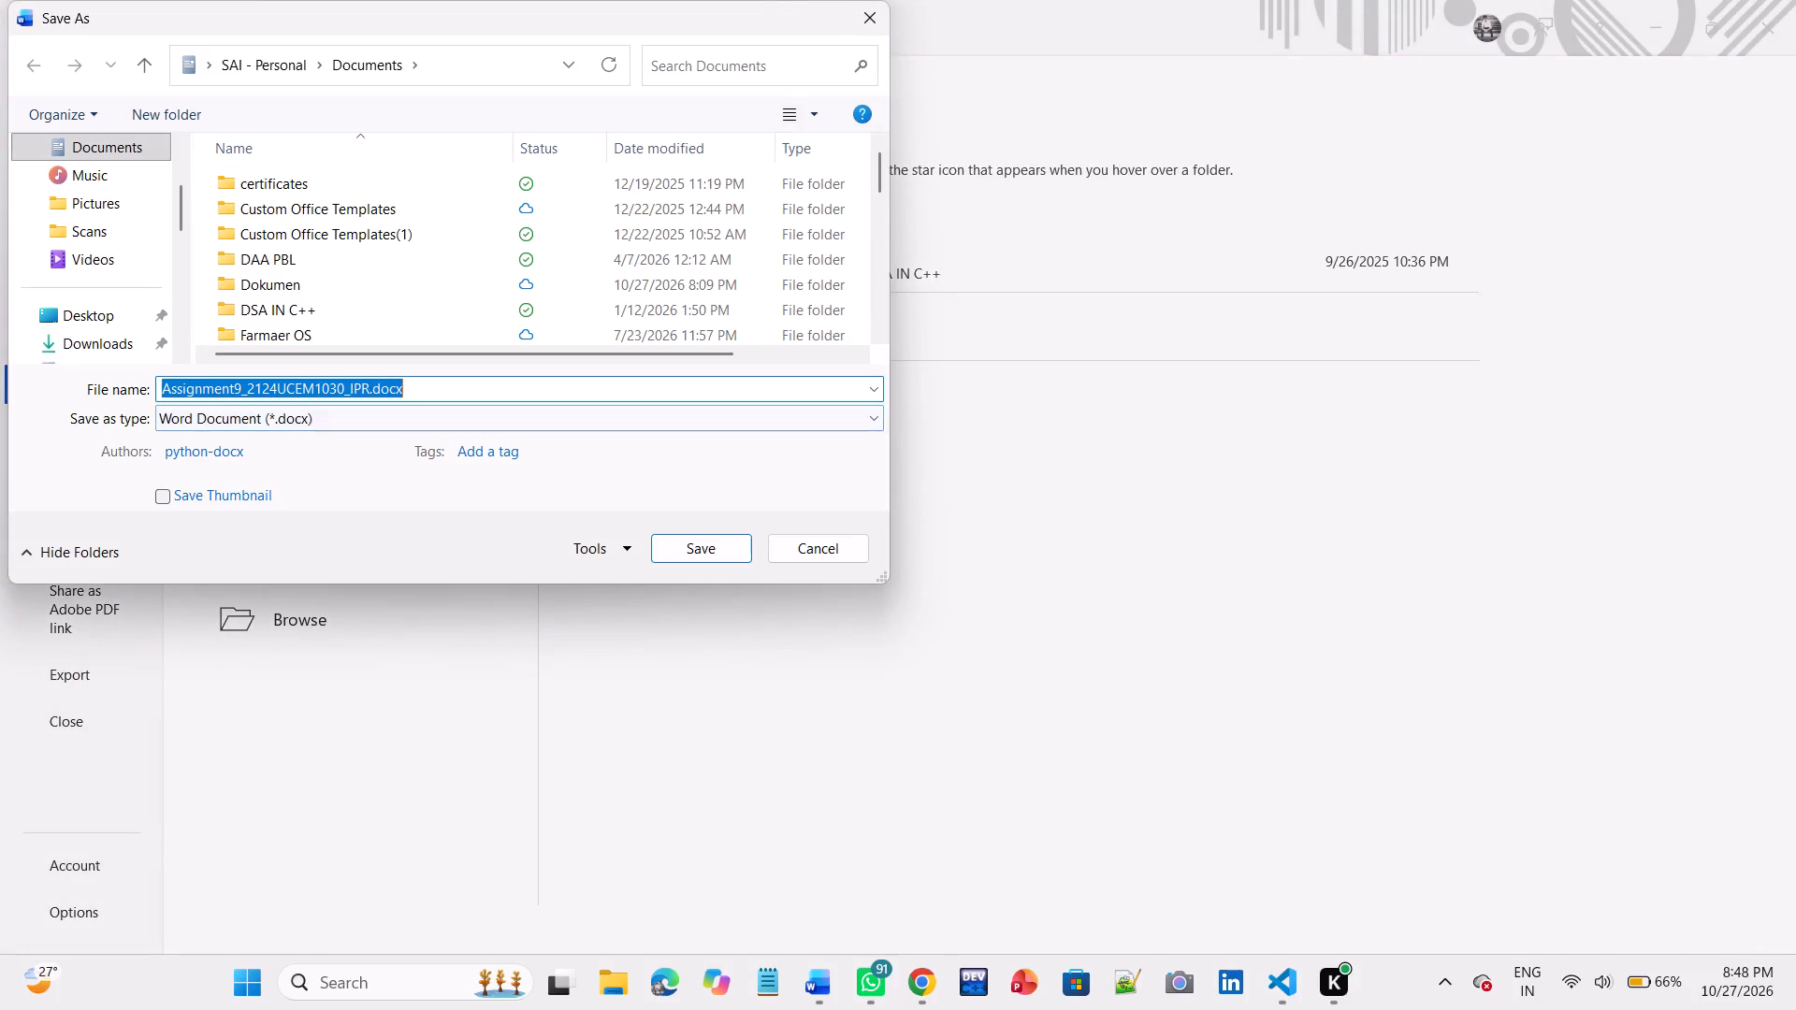
{"action": "left_click", "coordinate": [343, 383]}
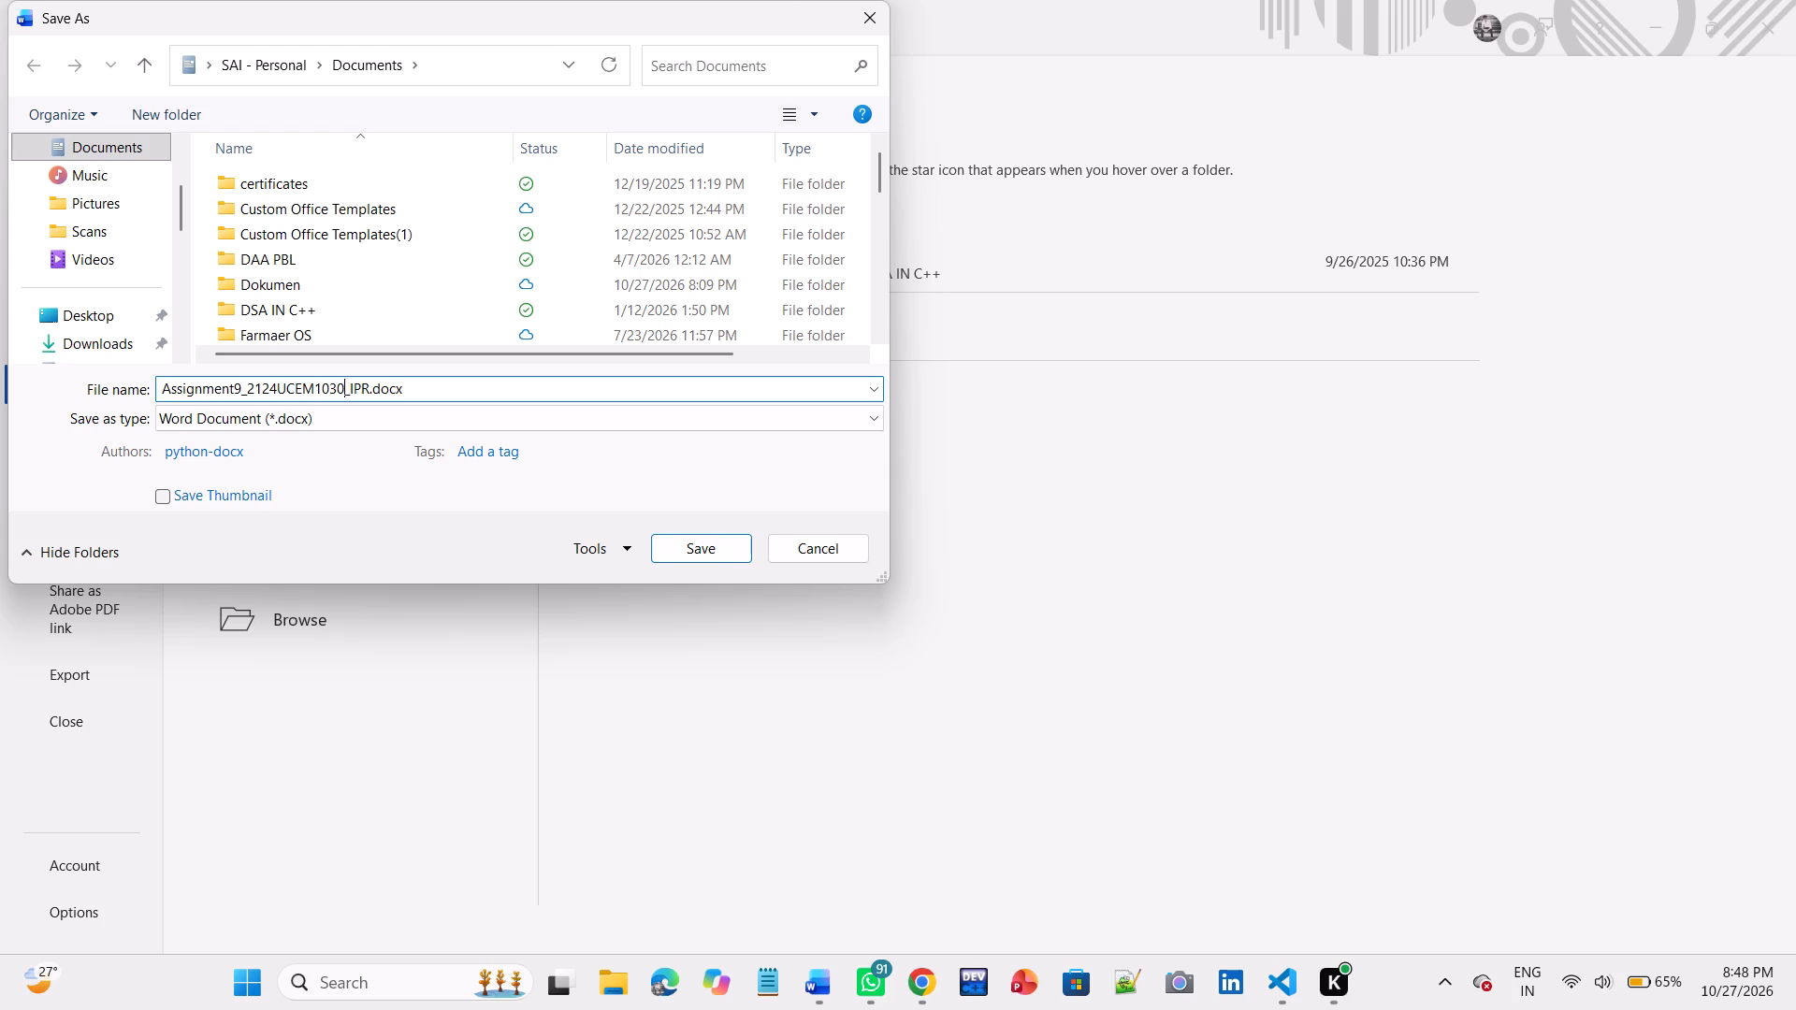
{"action": "key", "text": "BackSpace"}
{"action": "key", "text": "BackSpace"}
End the PRN in the Assignment 9 file name with 29 and save the Word document in the Documents folder on New Volume (D:).
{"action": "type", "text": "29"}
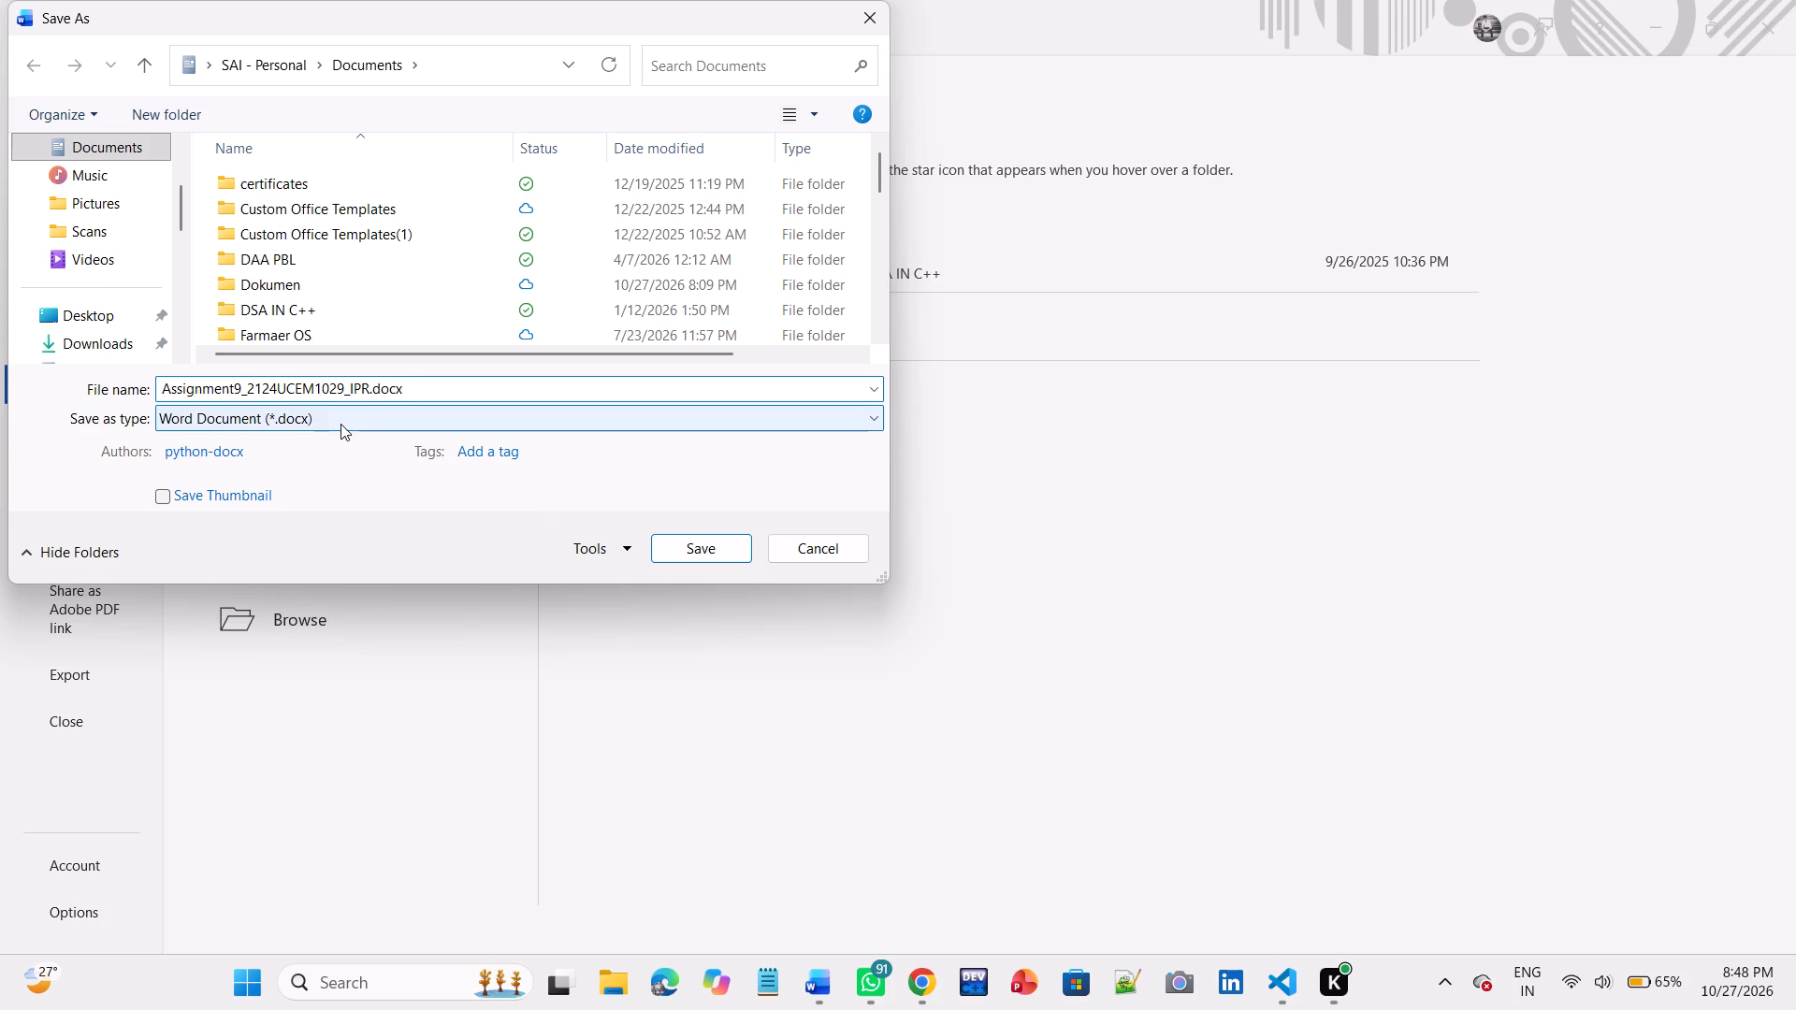
{"action": "scroll", "coordinate": [100, 264], "scroll_direction": "down", "scroll_amount": 2}
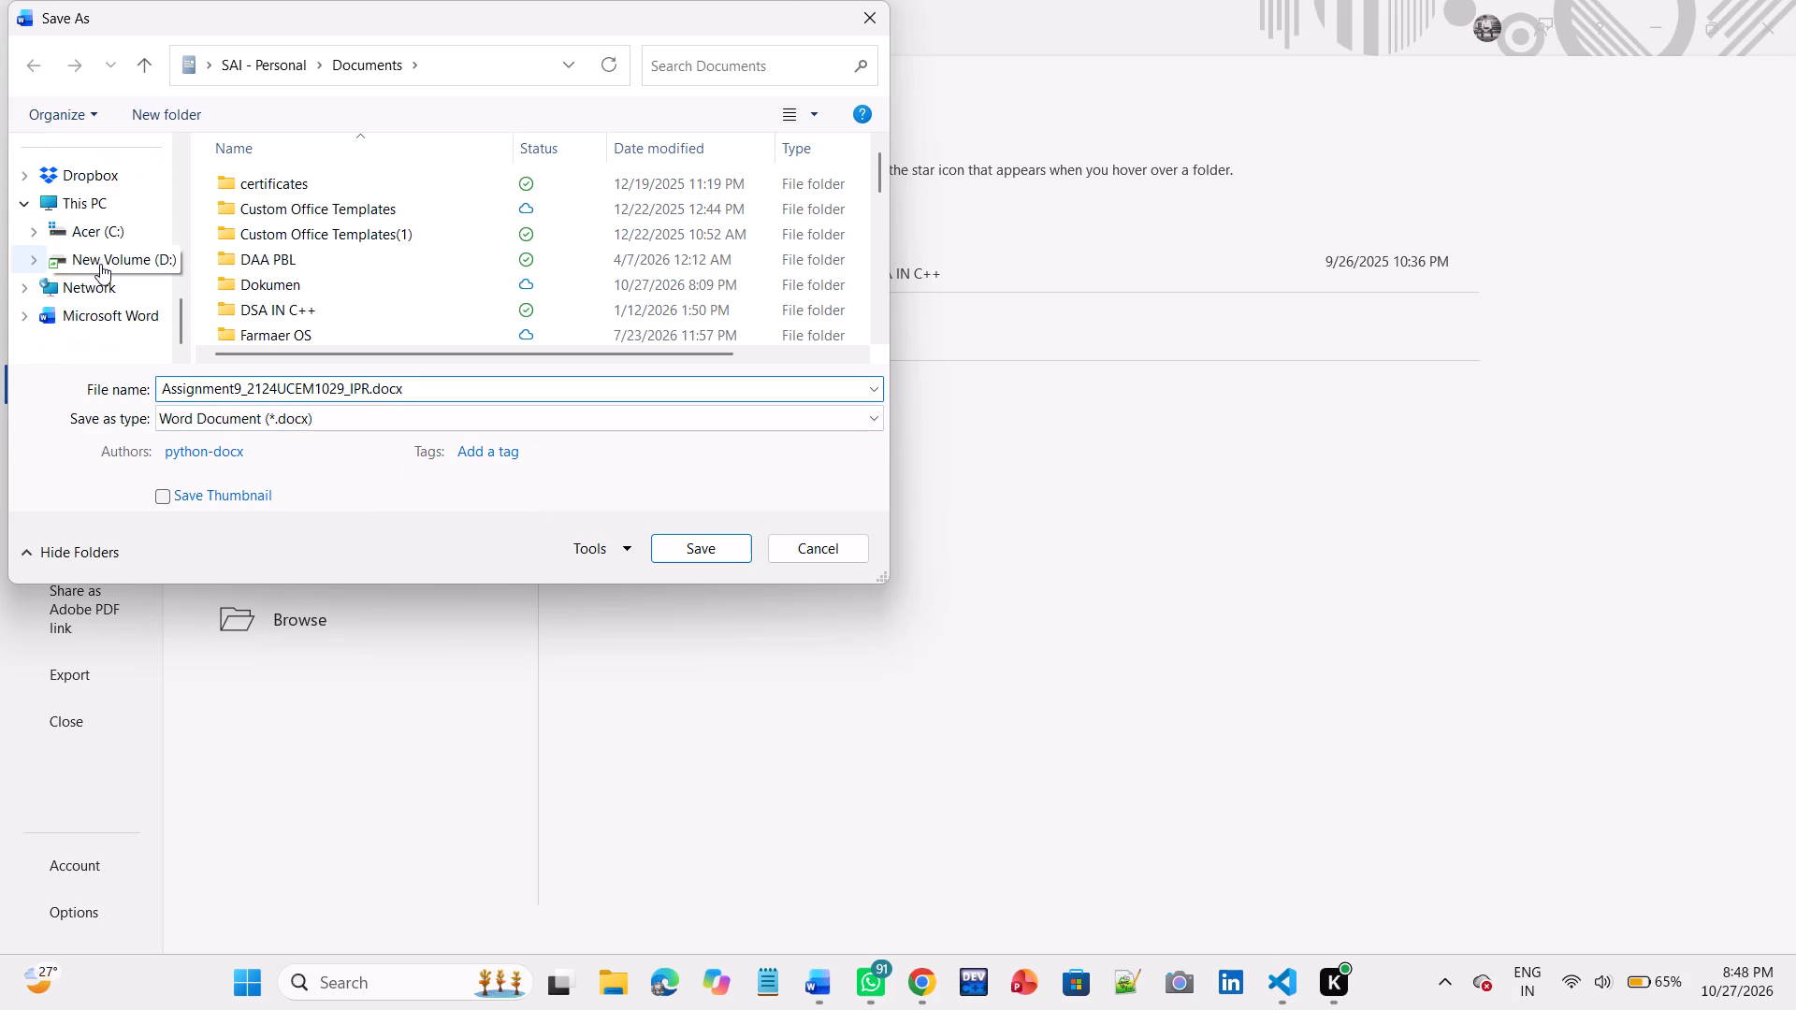
{"action": "left_click", "coordinate": [100, 264]}
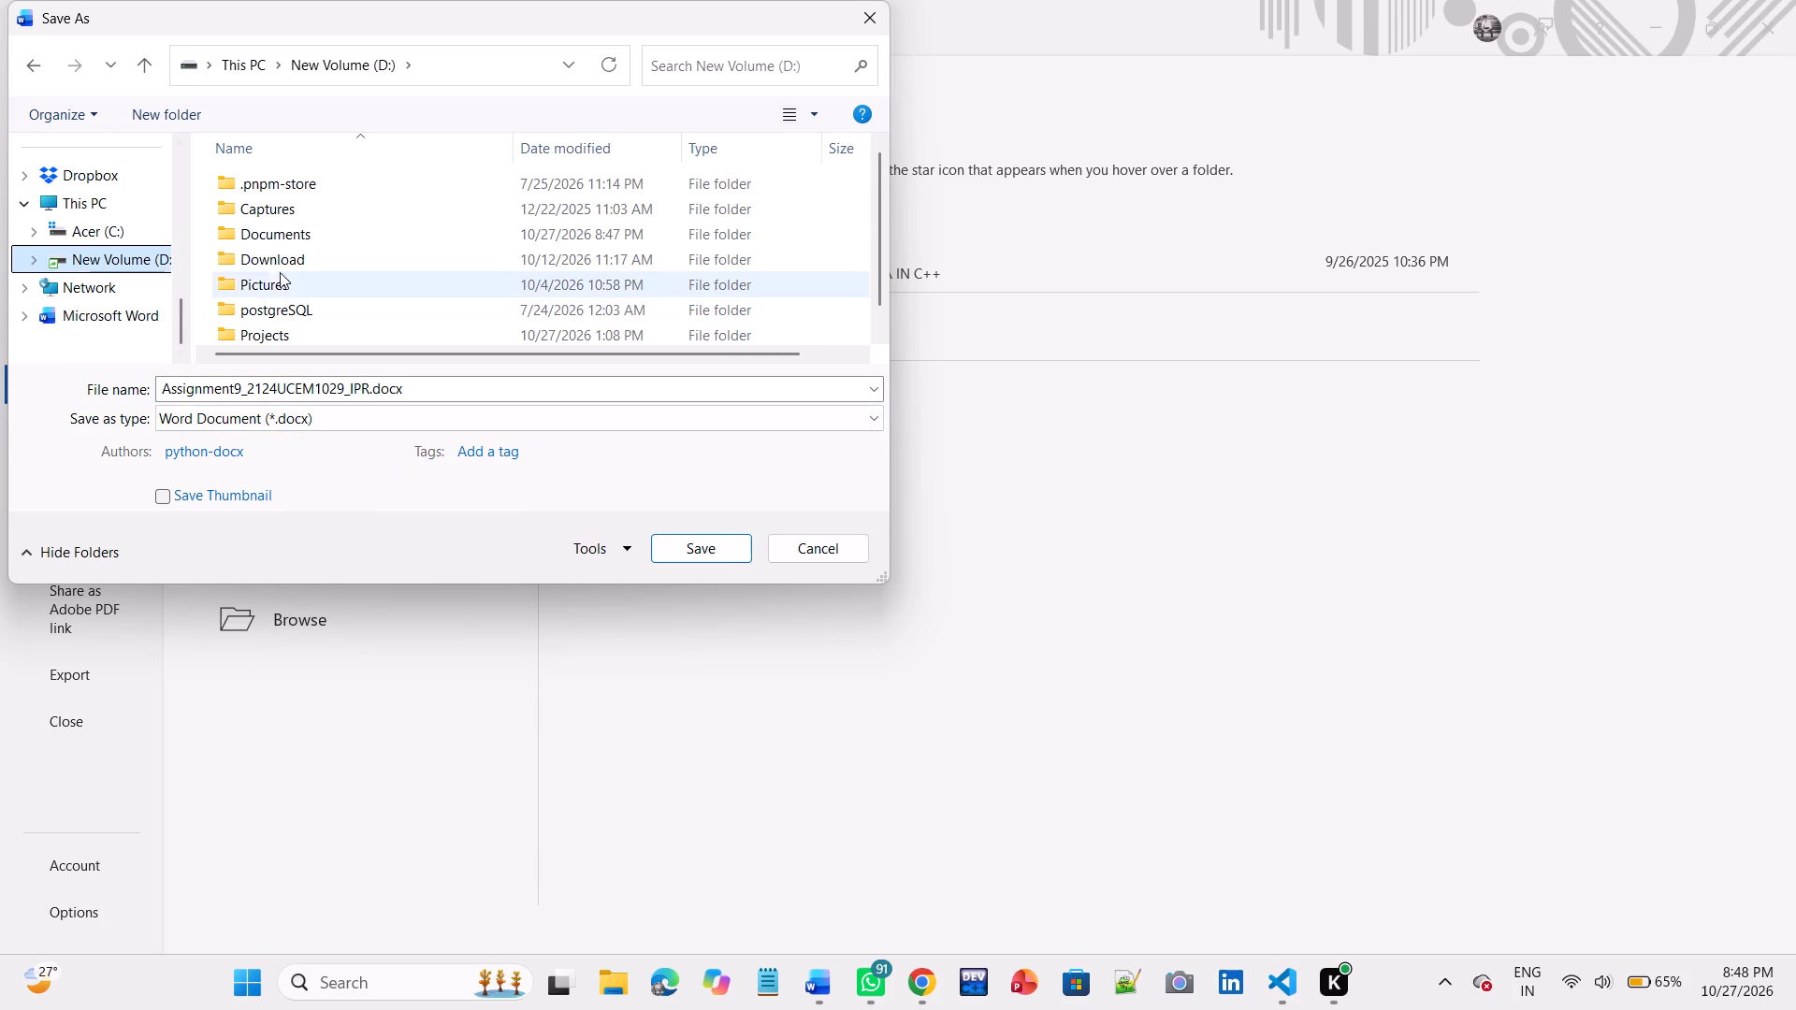
{"action": "double_click", "coordinate": [309, 242]}
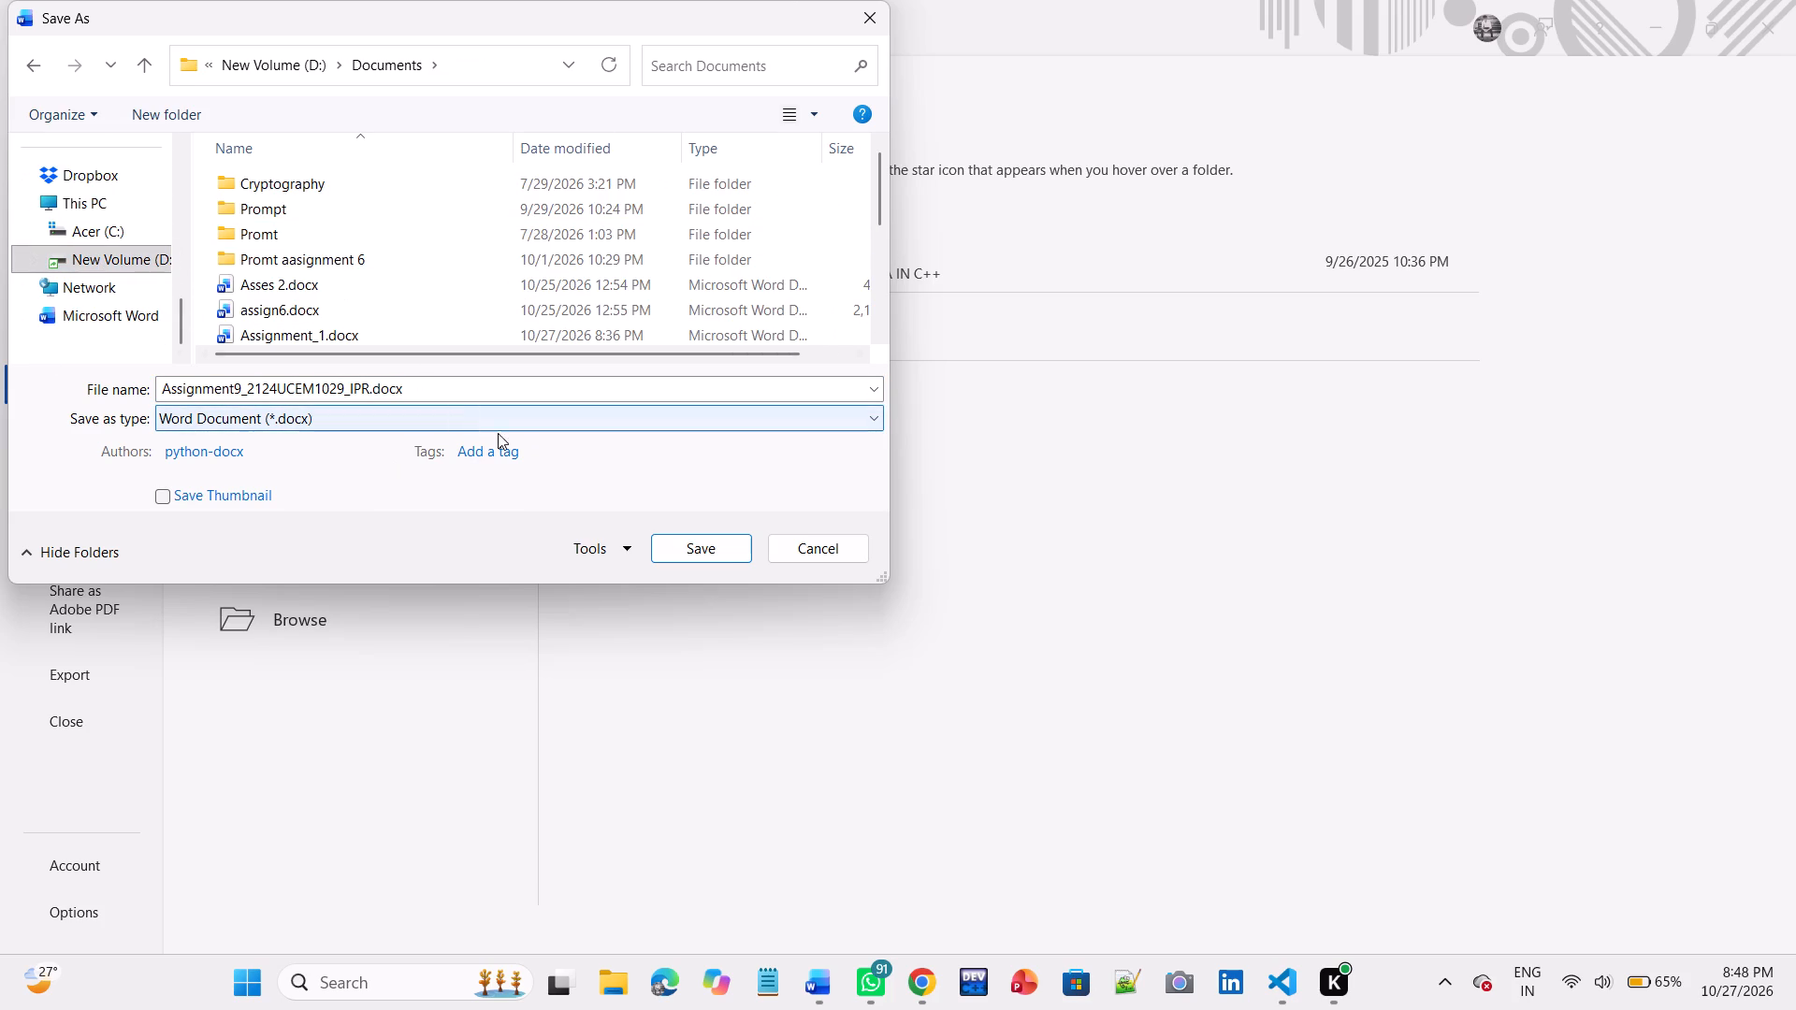
{"action": "left_click", "coordinate": [682, 539]}
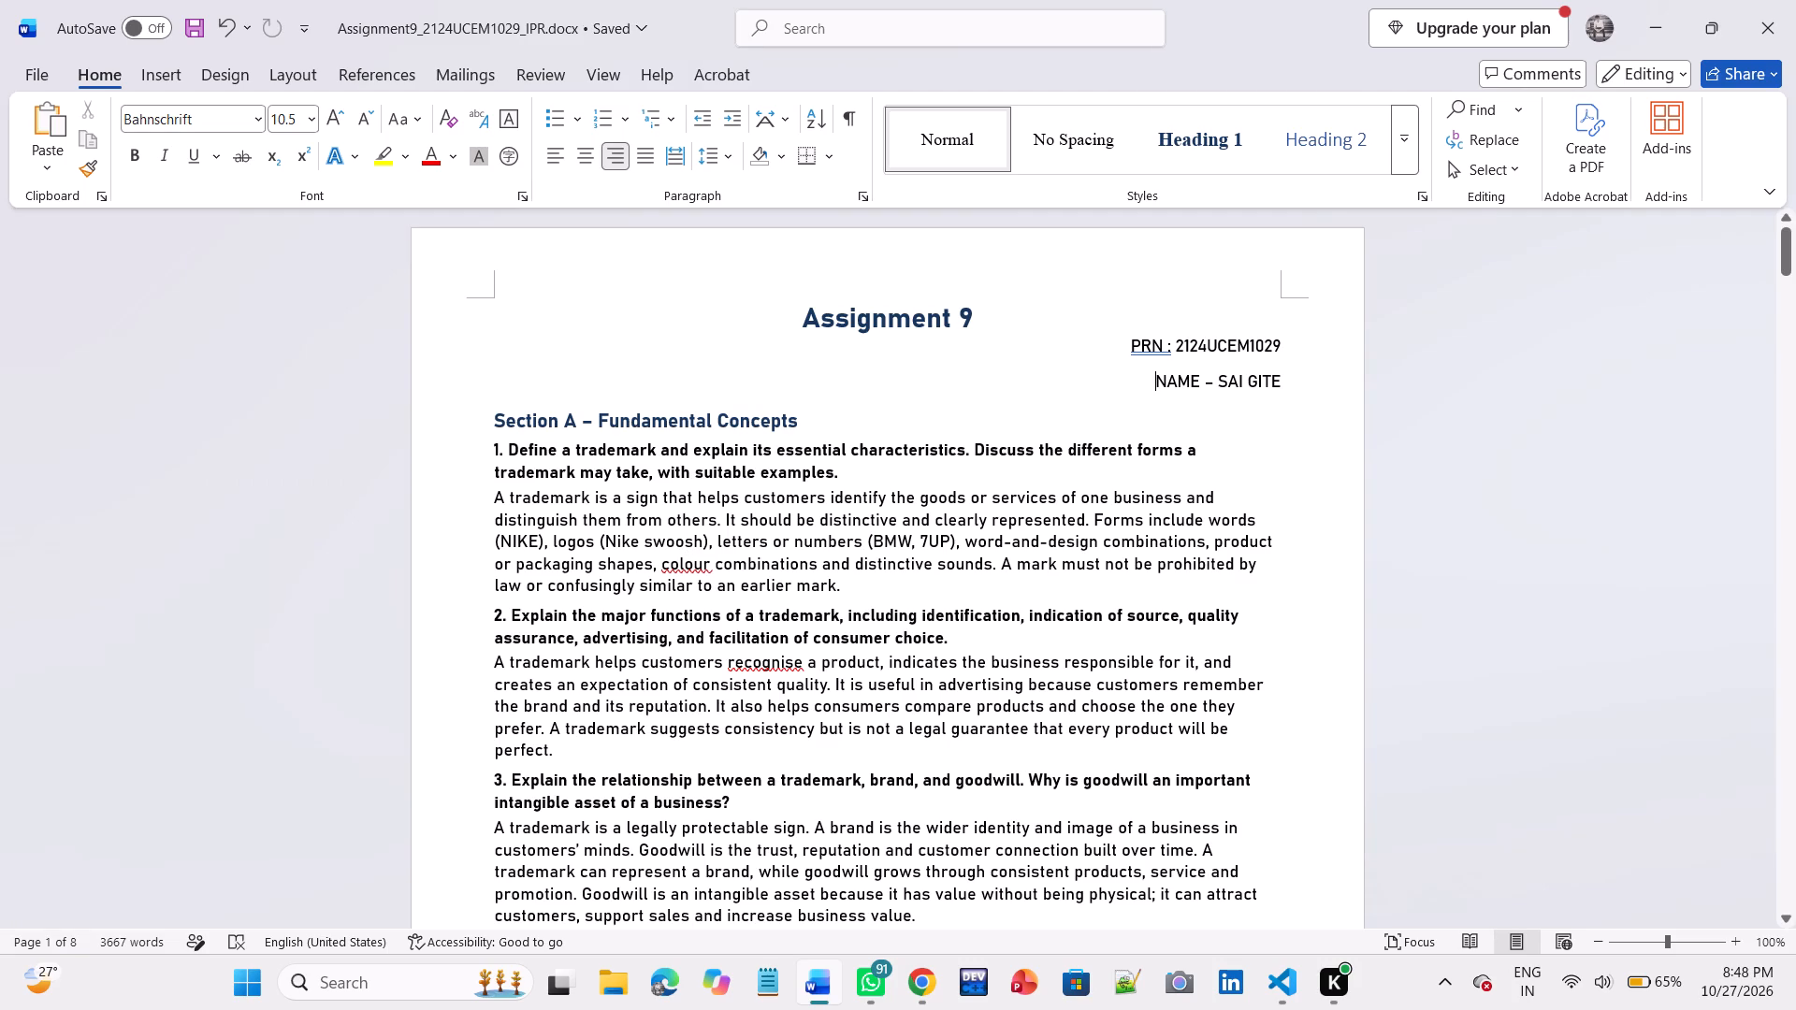